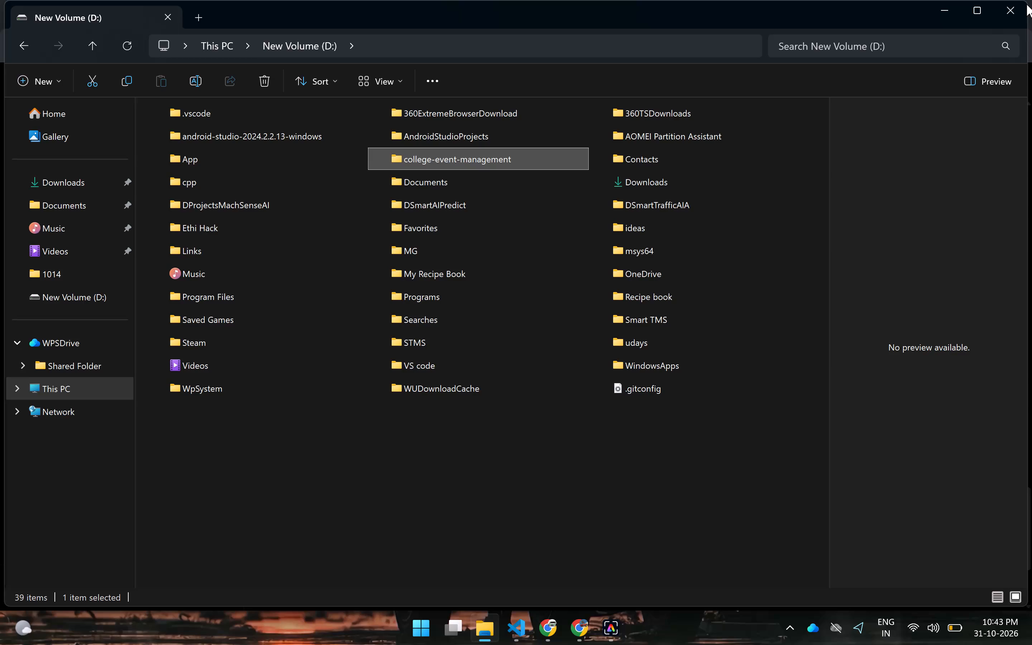
double_click(1027, 4)
triple_click(1027, 4)
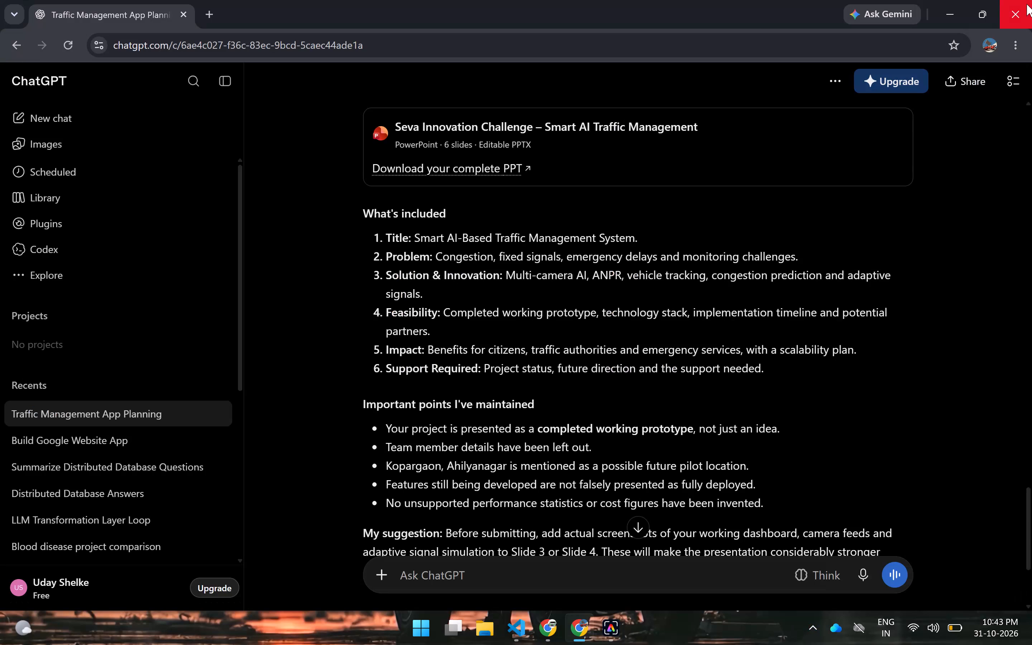
left_click(1027, 4)
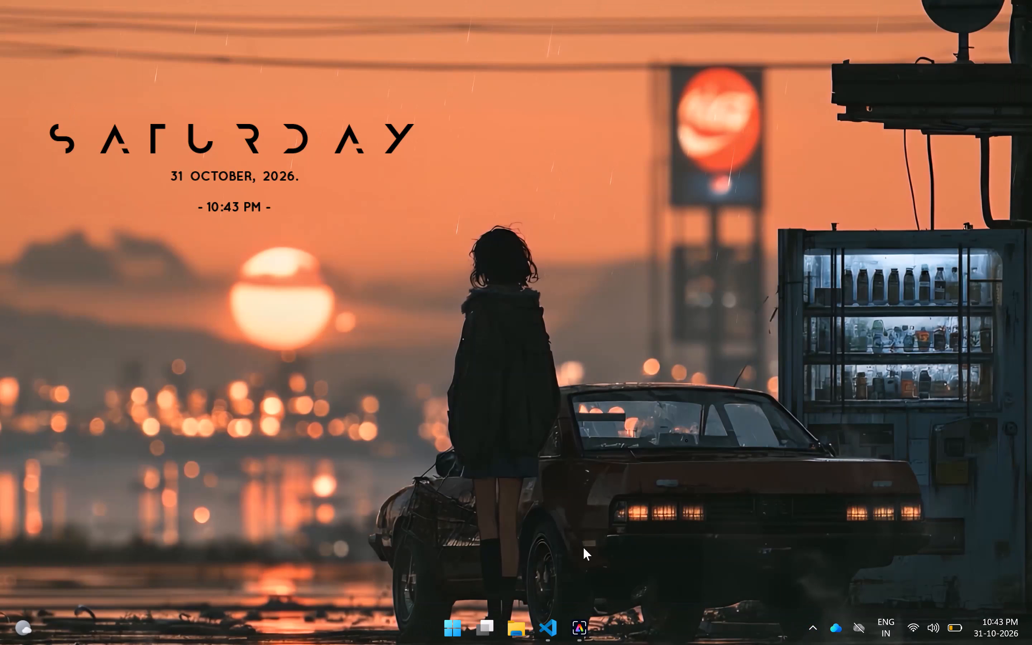
left_click(555, 610)
left_click(555, 619)
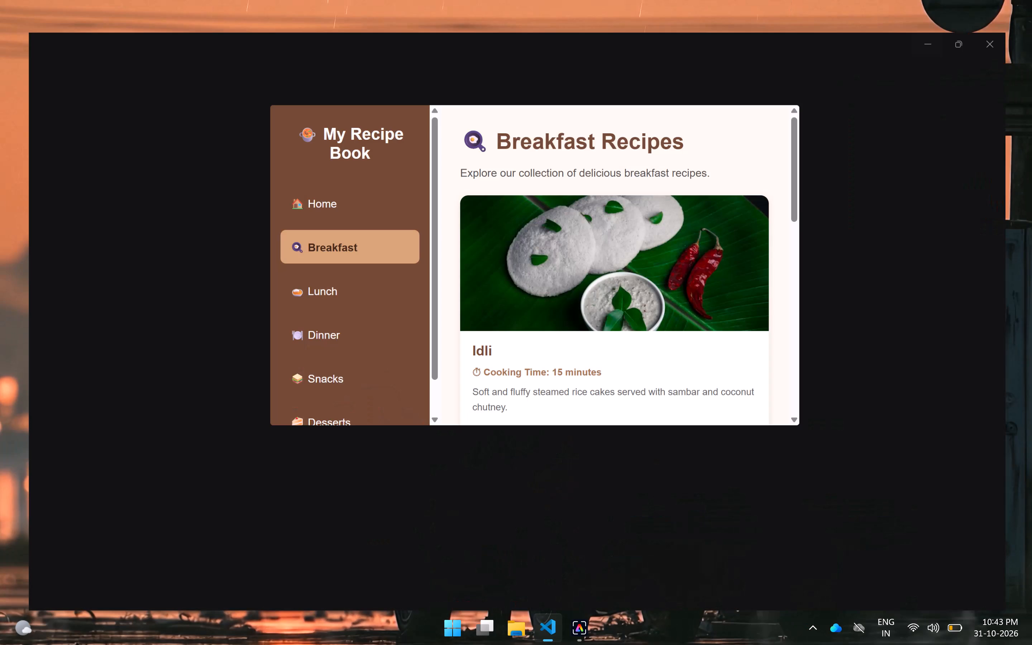
left_click(1031, 0)
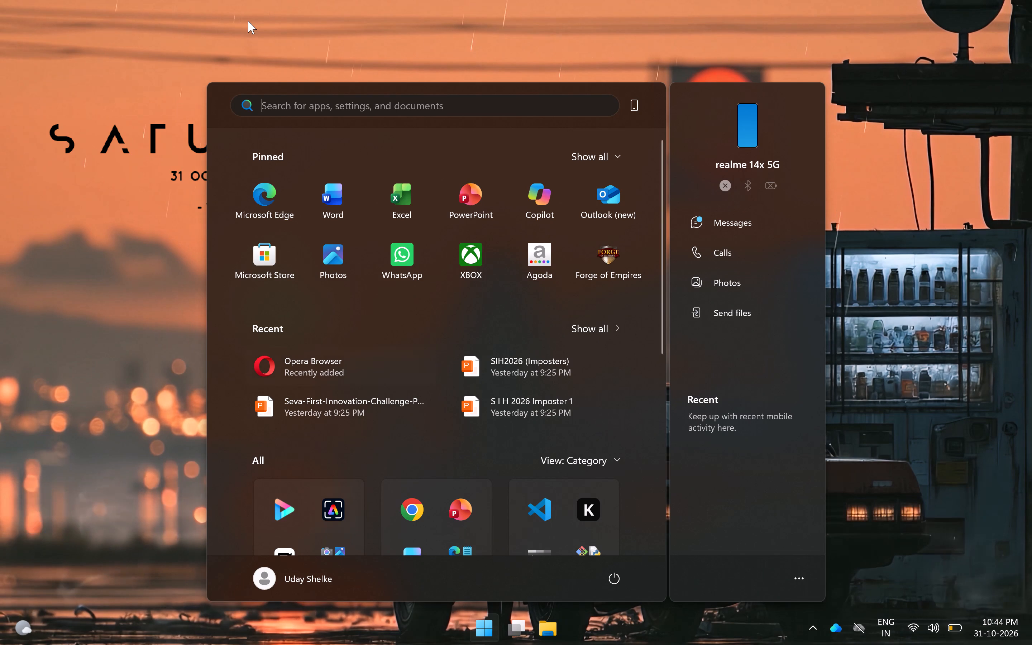
key("c")
key("Return")
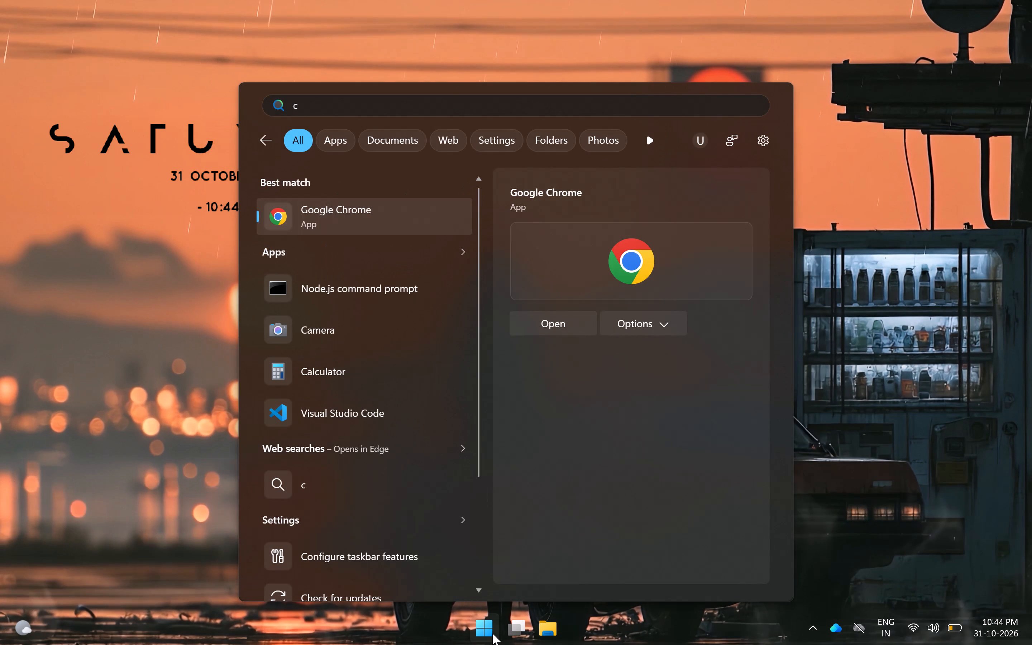
Open PowerPoint and the app with the black K icon from the list of all apps.
left_click(490, 637)
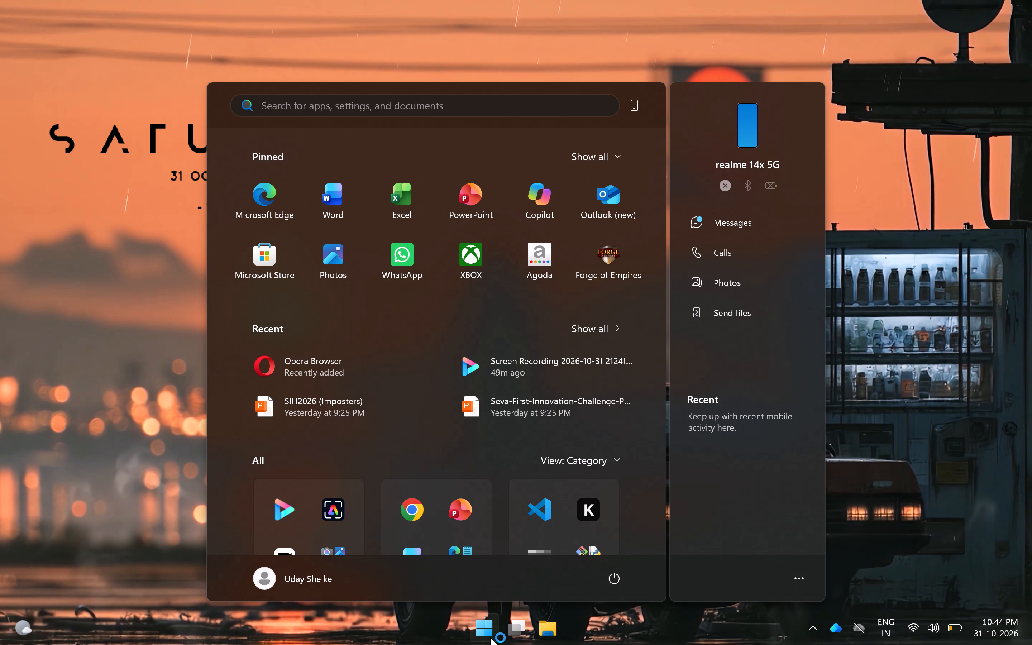
left_click(456, 503)
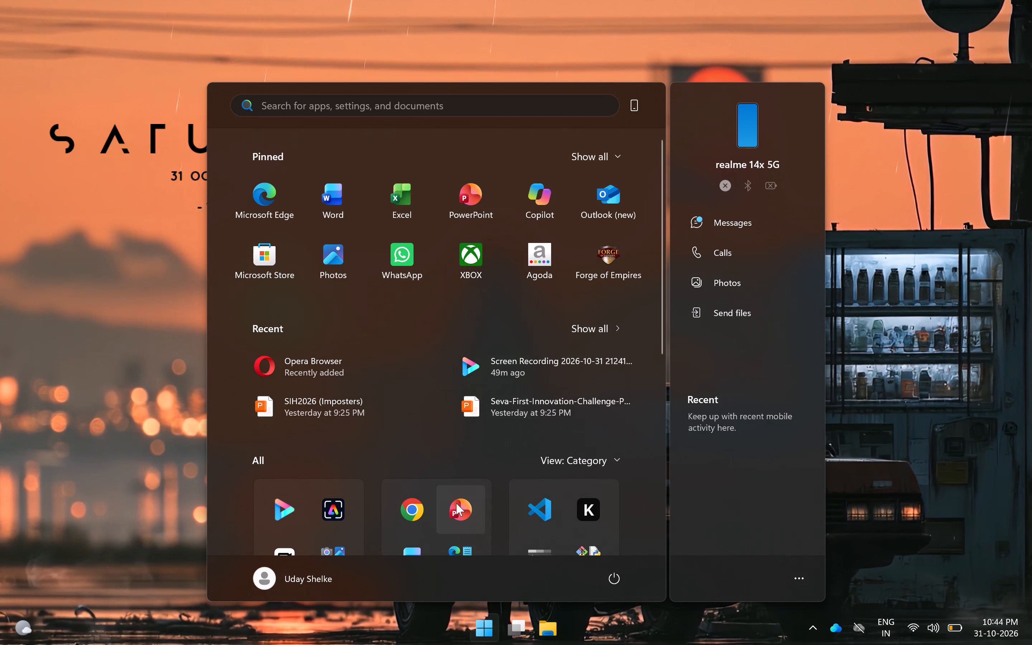
left_click(587, 500)
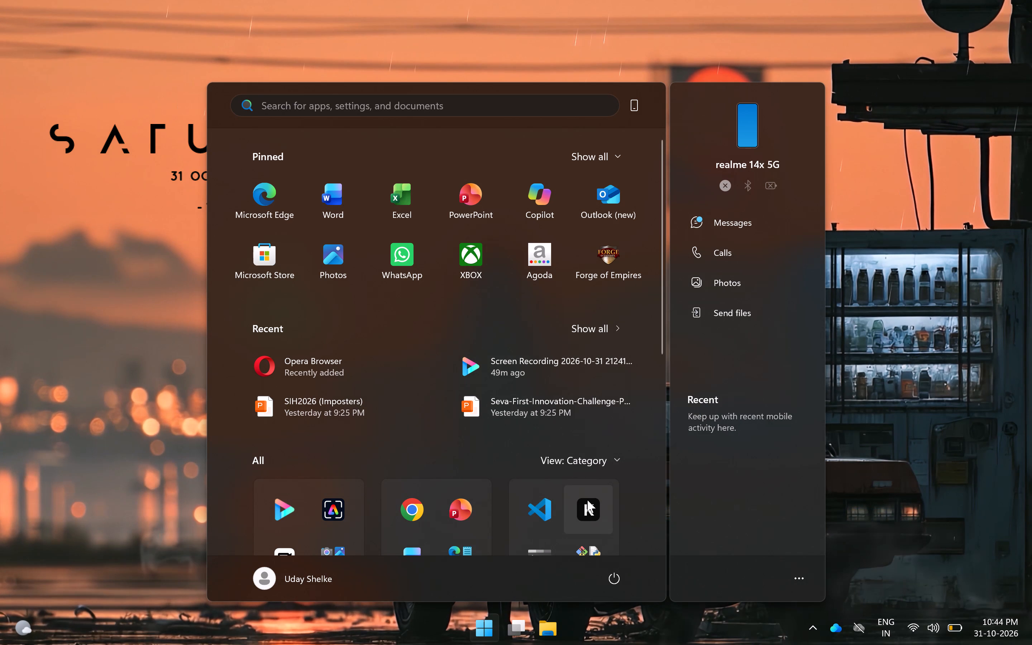
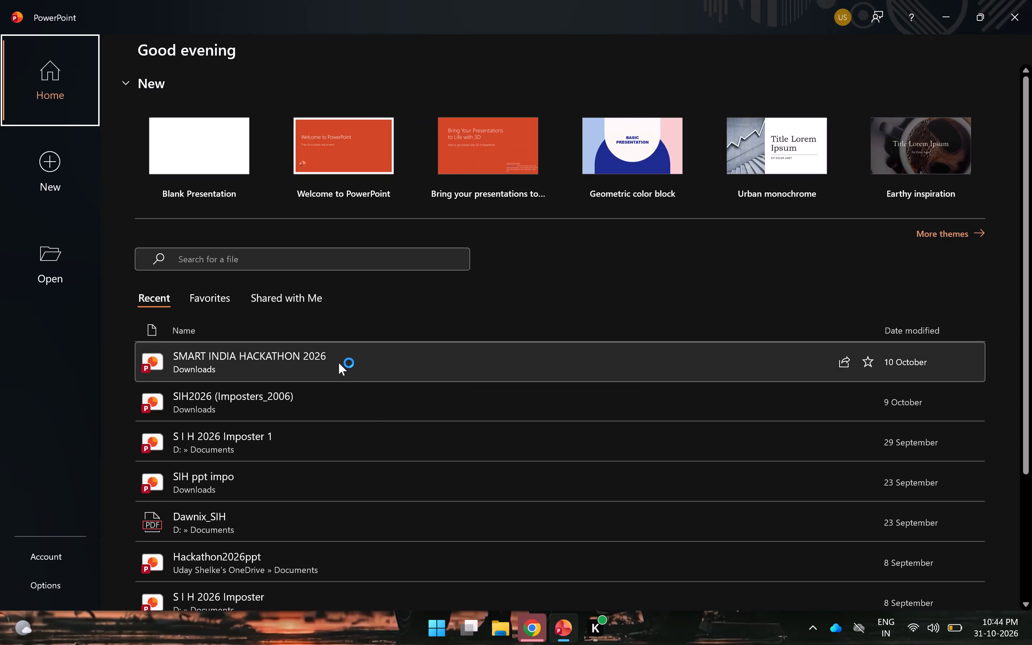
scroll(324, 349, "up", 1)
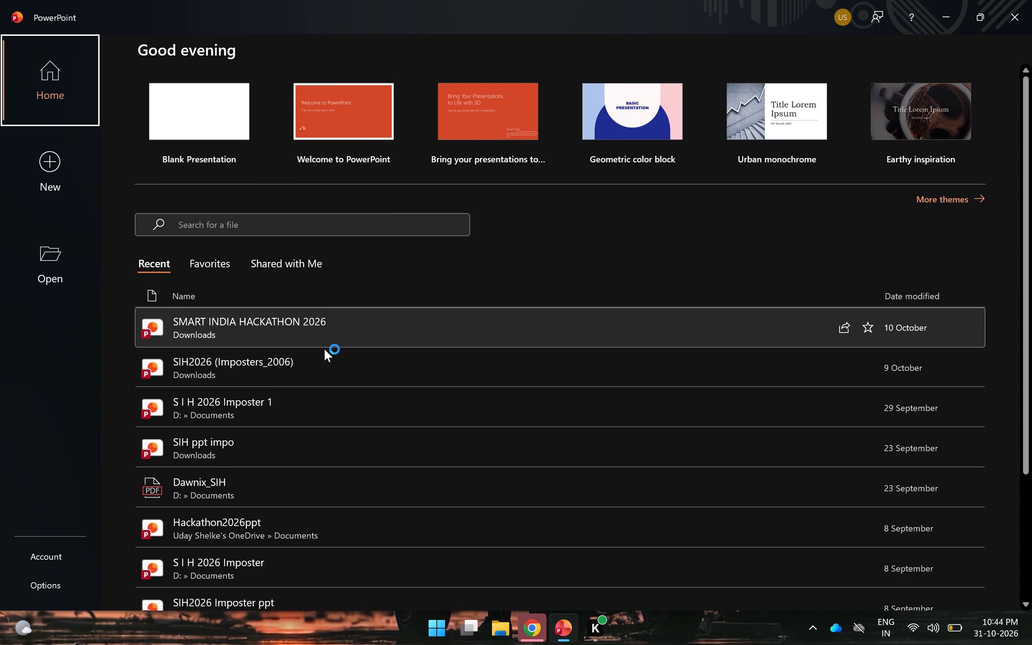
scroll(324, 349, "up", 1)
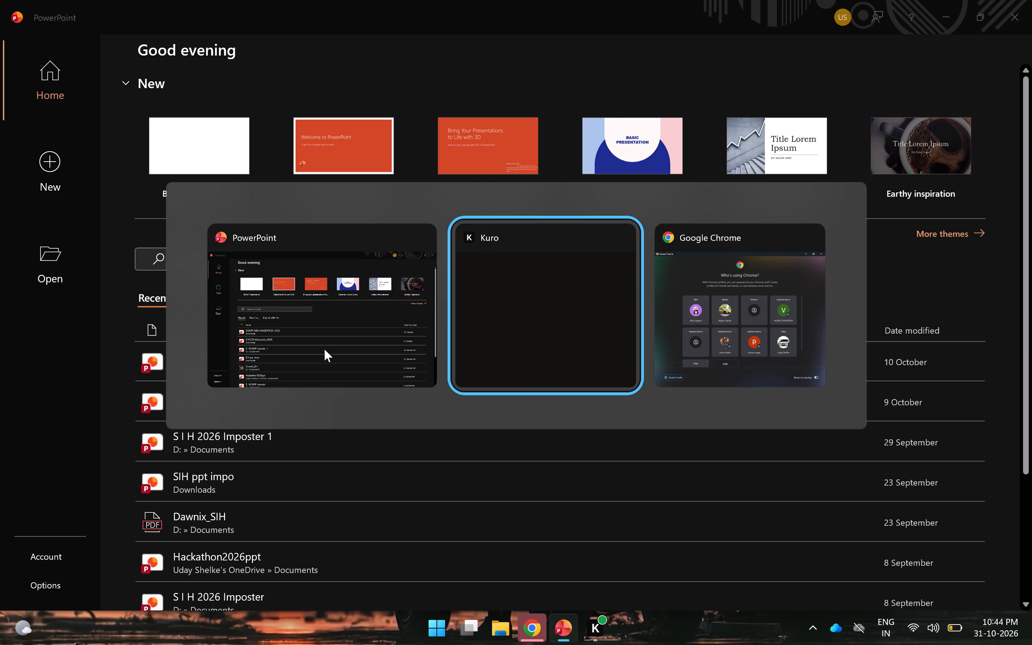
Switch to File Explorer and open the Downloads folder from Quick access.
double_click(496, 620)
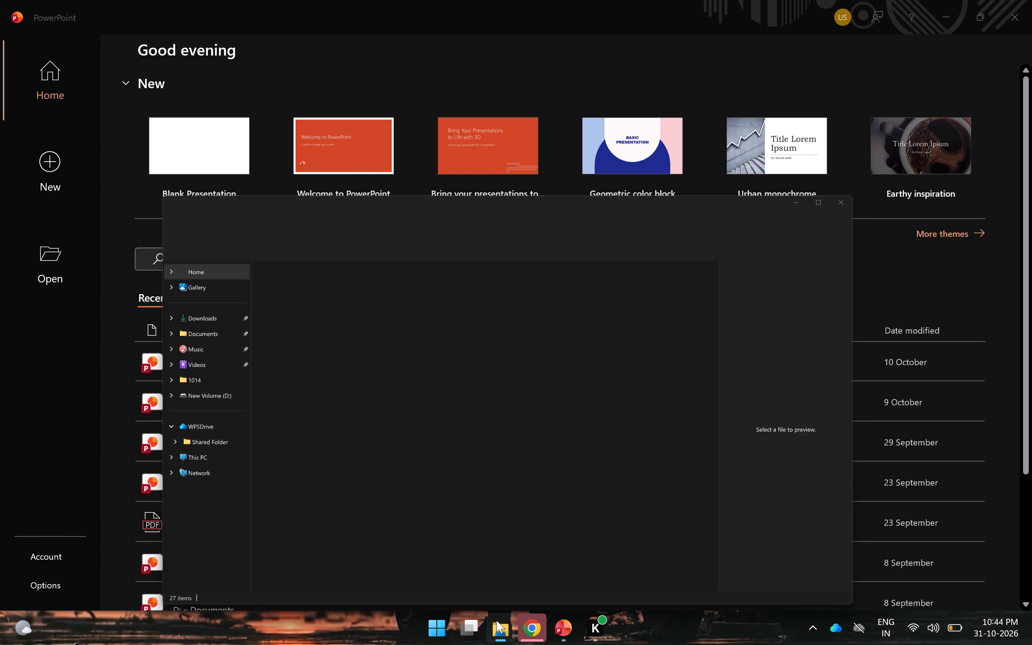
left_click(519, 644)
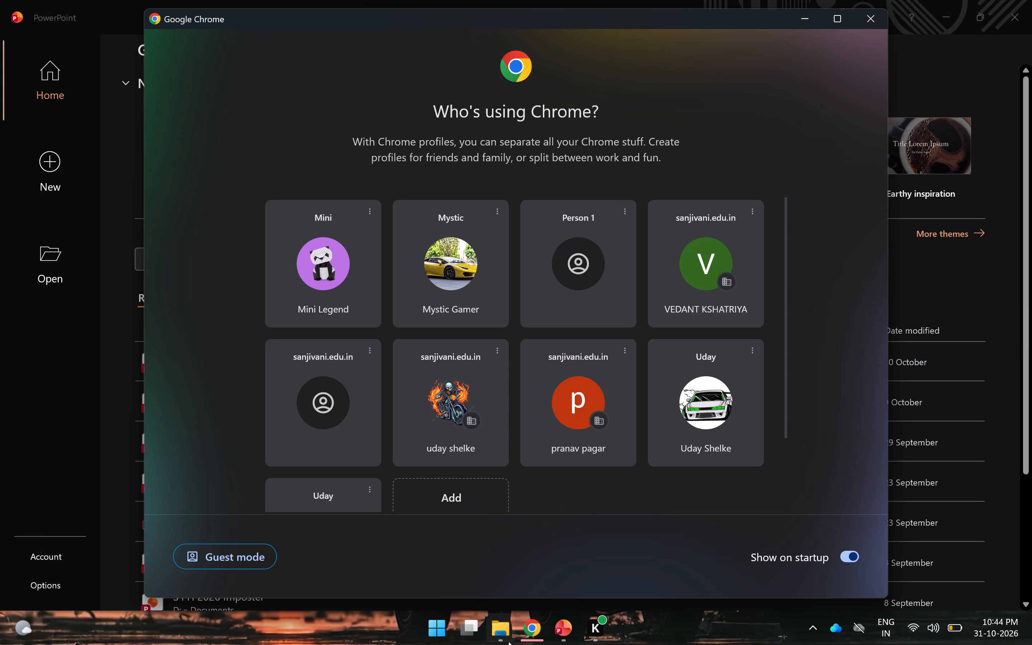
left_click(508, 640)
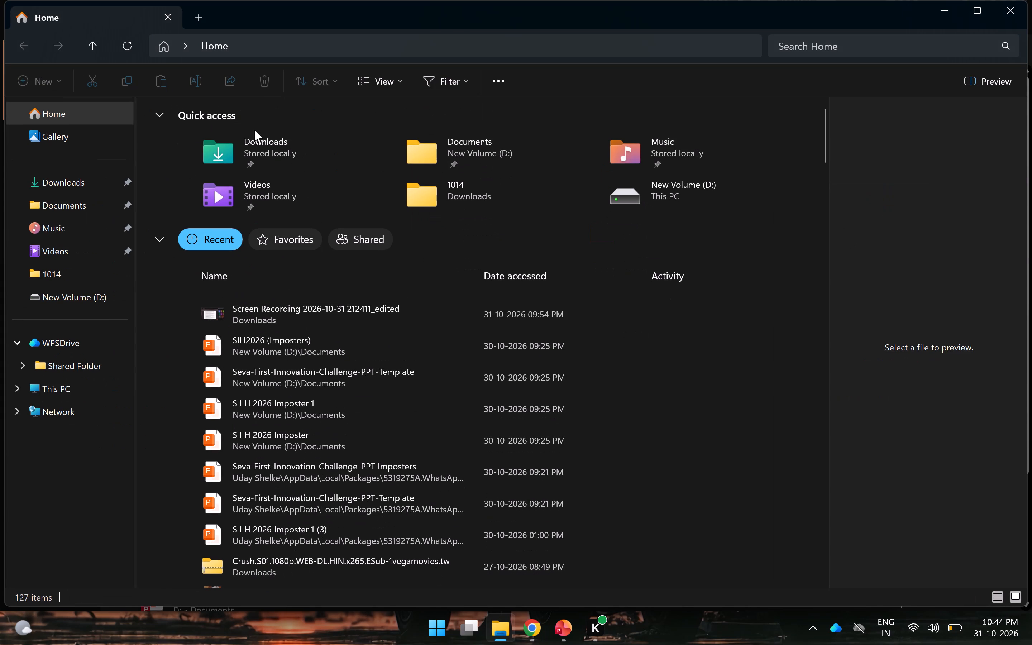
double_click(277, 155)
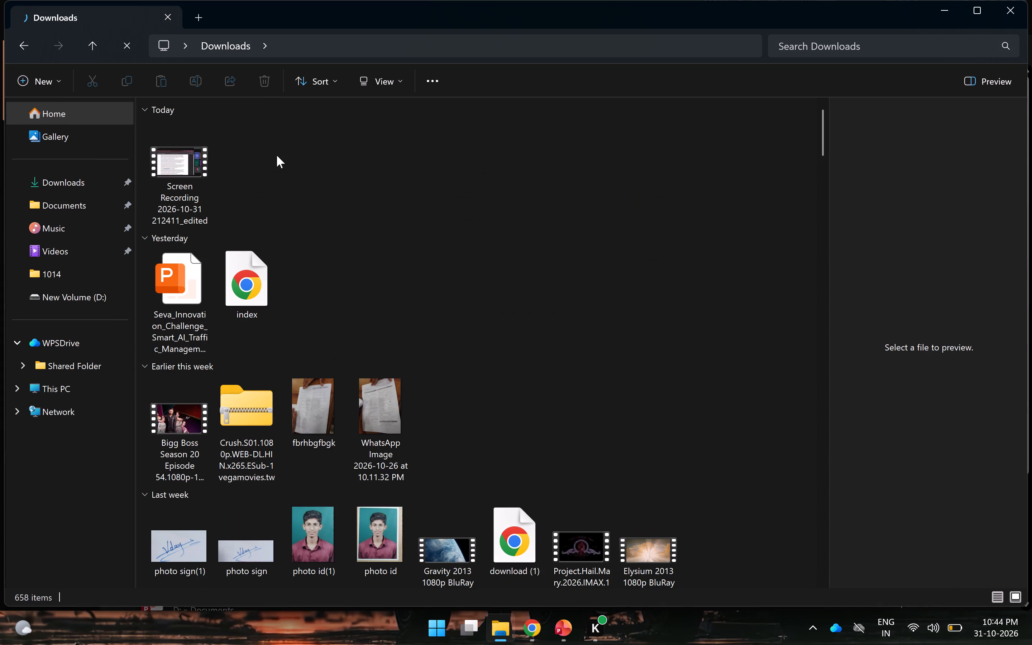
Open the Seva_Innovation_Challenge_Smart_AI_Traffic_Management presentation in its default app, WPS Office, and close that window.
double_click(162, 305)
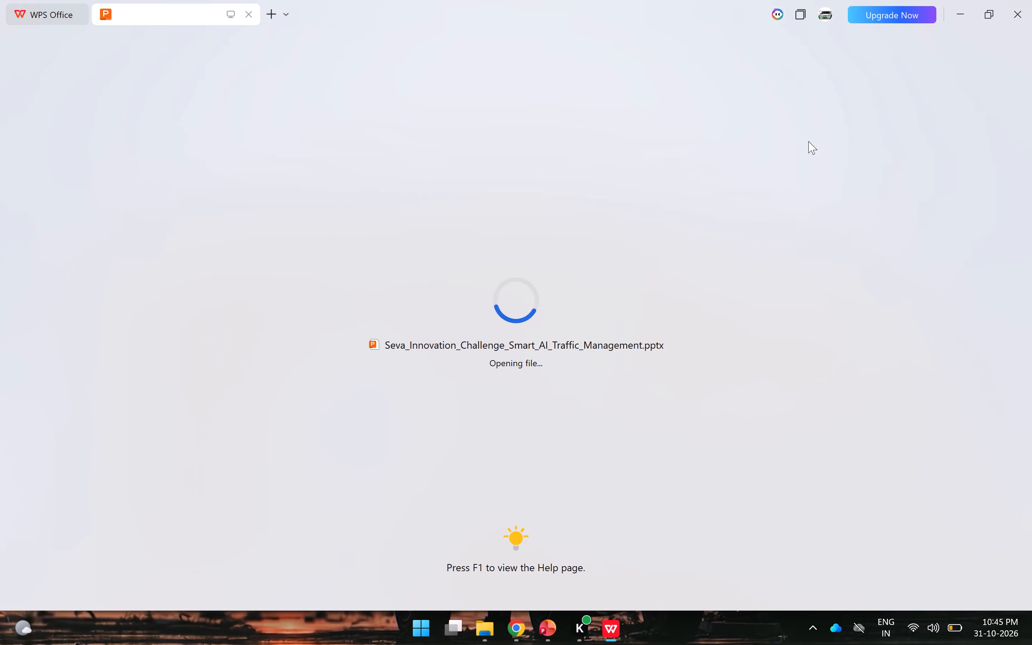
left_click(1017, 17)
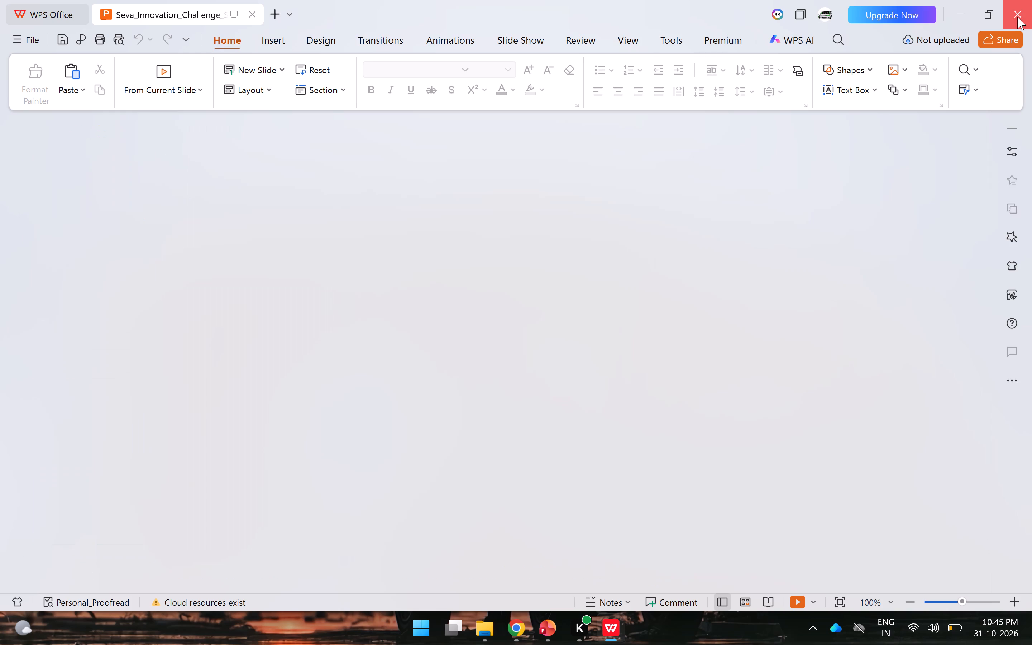
Open the Seva_Innovation_Challenge_Smart_AI_Traffic_Management file from Downloads with PowerPoint and enable editing.
right_click(190, 301)
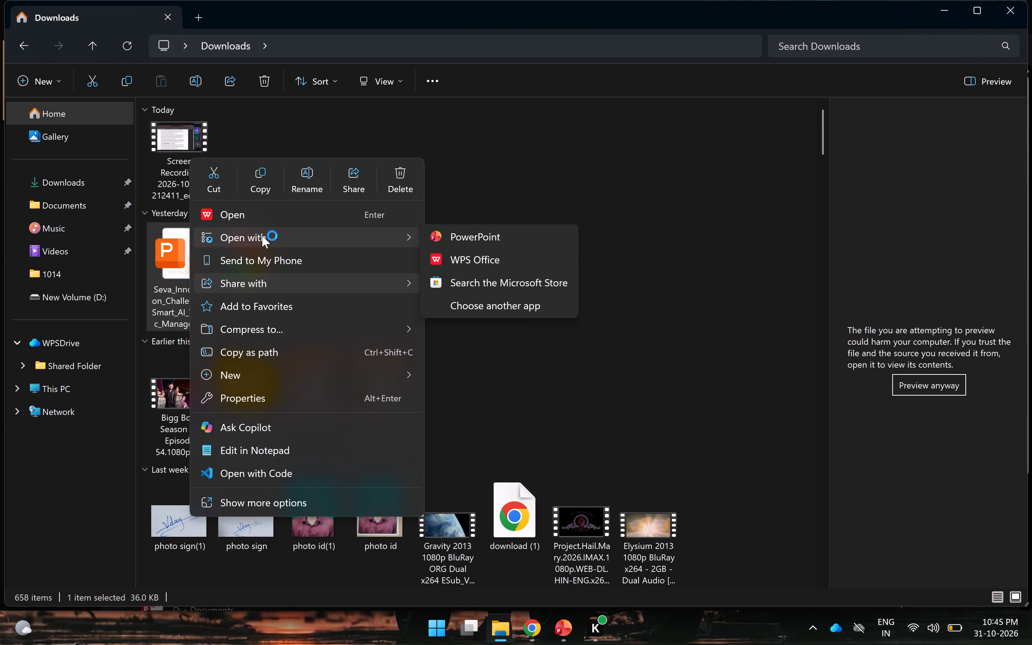
left_click(497, 234)
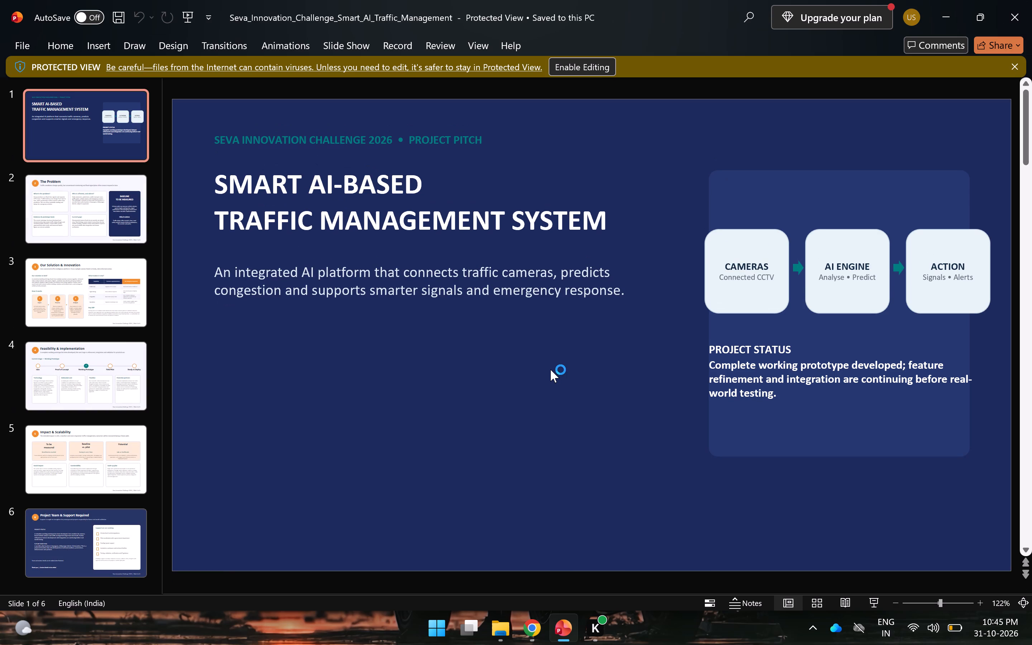
left_click(565, 71)
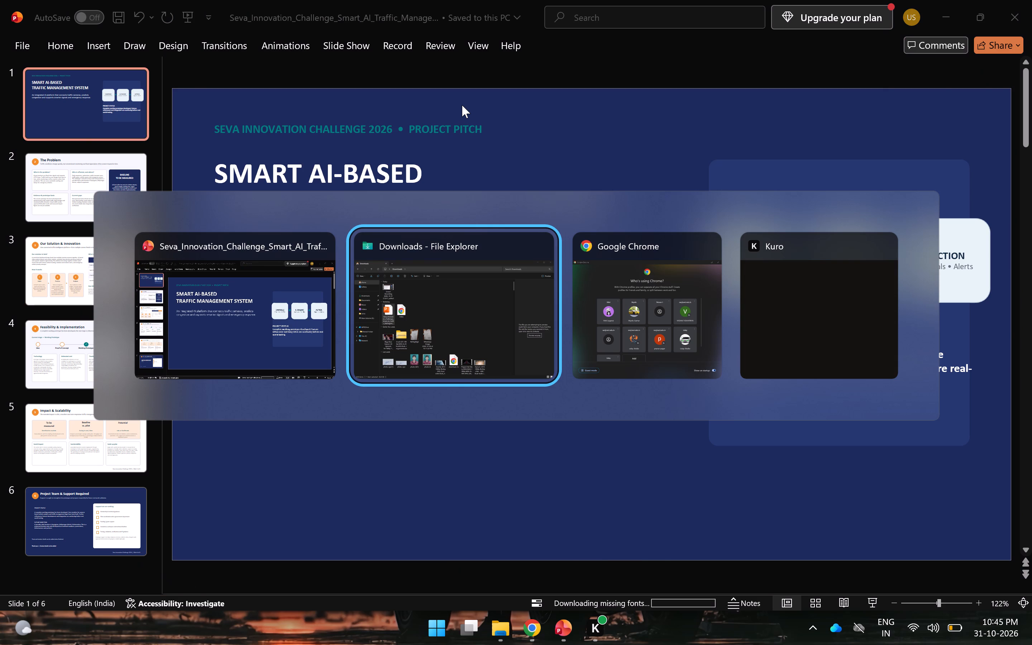
Search the installed apps for "w" and launch the top match.
left_click(435, 635)
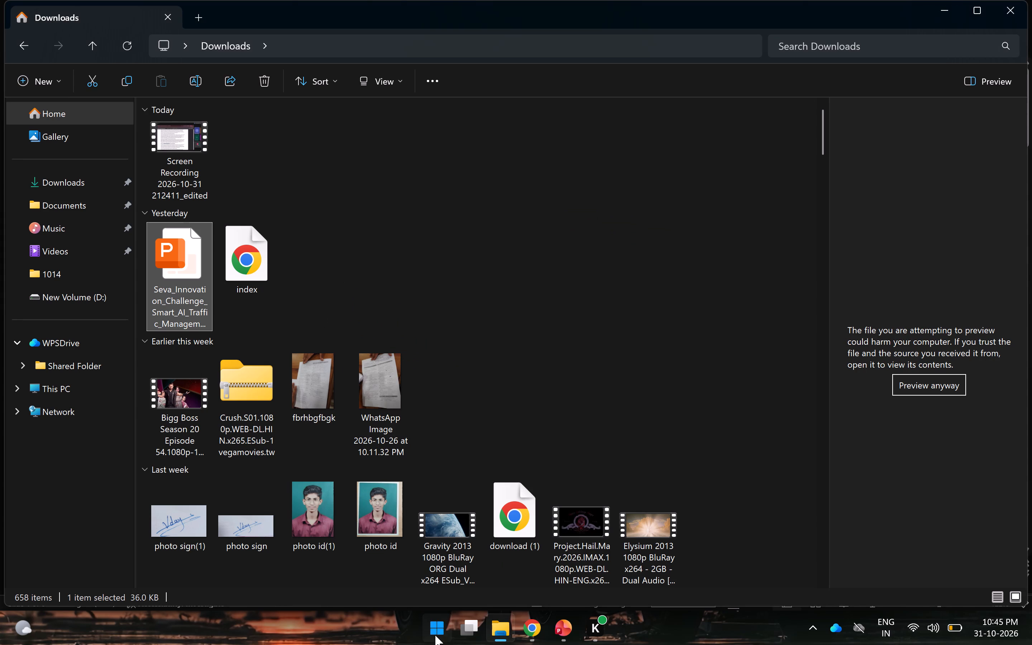
key("w")
key("Return")
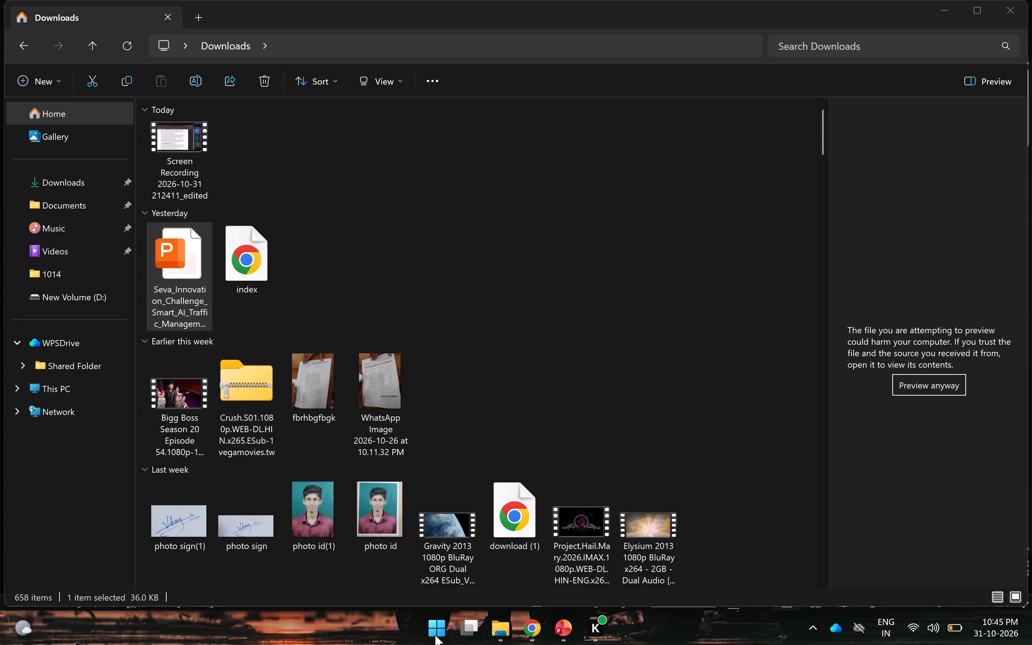
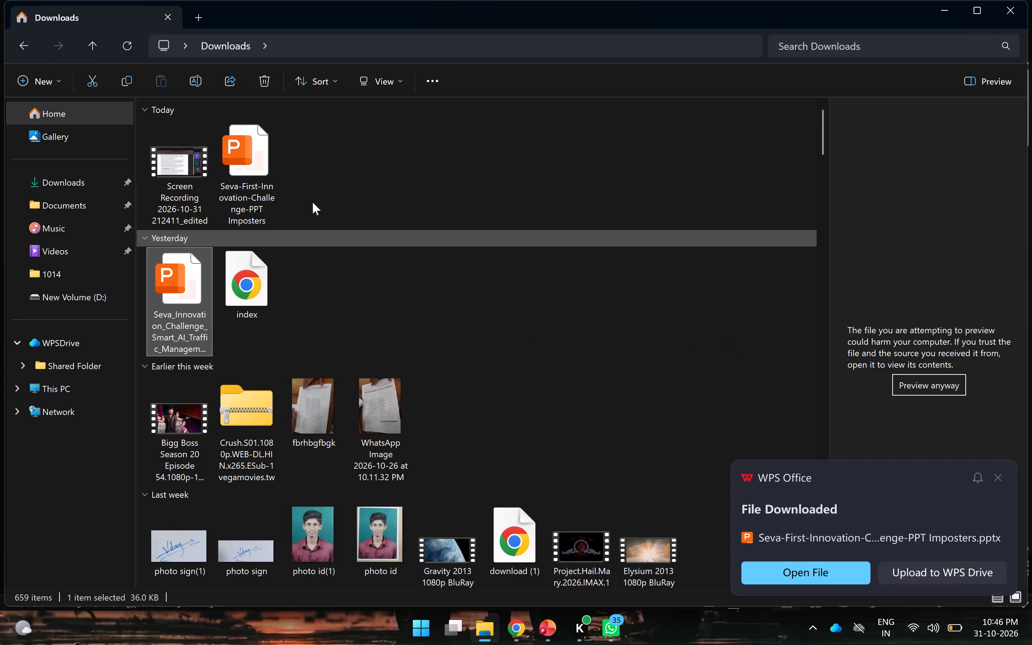
Open the Seva-First-Innovation-Challenge-PPT Imposters file from Downloads with PowerPoint, dismiss the download notification and enable editing.
right_click(242, 176)
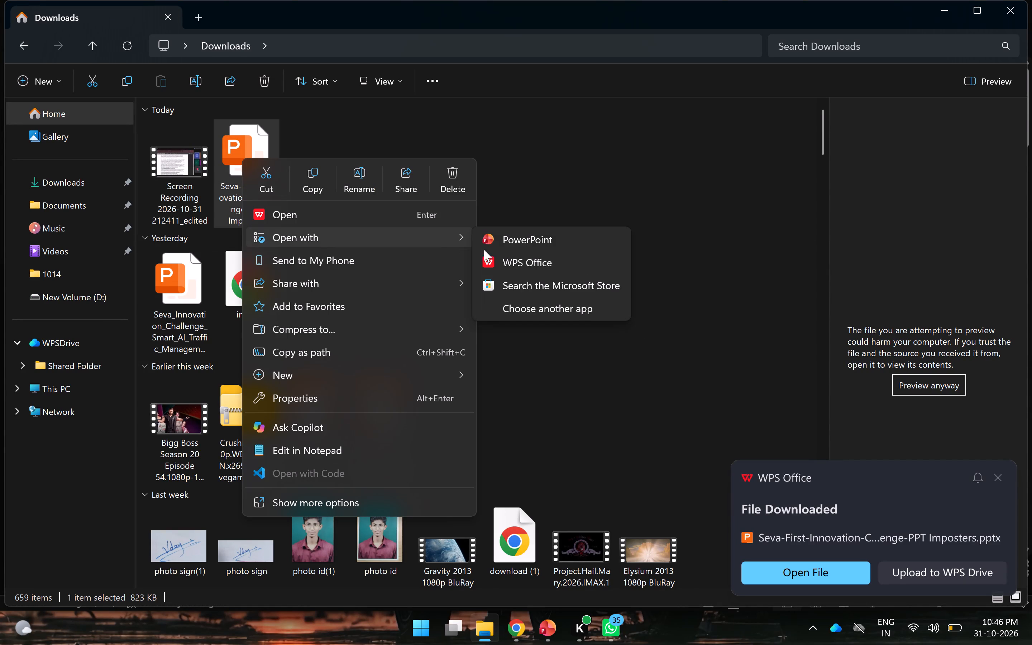
left_click_drag(534, 240, 231, 169)
right_click(231, 169)
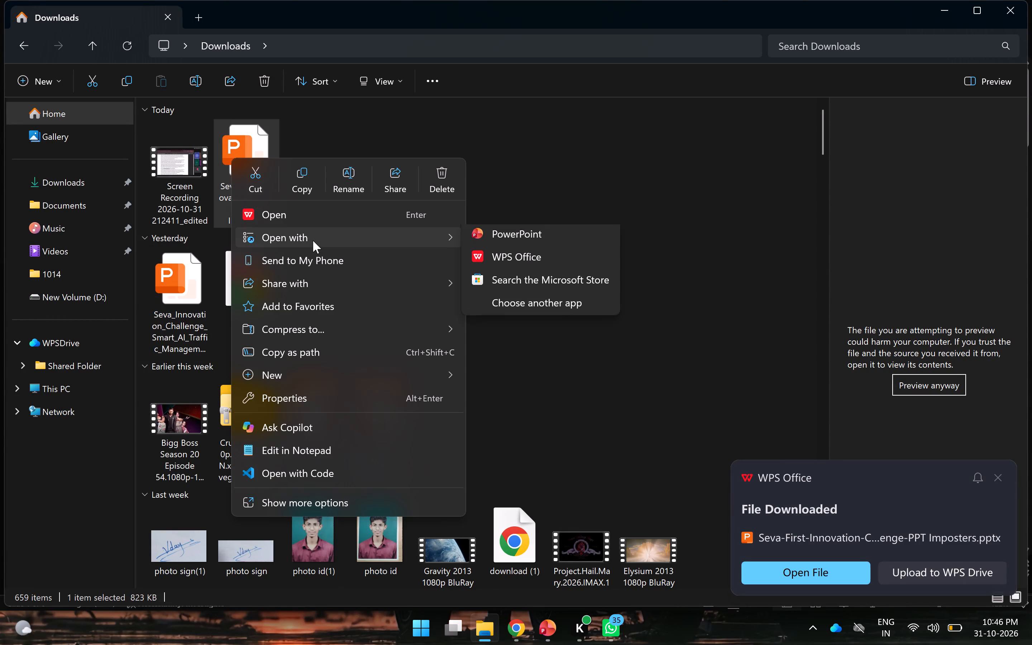
left_click(491, 238)
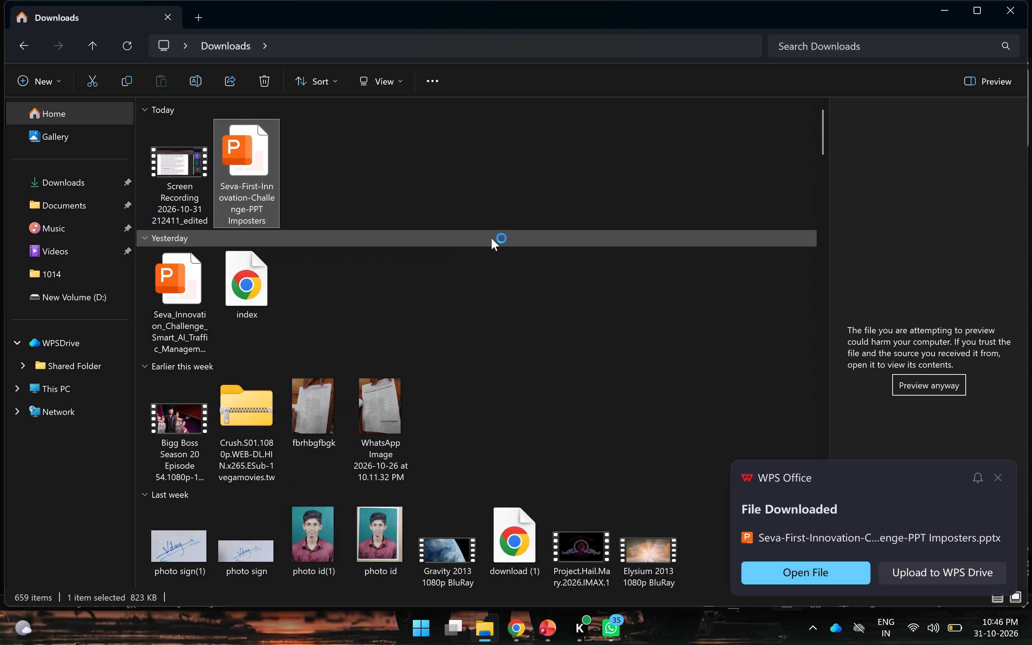
left_click(1005, 475)
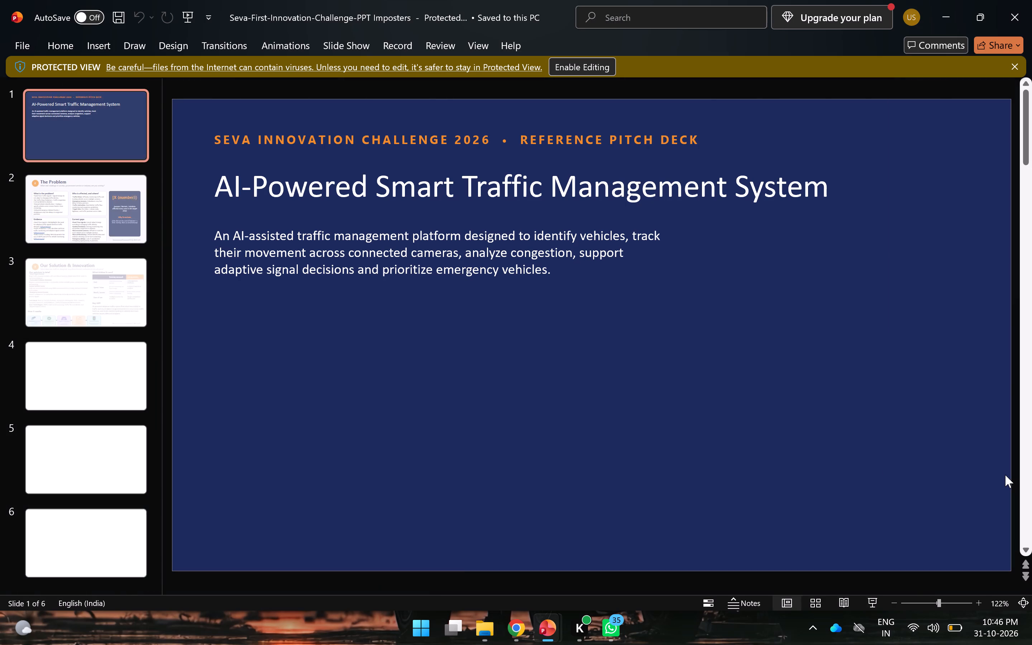
left_click(587, 66)
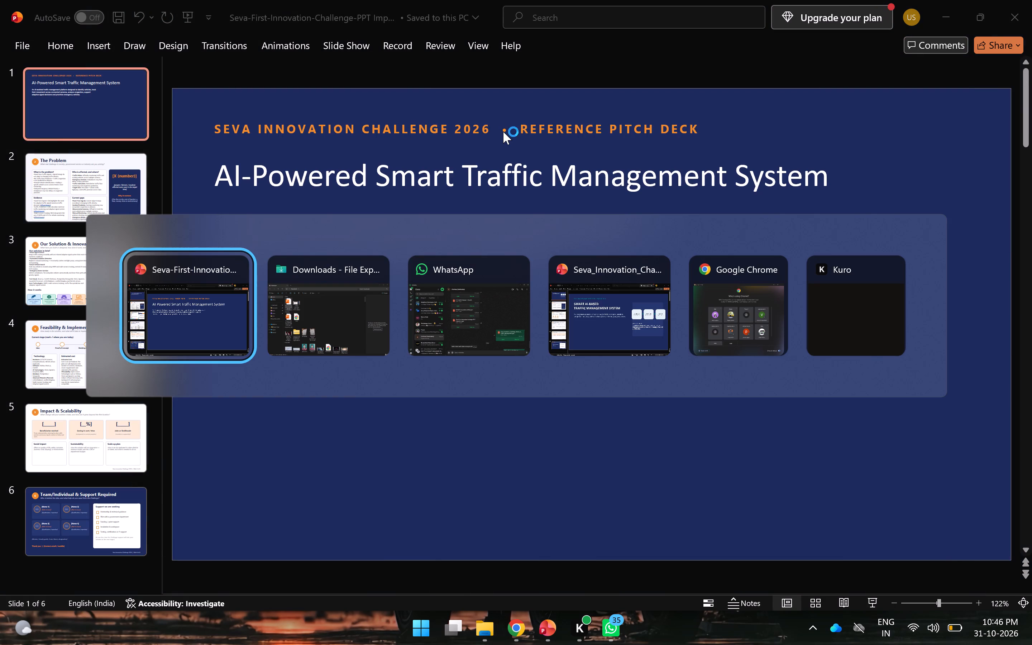
Compare the title slides of the Smart AI Traffic Management deck and the PPT Imposters deck.
key("alt+Tab")
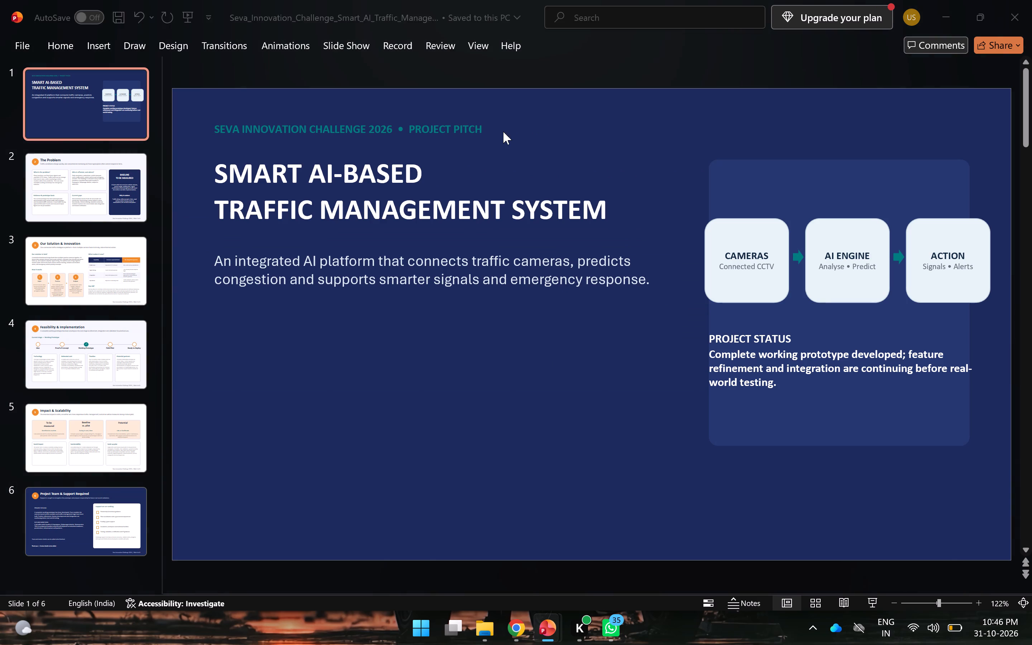
key("alt+Tab")
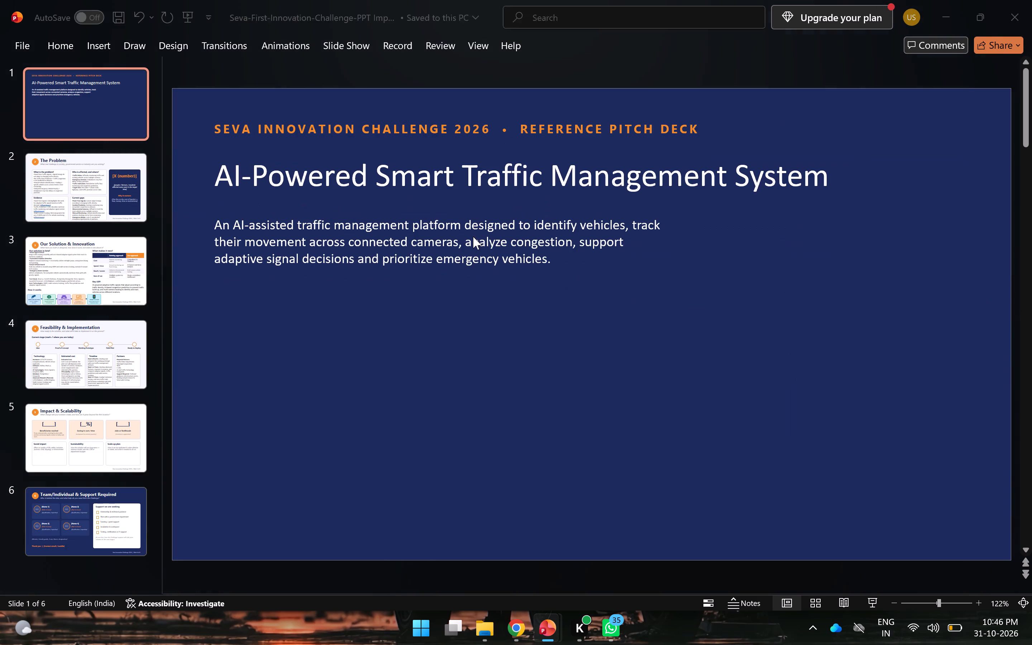
key("alt+Tab")
key("alt+Tab")
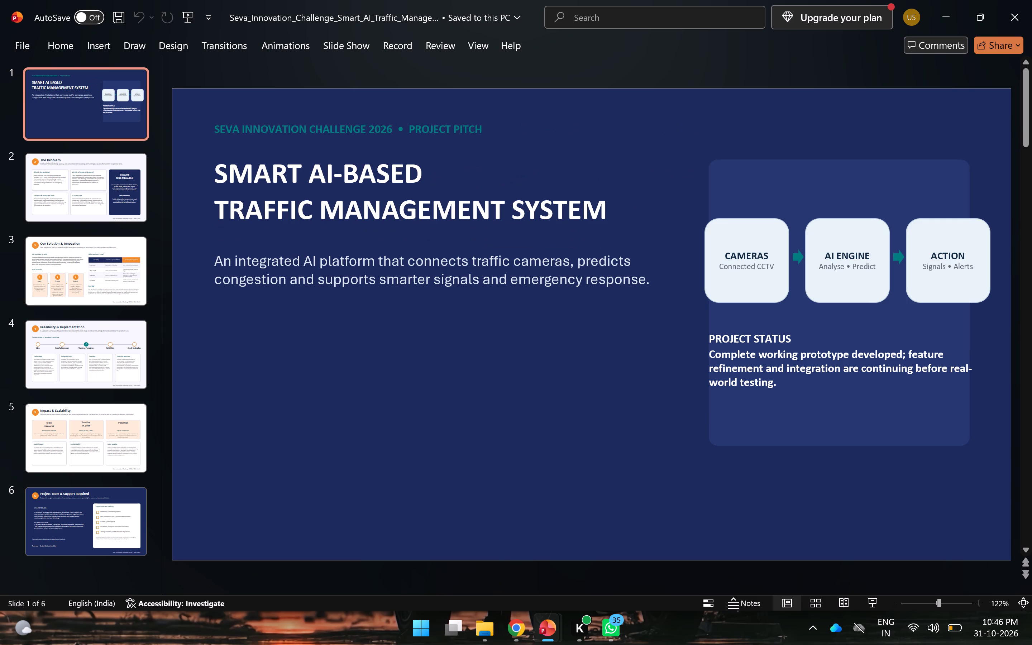
left_click(791, 418)
key("alt+Tab")
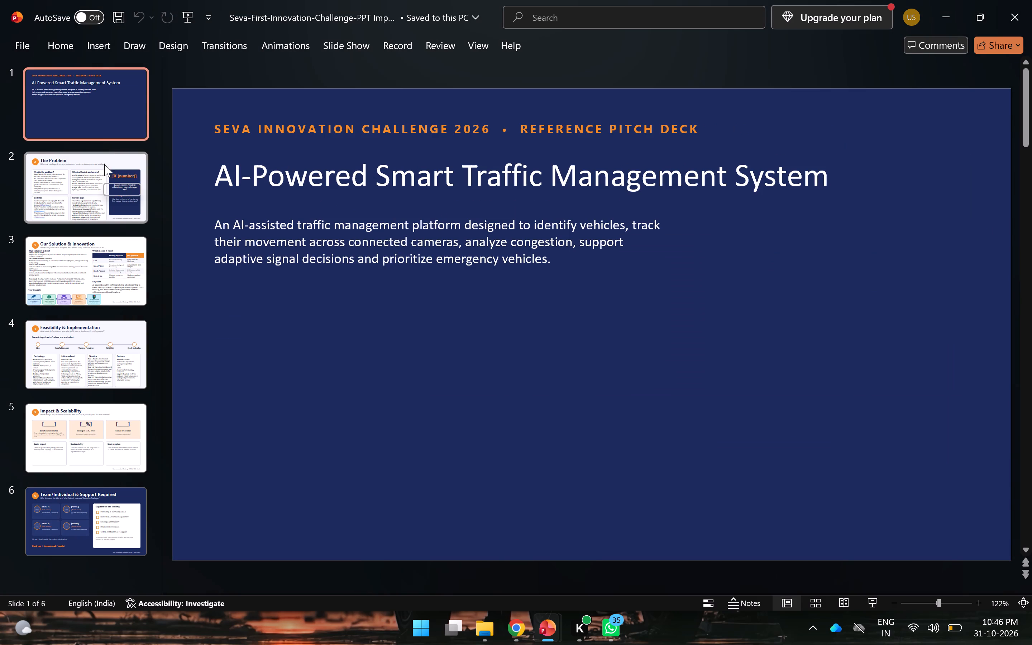
key("alt+Tab")
key("alt+Tab")
Copy the rounded background panel from the Smart AI deck's title slide onto the PPT Imposters title slide and move it lower, beneath the title.
key("alt+Tab")
left_click(853, 410)
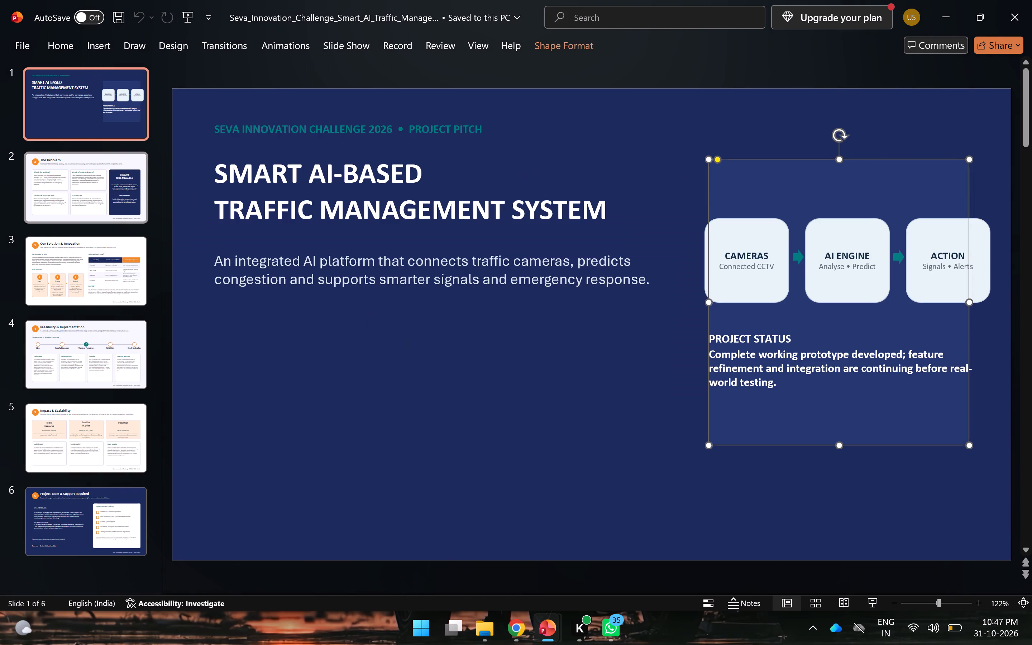
key("ctrl+c")
key("alt+Tab")
left_click(837, 353)
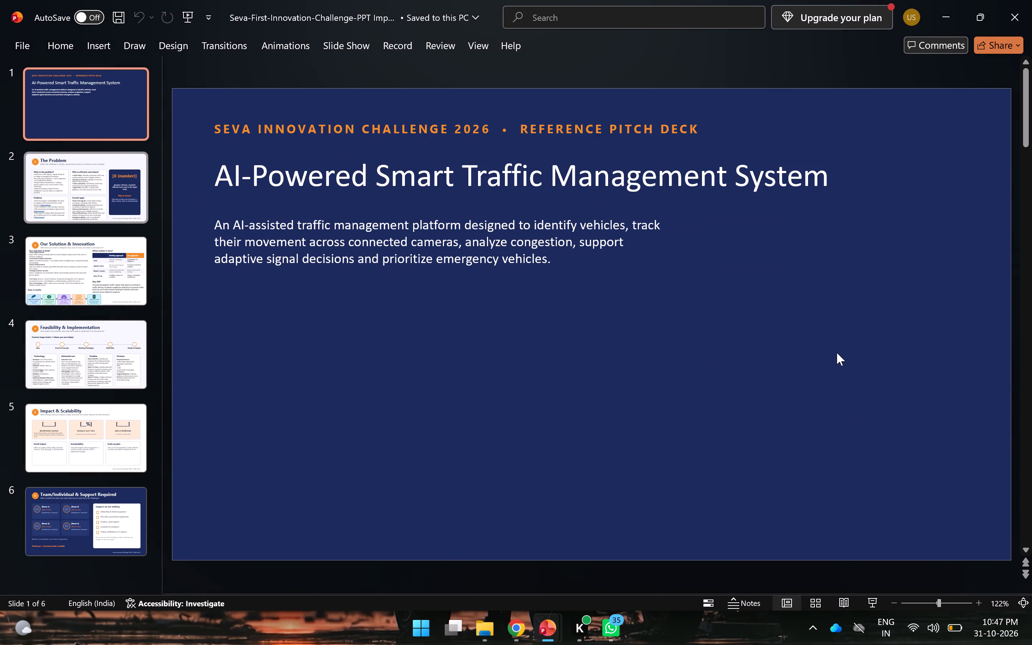
key("ctrl+v")
left_click_drag(818, 334, 820, 394)
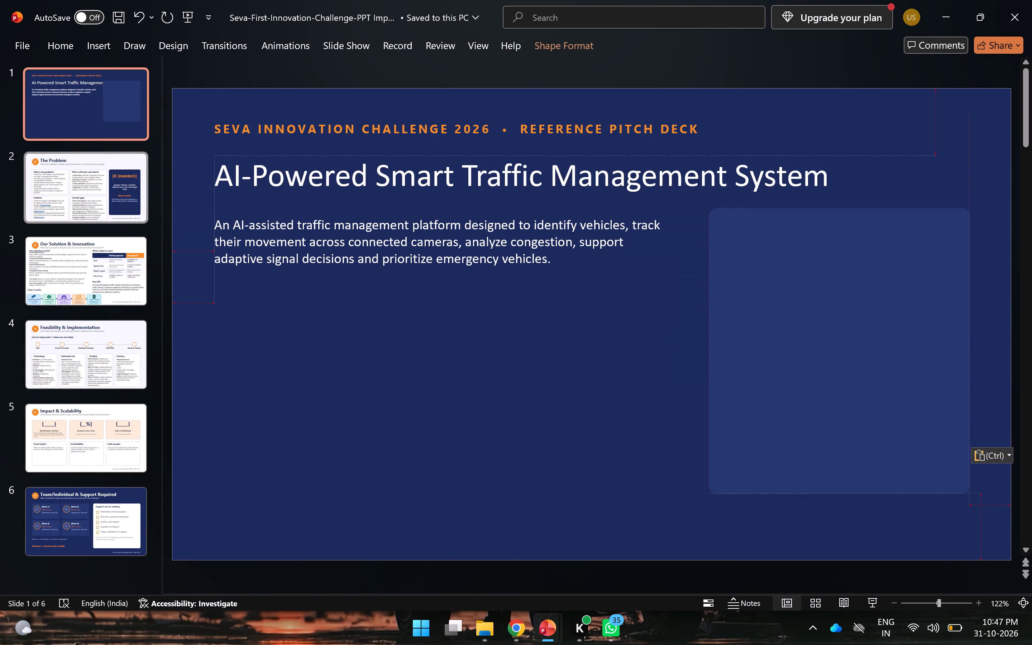
left_click_drag(820, 394, 817, 398)
Copy the CAMERAS card from the Smart AI title slide onto the PPT Imposters title slide and place it inside the panel.
key("alt+Tab")
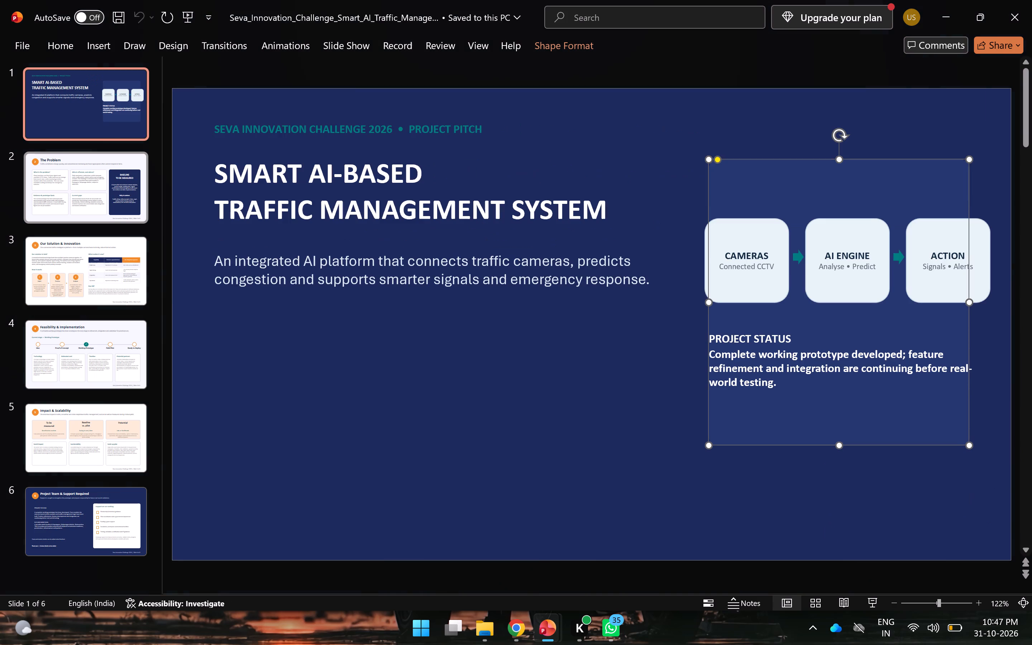
left_click(773, 262)
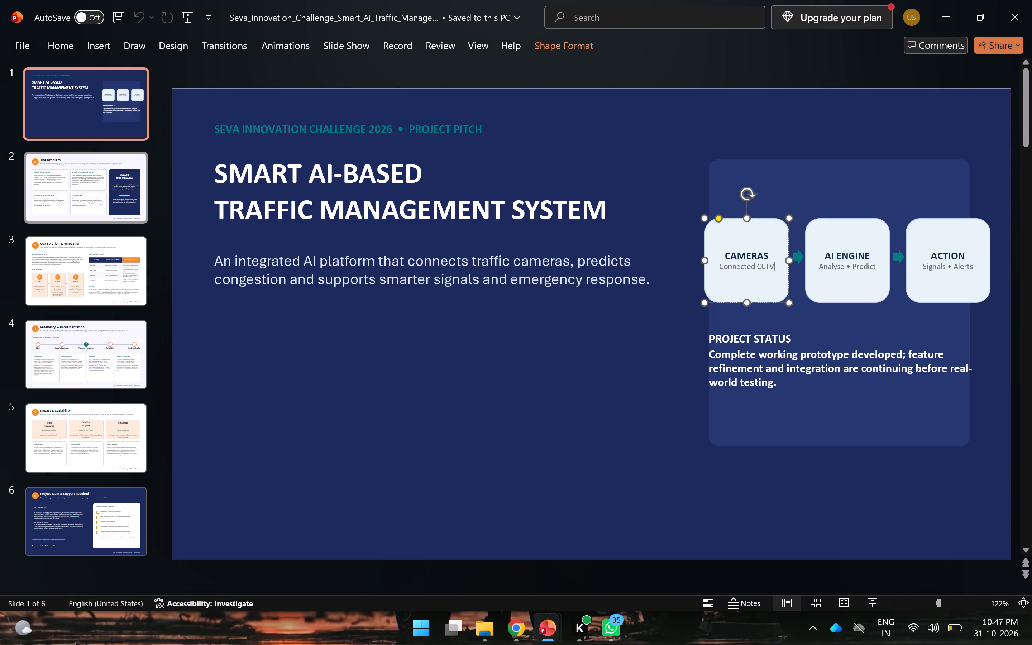
left_click(766, 238)
key("ctrl+c")
key("alt+Tab")
left_click(732, 317)
key("ctrl+v")
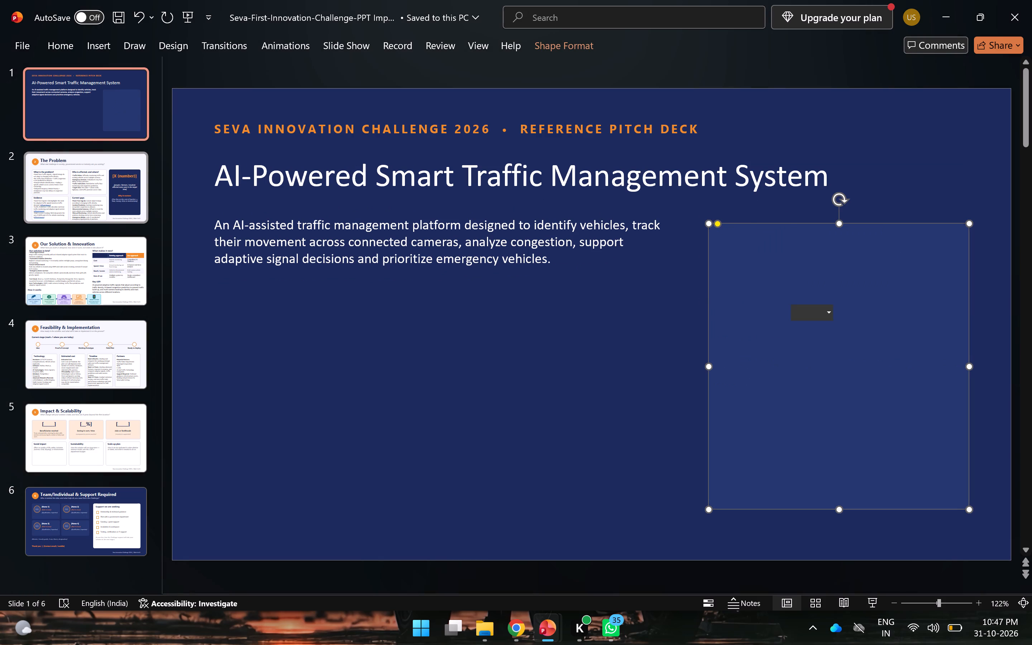
left_click_drag(745, 227, 759, 301)
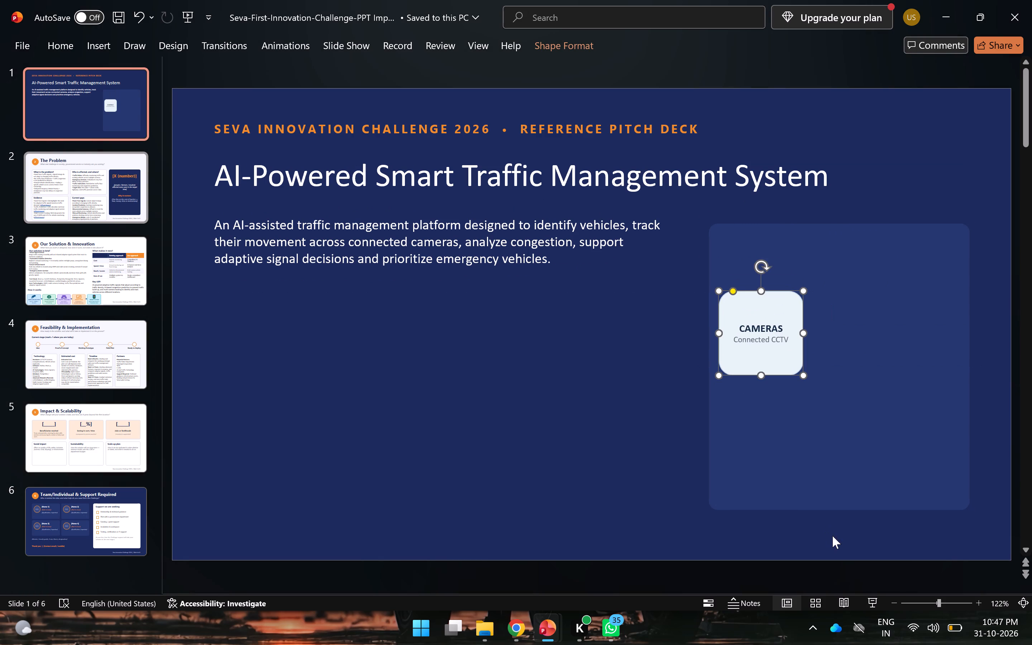
Shorten the background panel from its bottom edge, widen it on its left side, and reposition it slightly lower and further right.
left_click(826, 488)
left_click_drag(840, 510, 851, 451)
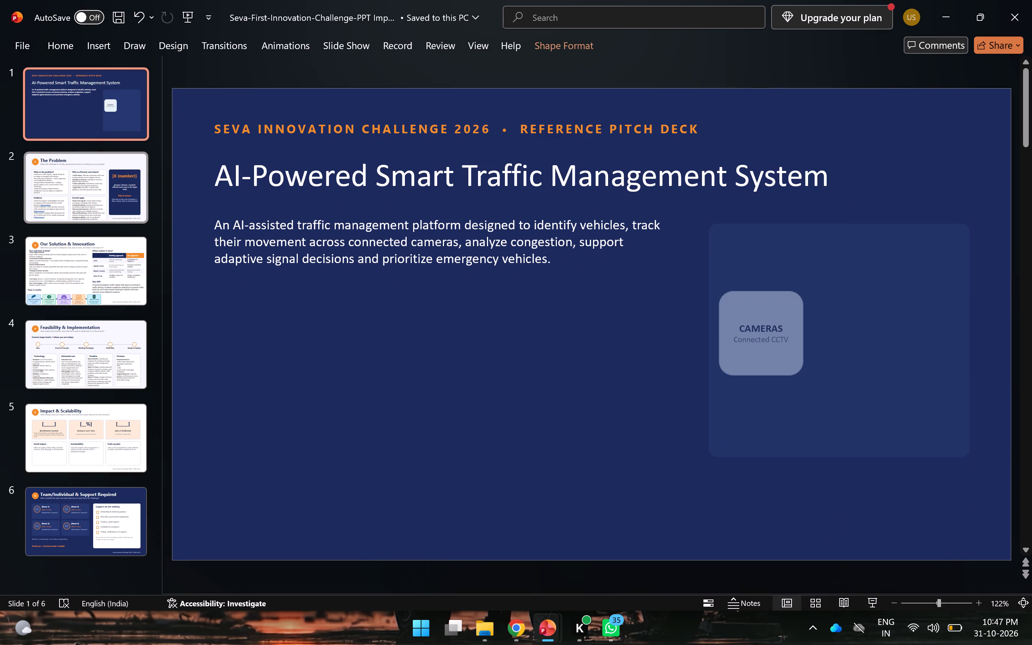
left_click_drag(851, 451, 849, 428)
left_click(766, 328)
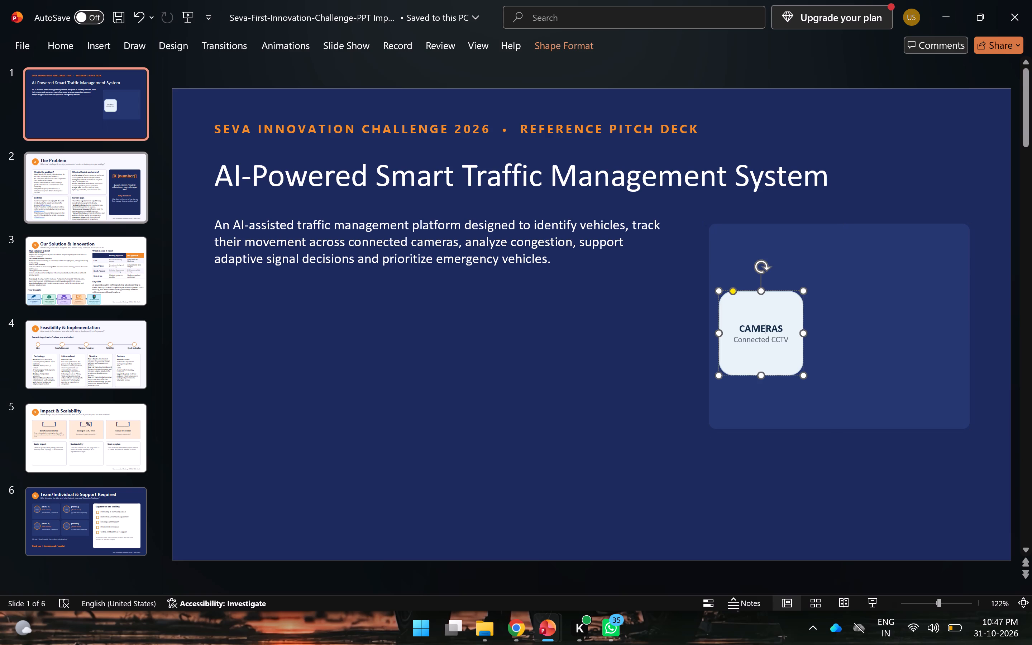
left_click(831, 284)
left_click_drag(705, 325, 630, 332)
left_click_drag(822, 254, 834, 289)
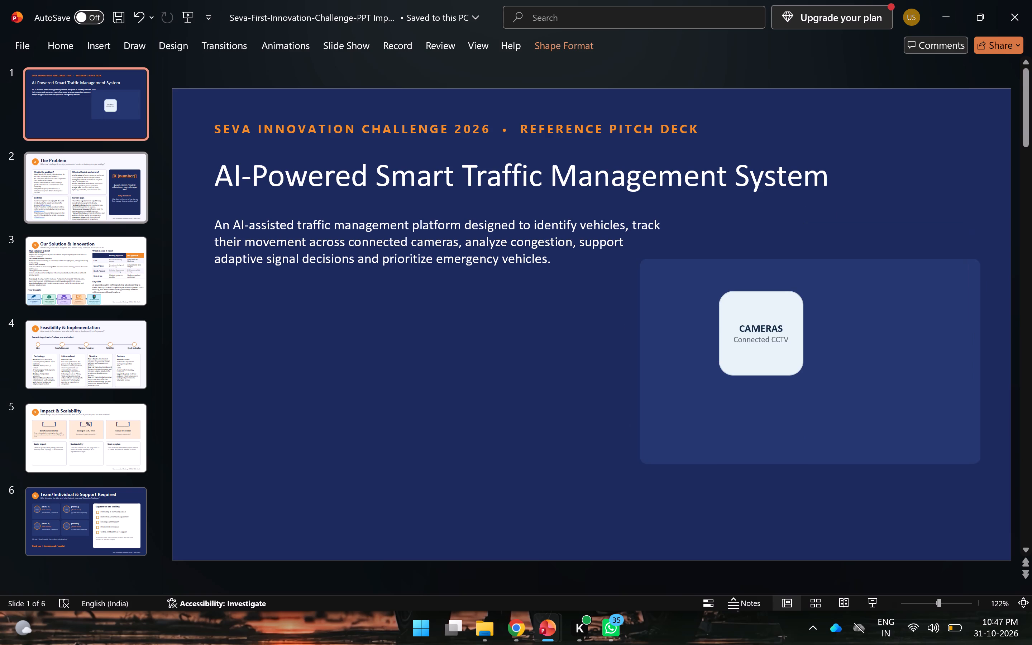
left_click_drag(834, 289, 840, 288)
Move the CAMERAS card to the left part of the background panel, vertically centred in it.
left_click_drag(768, 319, 709, 350)
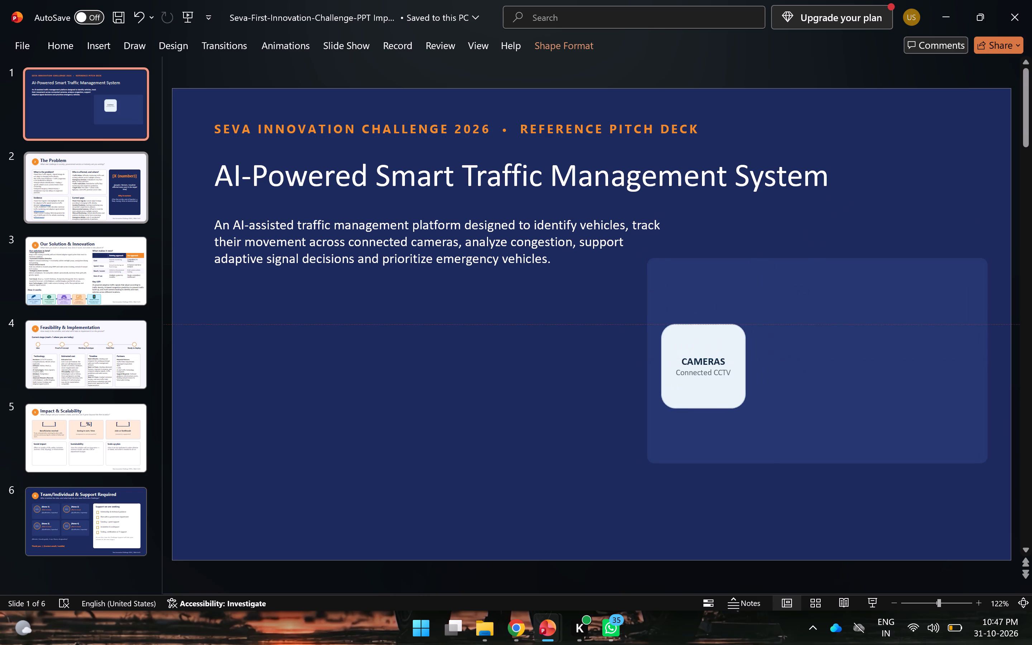
left_click_drag(709, 350, 709, 347)
Copy the AI ENGINE card from the Smart AI title slide into the middle of the PPT Imposters panel, level with the CAMERAS card.
key("alt+Tab")
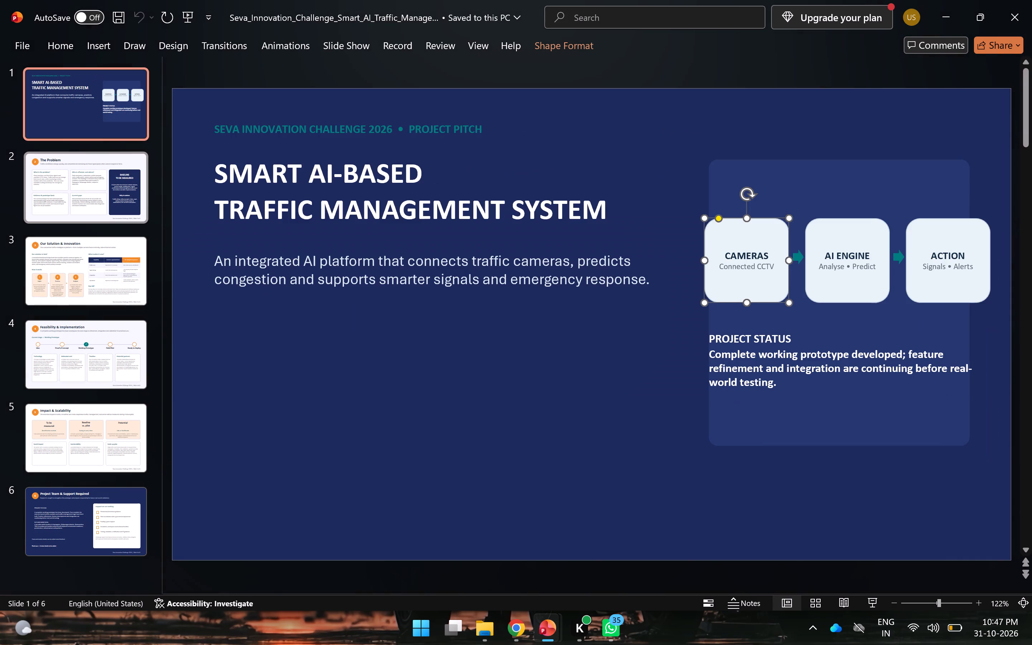
left_click(855, 280)
key("ctrl+c")
key("alt+Tab")
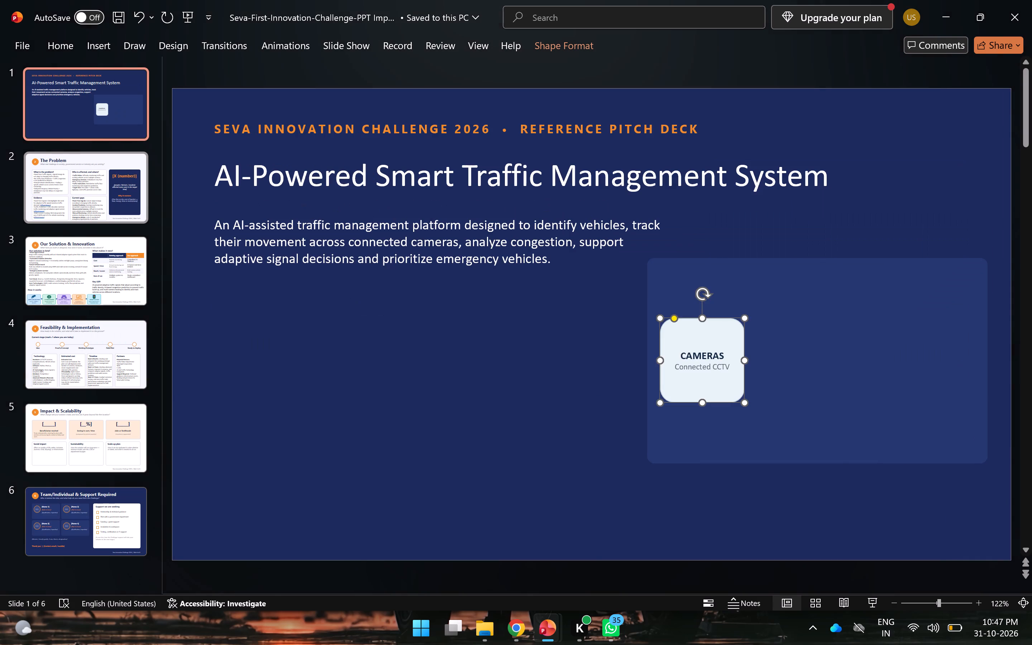
left_click(863, 348)
key("ctrl+v")
left_click(849, 255)
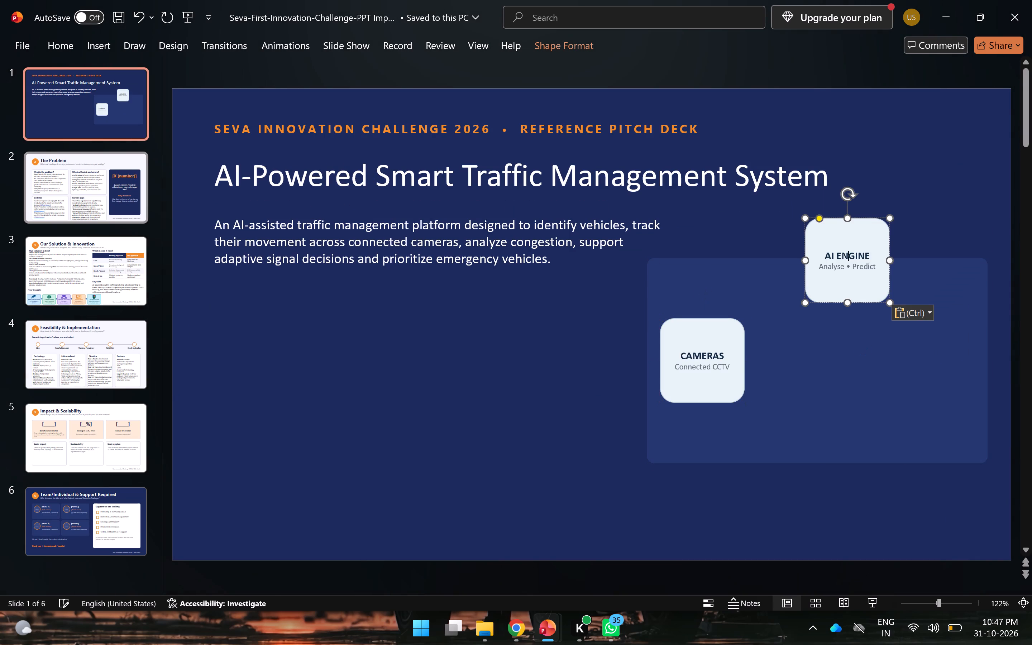
left_click_drag(840, 240, 841, 337)
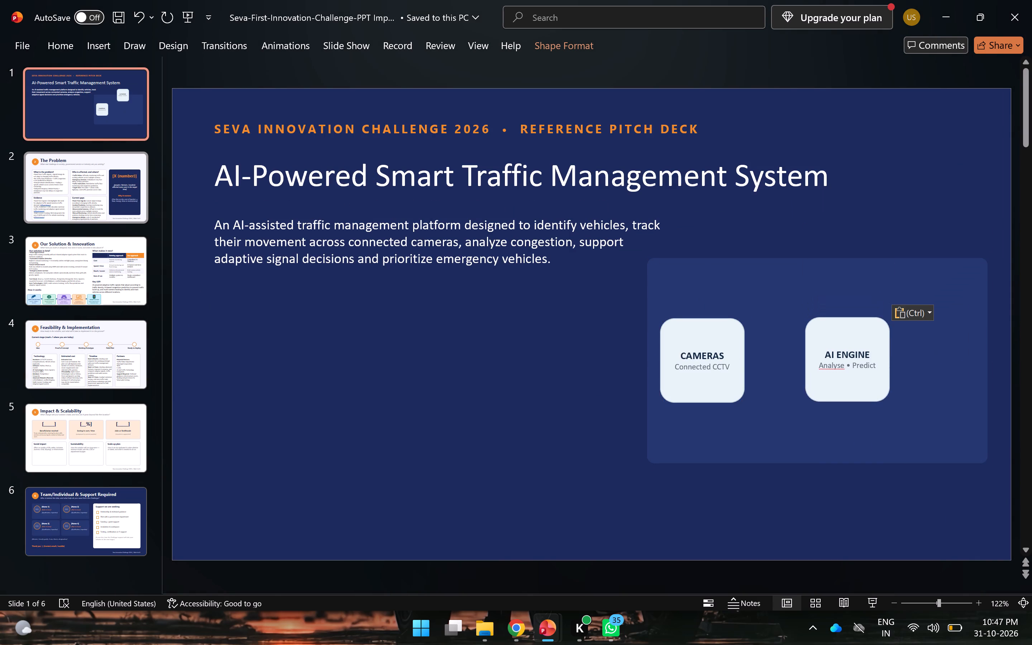
left_click_drag(841, 337, 828, 343)
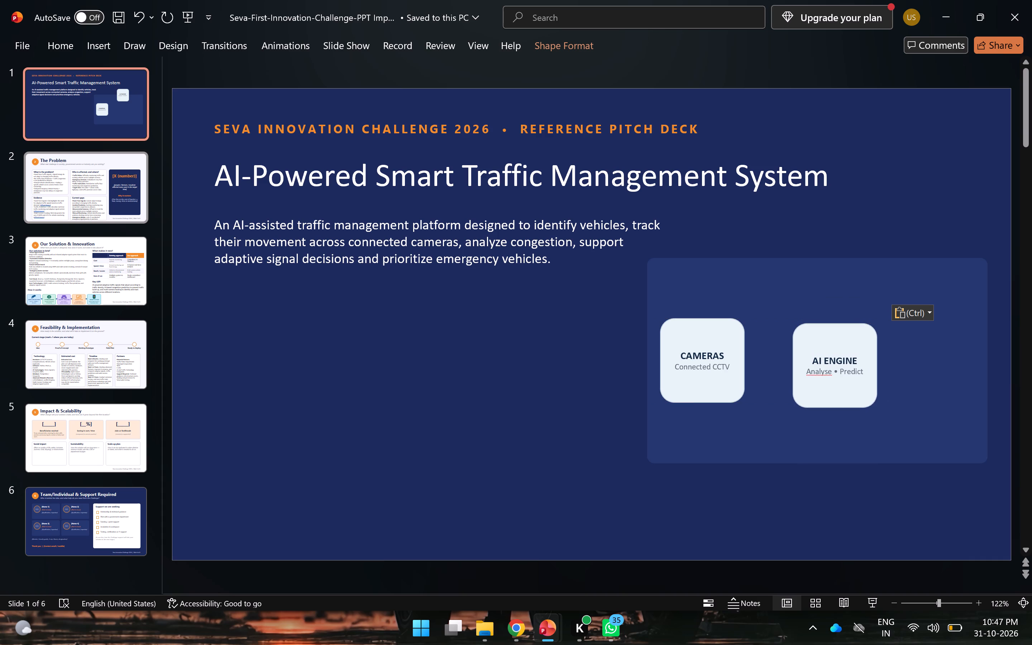
left_click_drag(828, 343, 828, 341)
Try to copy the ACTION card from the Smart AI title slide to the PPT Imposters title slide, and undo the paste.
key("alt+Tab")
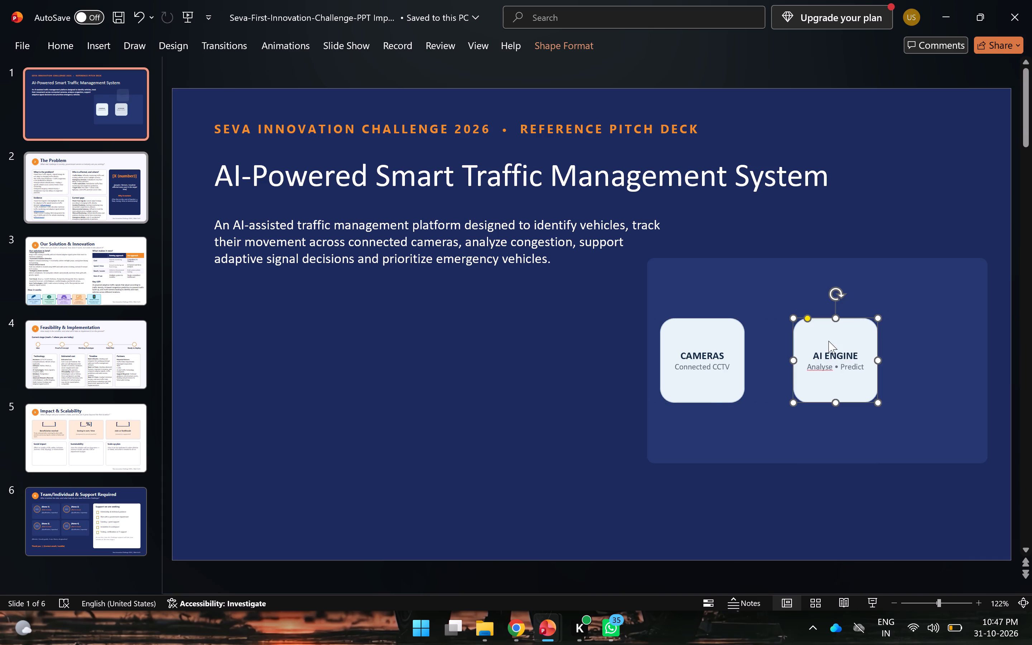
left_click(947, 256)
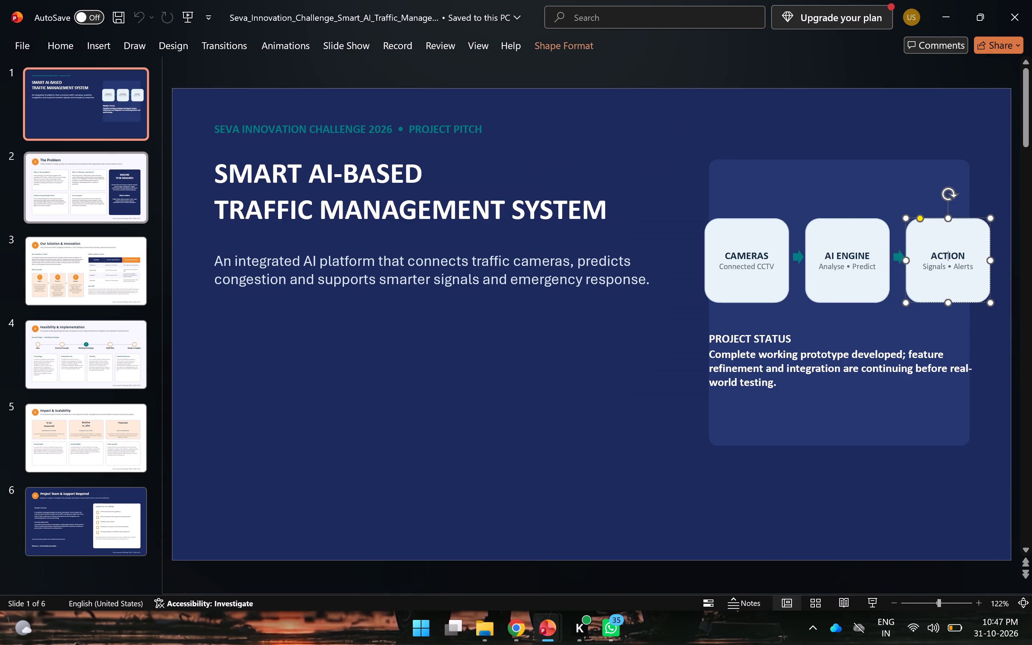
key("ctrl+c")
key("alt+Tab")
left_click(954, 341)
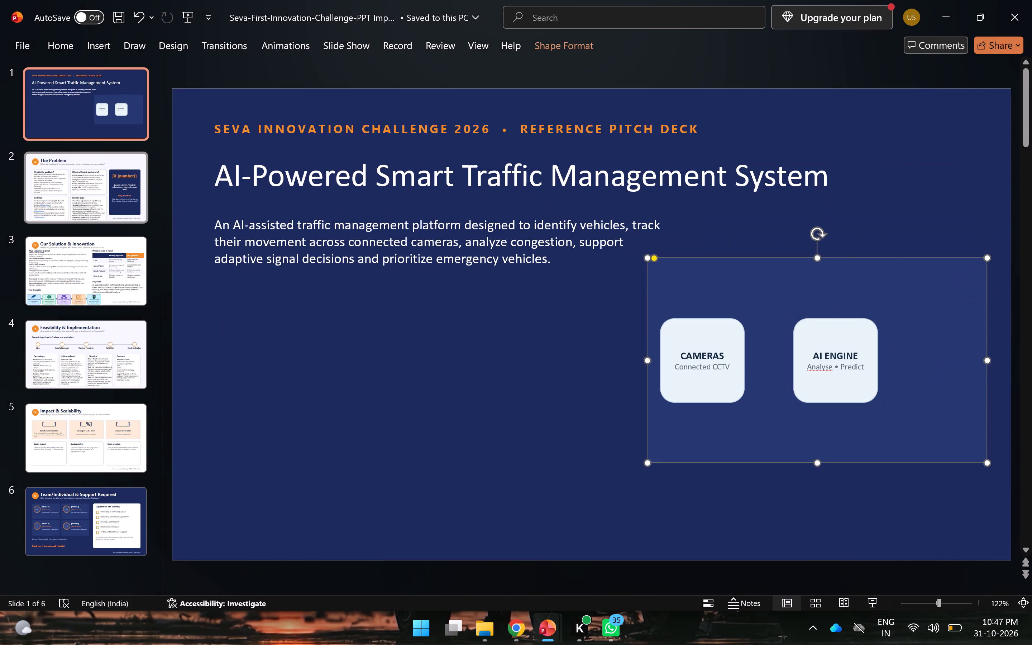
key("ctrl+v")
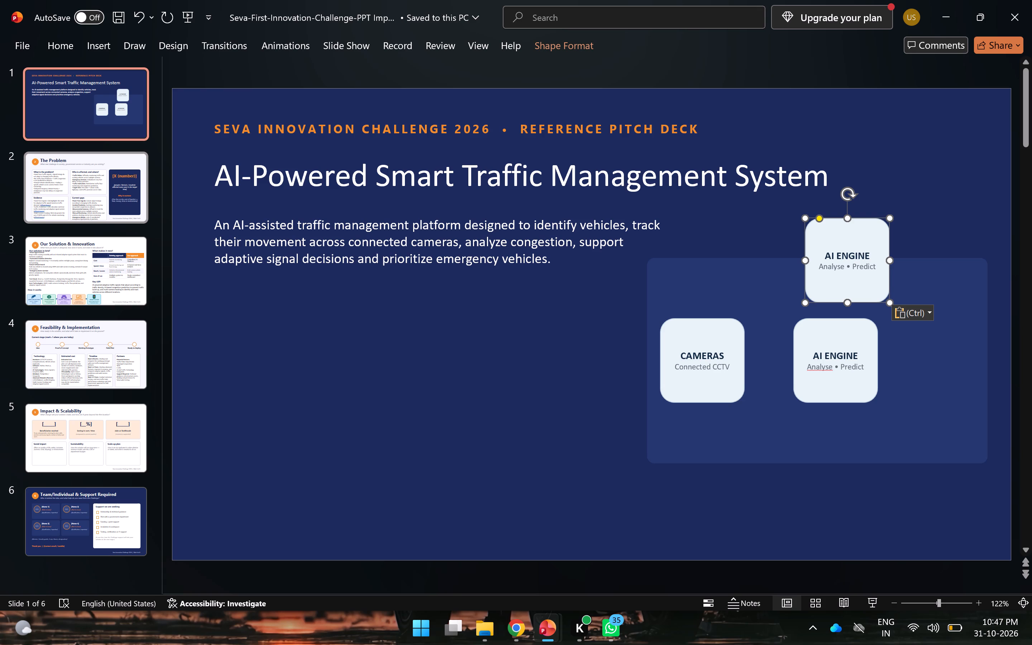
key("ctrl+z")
Copy the whole ACTION card from the Smart AI title slide to the PPT Imposters panel's right side, level with the other two cards.
key("alt+Tab")
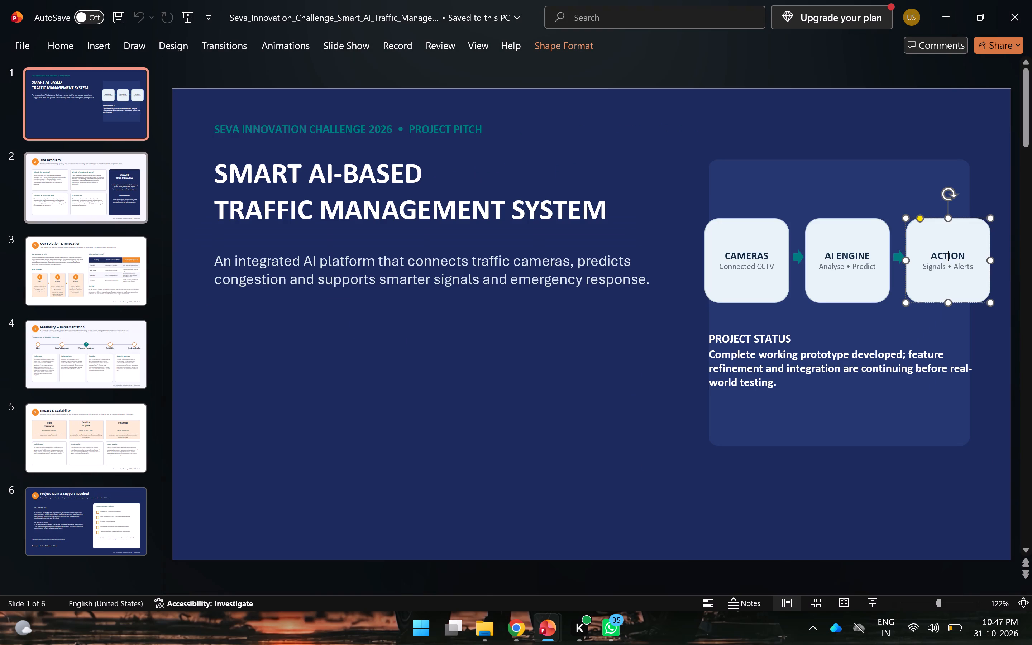
left_click(933, 236)
key("ctrl+c")
key("alt+Tab")
left_click(952, 363)
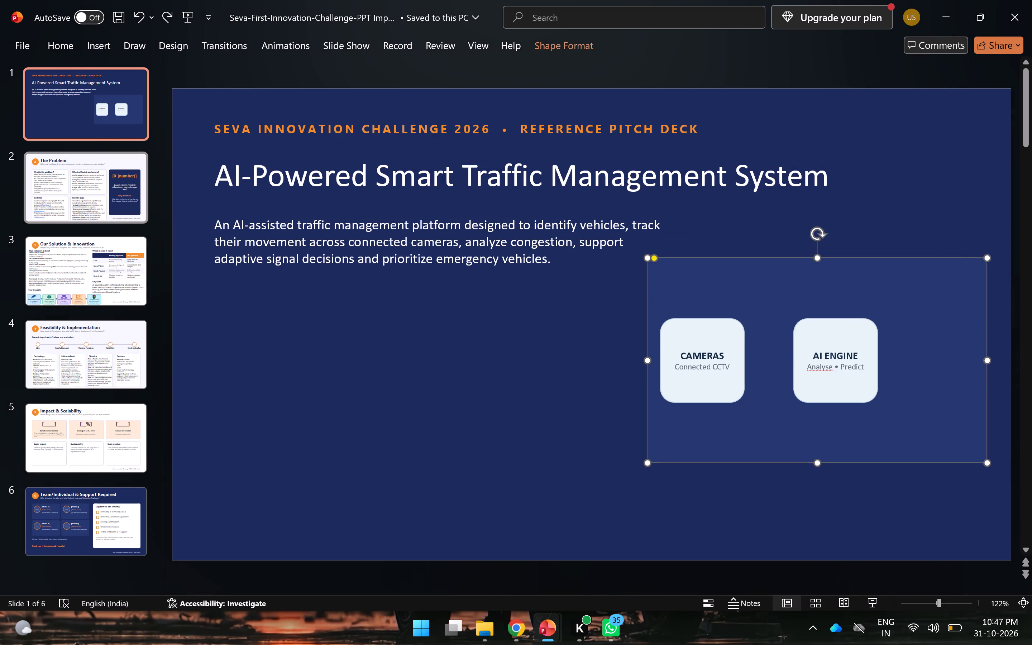
key("ctrl+v")
left_click_drag(954, 232, 966, 321)
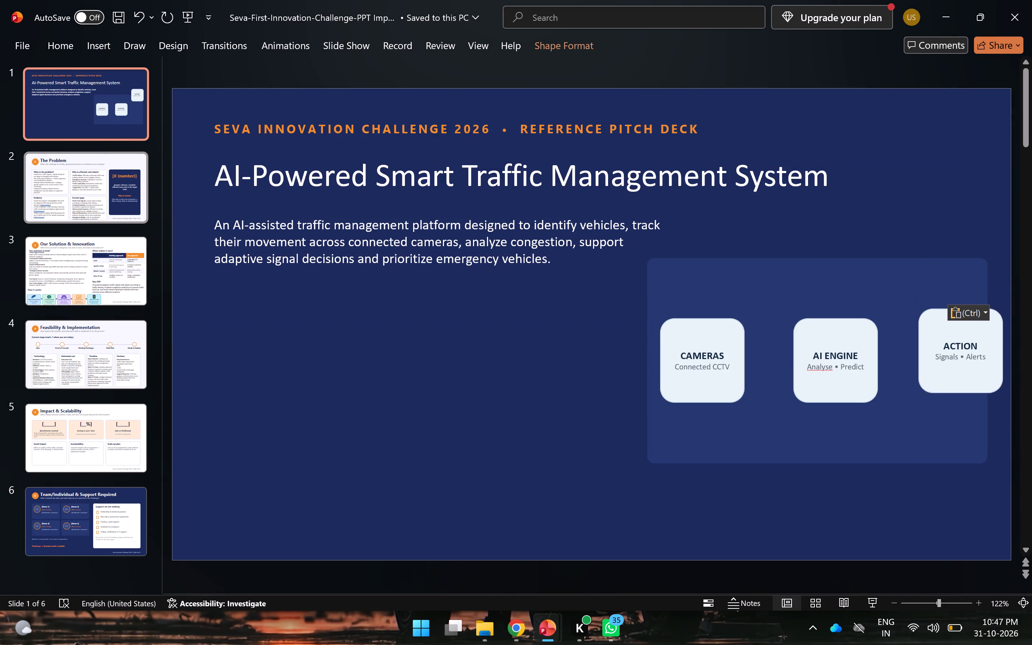
left_click_drag(966, 321, 956, 333)
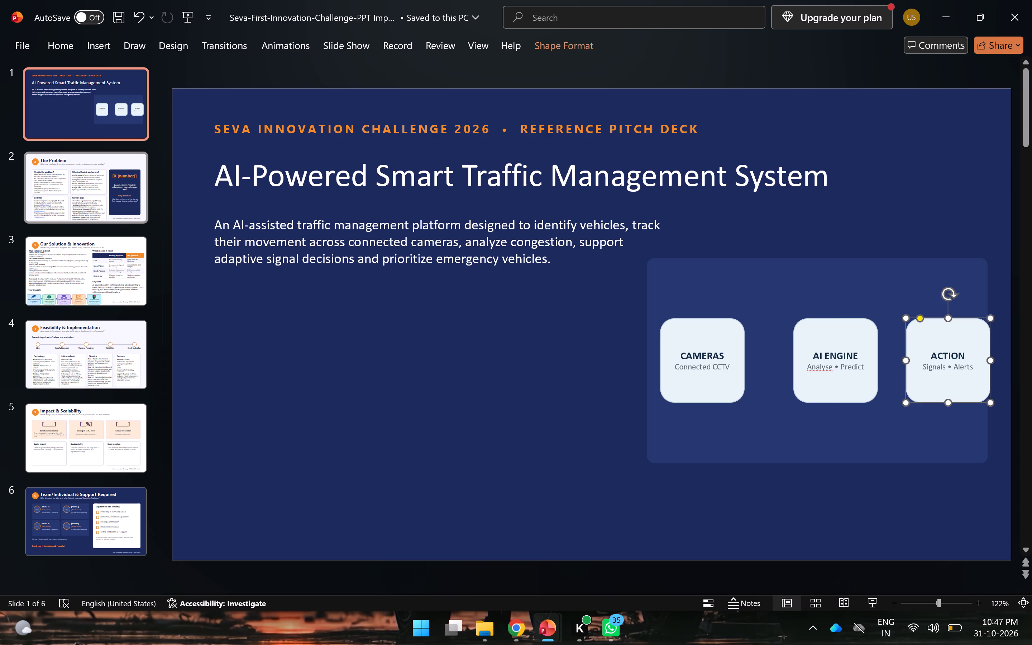
Reposition the AI ENGINE and ACTION cards so all three cards are level, evenly spaced and equally inset from the panel's sides.
left_click_drag(859, 335, 846, 335)
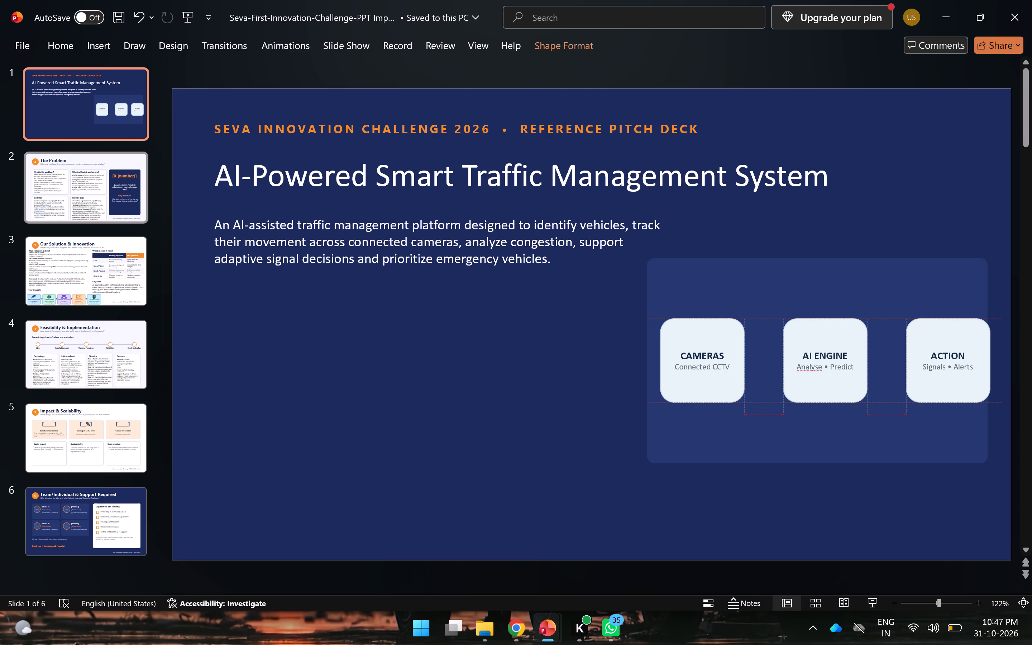
left_click_drag(846, 335, 843, 335)
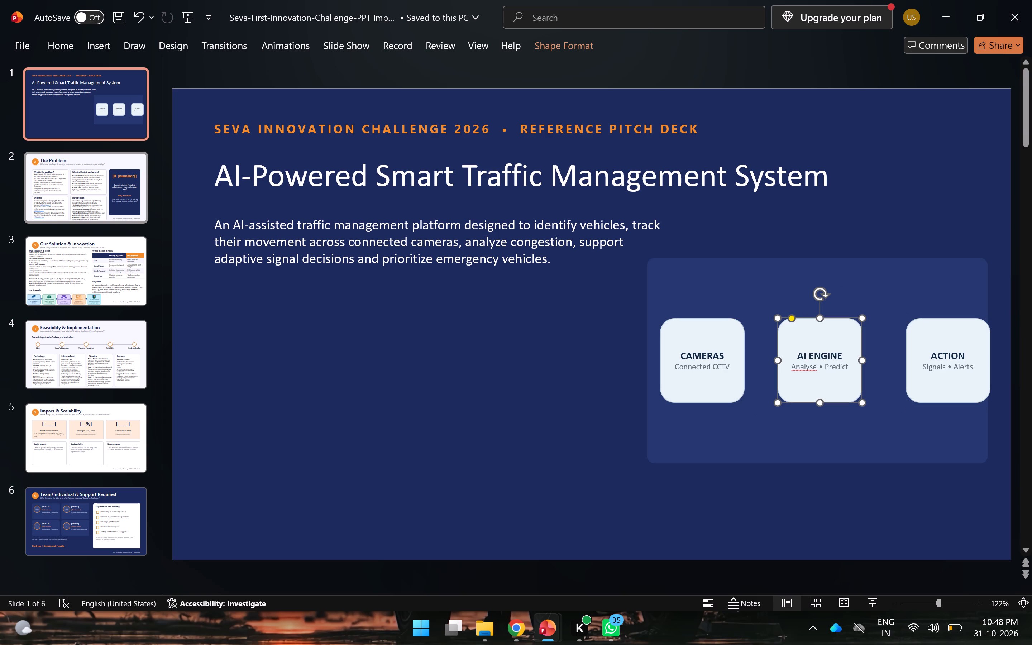
left_click_drag(938, 333, 915, 333)
left_click_drag(915, 333, 918, 334)
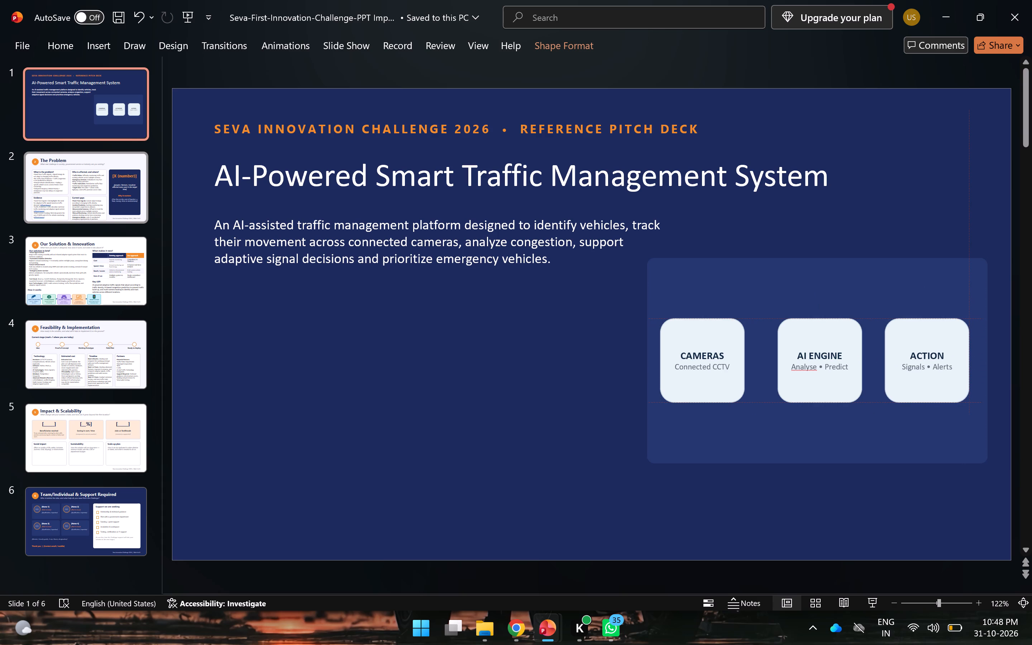
left_click_drag(918, 334, 922, 334)
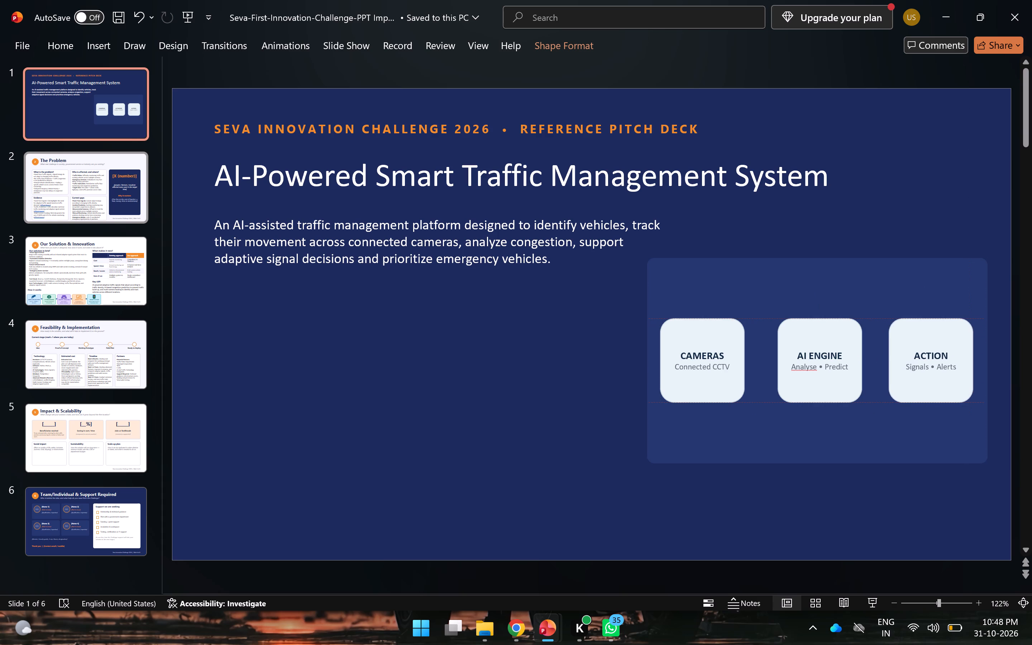
left_click_drag(922, 334, 924, 334)
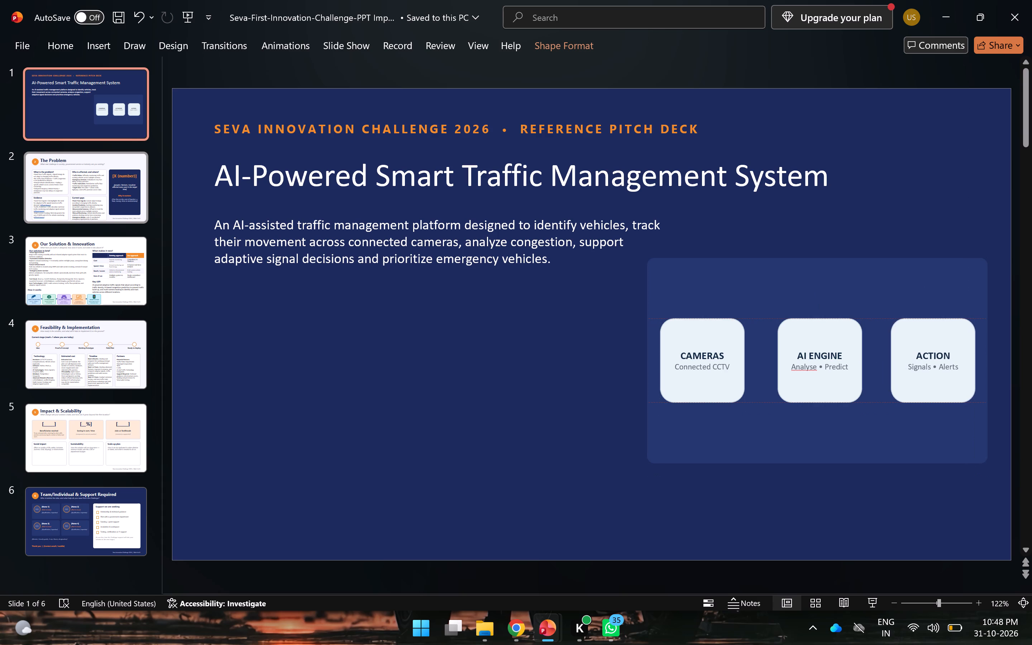
left_click_drag(924, 334, 923, 335)
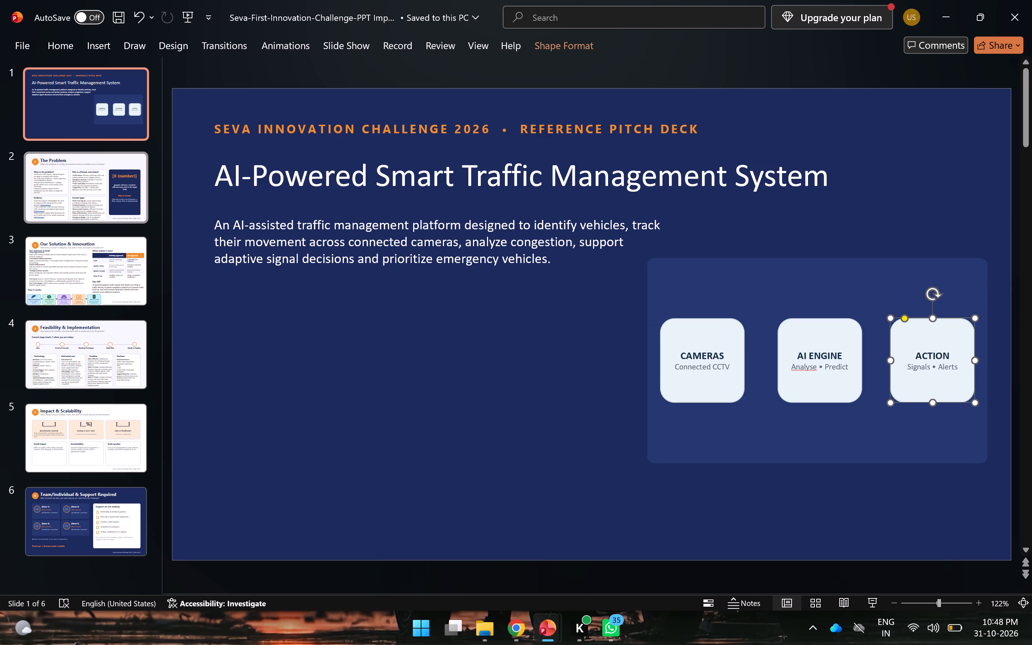
left_click(923, 335)
left_click_drag(923, 335, 919, 335)
left_click_drag(919, 335, 941, 331)
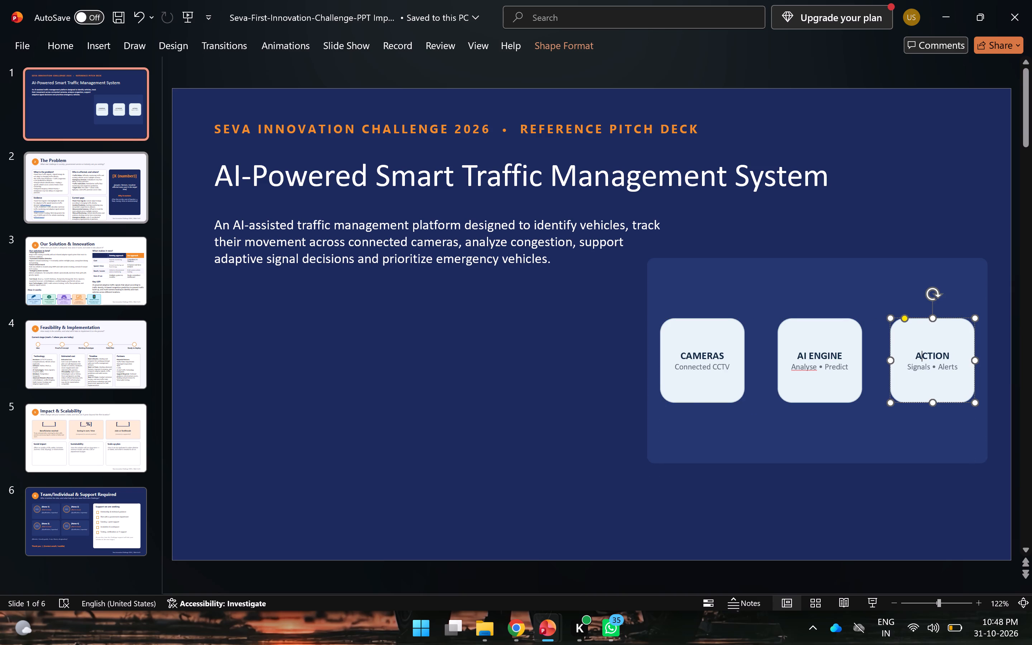
left_click_drag(941, 331, 941, 332)
left_click(941, 332)
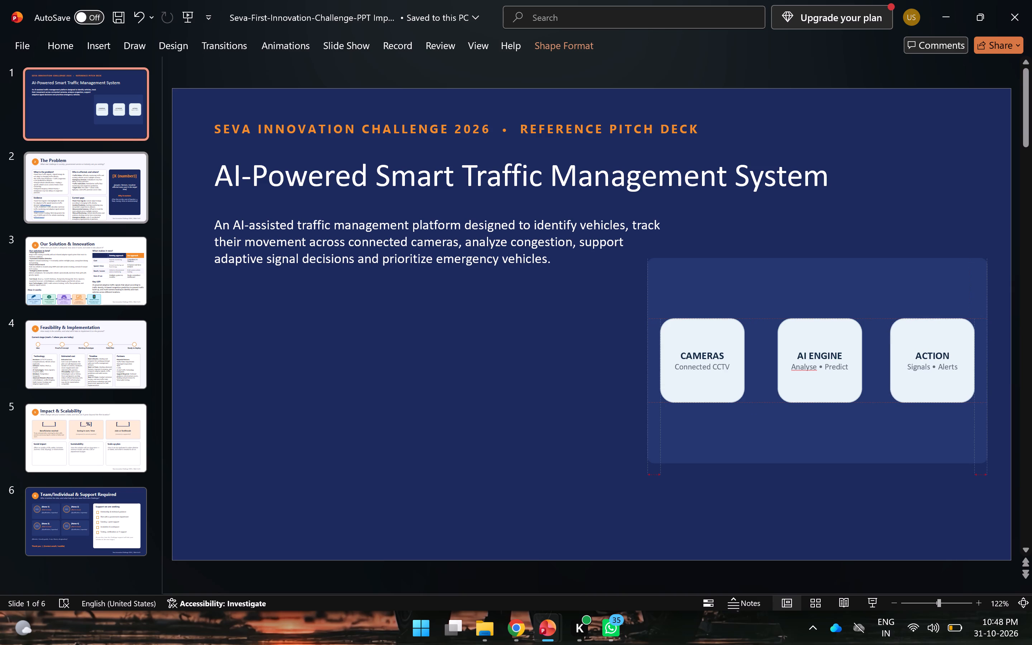
left_click(807, 339)
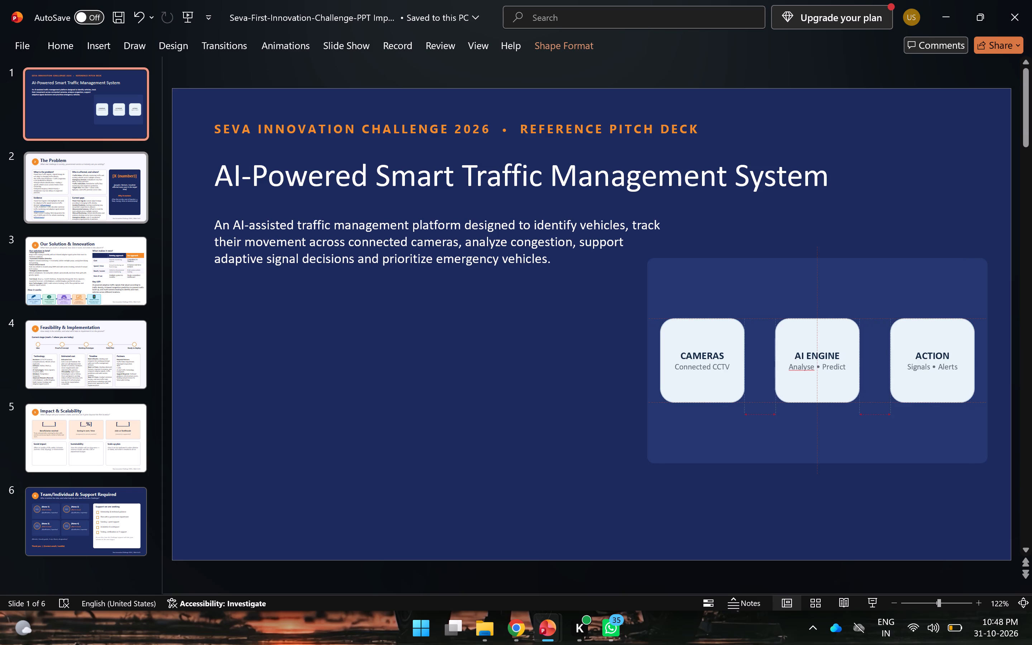
left_click(807, 340)
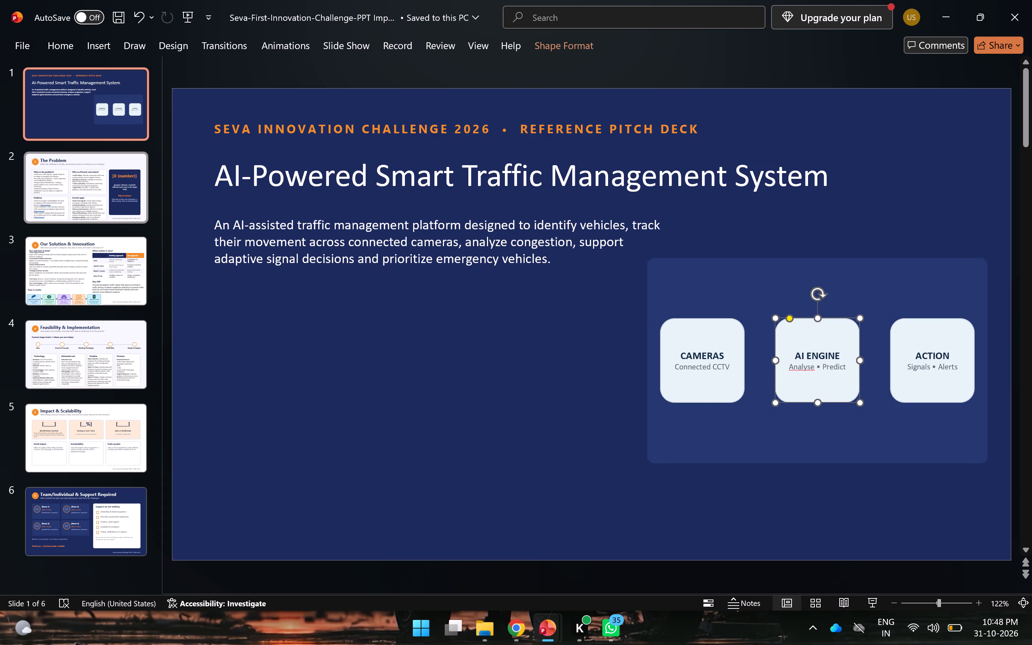
left_click(825, 443)
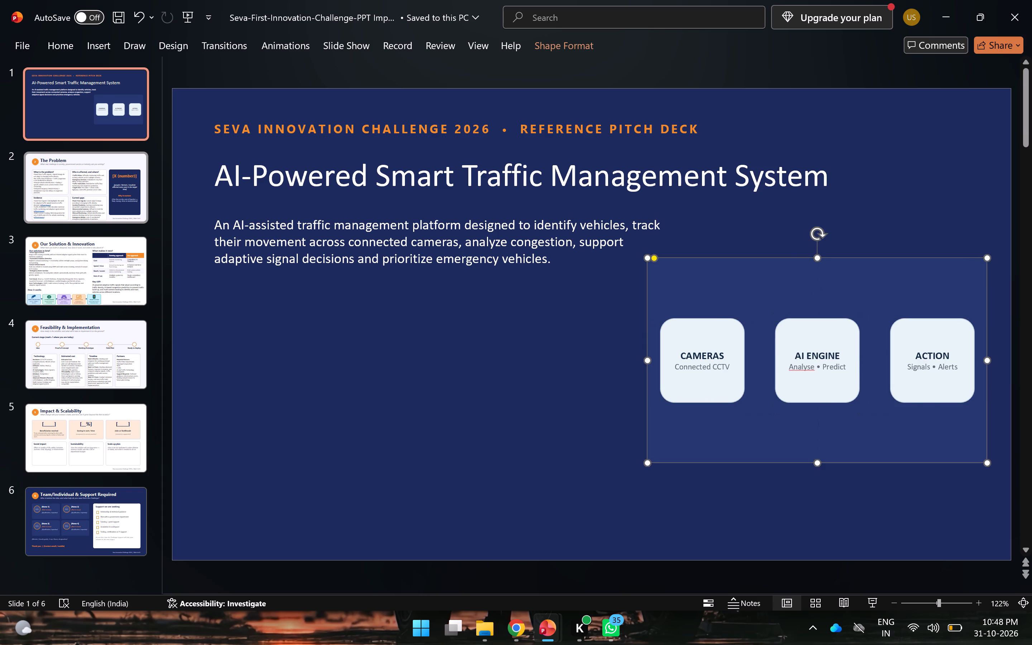
Copy the green arrow from the Smart AI title slide between the PPT Imposters slide's CAMERAS and AI ENGINE cards, and widen it slightly.
key("alt+Tab")
left_click(799, 260)
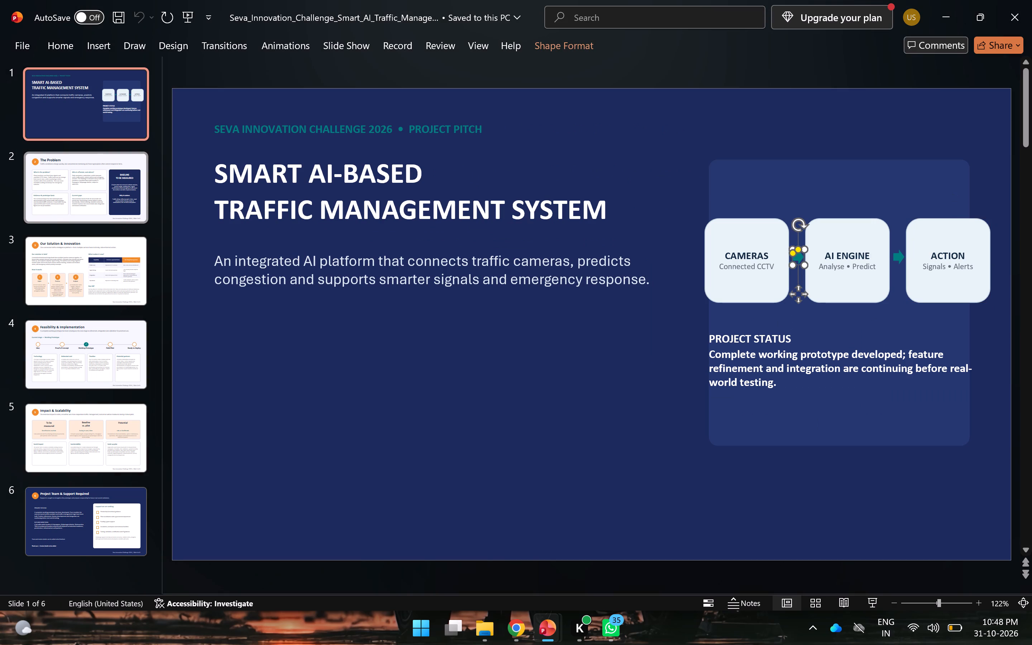
key("ctrl+c")
key("alt+Tab")
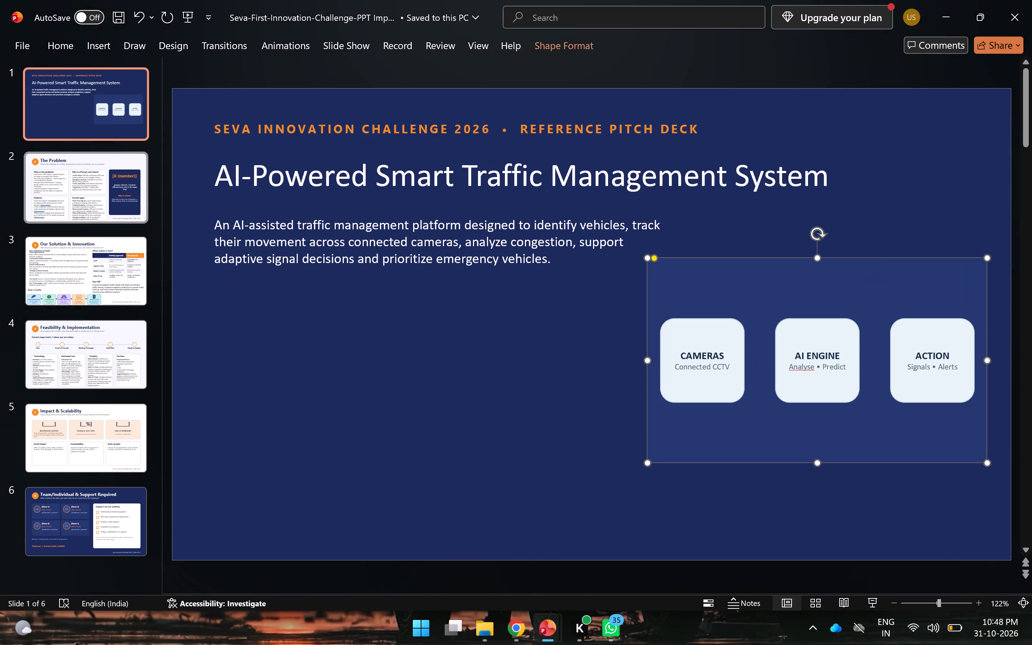
left_click(770, 289)
key("ctrl+v")
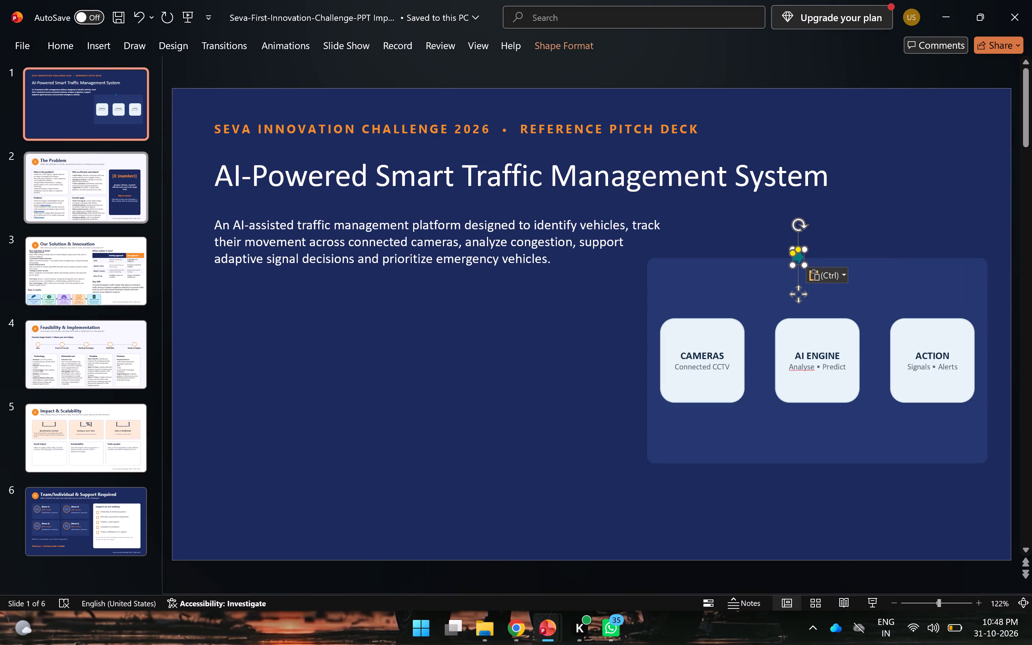
left_click_drag(800, 292, 763, 394)
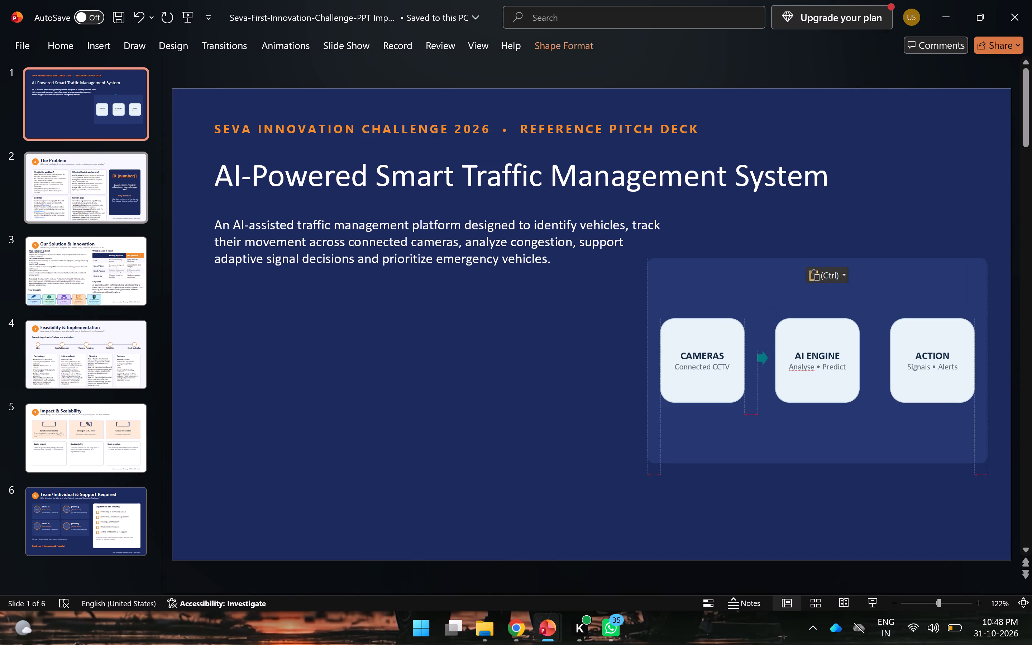
left_click_drag(763, 394, 760, 393)
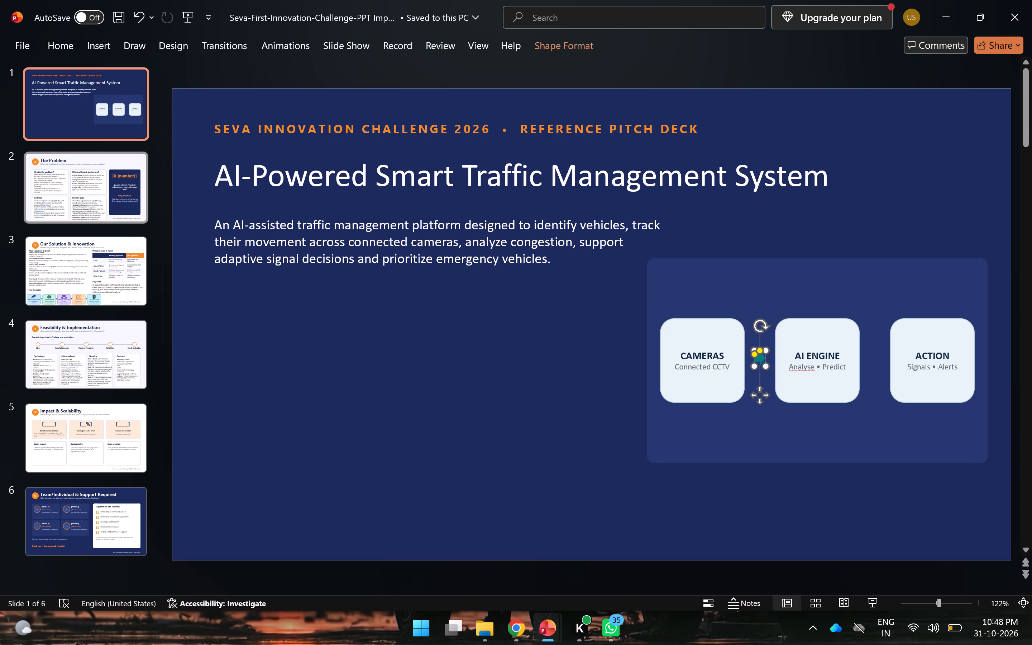
left_click_drag(765, 353, 769, 353)
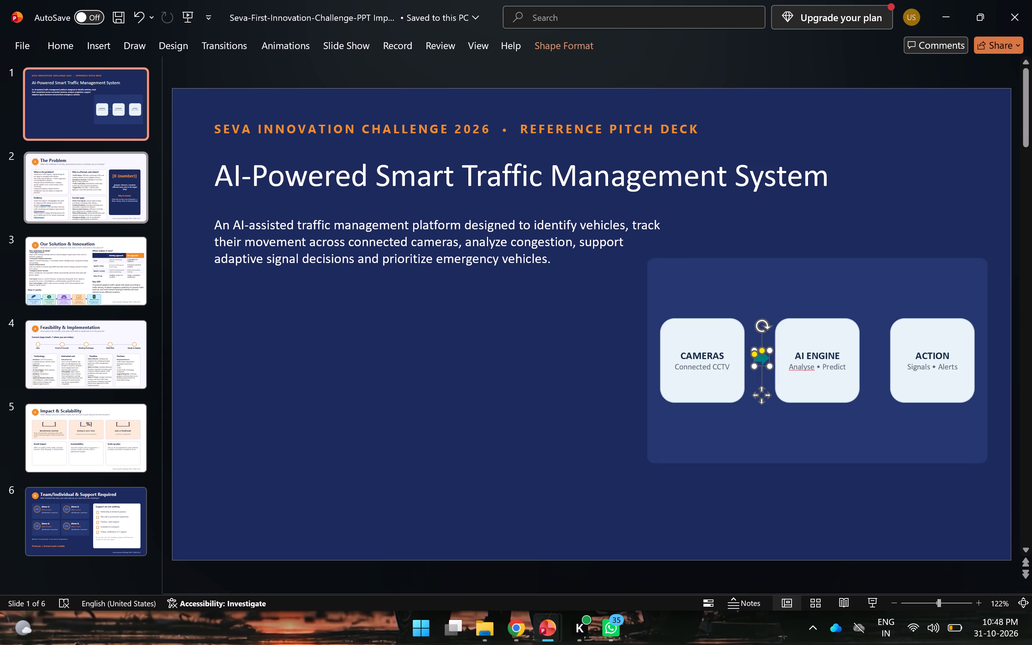
Duplicate the green arrow and place the copy between the AI ENGINE and ACTION cards, level with the first arrow.
left_click(759, 361)
key("ctrl+c")
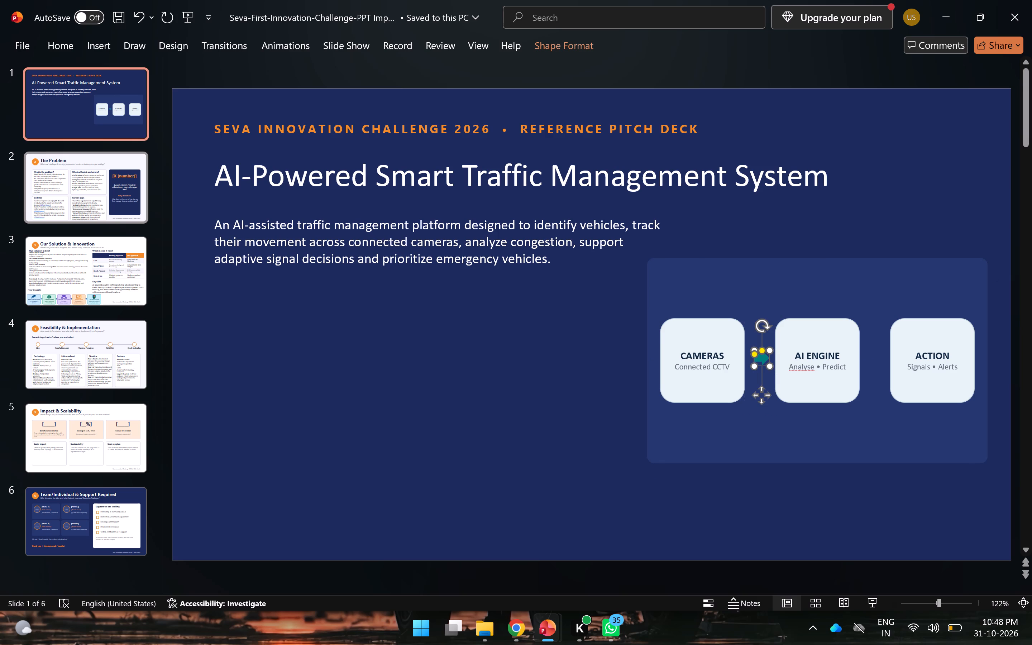
left_click(825, 435)
key("ctrl+v")
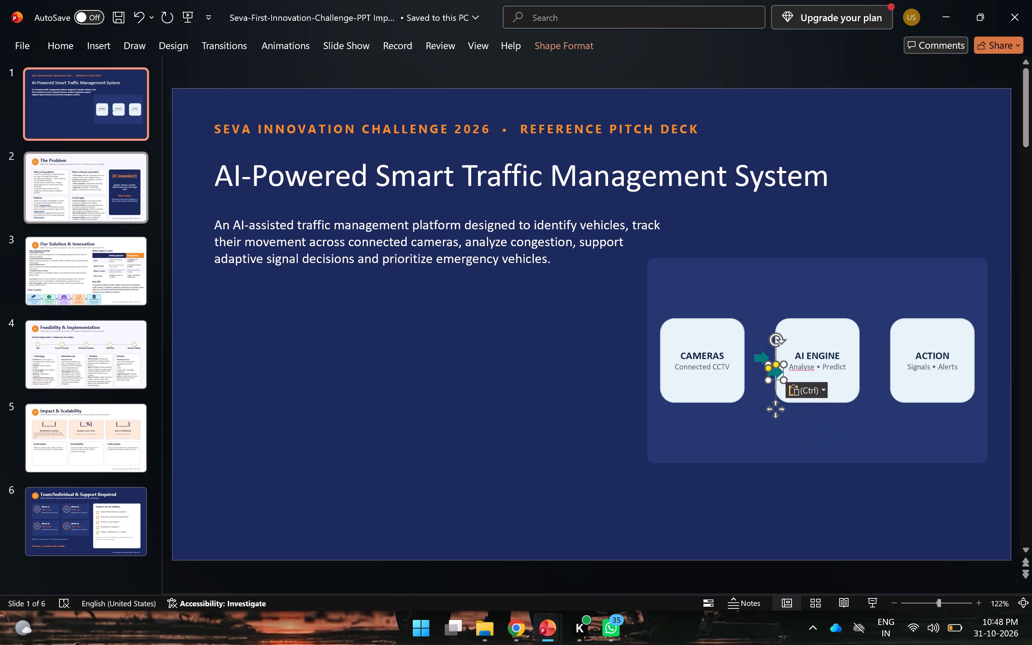
left_click_drag(779, 416, 877, 405)
left_click(863, 446)
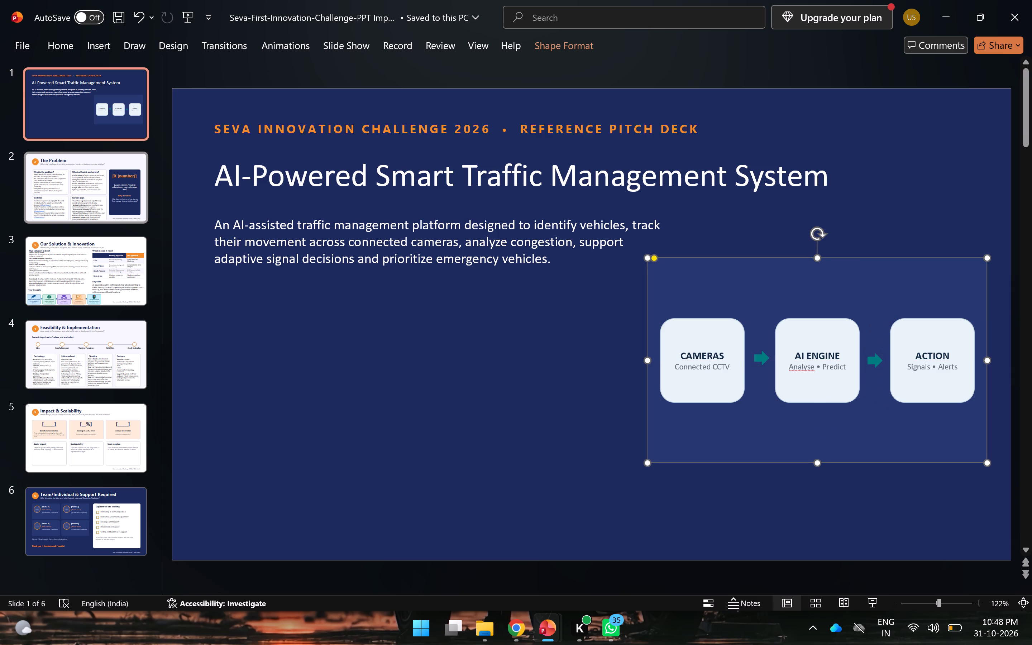
Shorten the background panel from its bottom edge and move it down slightly around the row of cards.
left_click_drag(820, 460, 819, 446)
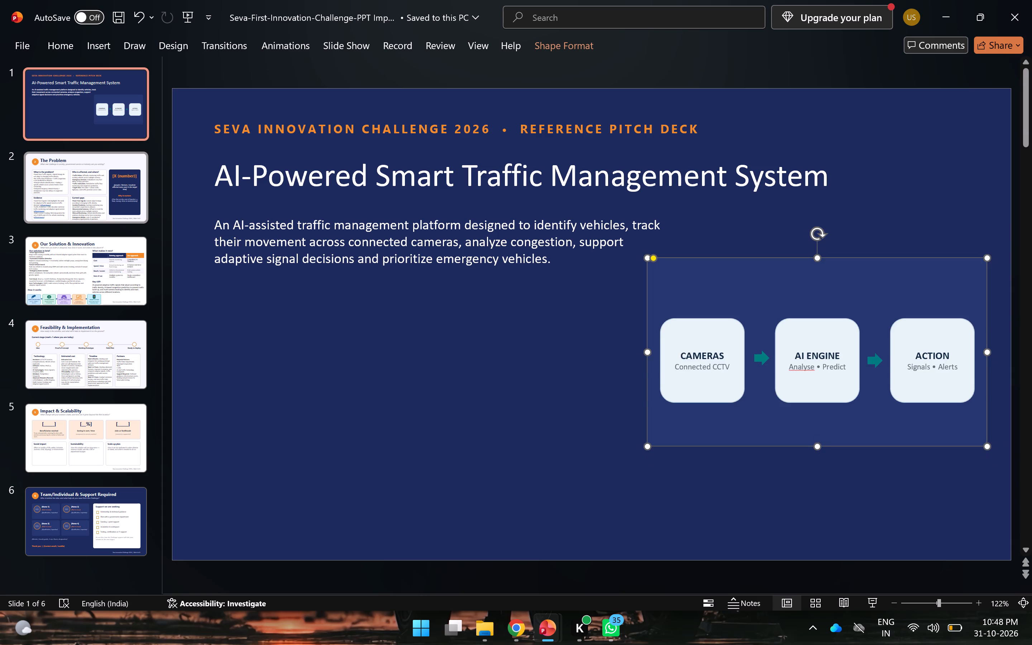
left_click_drag(838, 266, 838, 278)
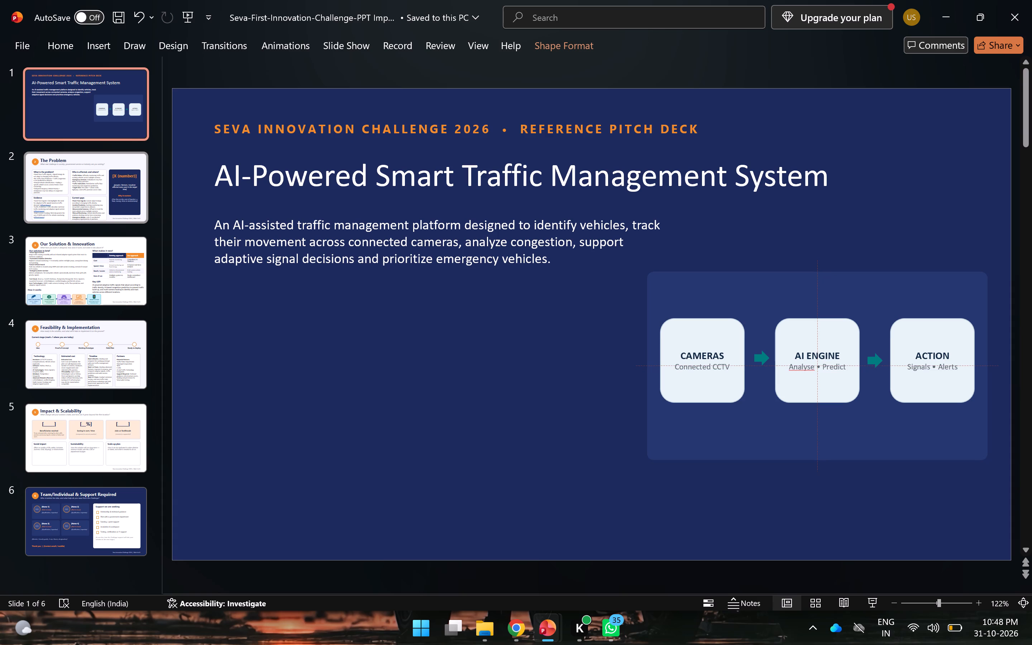
left_click_drag(838, 278, 838, 278)
left_click(564, 387)
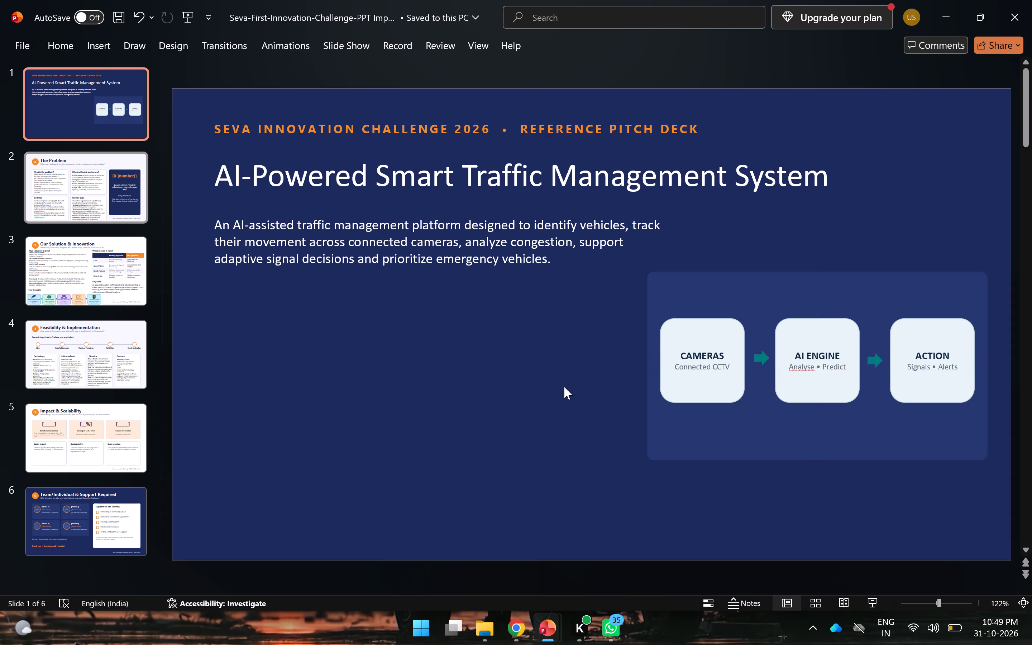
Open slide 2, The Problem, in both the PPT Imposters and Smart AI decks.
left_click(104, 180)
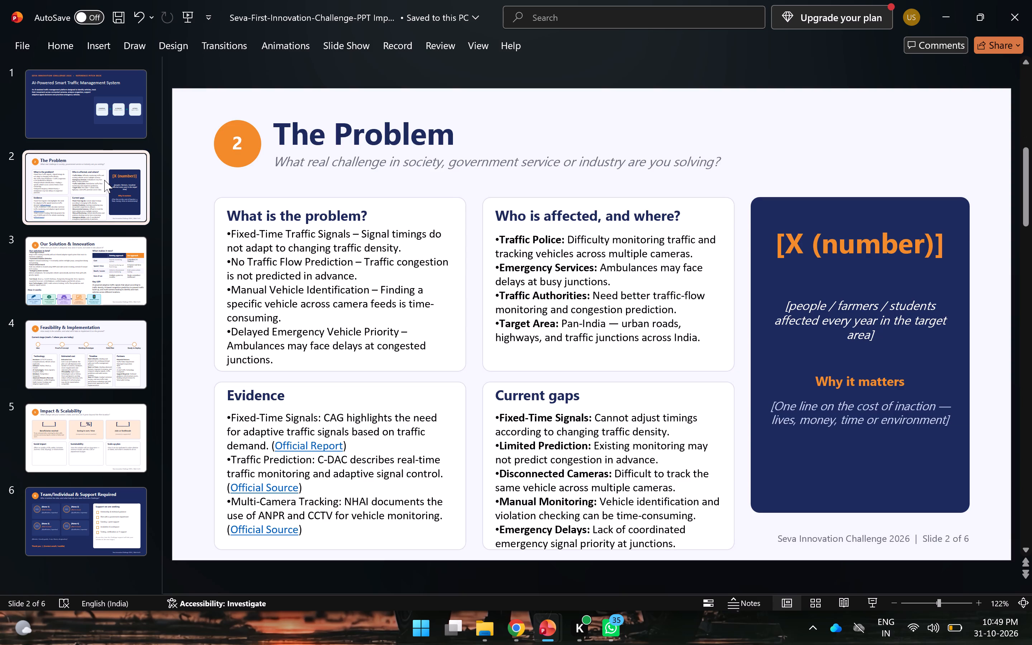
key("alt+Tab")
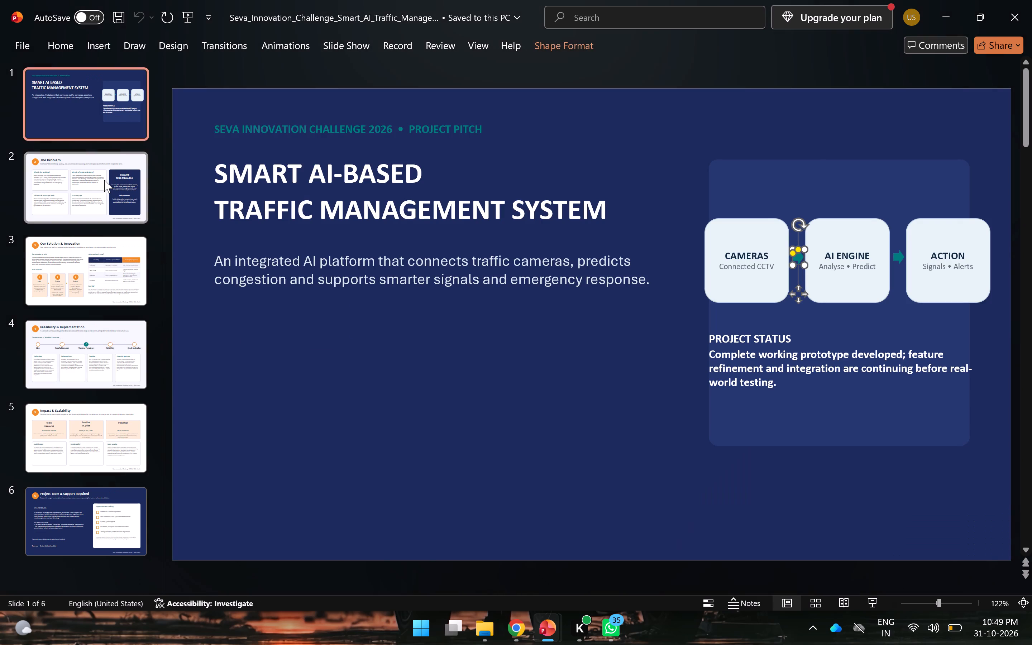
left_click(58, 194)
key("alt+Tab")
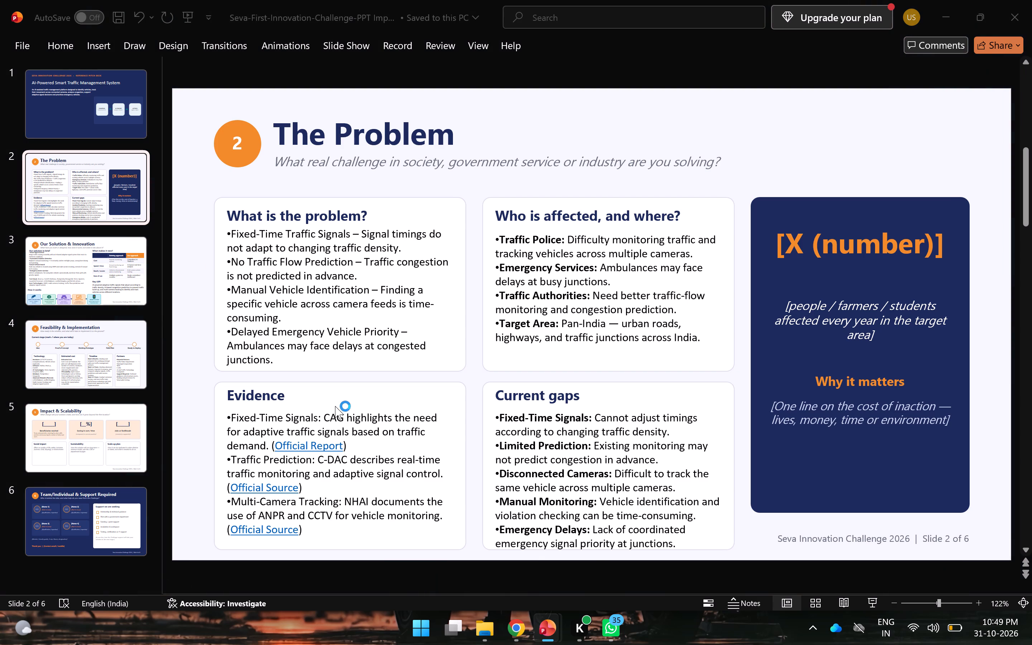
Move the Current gaps bullet text up slightly on the PPT Imposters Problem slide, just beneath its heading.
left_click(629, 393)
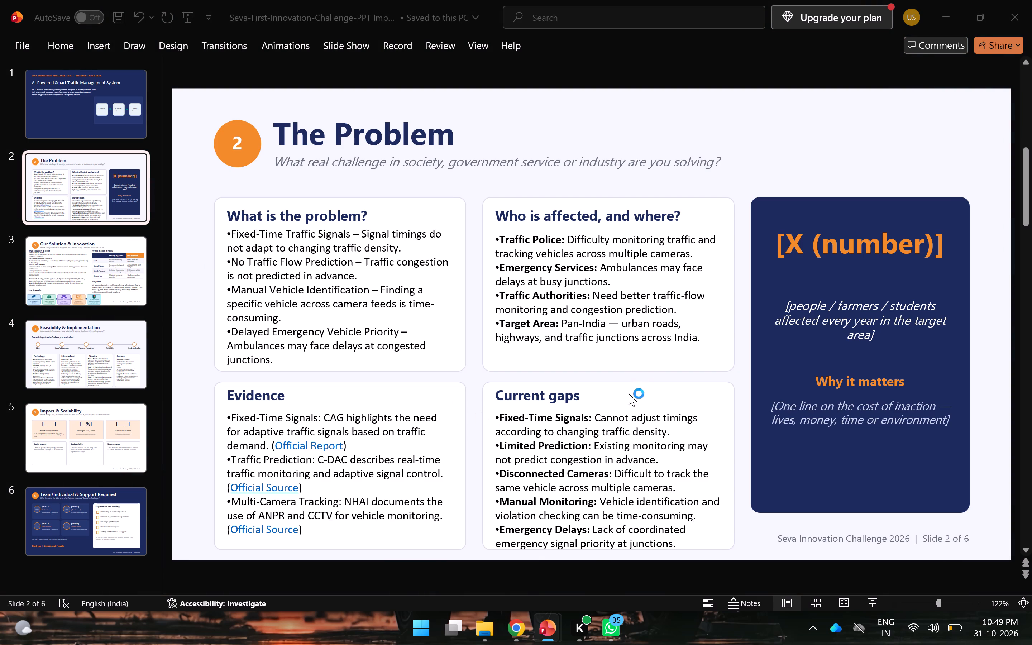
left_click(629, 393)
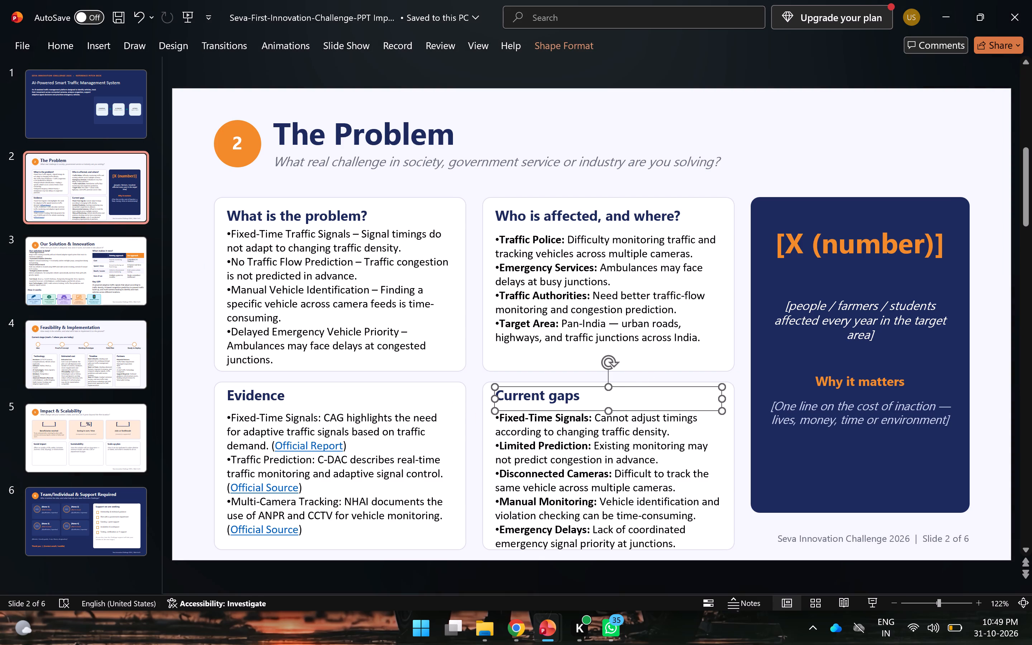
left_click(592, 448)
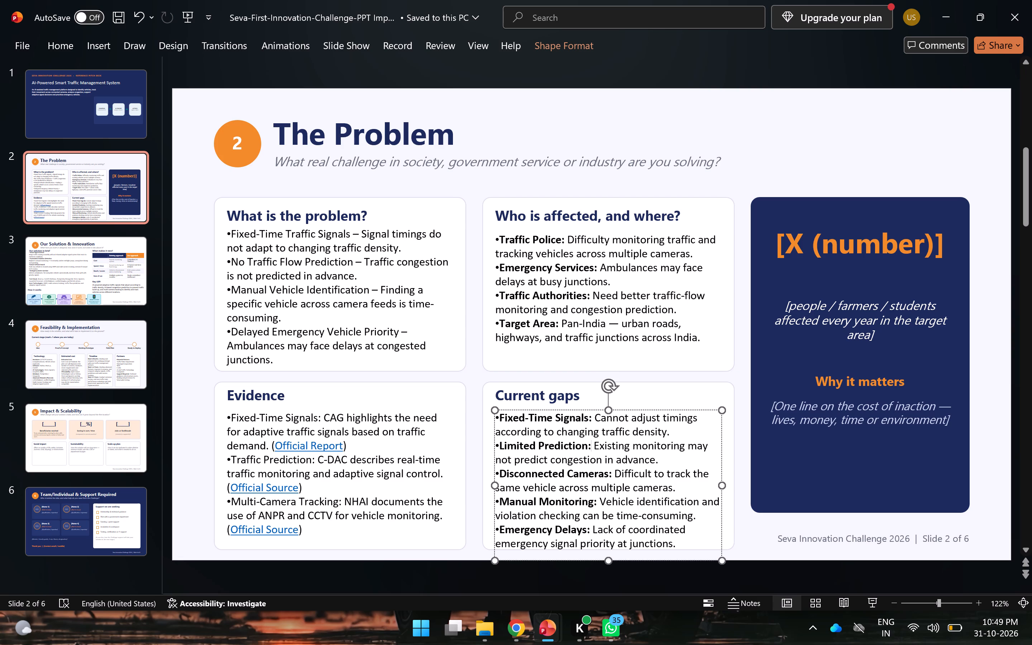
left_click(620, 410)
left_click(757, 541)
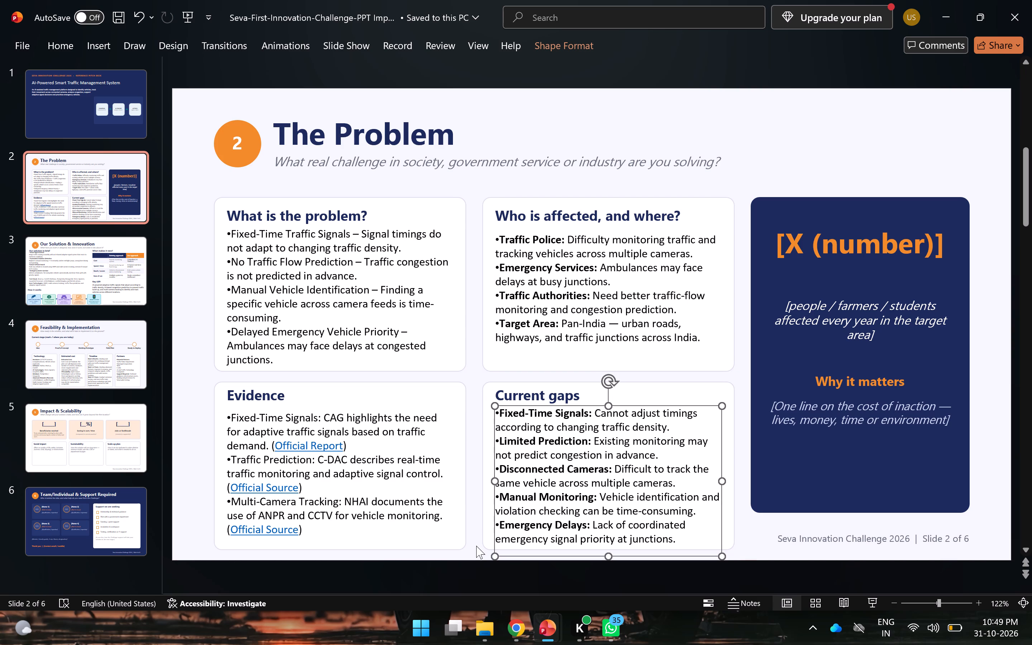
left_click(476, 546)
Copy the navy panel shape from the Smart AI deck onto the PPT Imposters Problem slide, shifted partly off the original panel.
key("alt+Tab")
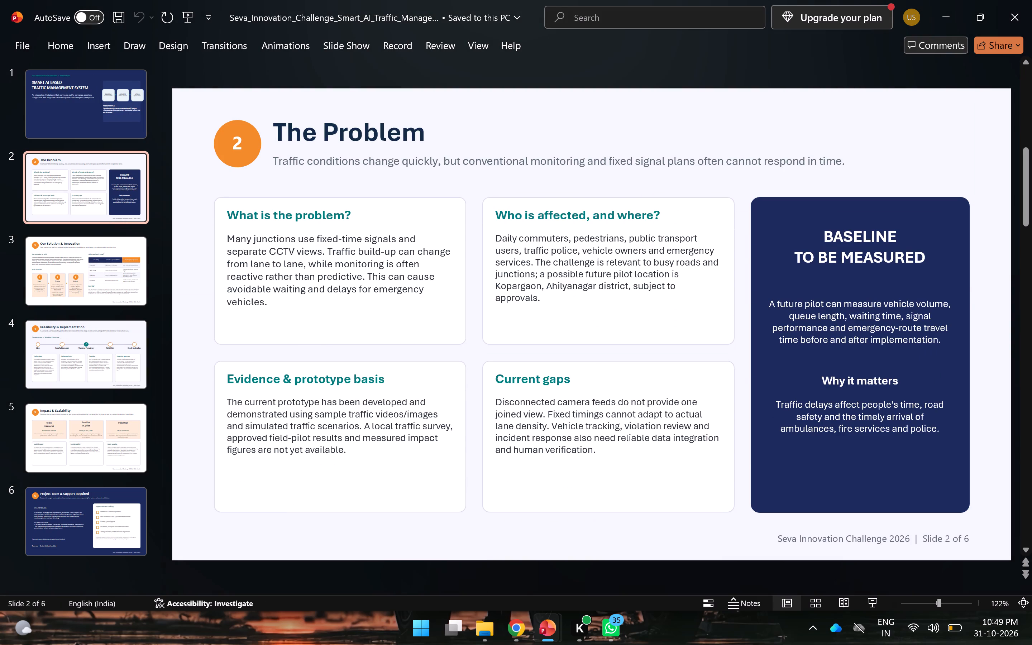
left_click(803, 209)
key("ctrl+c")
key("alt+Tab")
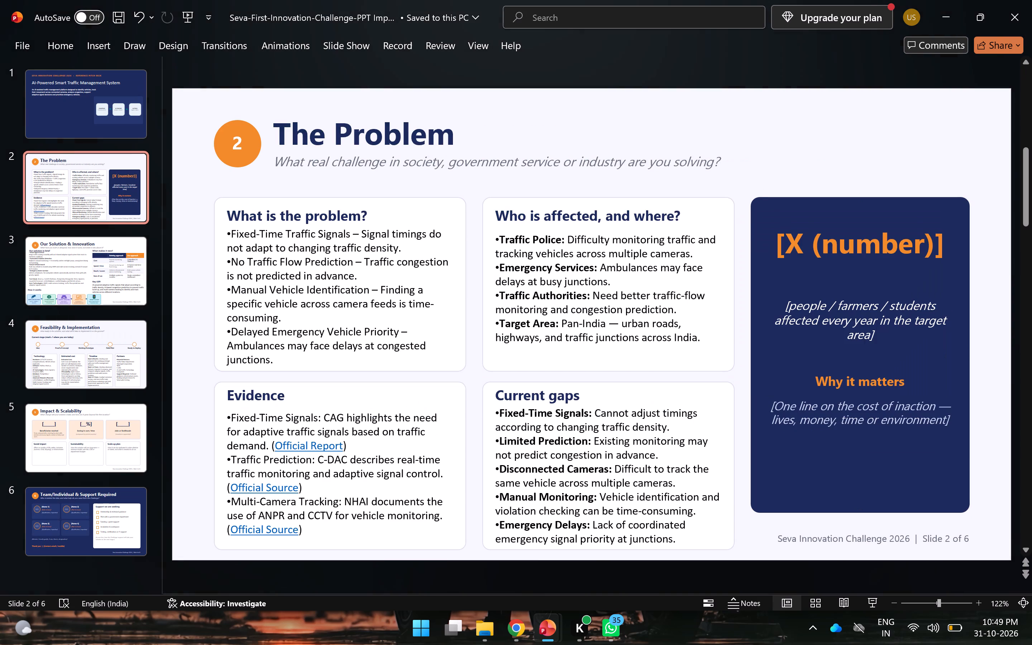
left_click(803, 215)
key("ctrl+v")
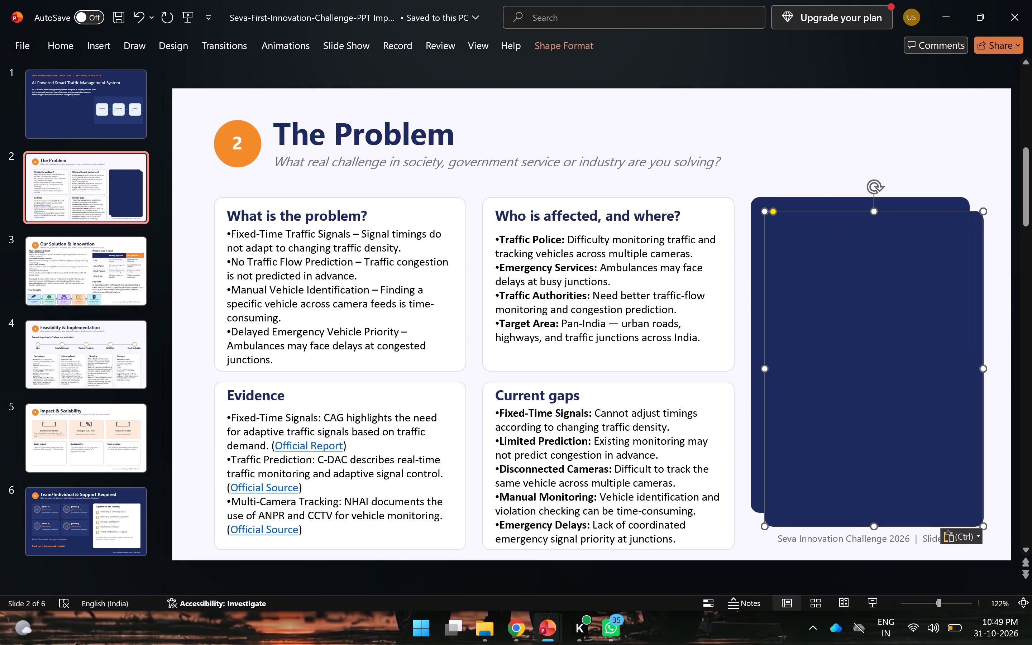
left_click(817, 200)
left_click_drag(824, 216, 677, 267)
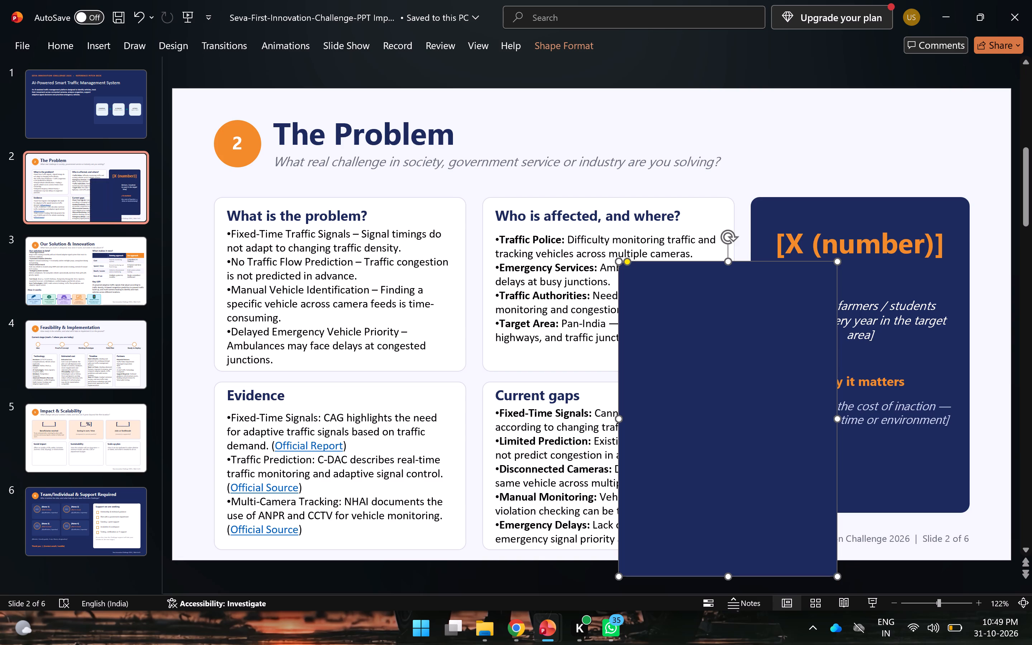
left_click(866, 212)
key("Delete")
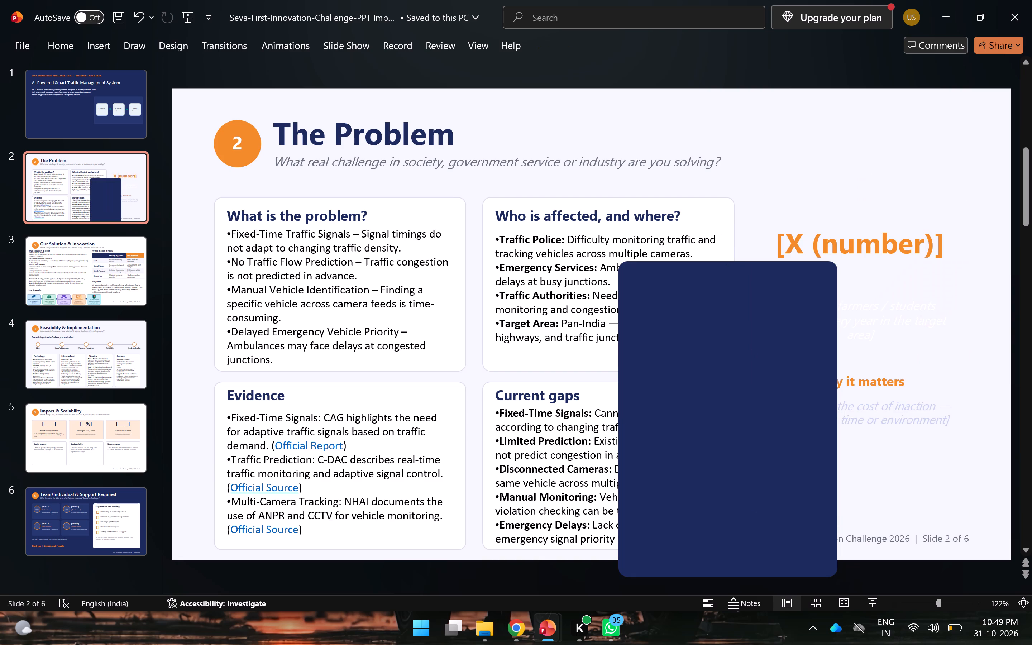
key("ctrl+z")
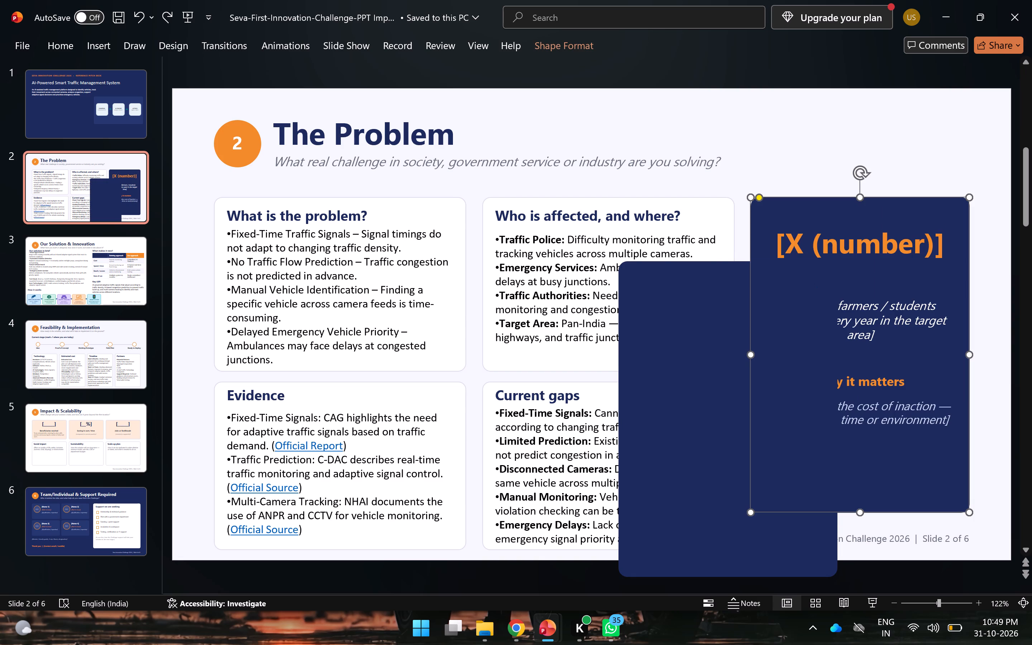
Move the pasted panel clear of the original one, over the Who is affected and Current gaps cards, and delete the original navy panel.
left_click(883, 220)
left_click_drag(715, 278, 599, 247)
left_click(840, 217)
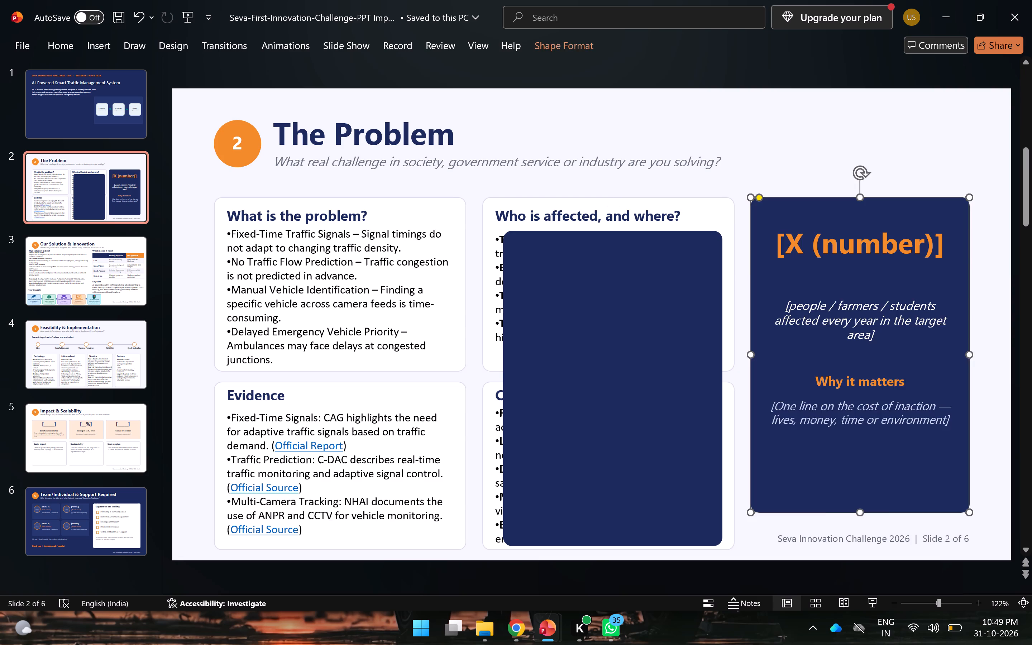
key("Delete")
Delete the four leftover placeholder texts: [X (number)], people affected, Why it matters and cost of inaction.
left_click(838, 228)
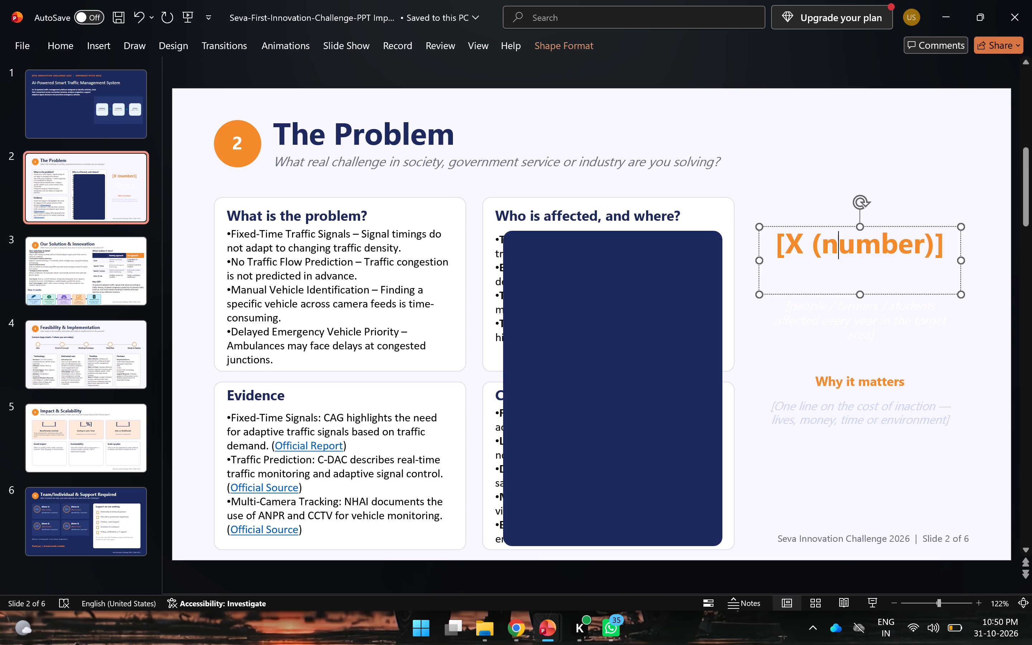
key("Delete")
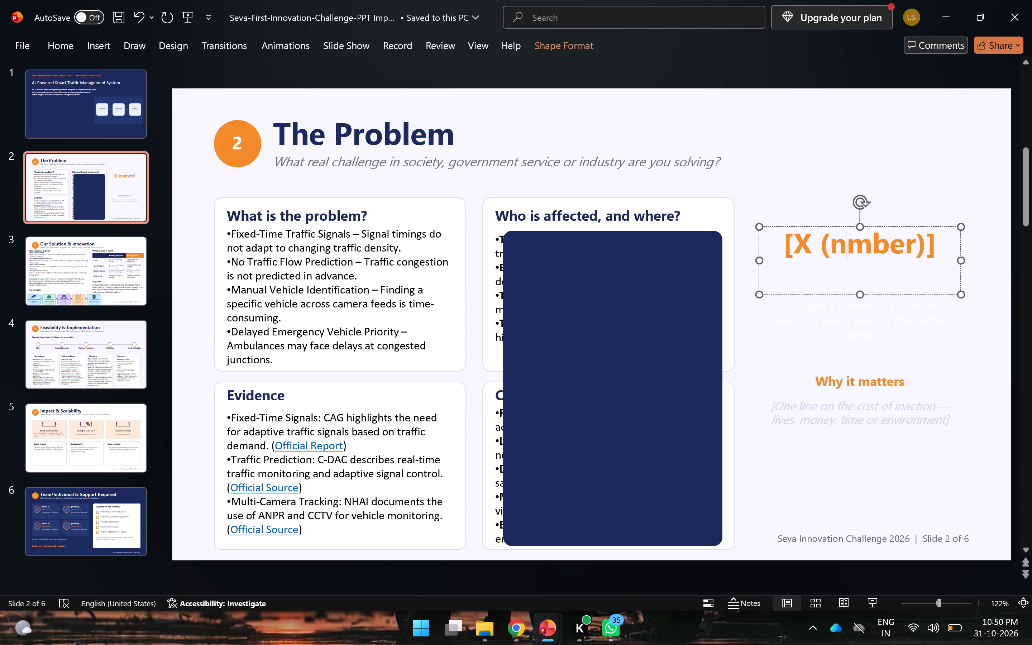
left_click(817, 228)
key("Delete")
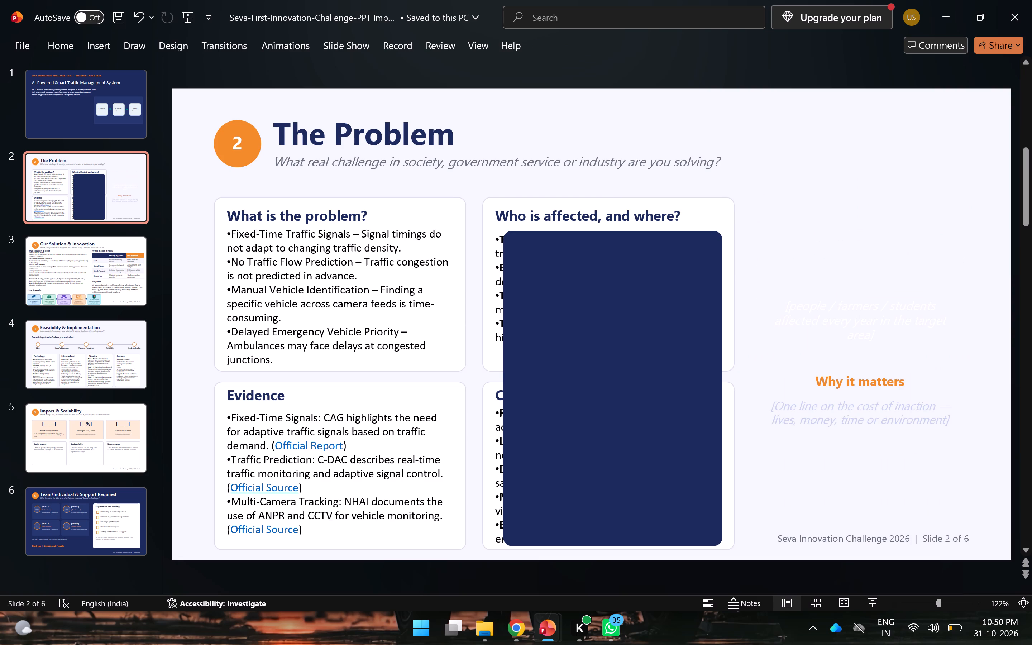
left_click(814, 377)
key("BackSpace")
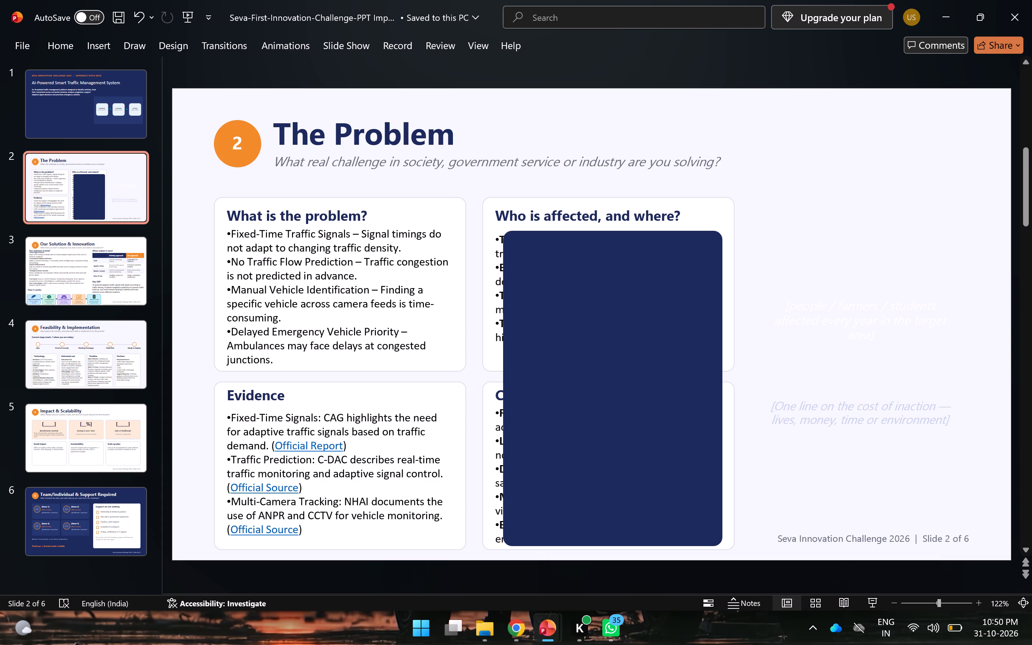
left_click_drag(946, 421, 765, 365)
key("Delete")
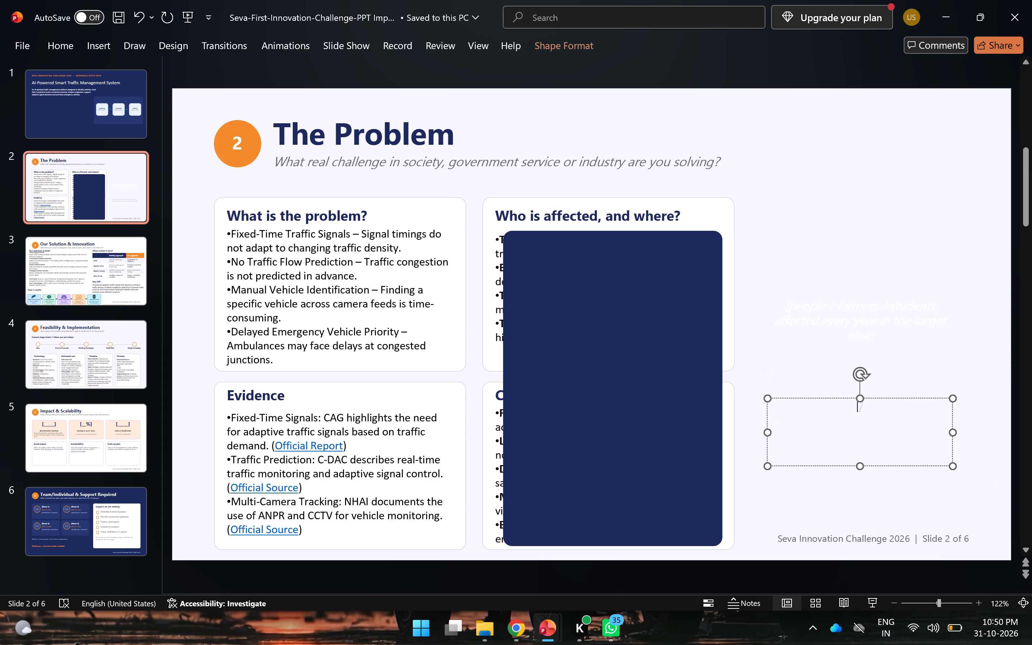
triple_click(861, 407)
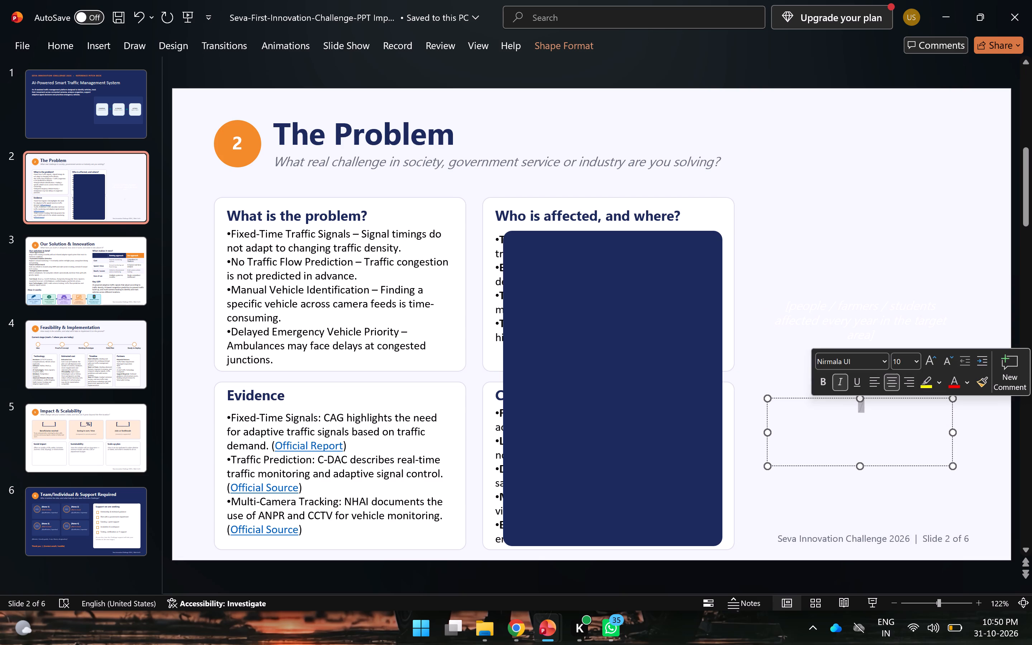
key("Delete")
triple_click(858, 331)
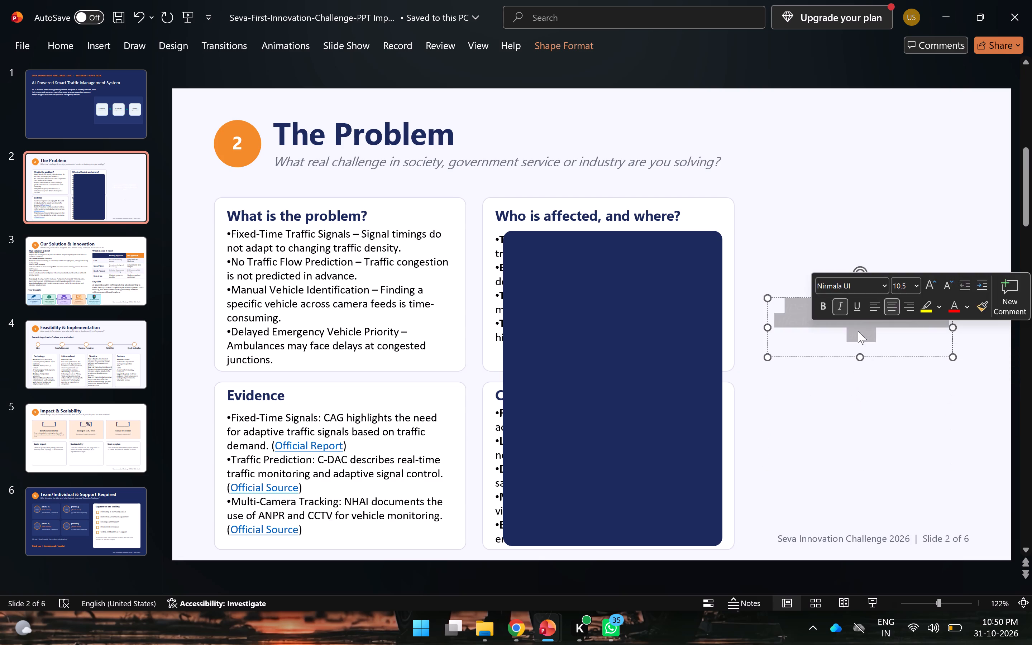
key("Delete")
left_click(852, 409)
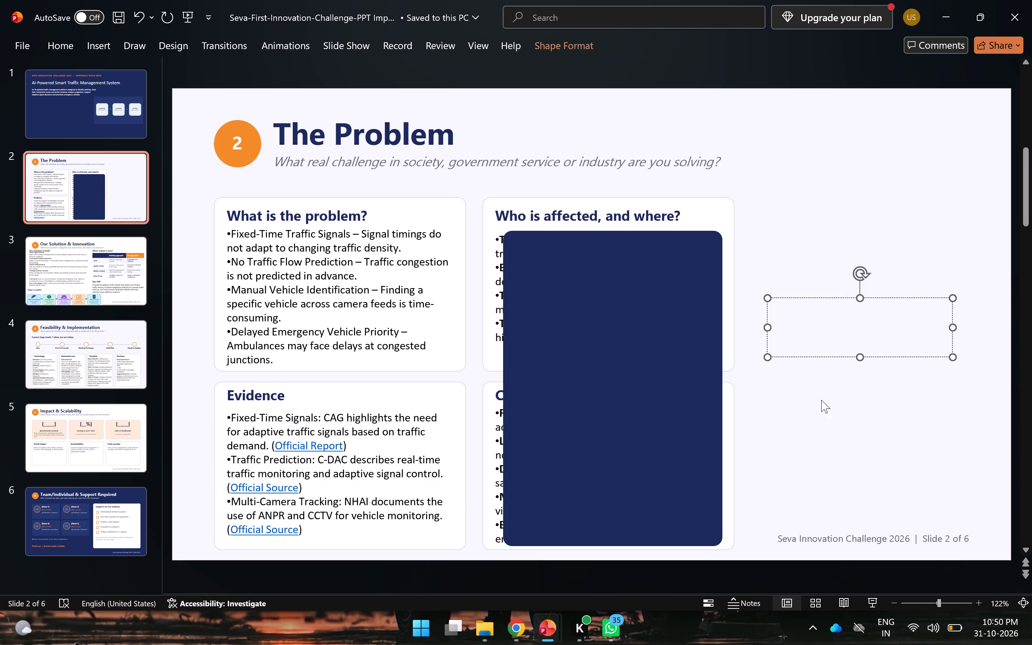
Move the pasted navy panel into the emptied column beside the Who is affected and Current gaps cards.
left_click_drag(638, 266, 900, 249)
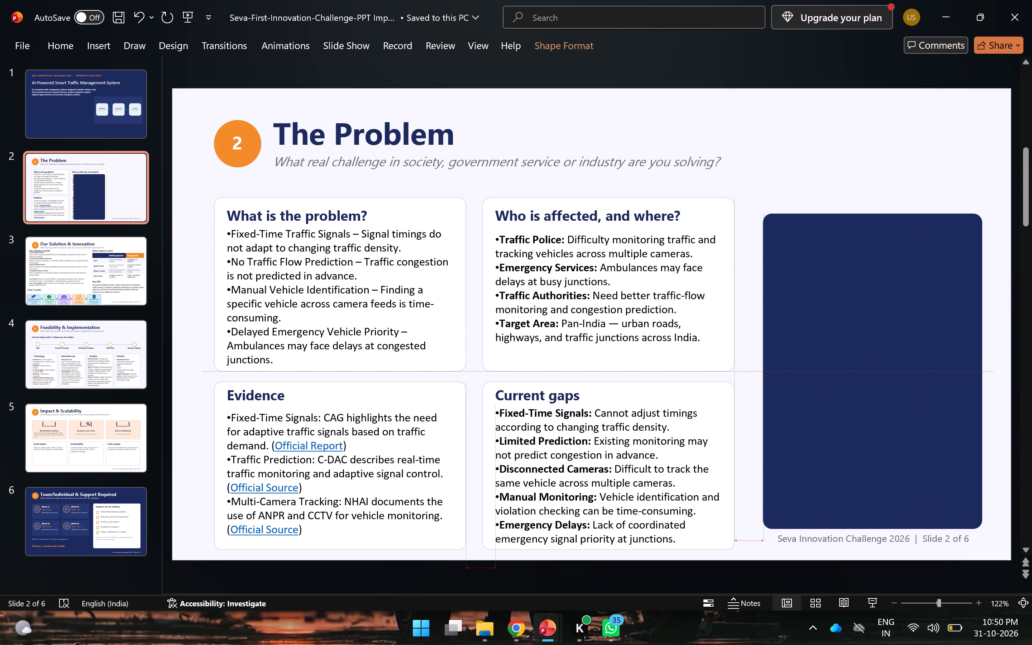
left_click_drag(900, 249, 902, 249)
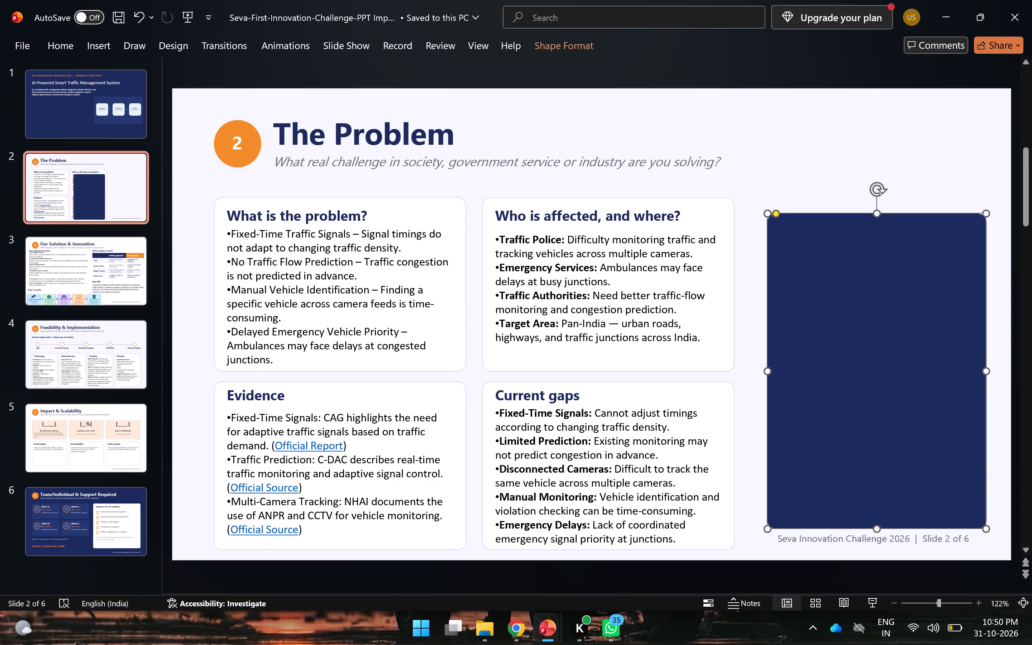
Copy the BASELINE TO BE MEASURED heading box from the Smart AI deck onto the PPT Imposters Problem slide.
key("alt+Tab")
left_click_drag(826, 238, 835, 255)
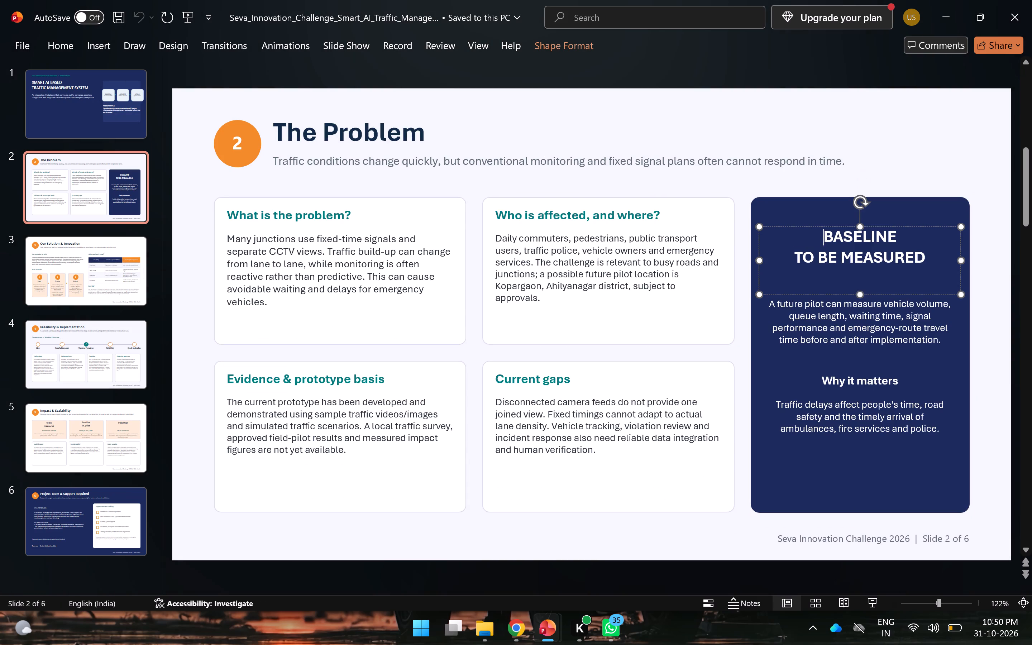
left_click_drag(835, 255, 914, 408)
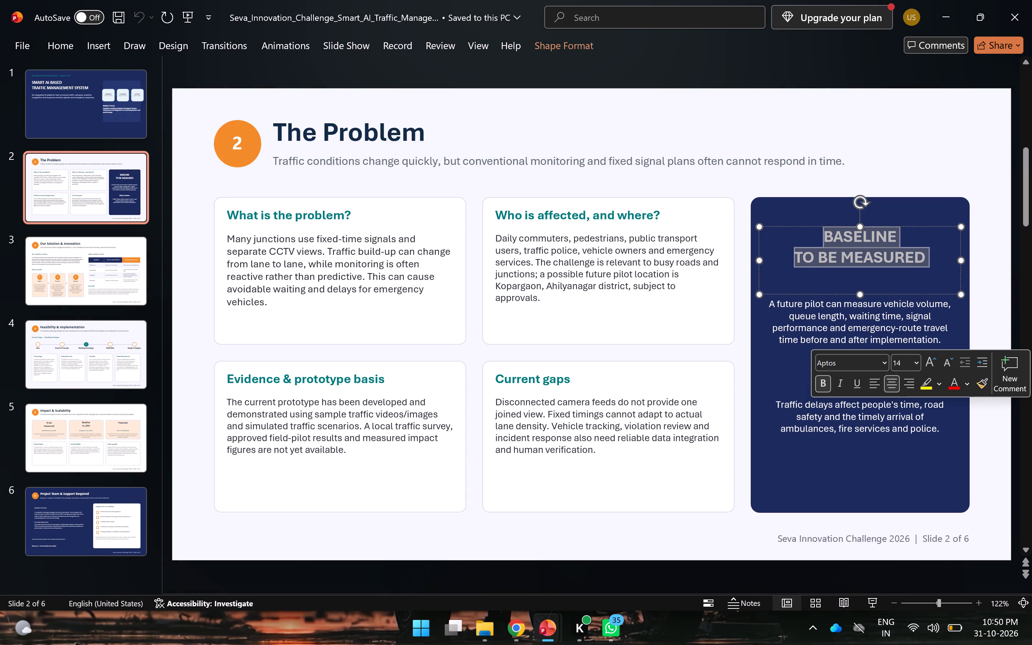
left_click(916, 229)
left_click(912, 228)
key("ctrl+c")
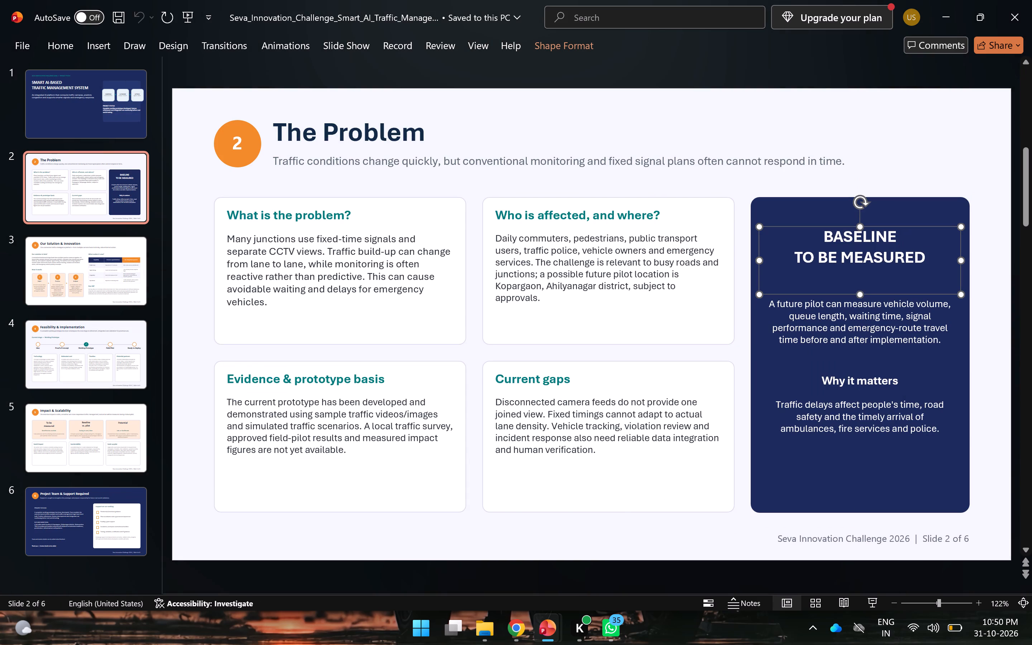
key("alt+Tab")
left_click(912, 228)
key("ctrl+v")
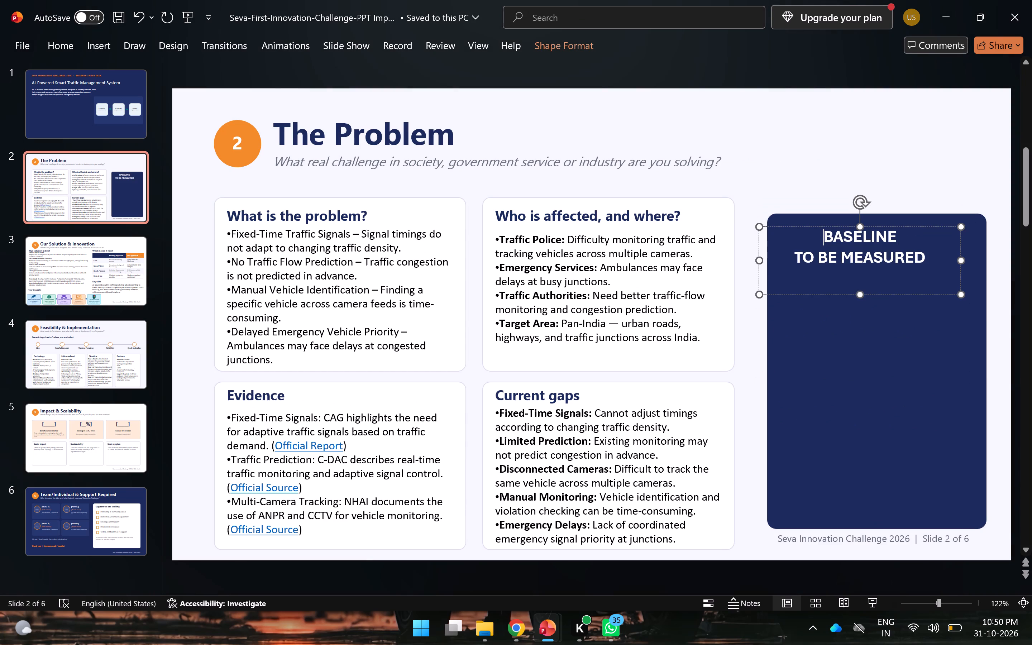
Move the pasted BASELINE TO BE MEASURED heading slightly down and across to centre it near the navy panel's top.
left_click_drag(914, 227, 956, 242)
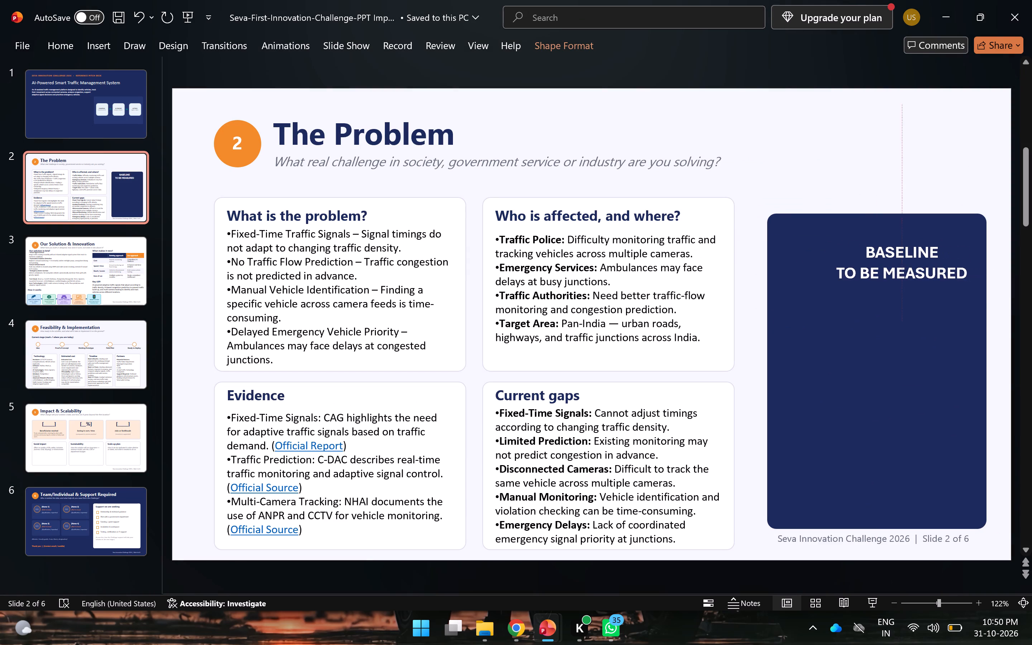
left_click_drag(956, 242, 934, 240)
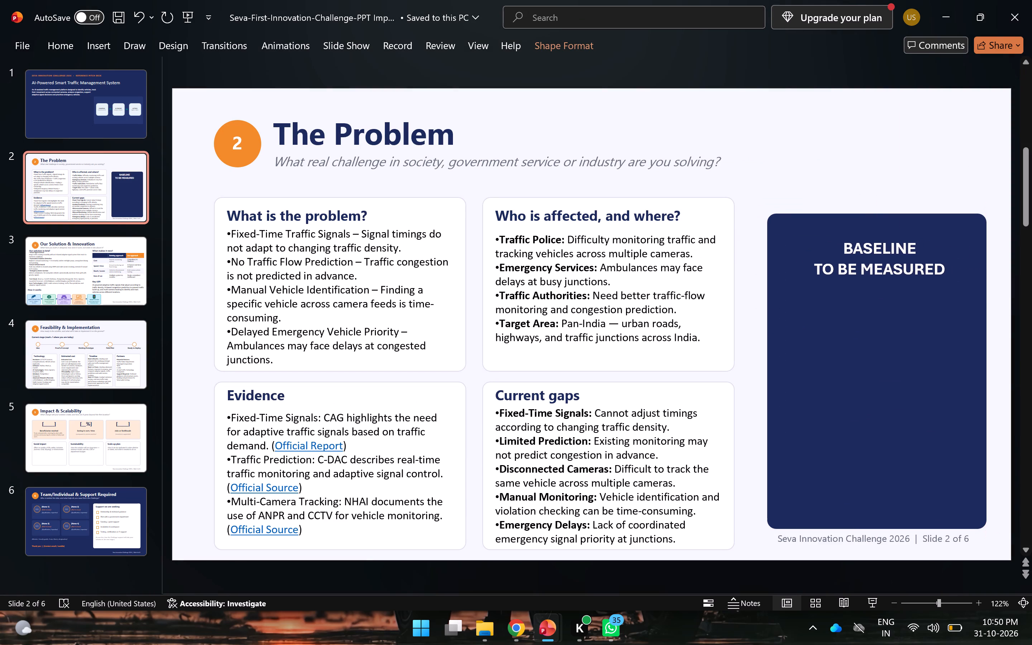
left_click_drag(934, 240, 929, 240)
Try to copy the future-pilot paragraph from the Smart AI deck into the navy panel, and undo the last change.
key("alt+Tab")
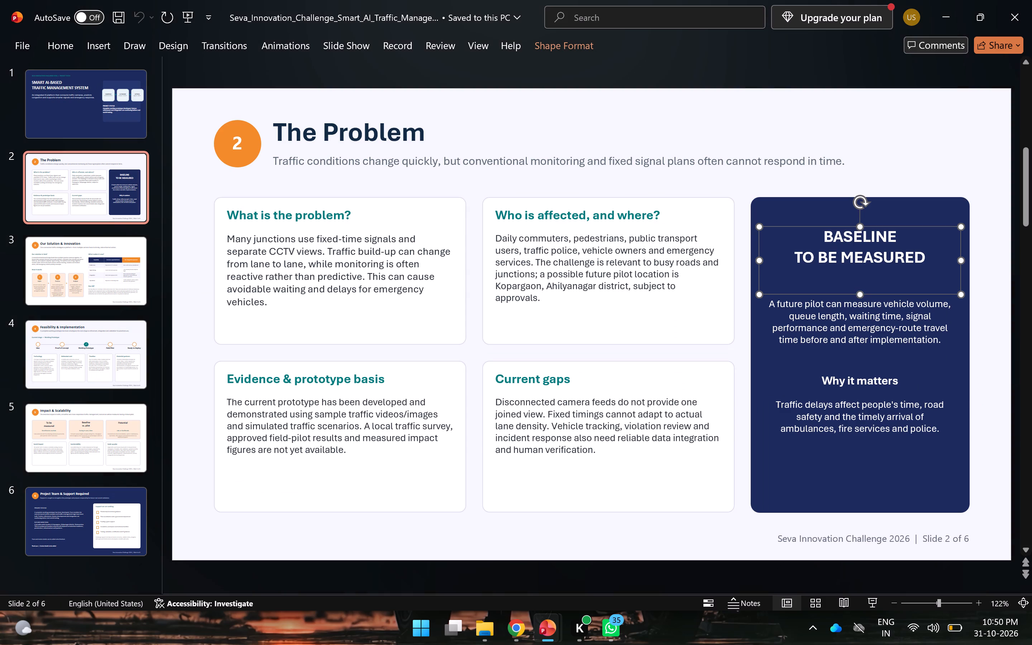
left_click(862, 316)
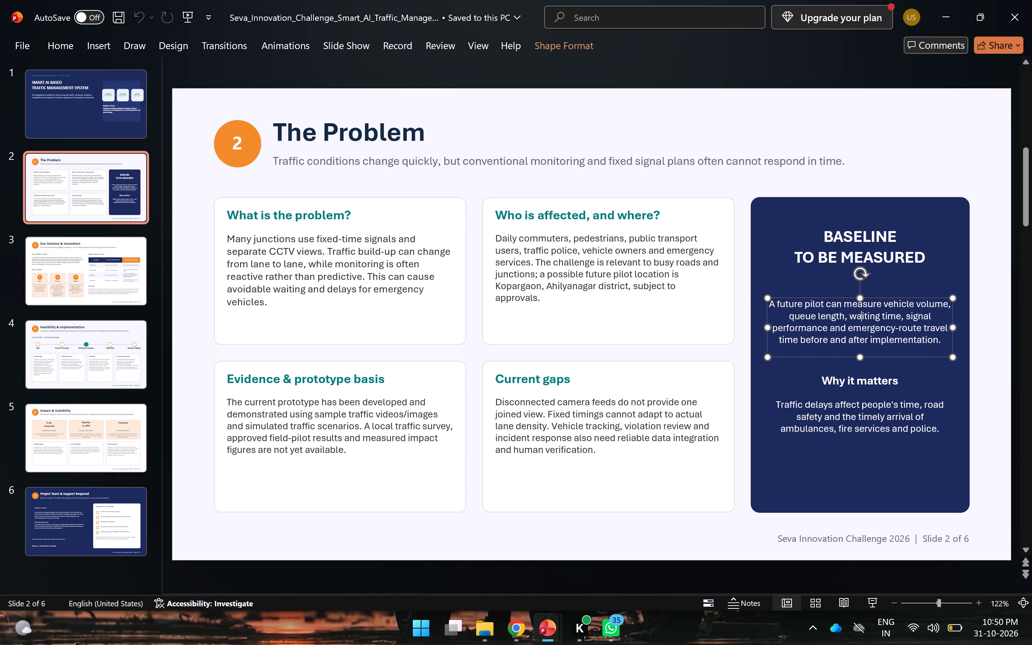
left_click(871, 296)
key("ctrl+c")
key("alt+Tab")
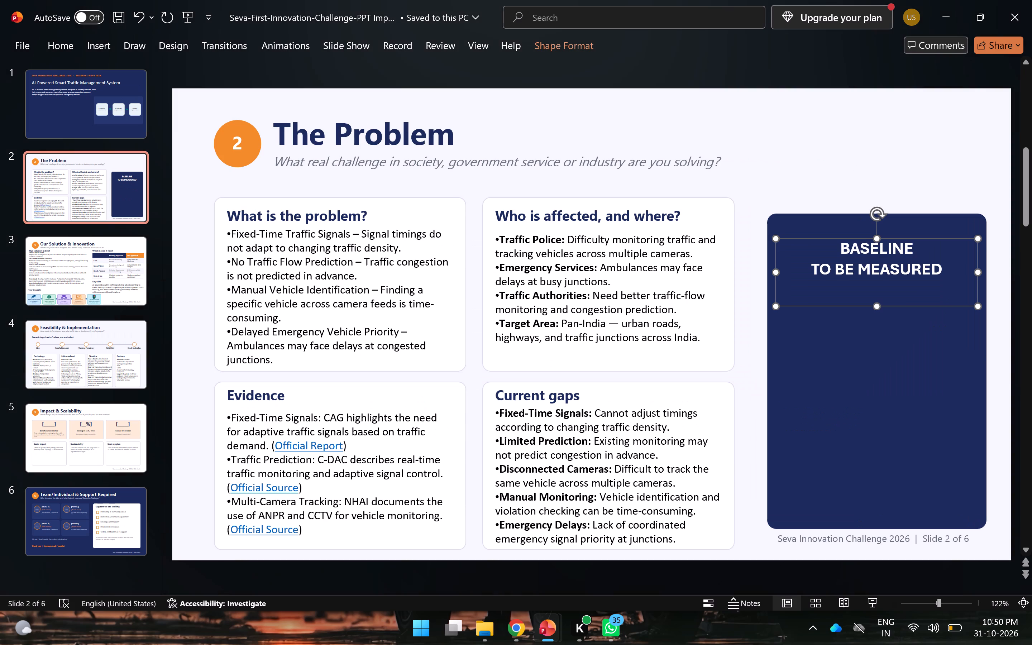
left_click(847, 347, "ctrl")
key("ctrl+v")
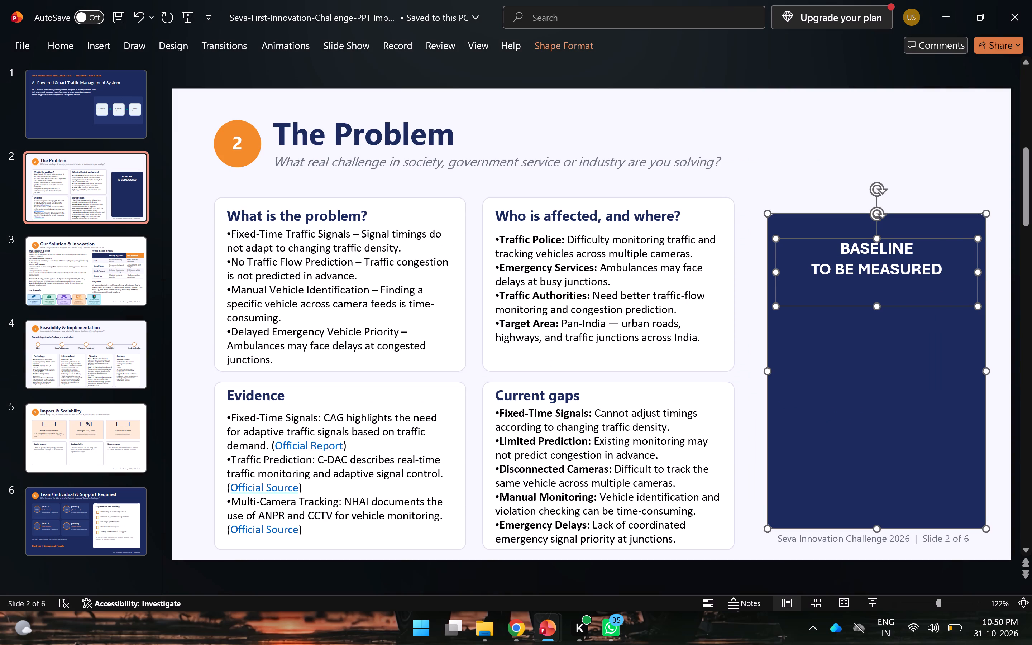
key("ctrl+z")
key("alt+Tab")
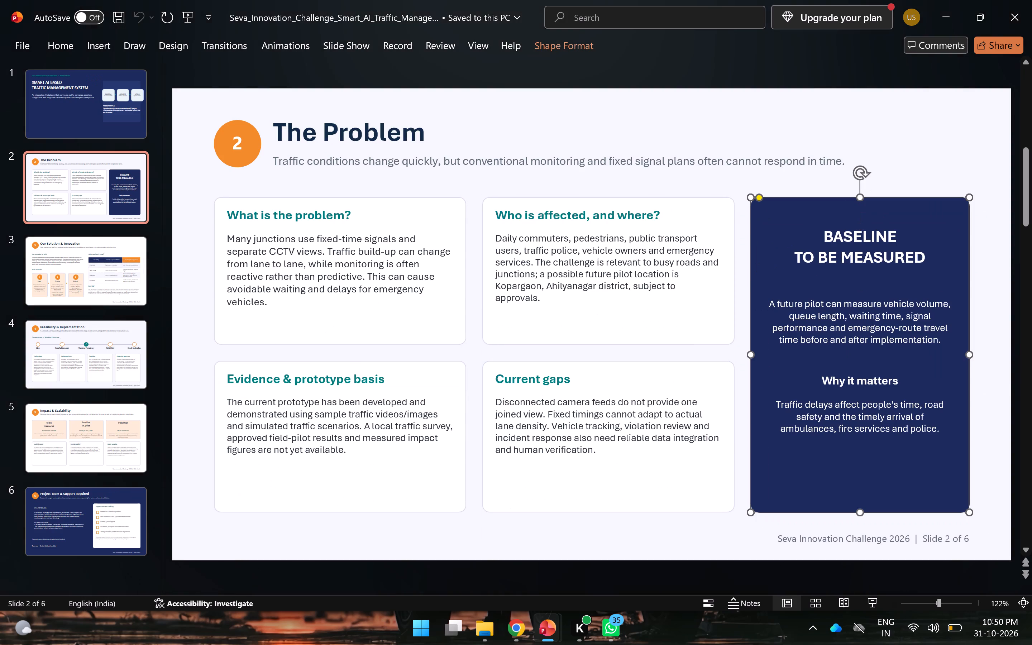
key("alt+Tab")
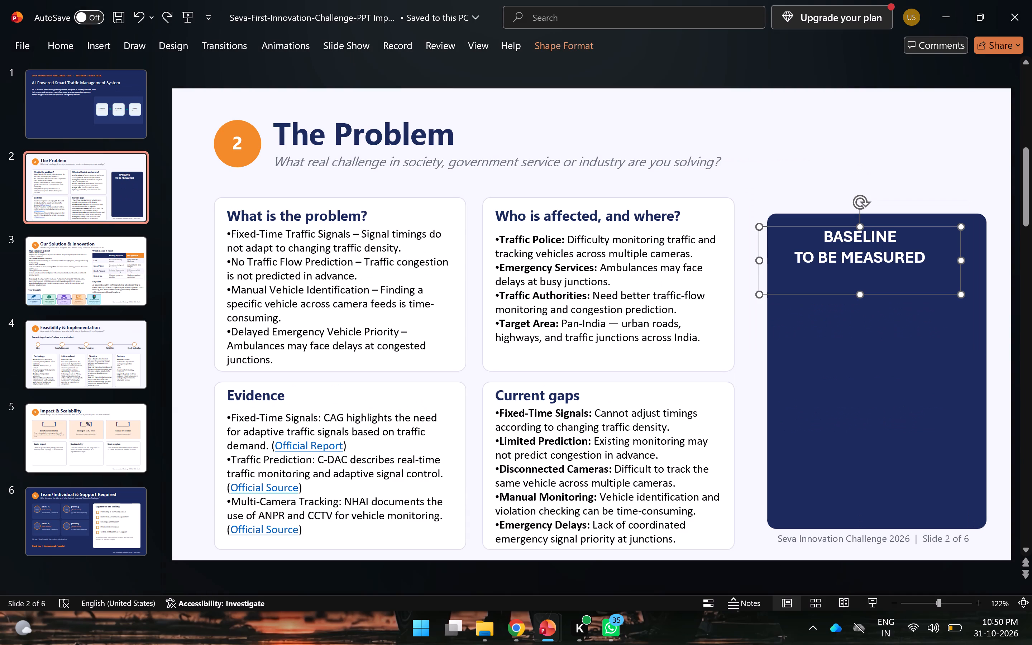
Centre the BASELINE TO BE MEASURED heading horizontally within the navy panel, just below its top edge.
left_click_drag(911, 228, 938, 239)
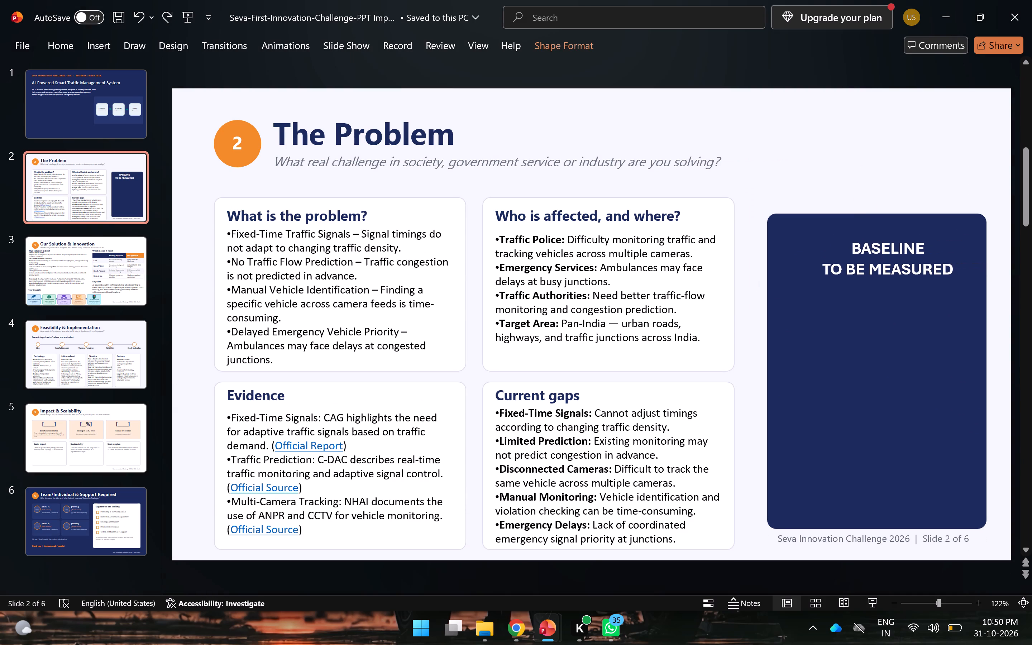
left_click_drag(938, 239, 925, 238)
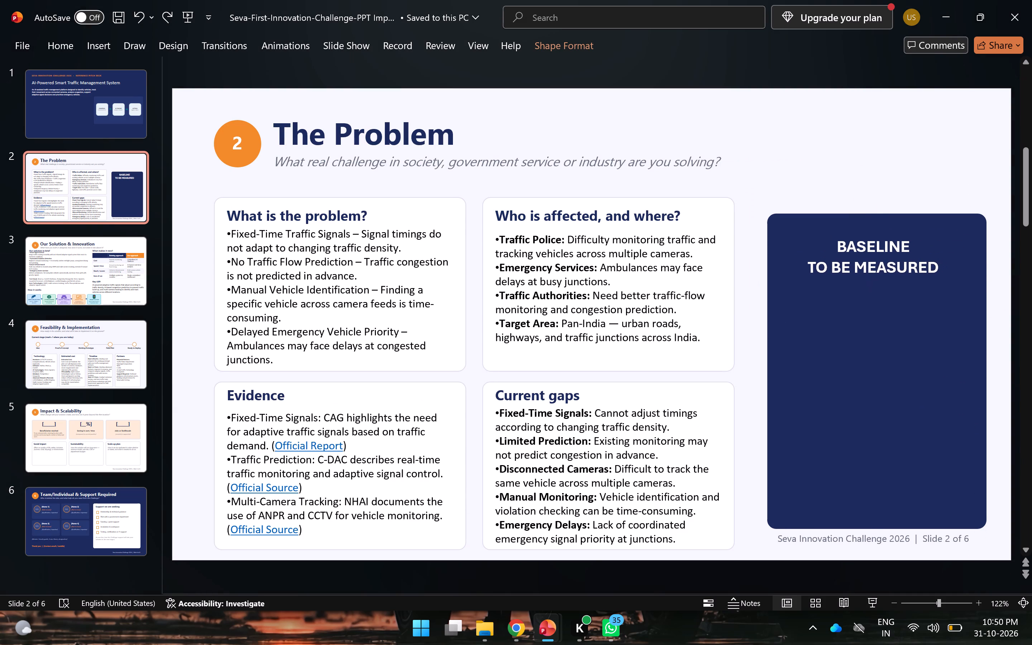
left_click_drag(925, 238, 927, 238)
Copy the future-pilot paragraph's text box from the Smart AI deck's Problem slide onto the PPT Imposters Problem slide.
key("alt+Tab")
left_click(876, 330)
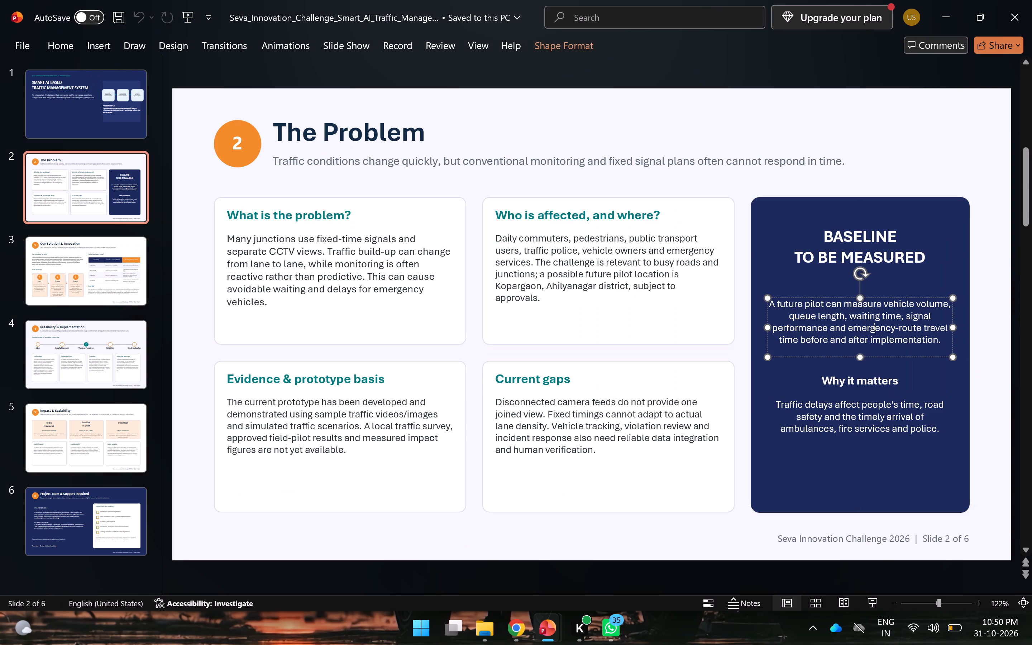
left_click(880, 298)
key("ctrl+c")
key("alt+Tab")
left_click(863, 312)
key("ctrl+v")
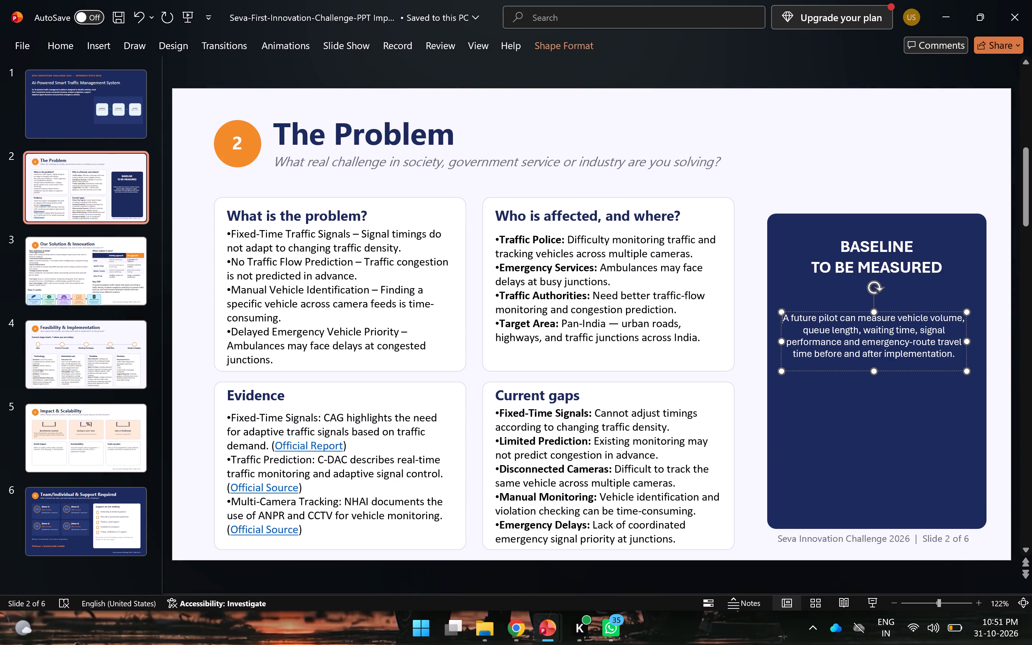
Centre the pasted future-pilot paragraph horizontally in the navy panel, just below the BASELINE TO BE MEASURED heading.
left_click_drag(891, 312, 898, 304)
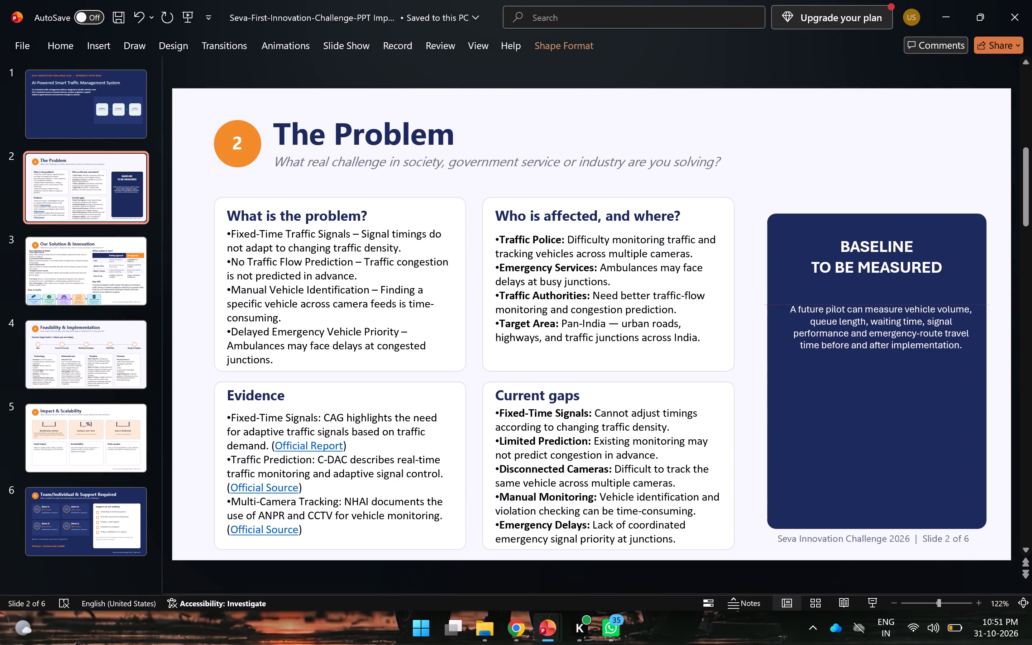
left_click_drag(898, 304, 903, 298)
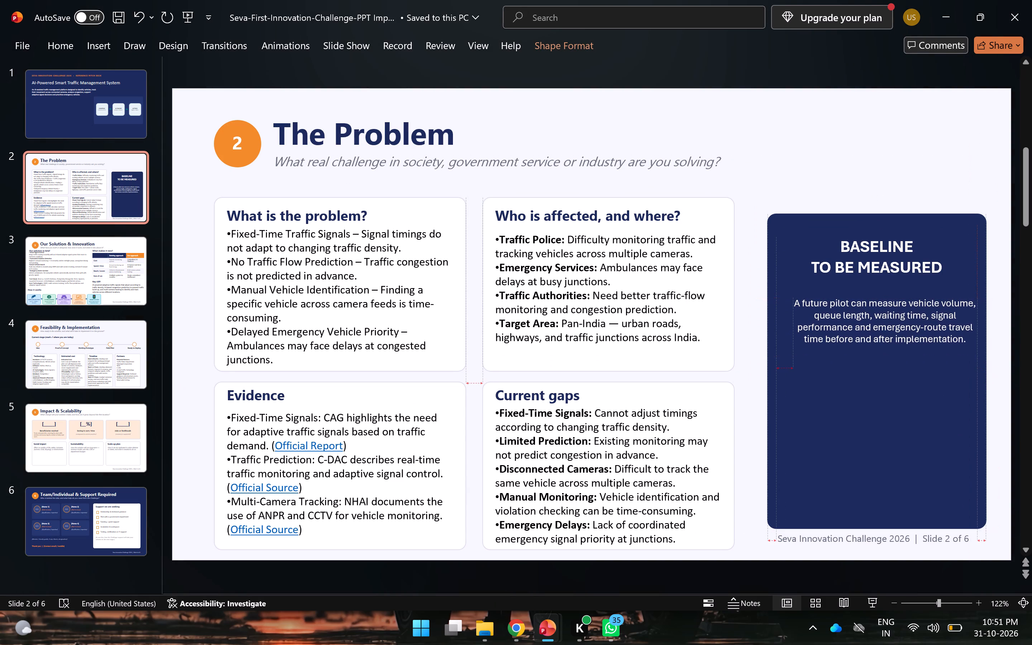
left_click_drag(903, 298, 899, 305)
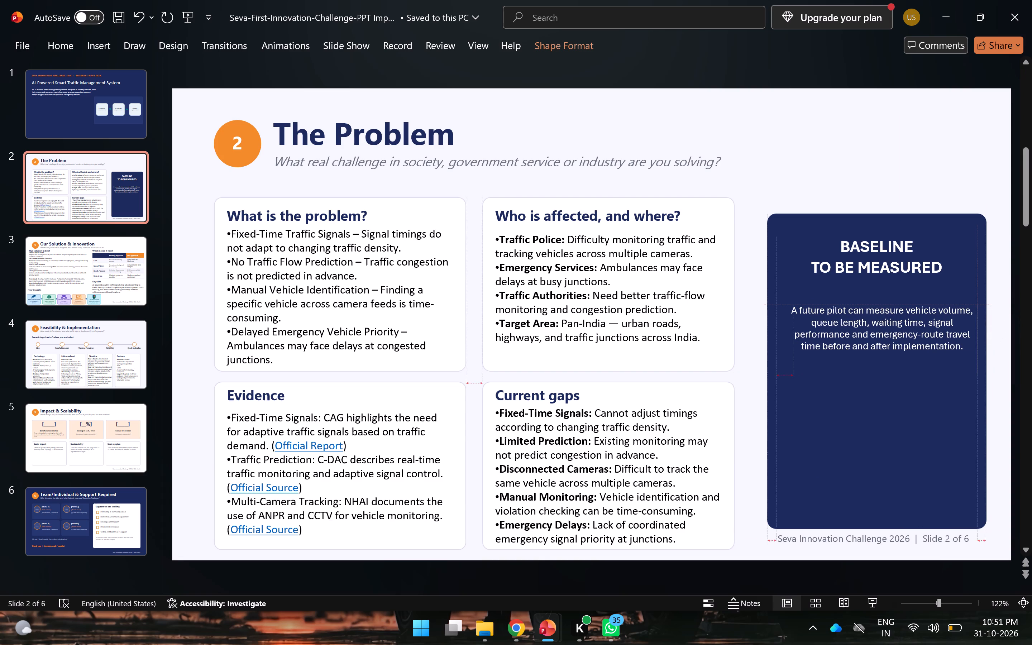
left_click_drag(899, 305, 913, 304)
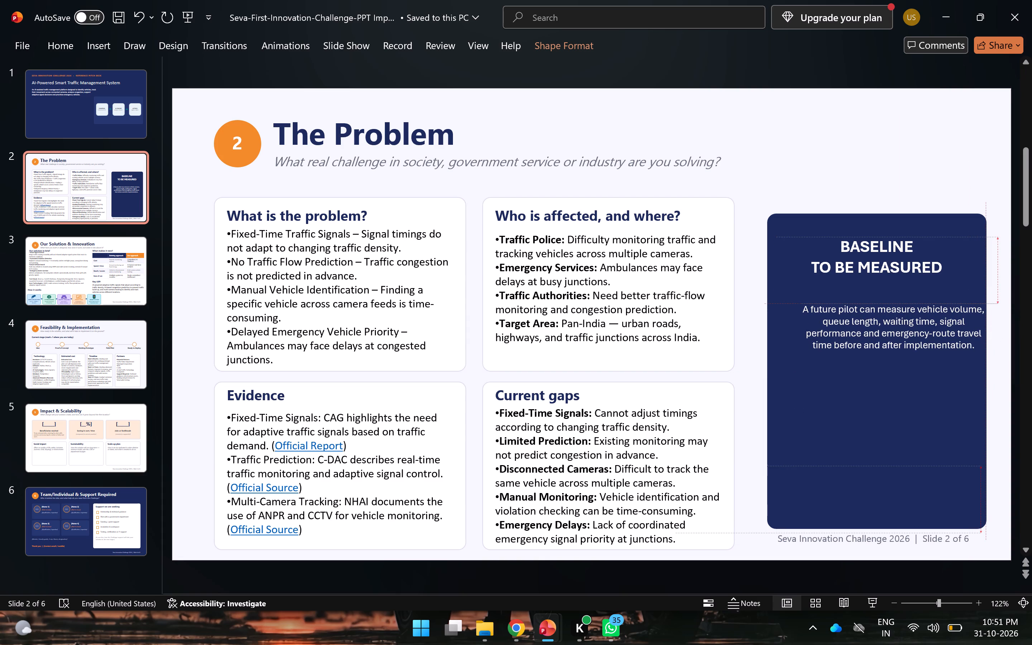
left_click_drag(913, 304, 879, 305)
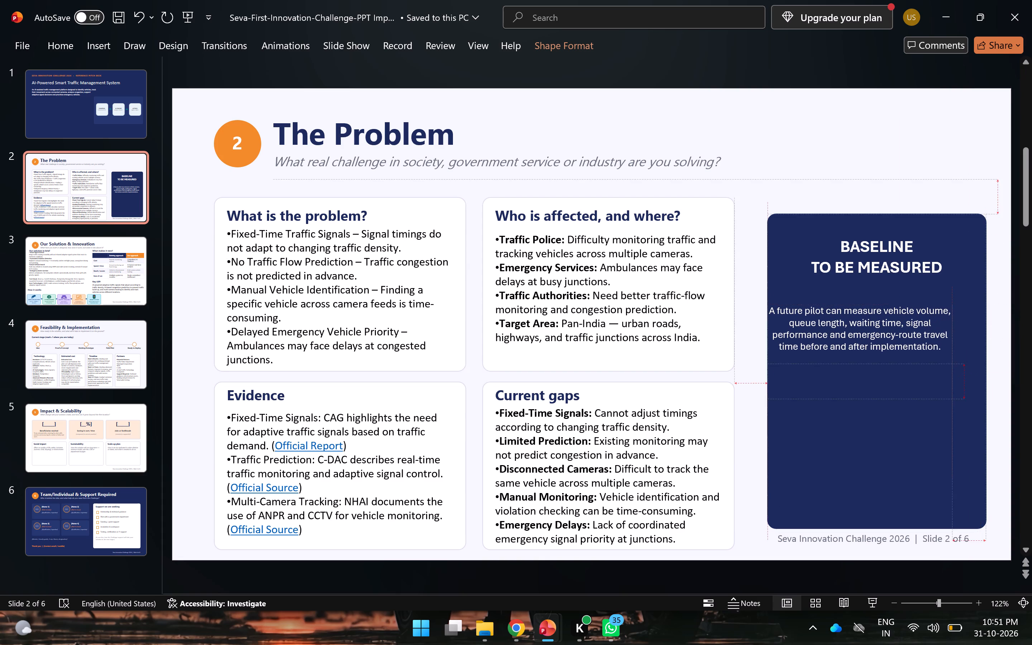
left_click_drag(879, 305, 902, 339)
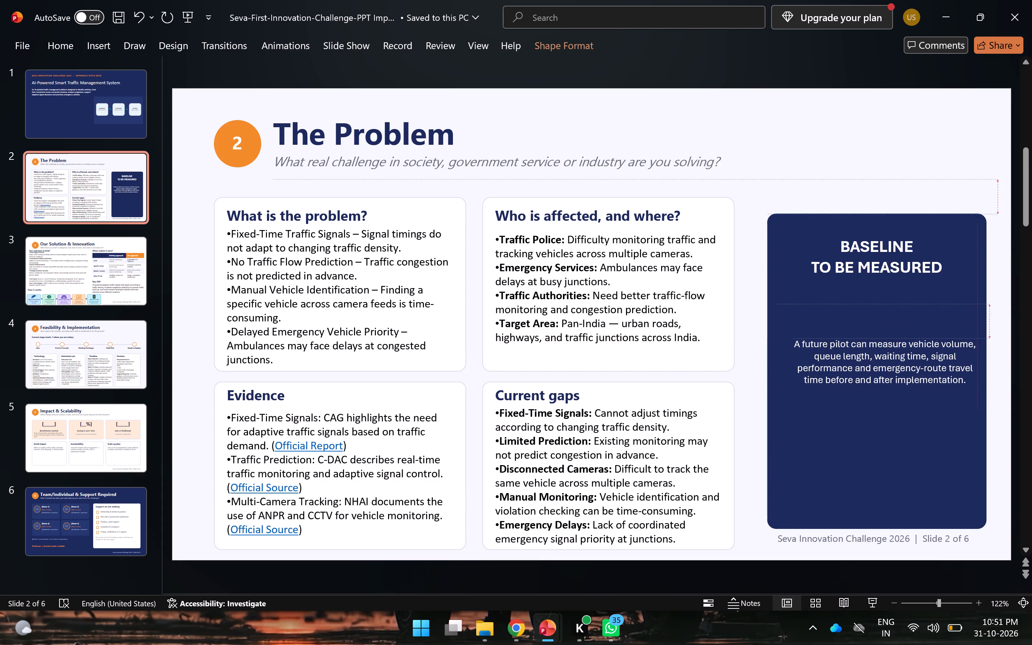
left_click_drag(902, 339, 903, 322)
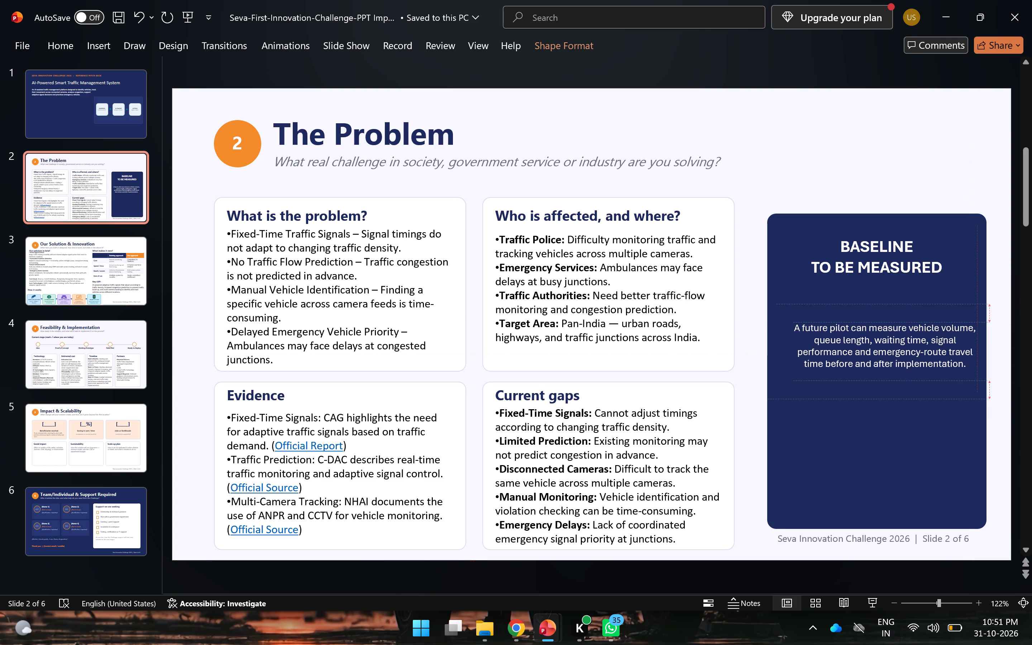
left_click_drag(903, 322, 897, 307)
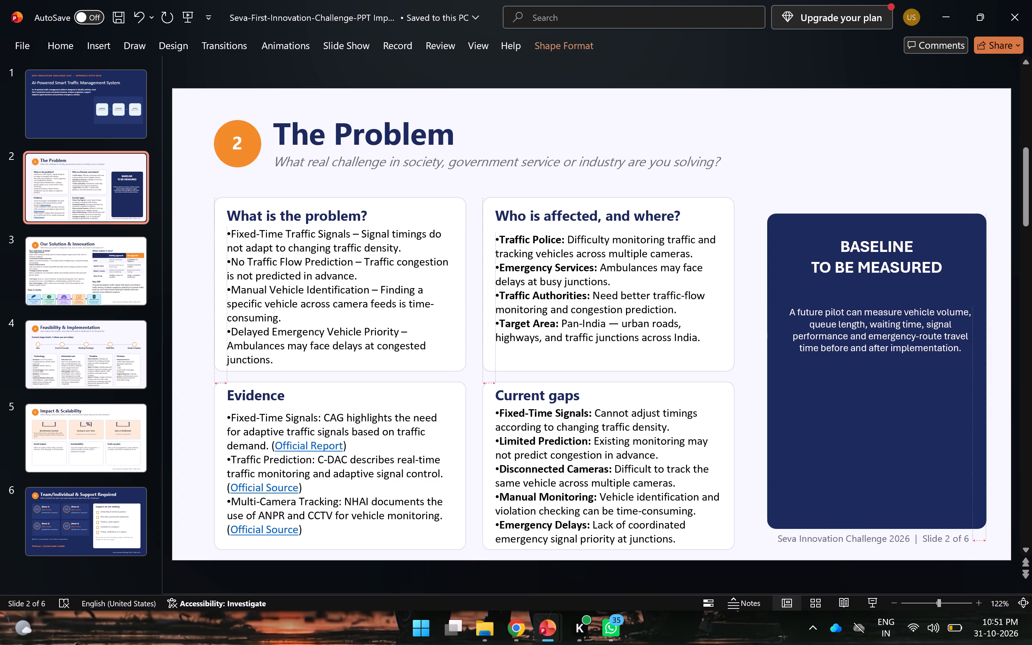
left_click_drag(897, 307, 897, 296)
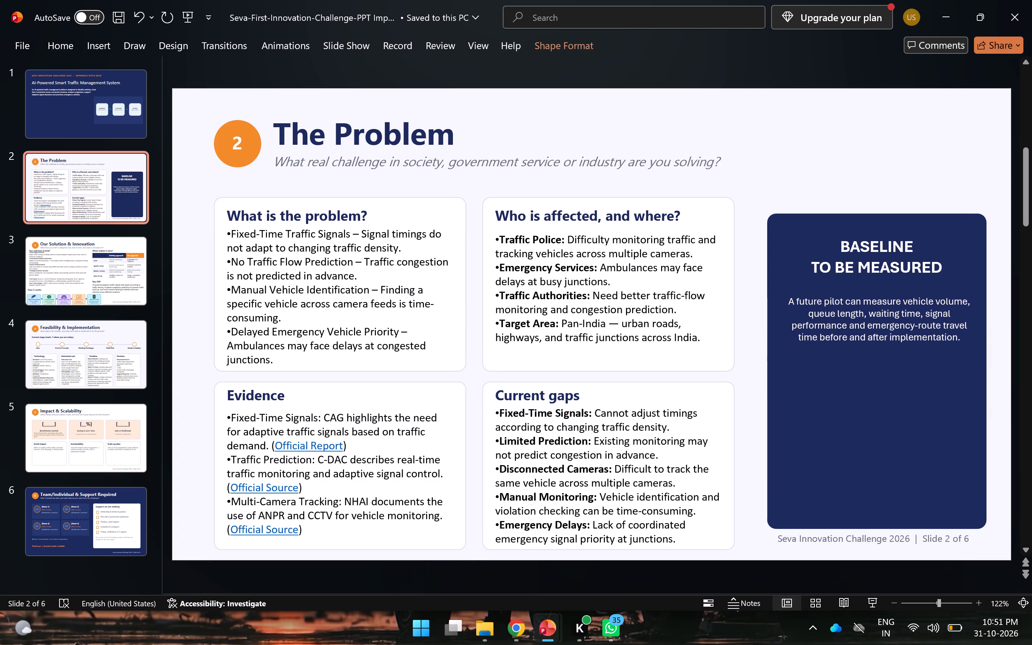
left_click_drag(897, 296, 896, 297)
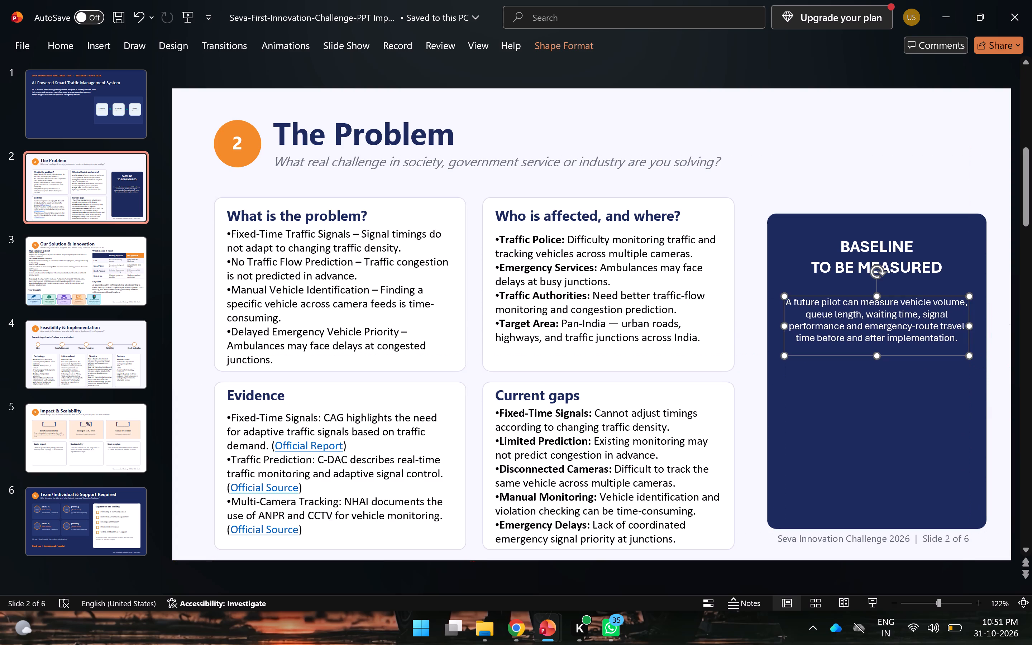
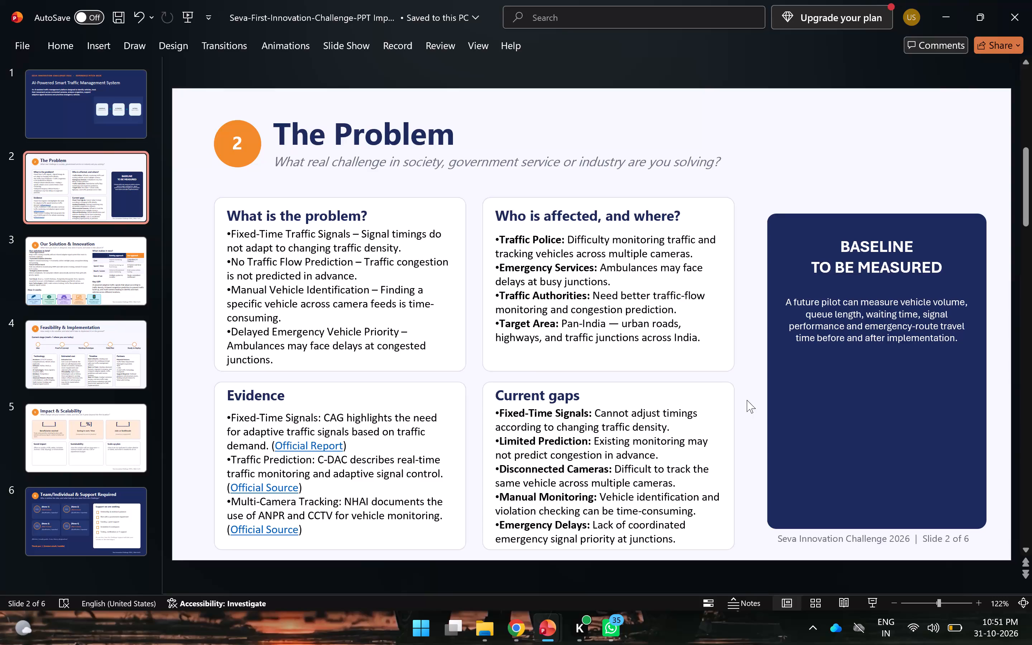
Copy the "Why it matters" heading's text box from the Smart AI deck's Problem slide onto the PPT Imposters Problem slide.
key("alt+Tab")
left_click(860, 382)
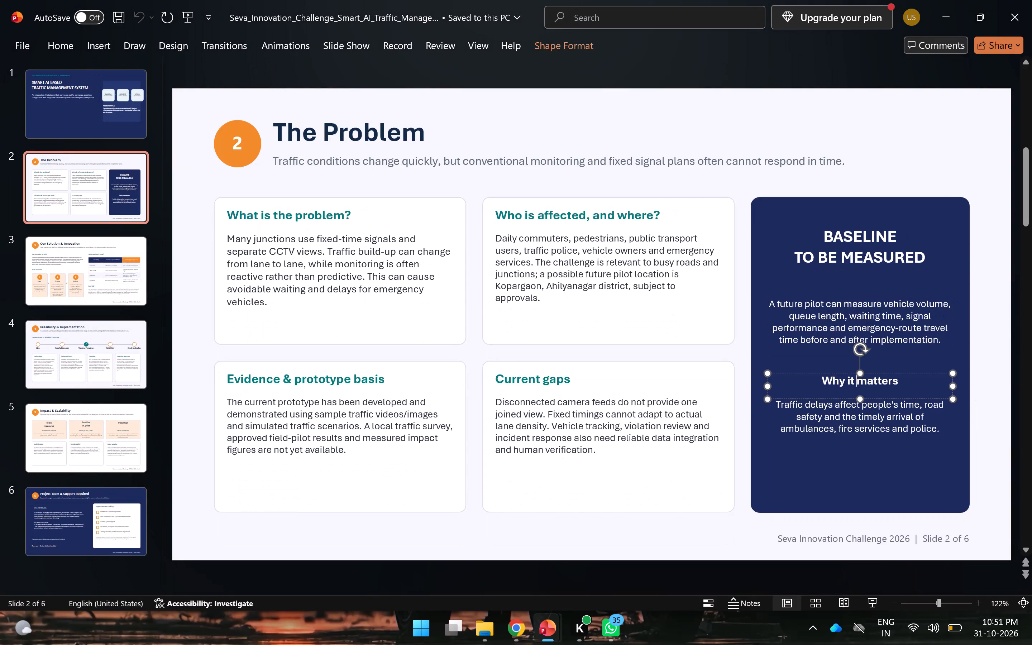
left_click(873, 372)
key("ctrl+c")
key("alt+Tab")
left_click(874, 433)
key("ctrl+v")
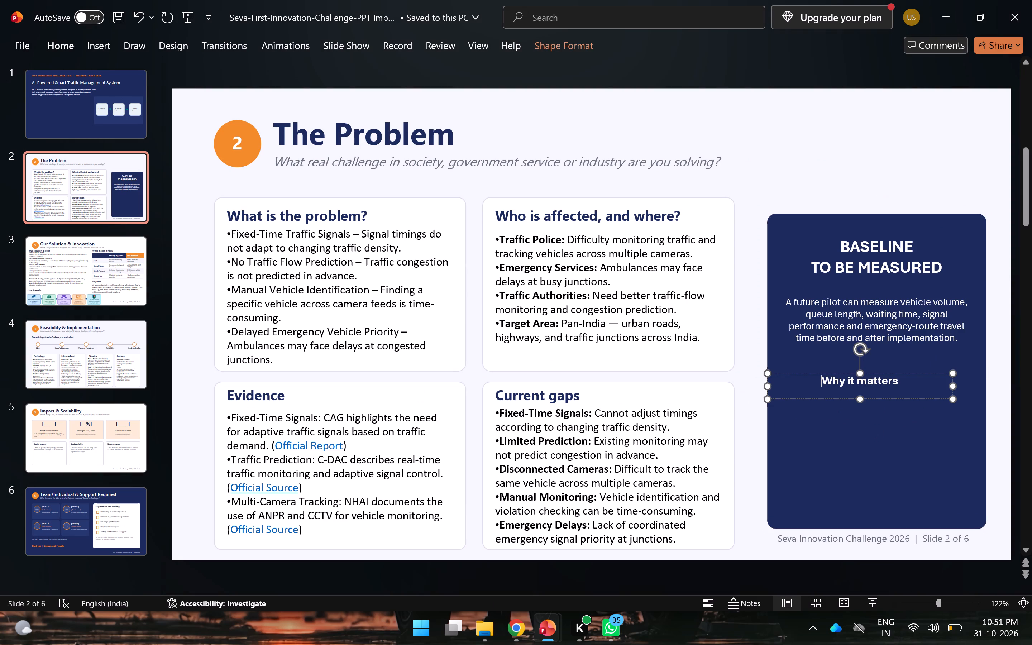
Centre the pasted "Why it matters" heading horizontally in the navy panel, a little below the future-pilot paragraph.
left_click_drag(903, 374, 940, 383)
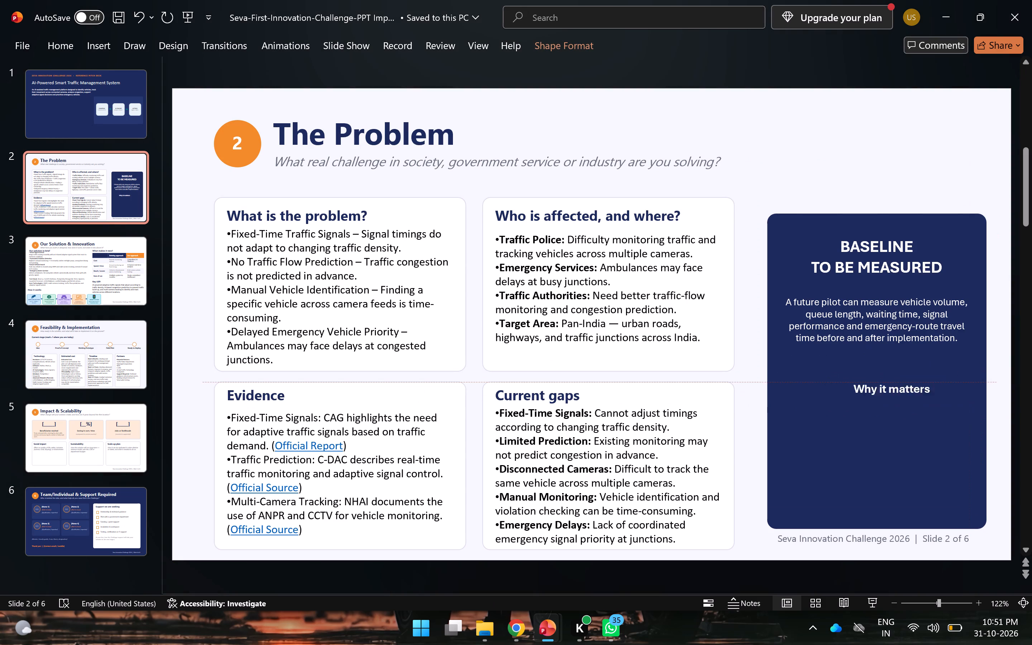
left_click_drag(940, 383, 916, 386)
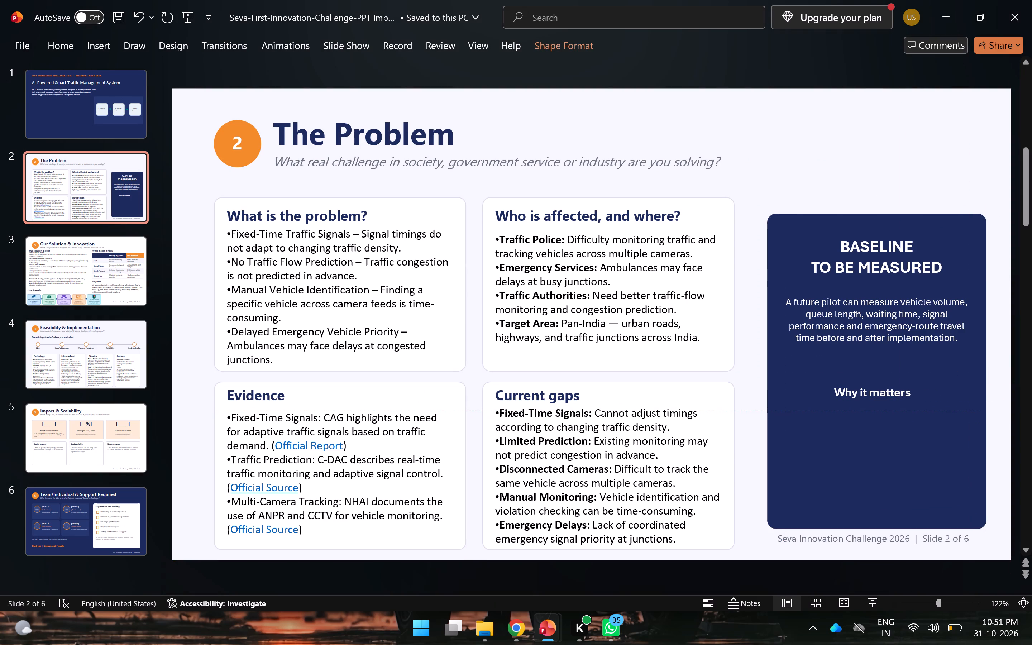
left_click_drag(916, 386, 917, 386)
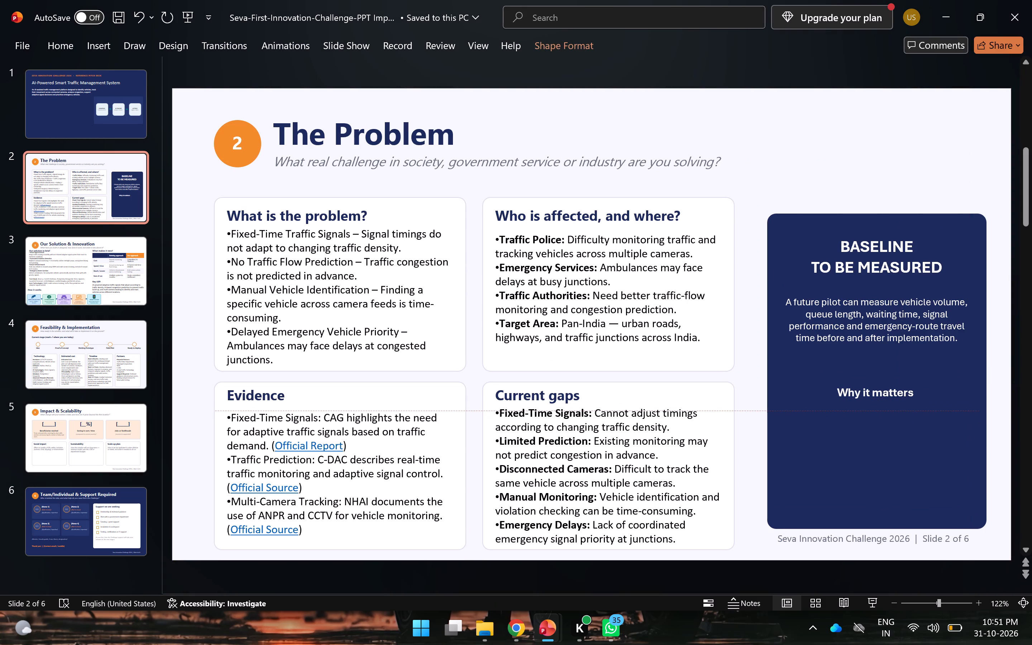
left_click_drag(917, 386, 920, 385)
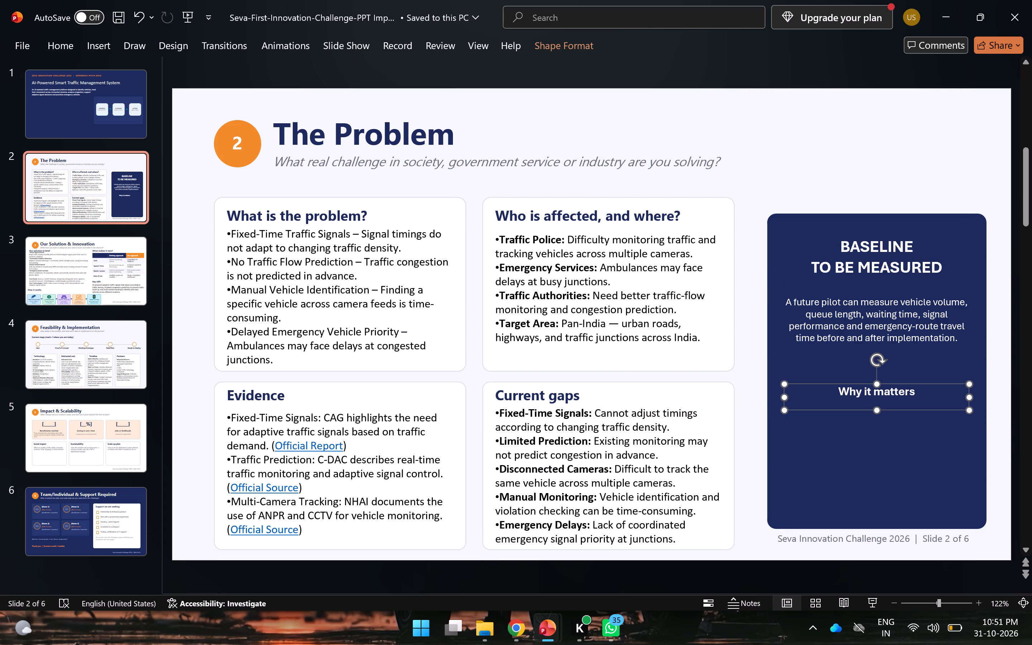
Copy the traffic-delays paragraph's text box from the Smart AI deck's Problem slide onto the PPT Imposters Problem slide.
key("alt+Tab")
left_click(869, 421)
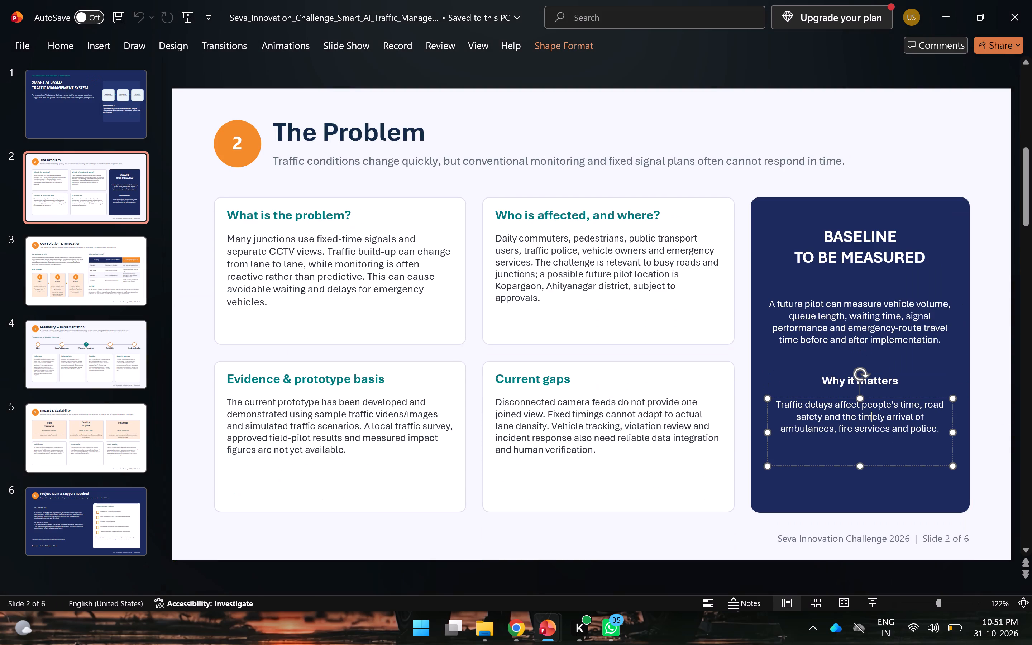
left_click(884, 399)
key("ctrl+c")
key("alt+Tab")
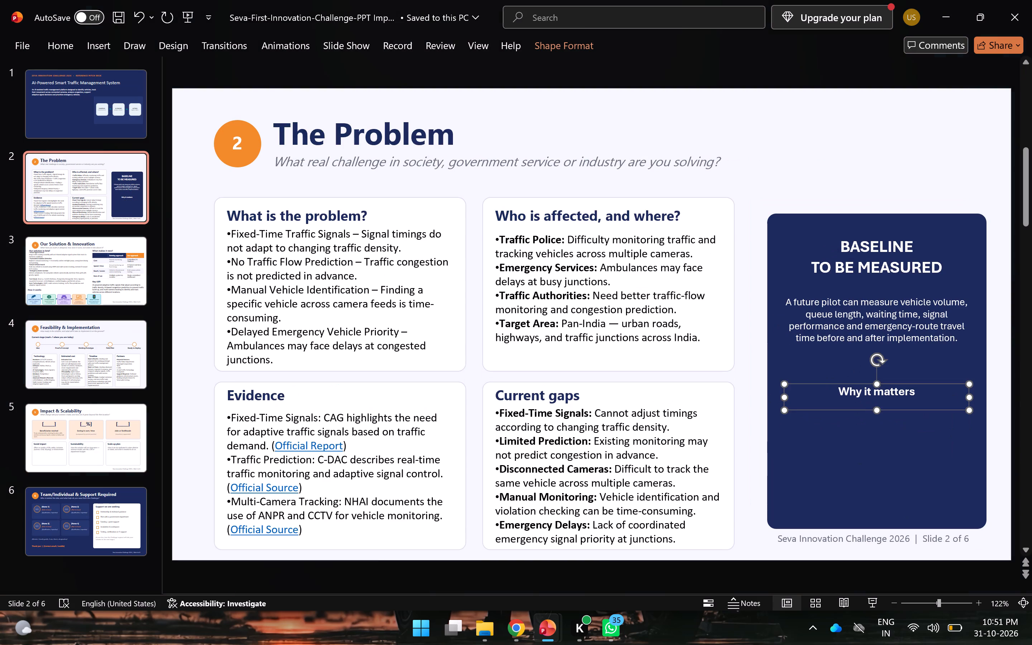
left_click(877, 453)
key("ctrl+v")
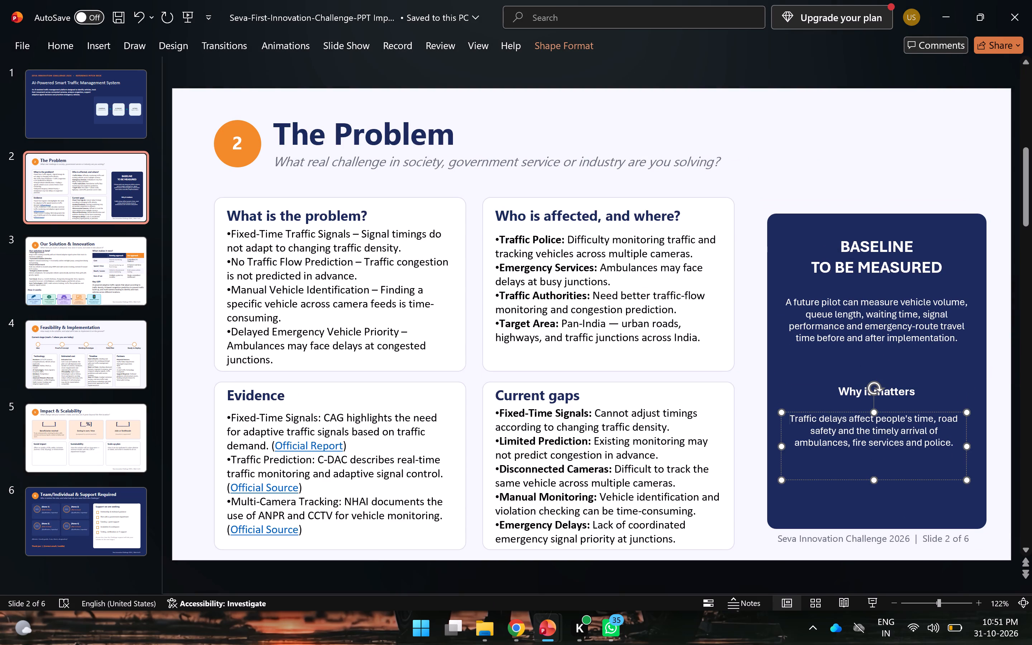
Centre the pasted traffic-delays paragraph horizontally in the navy panel, just below the "Why it matters" heading.
left_click_drag(899, 413, 911, 413)
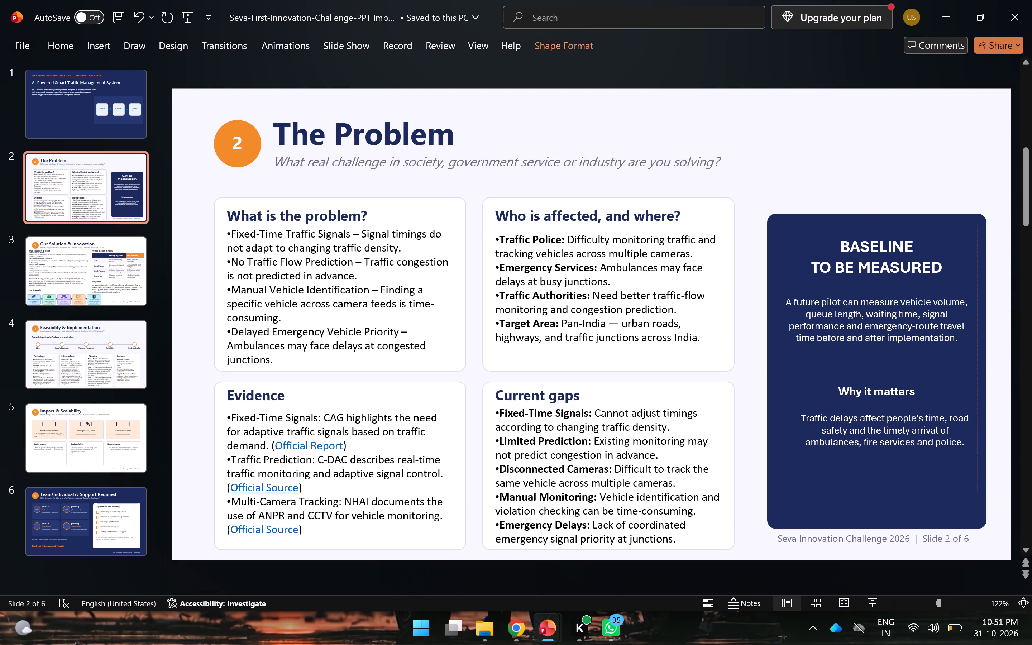
left_click_drag(911, 413, 912, 412)
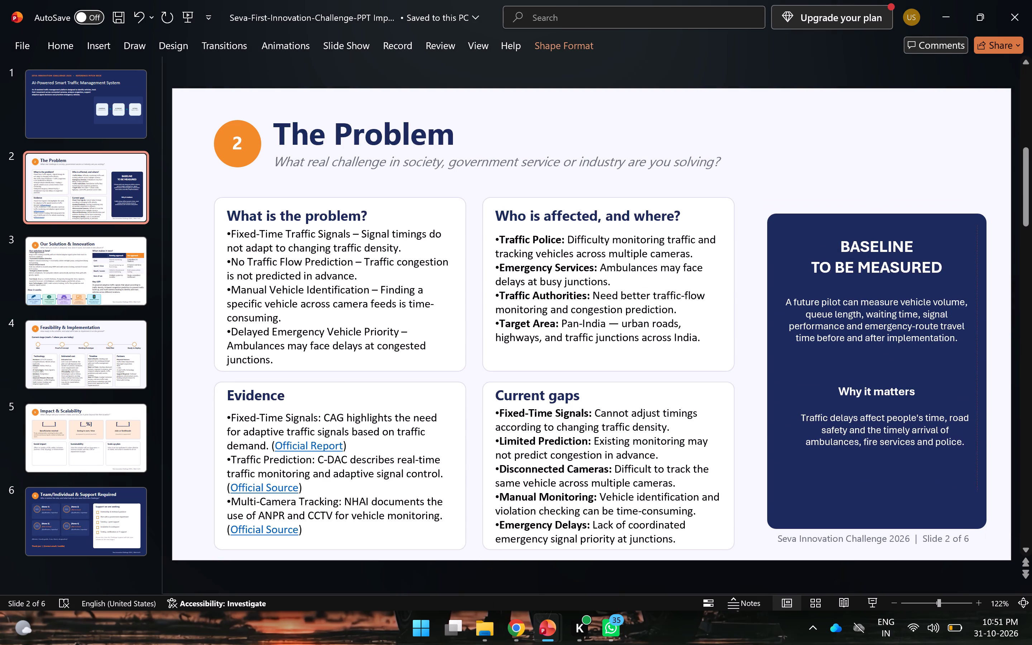
left_click_drag(912, 412, 911, 412)
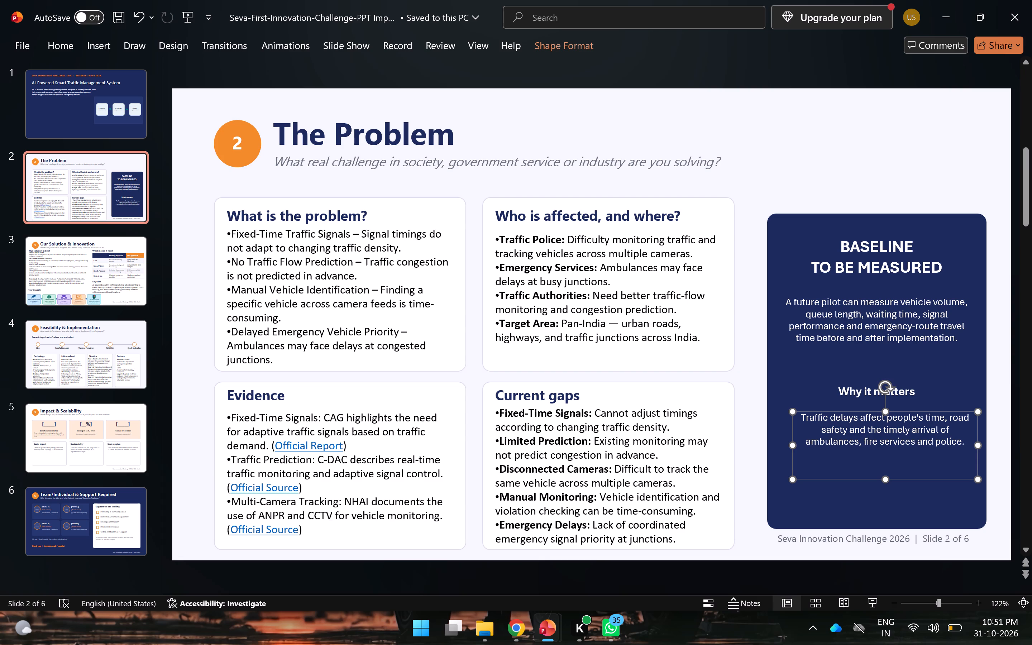
left_click(851, 163)
left_click(795, 201)
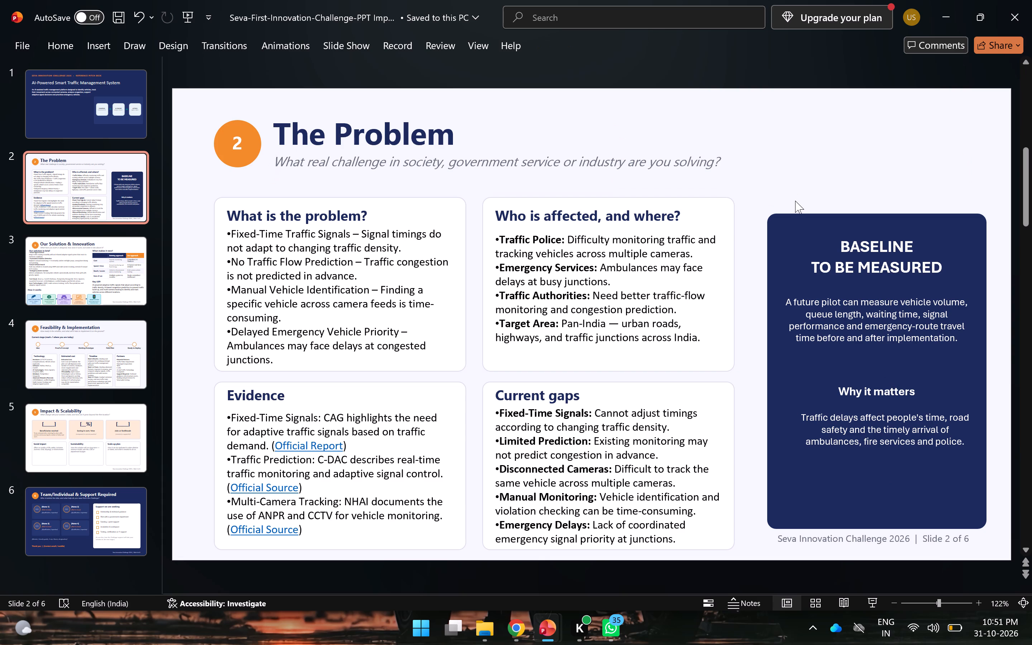
left_click(878, 436)
left_click_drag(909, 412, 901, 412)
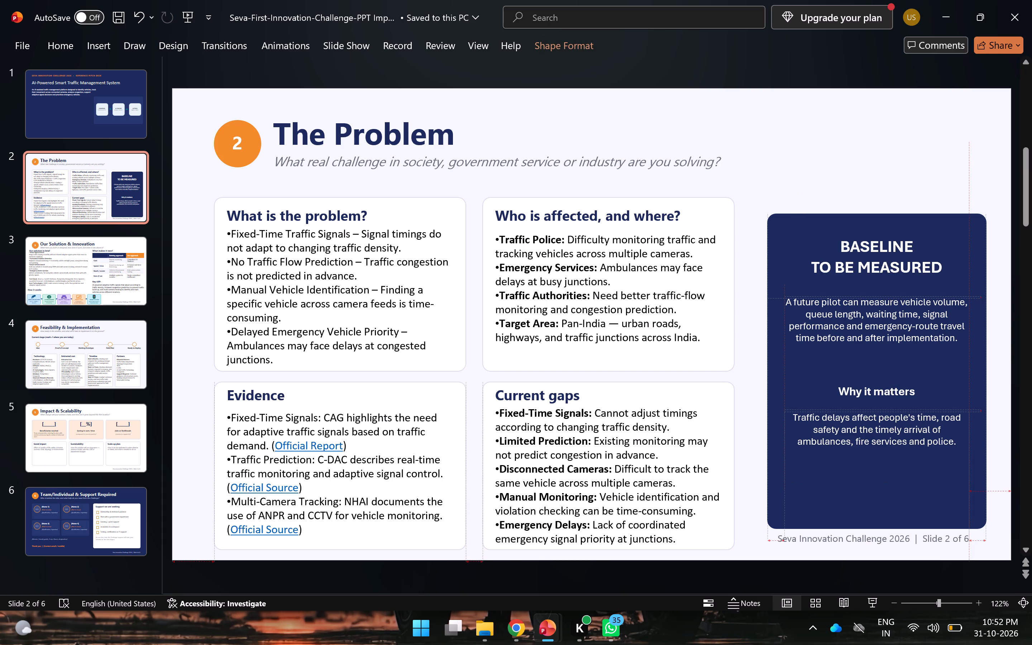
left_click_drag(901, 412, 902, 412)
left_click(902, 182)
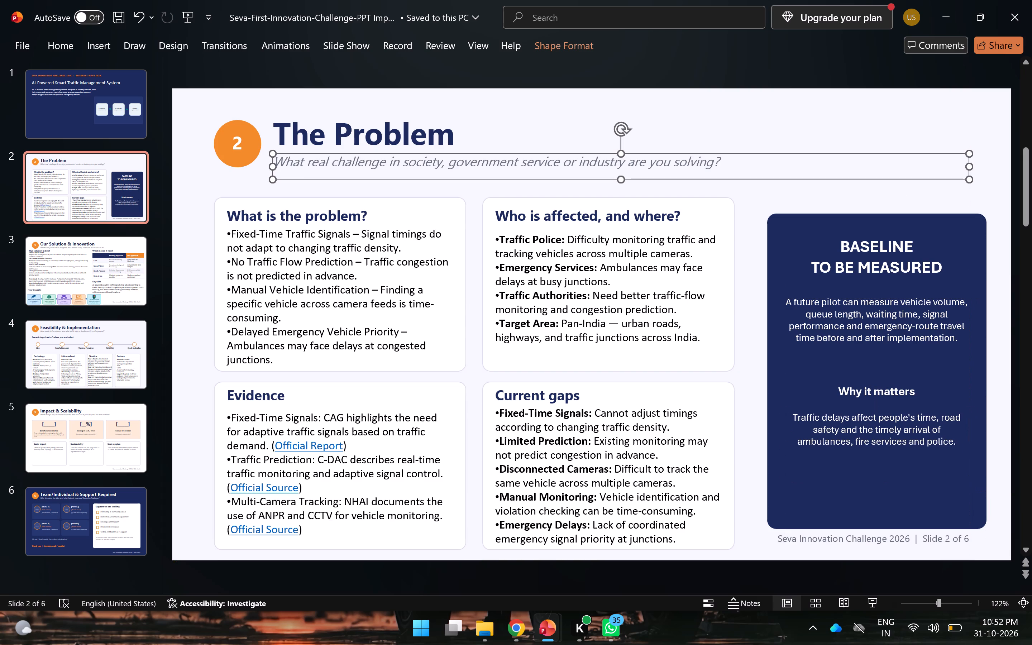
Move the BASELINE TO BE MEASURED heading slightly down in the navy panel, keeping it horizontally centred.
left_click(872, 314)
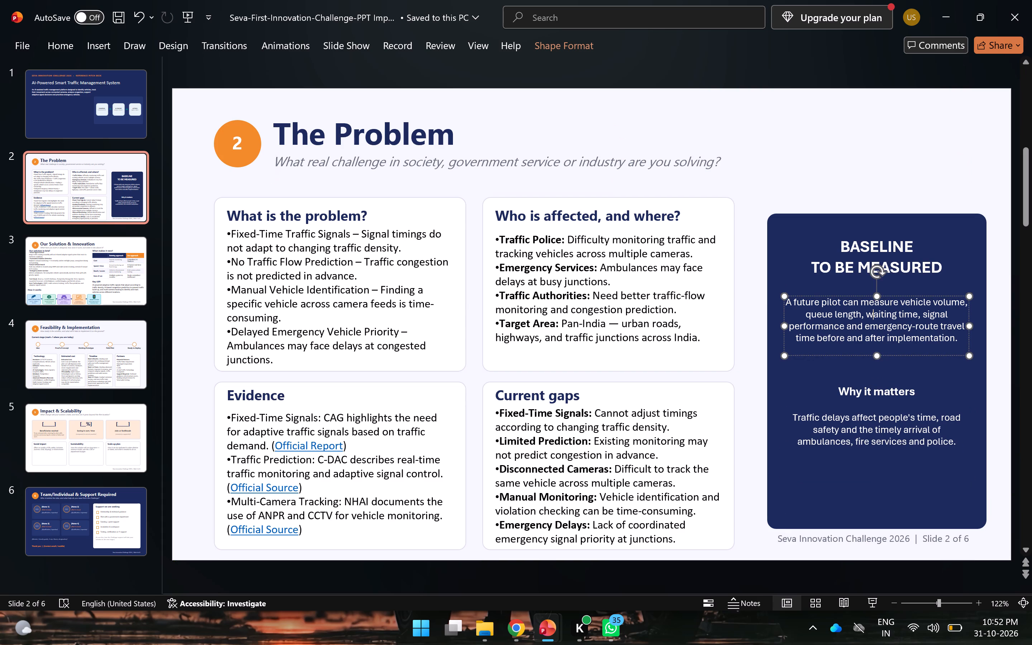
left_click_drag(886, 259, 889, 229)
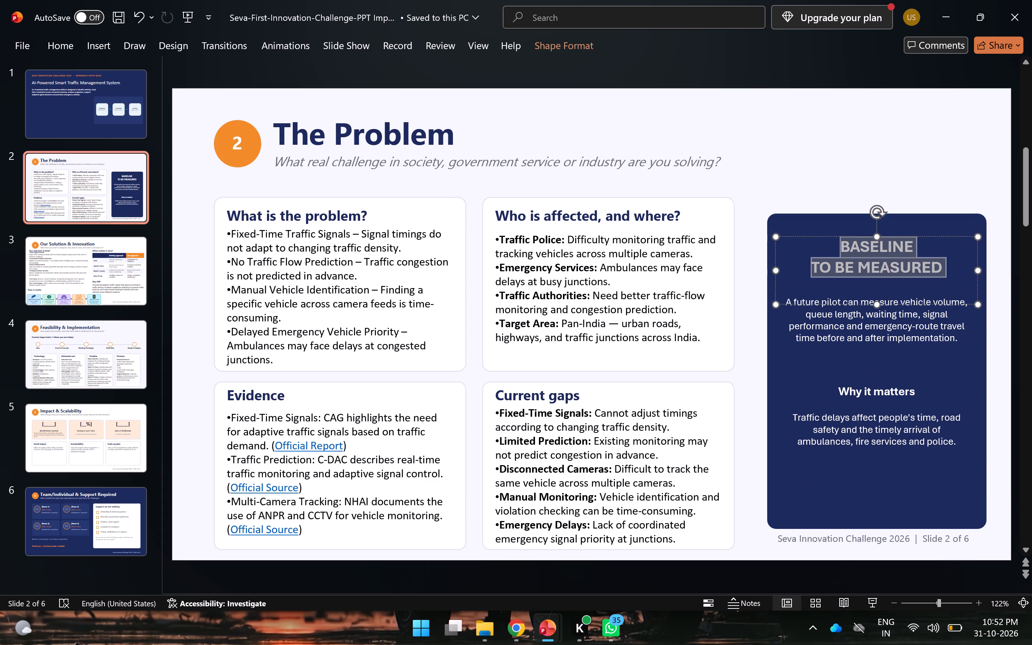
left_click_drag(889, 229, 890, 234)
left_click(890, 234)
left_click(890, 237)
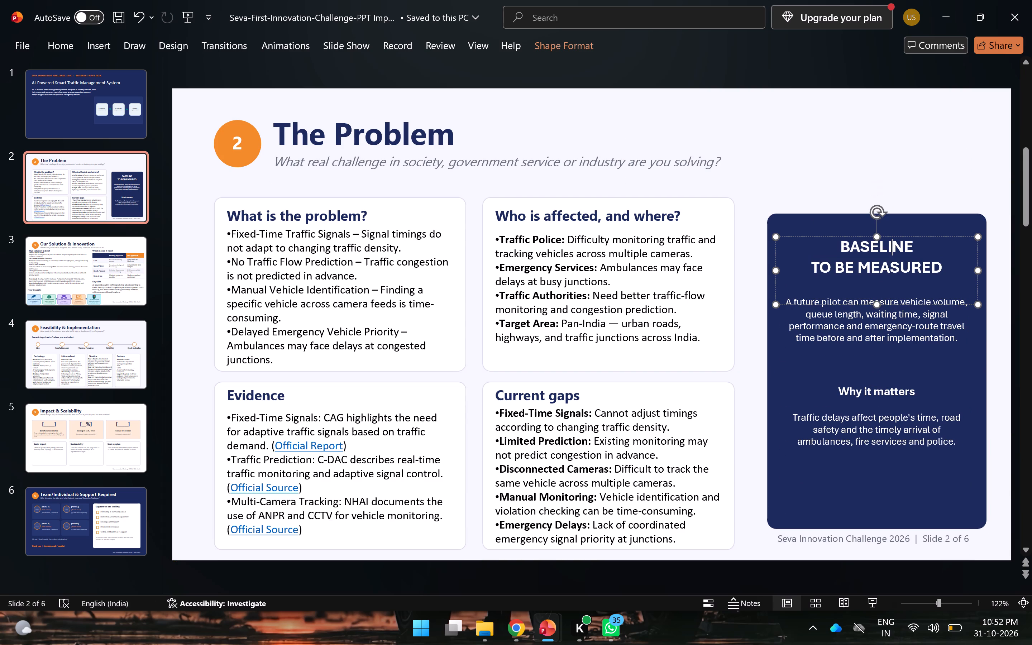
left_click_drag(891, 237, 891, 242)
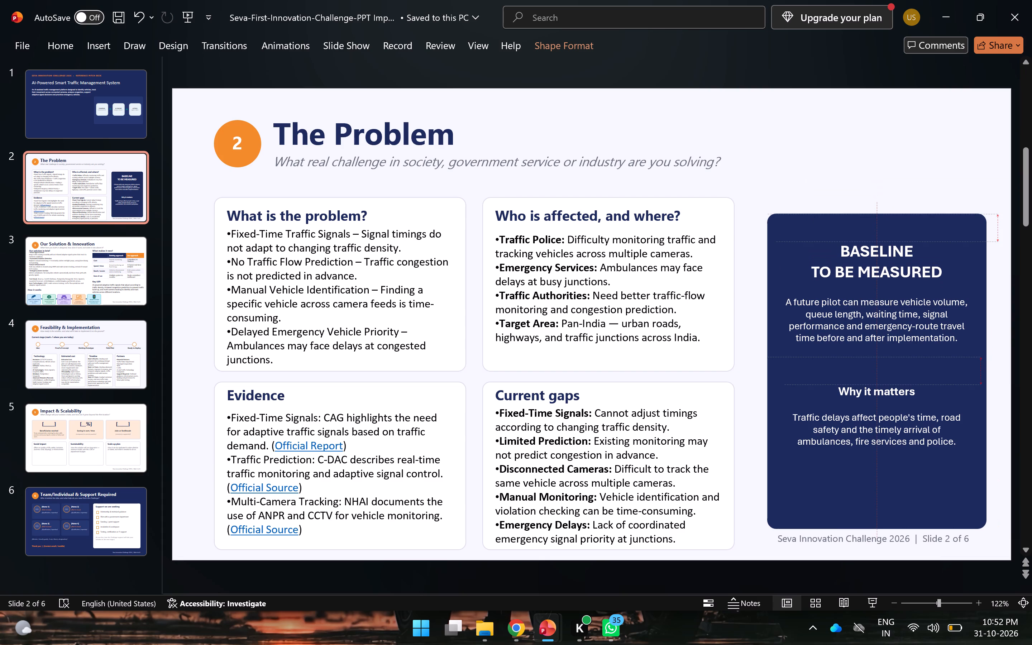
left_click_drag(891, 242, 892, 243)
Shift the future-pilot paragraph slightly down beneath the BASELINE TO BE MEASURED heading, keeping it horizontally centred in the panel.
left_click(909, 310)
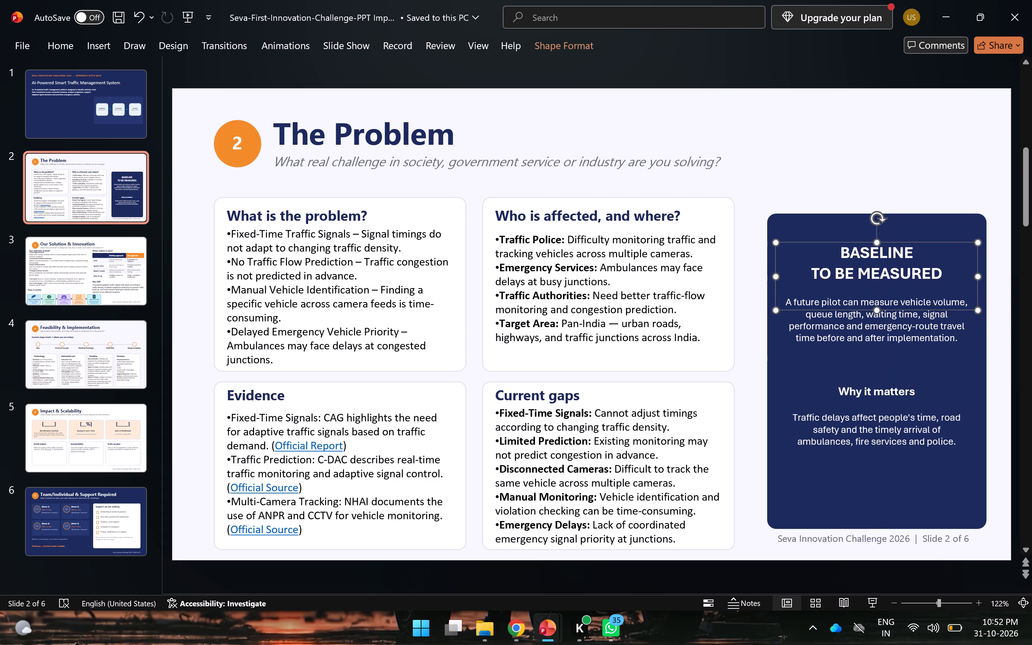
left_click(909, 321)
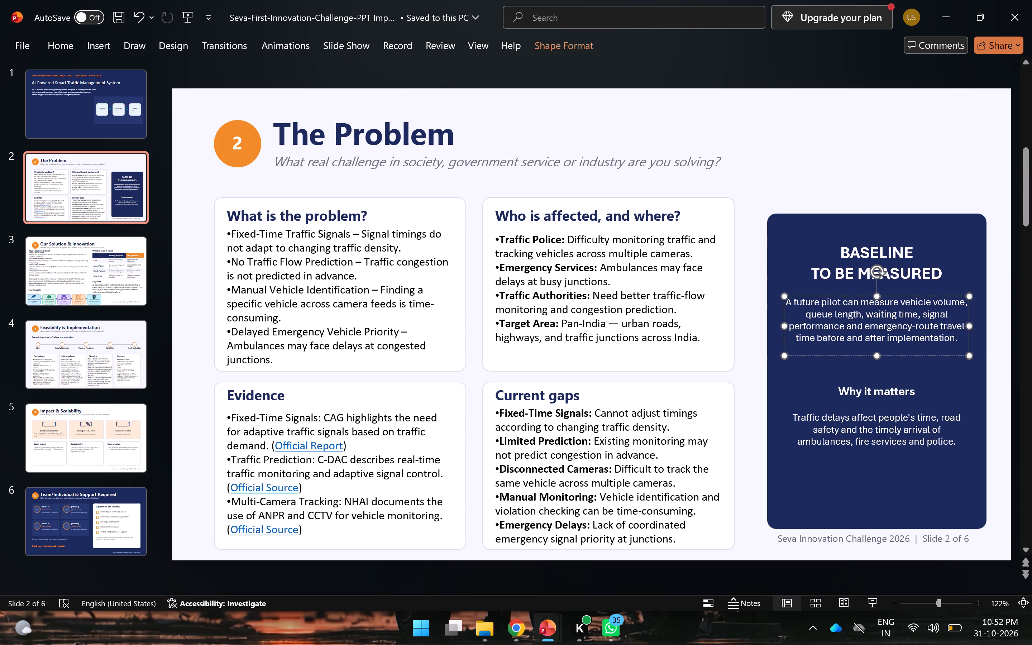
left_click_drag(914, 296, 917, 300)
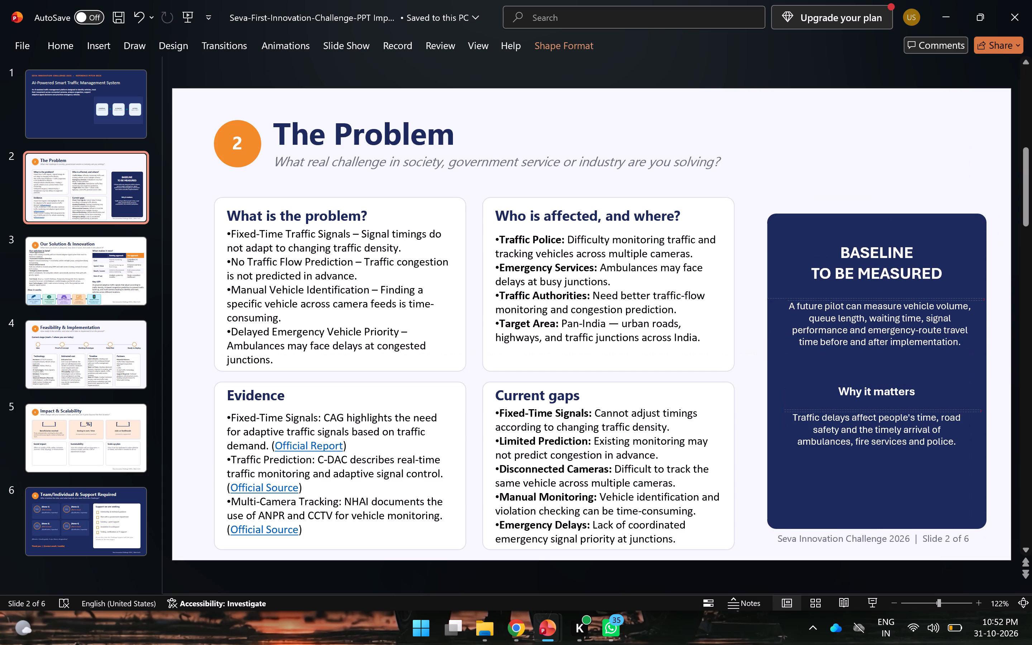
left_click_drag(917, 300, 914, 300)
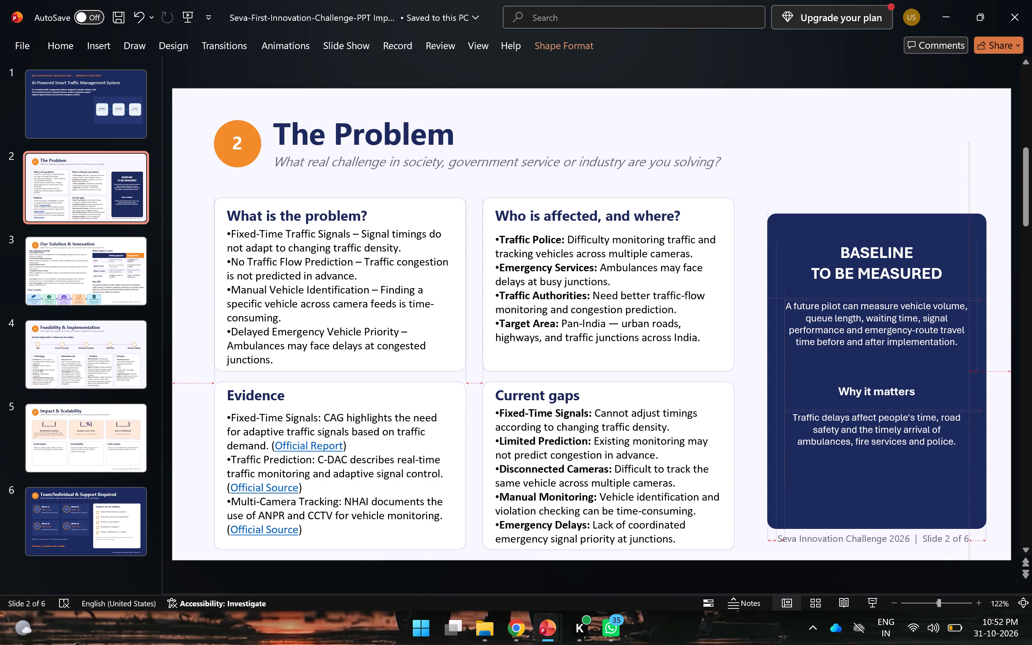
left_click(900, 157)
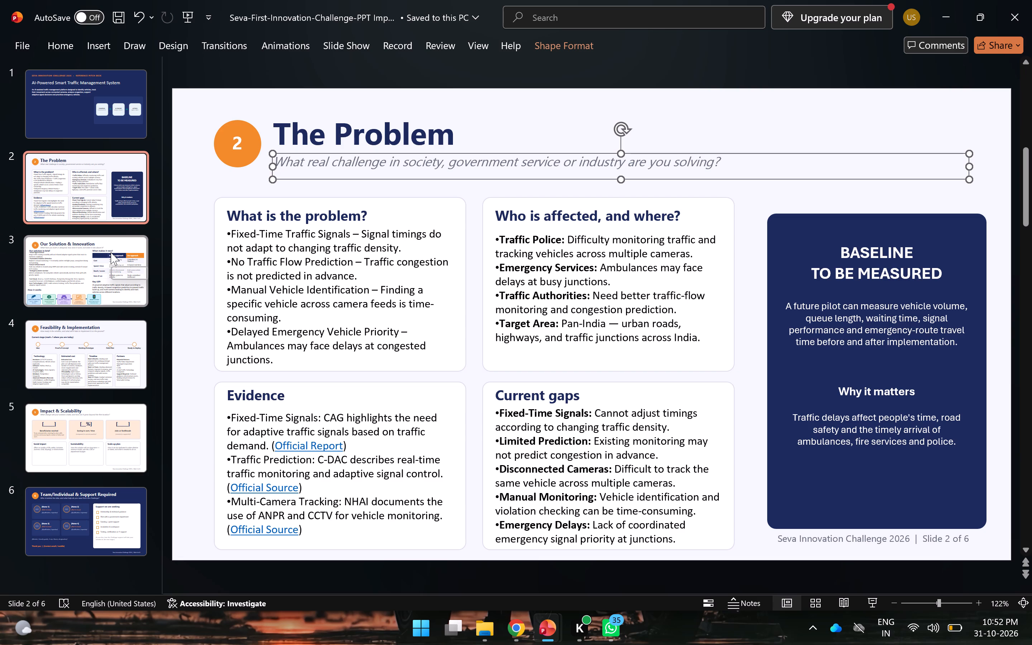
Compare the Our Solution & Innovation slide of the PPT Imposters deck with the same slide in the Smart AI deck.
left_click(80, 277)
key("alt+Tab")
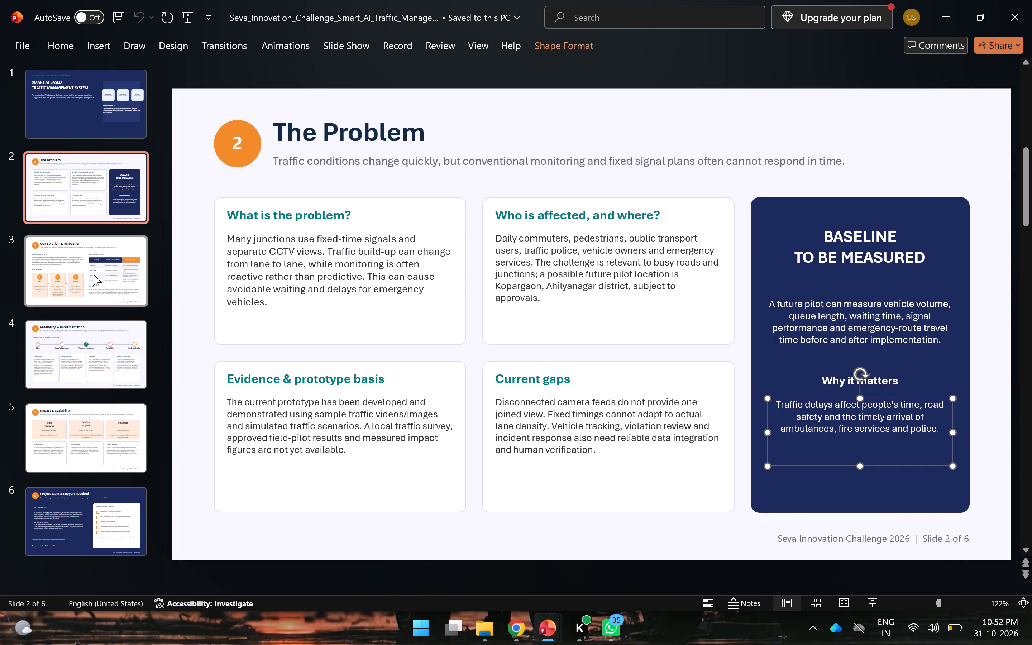
left_click(93, 274)
key("alt+Tab")
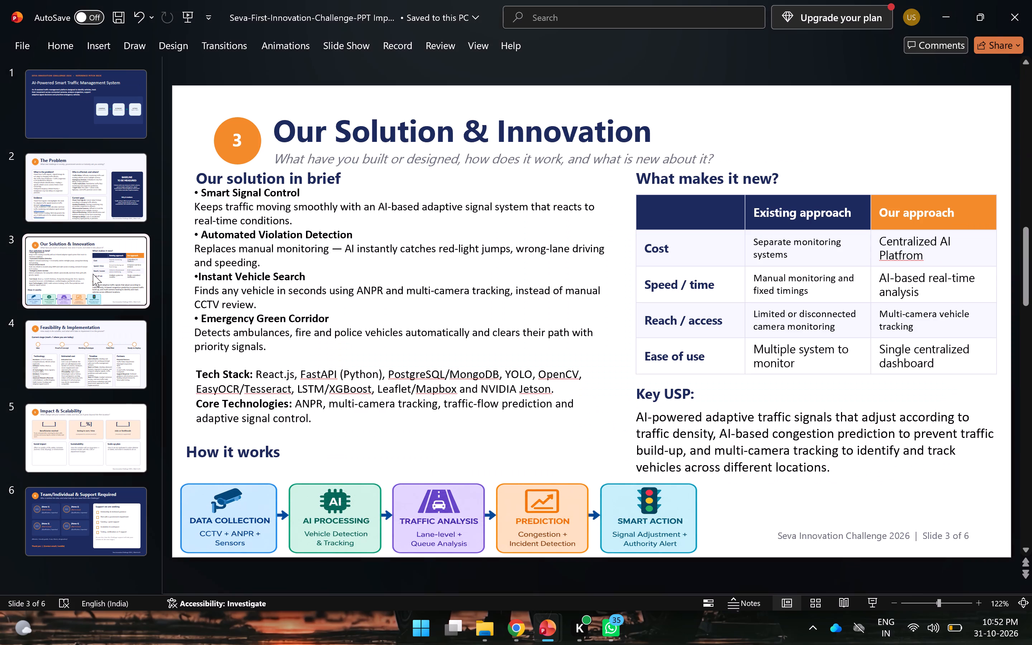
key("alt+Tab")
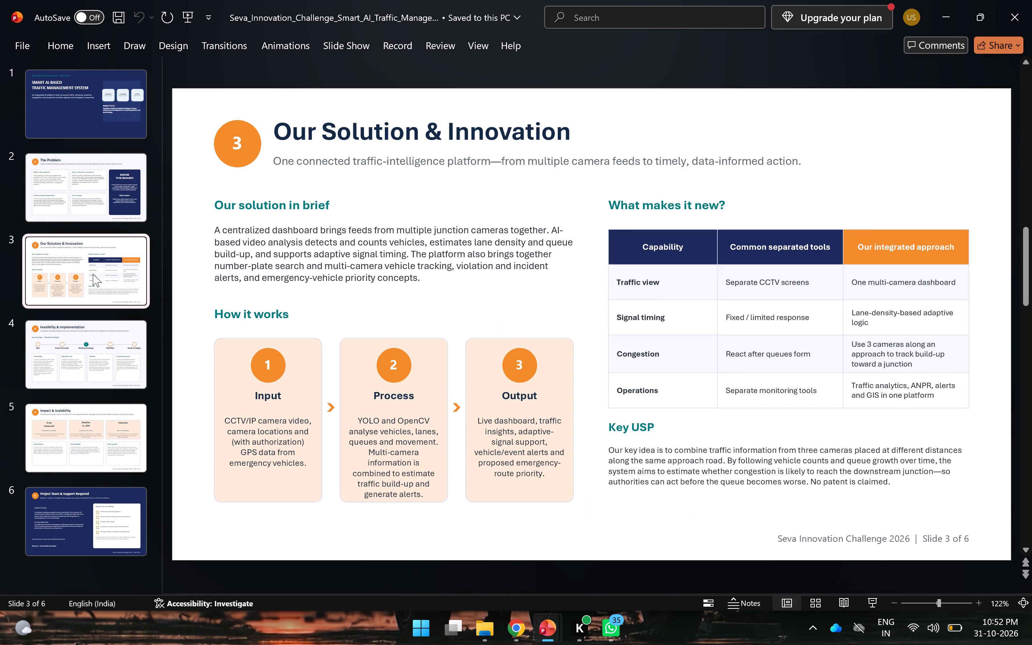
key("alt+Tab")
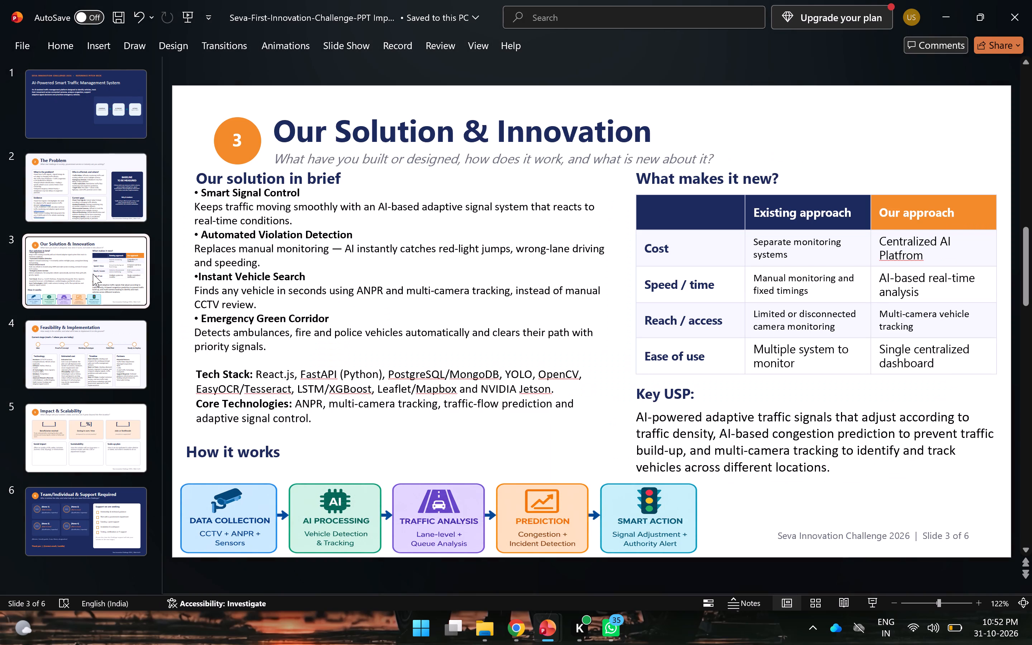
key("alt+Tab")
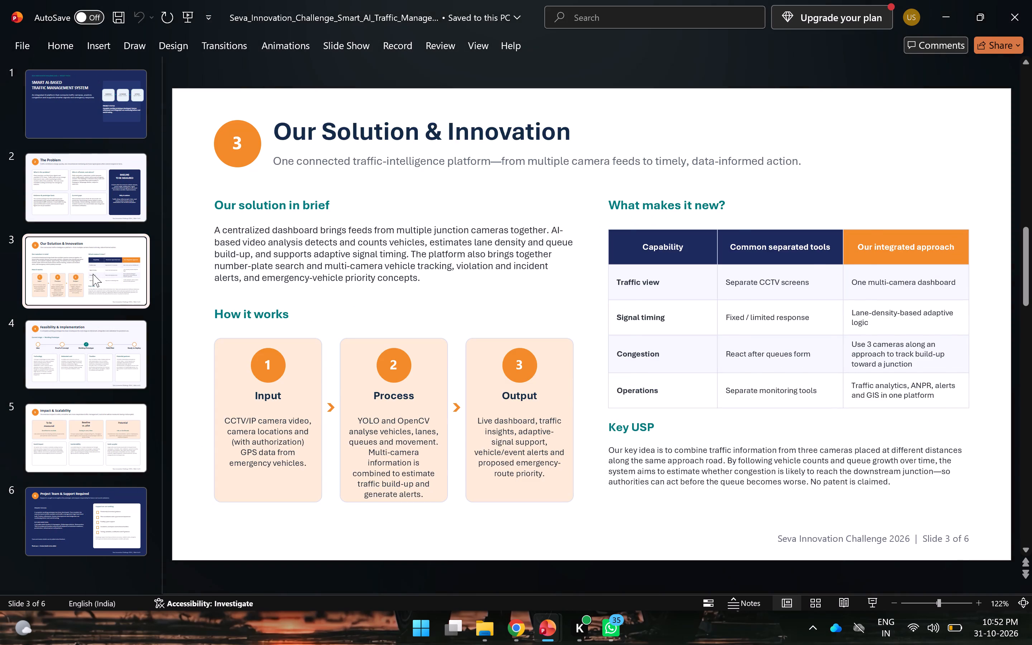
key("alt+Tab")
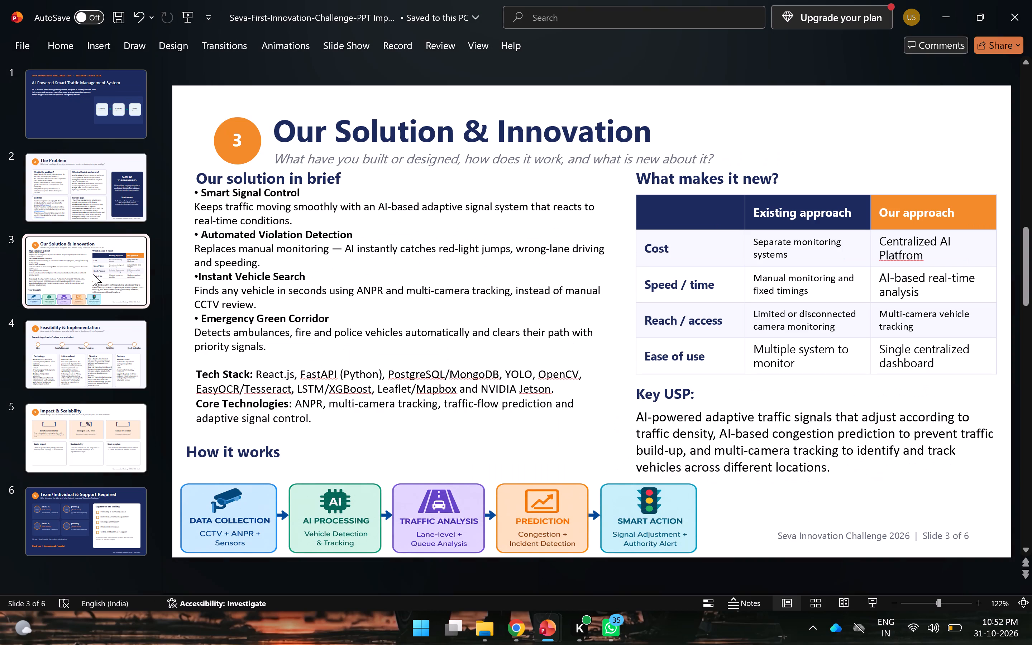
key("alt+Tab")
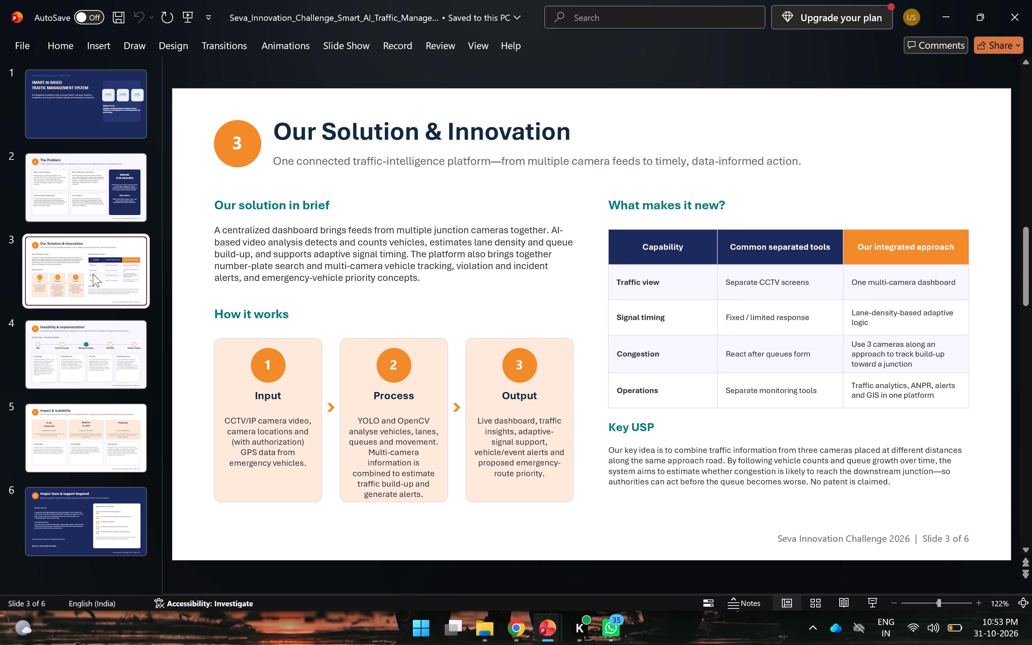
key("alt+Tab")
key("alt+Tab")
key("alt+Tab")
key("alt+Tab")
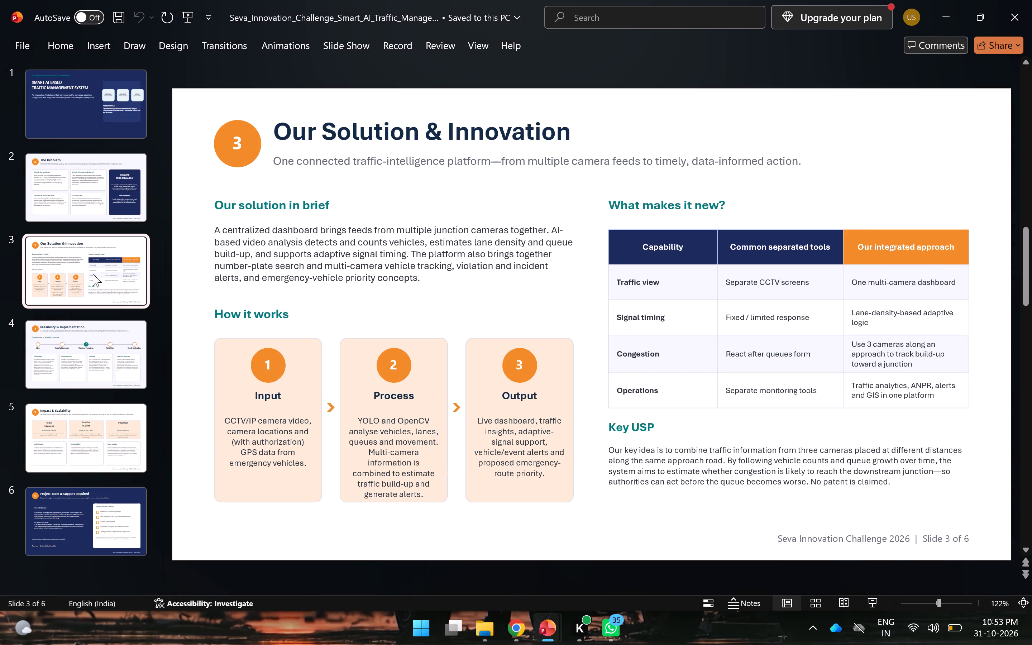
Compare the Our Solution & Innovation slide's texts, table and process diagram again between the Smart AI and PPT Imposters decks.
key("alt+Tab")
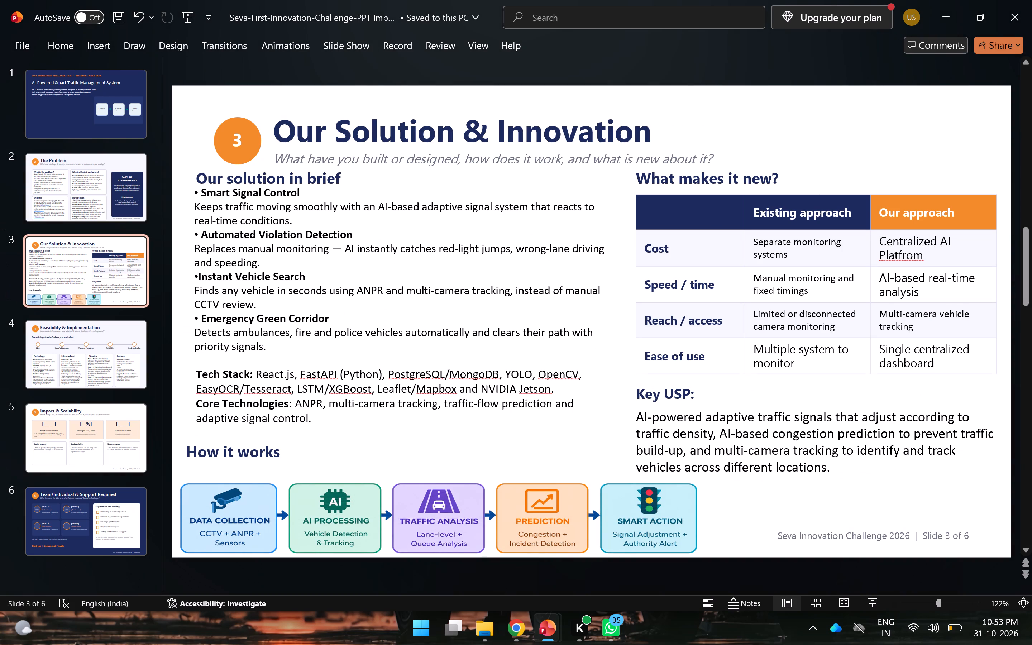
key("alt+Tab")
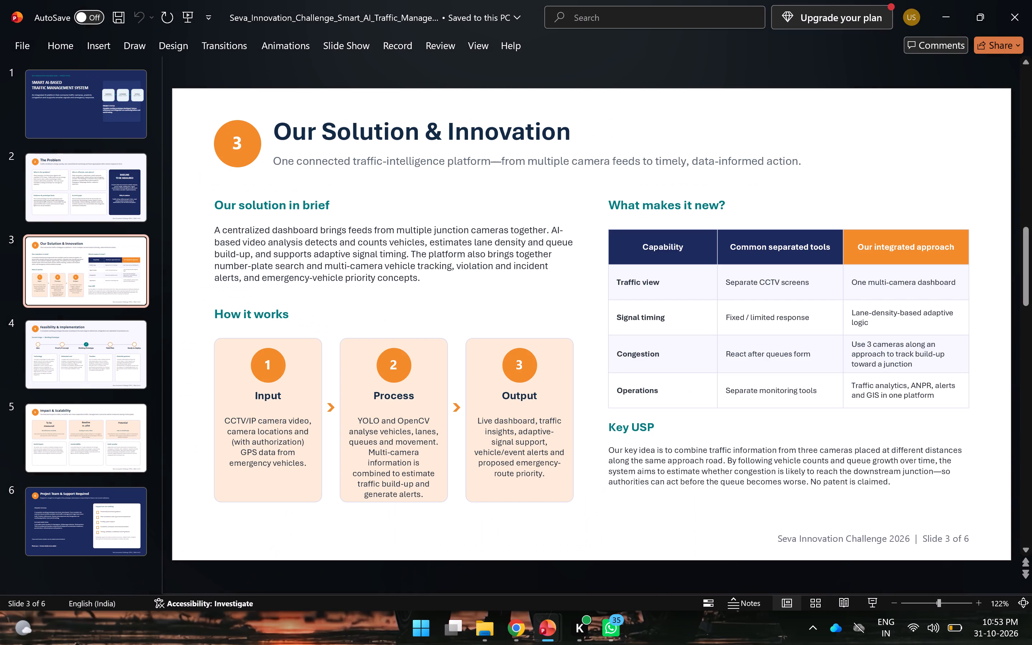
key("alt+Tab")
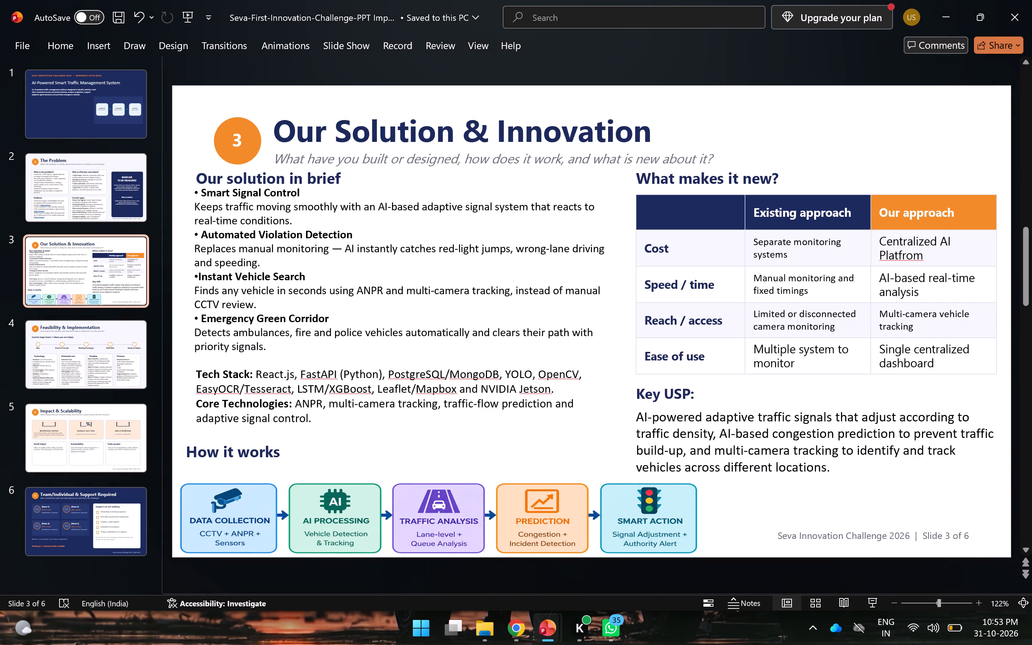
key("alt+Tab")
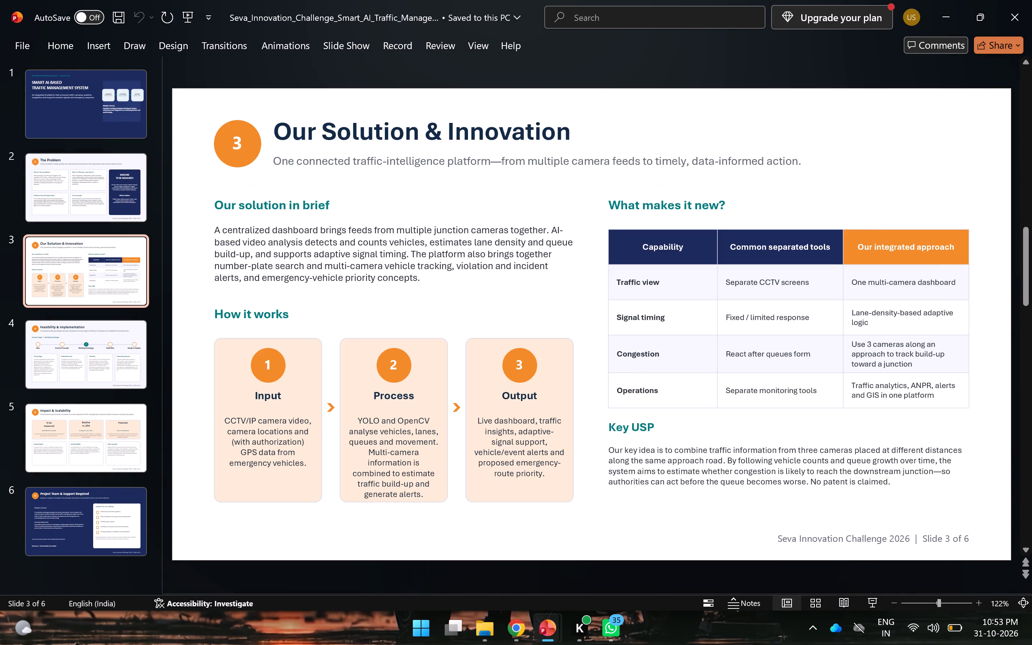
key("alt+Tab")
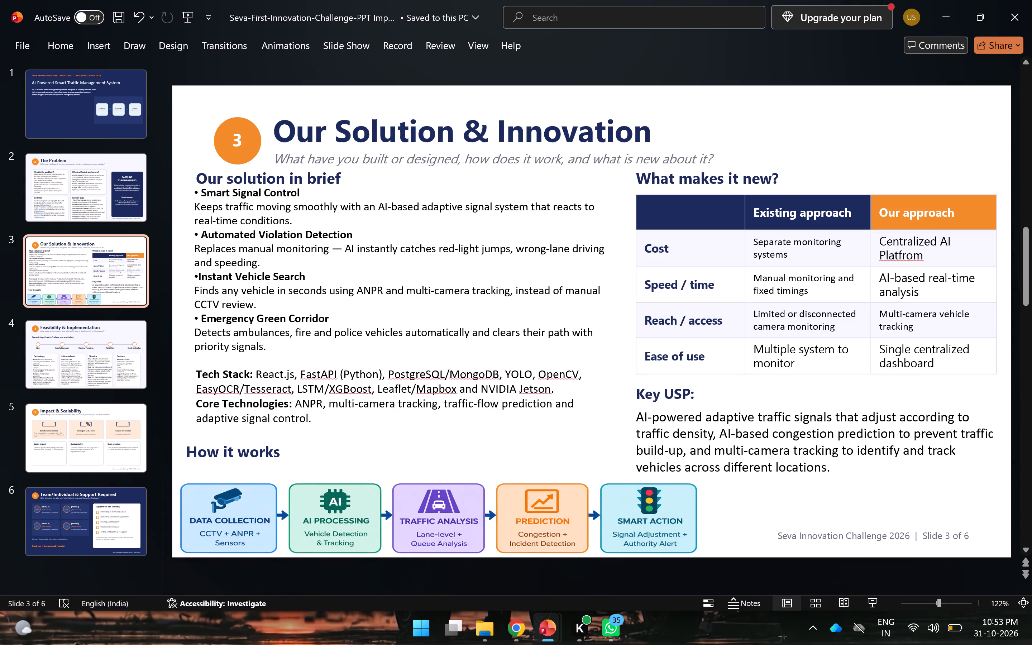
Move the "Our solution in brief" heading slightly up and left, clear of the Smart Signal Control bullet in the PPT Imposters deck.
left_click(265, 274)
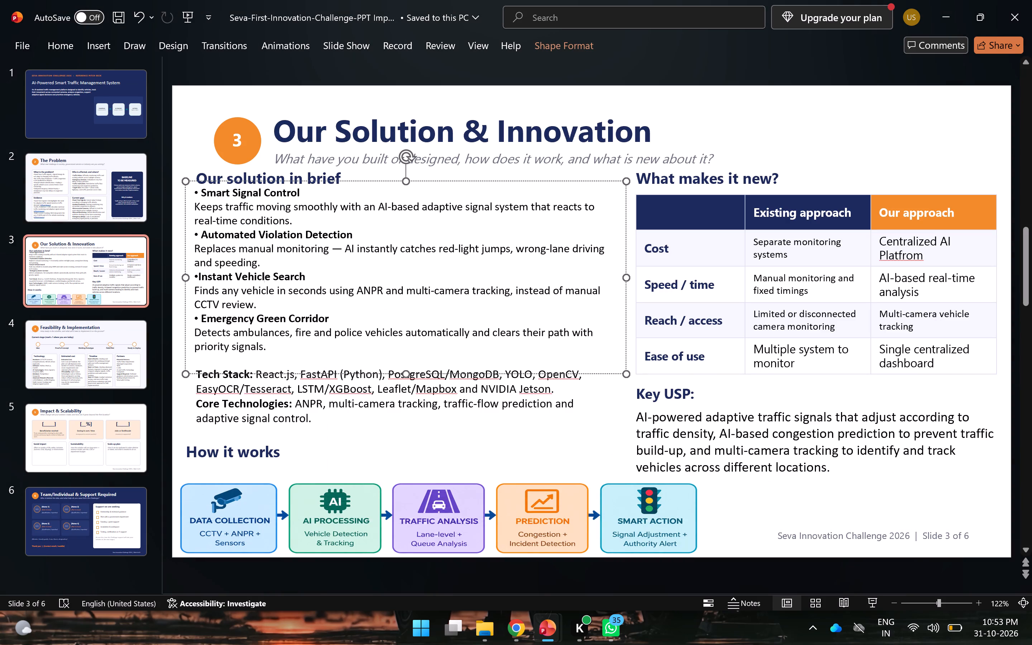
left_click_drag(356, 178, 355, 179)
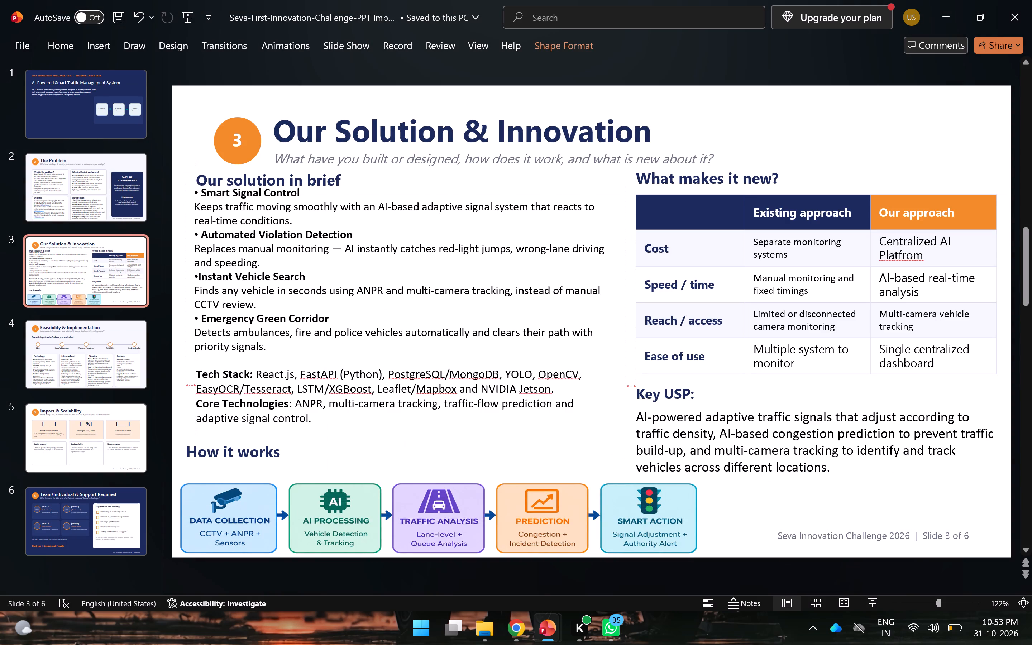
left_click_drag(355, 179, 354, 175)
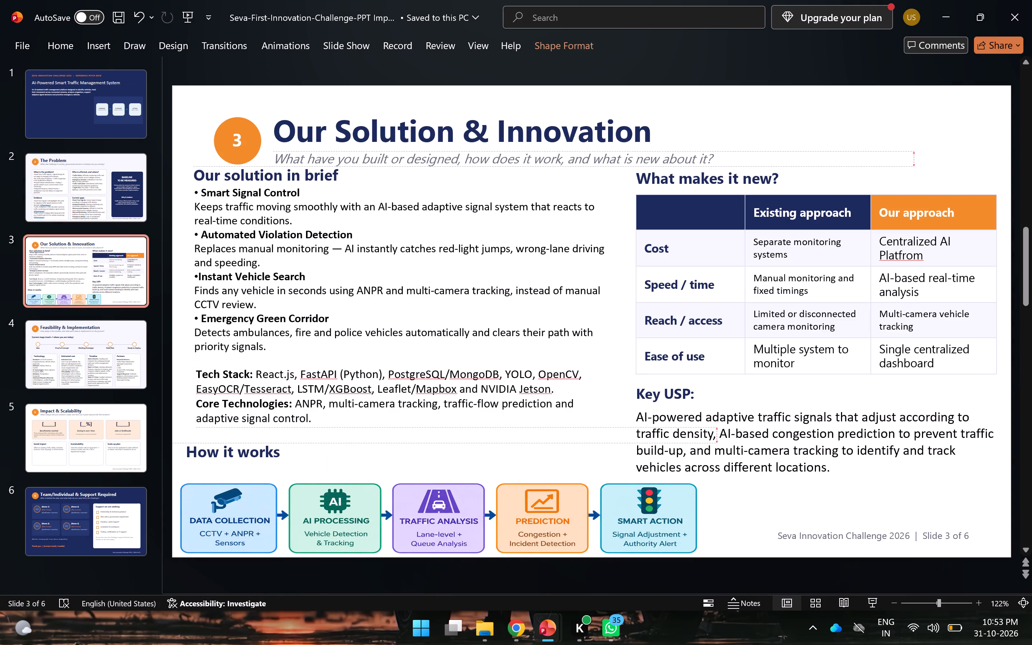
left_click_drag(354, 175, 353, 175)
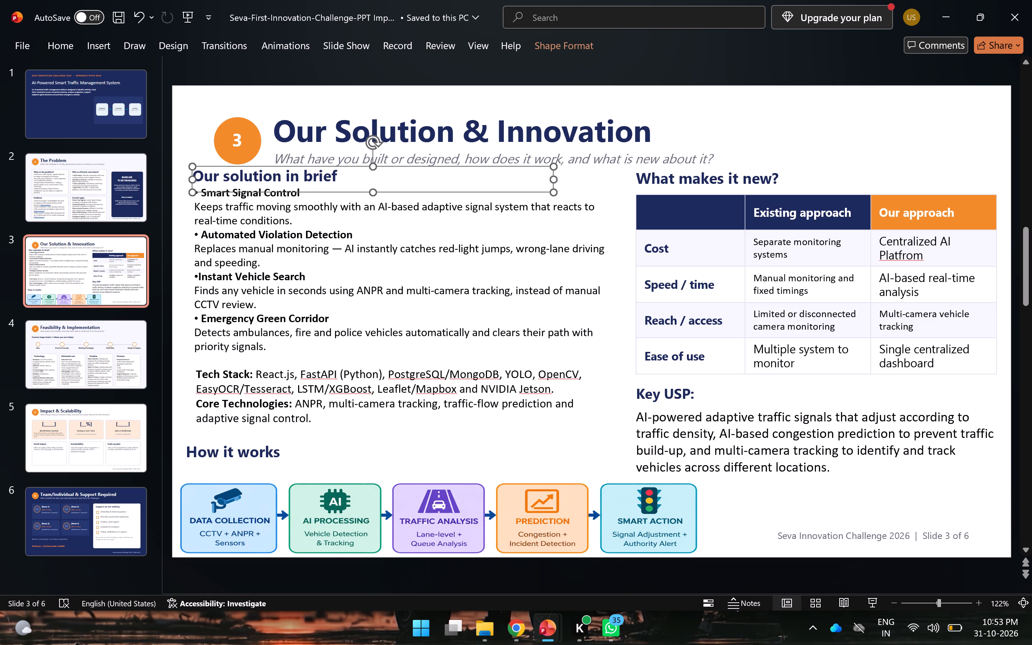
left_click(791, 139)
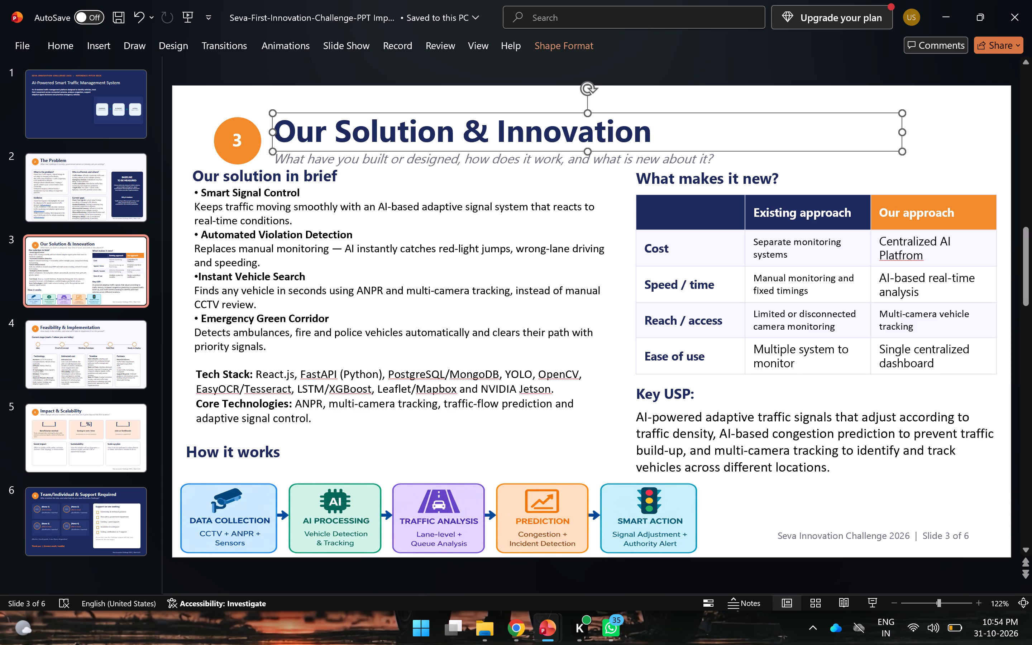
Check the adjusted Our Solution & Innovation slide against the same slide in the Smart AI deck.
key("alt+Tab")
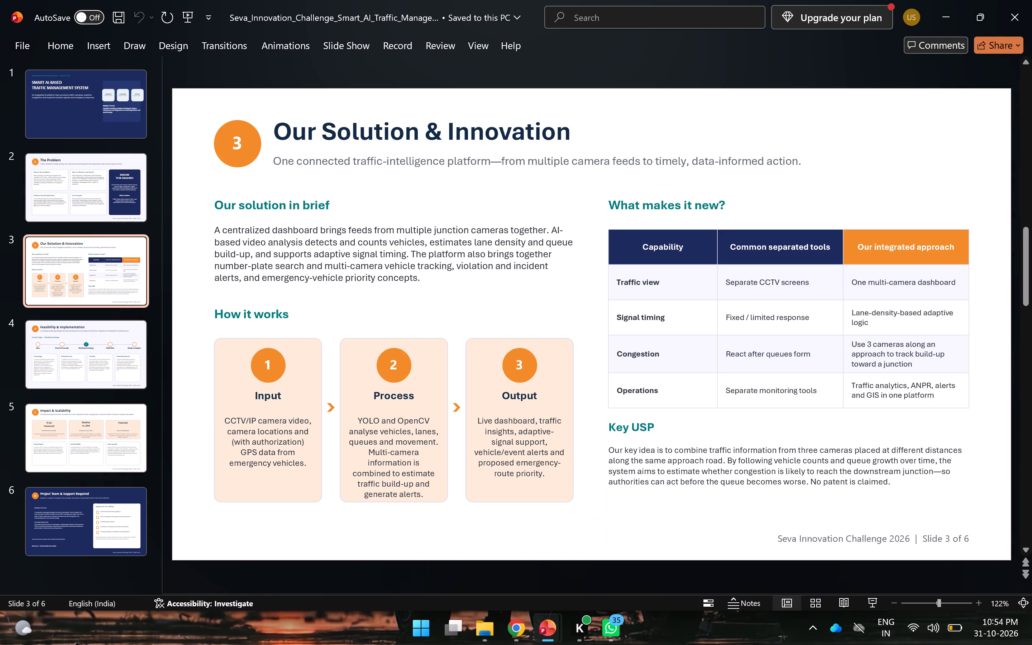
key("alt+Tab")
key("alt+Tab")
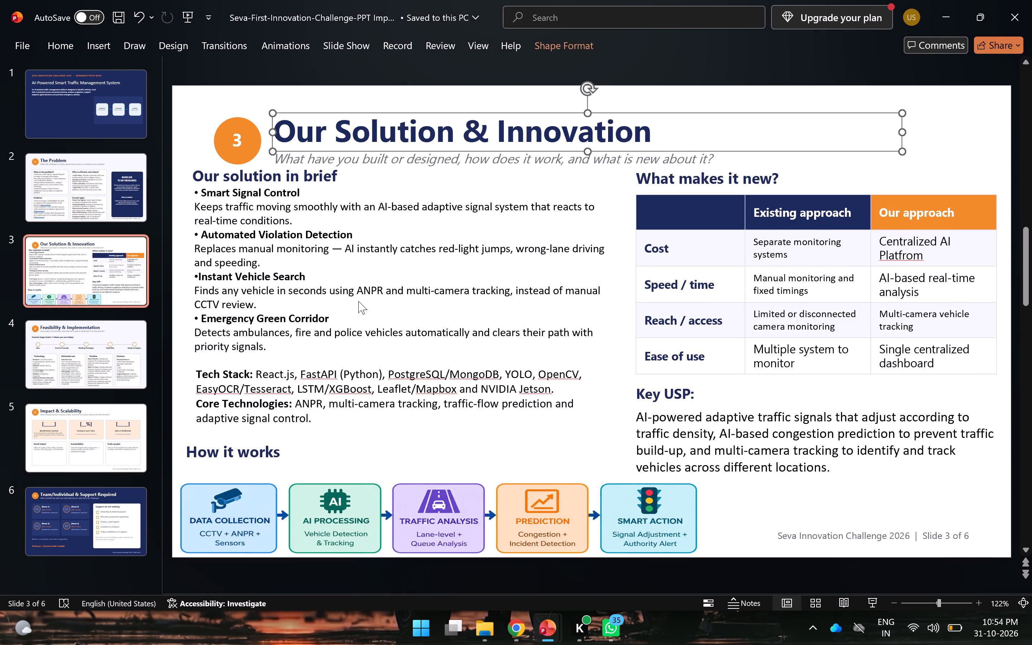
key("alt+Tab")
key("alt+Tab")
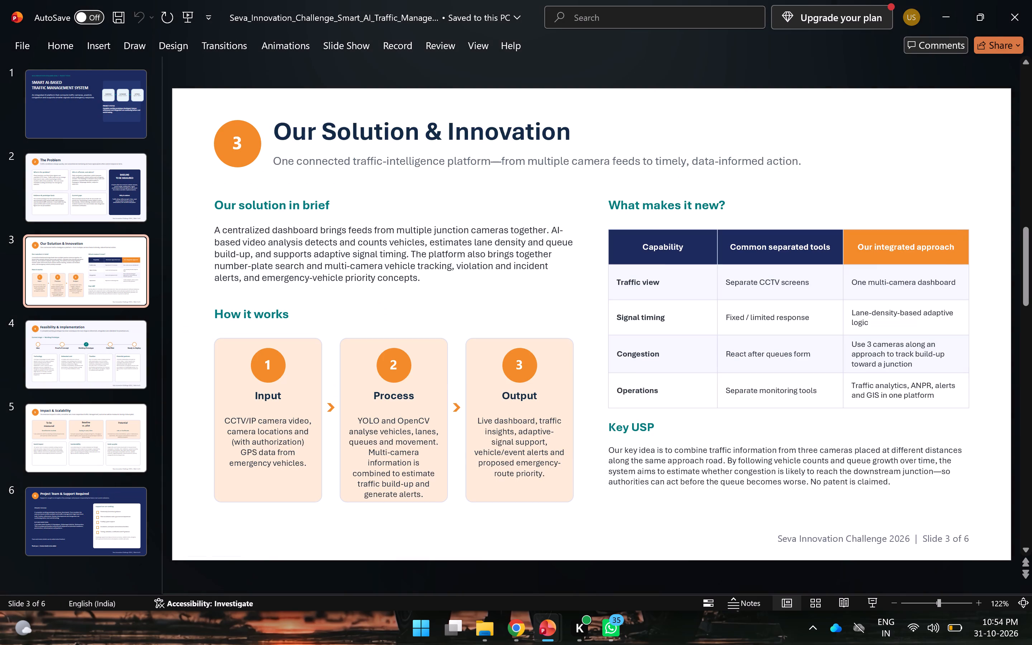
key("alt+Tab")
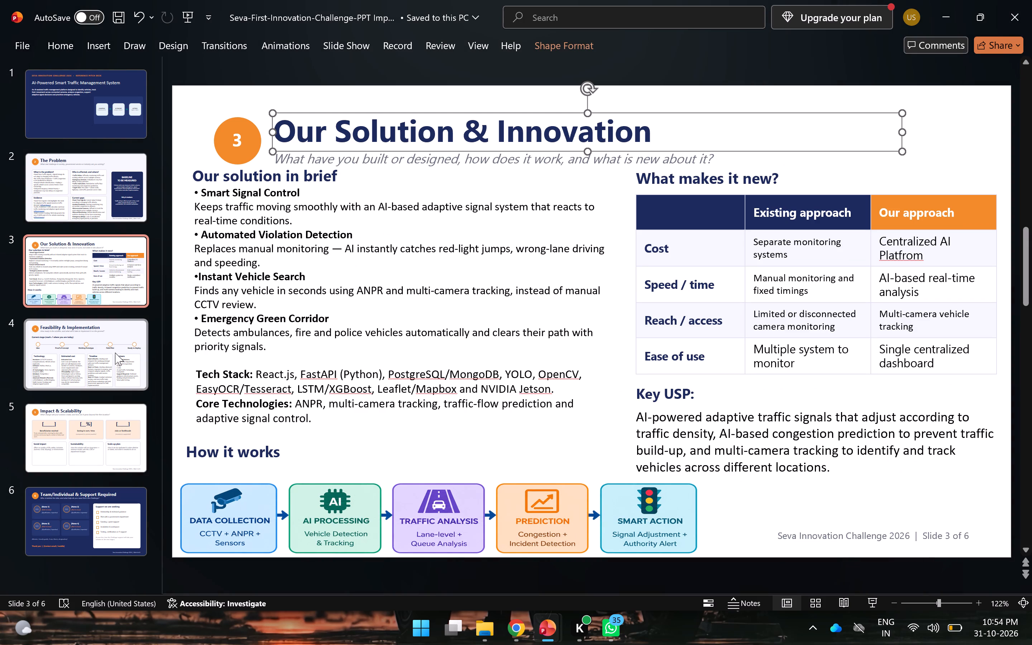
Open the Feasibility & Implementation slide in both decks and compare their stage timelines and four text cards.
left_click(102, 354)
key("alt+Tab")
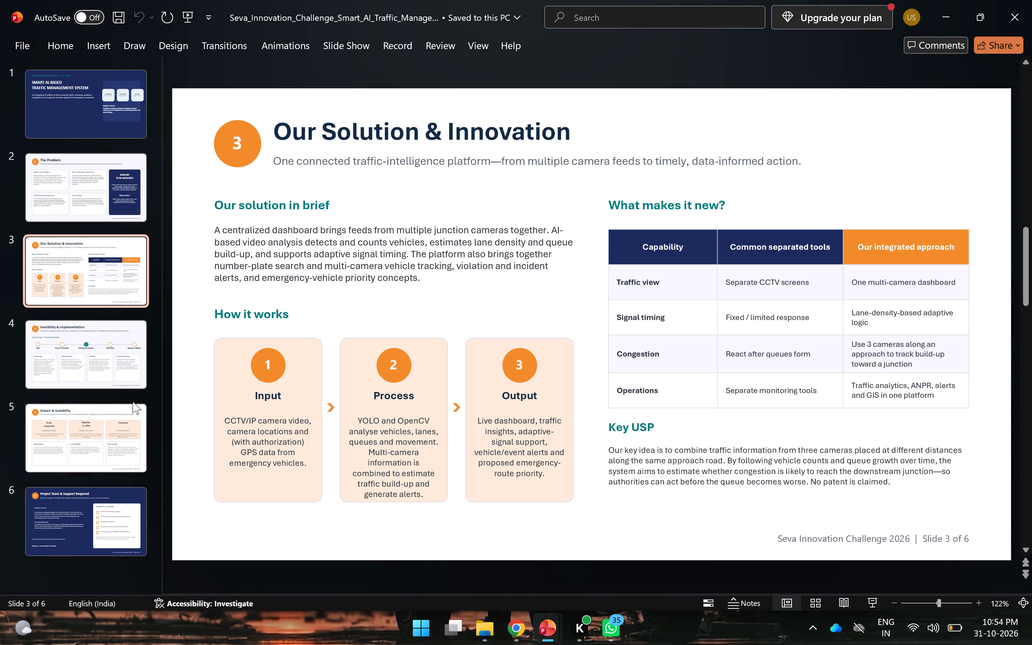
left_click(119, 341)
key("alt+Tab")
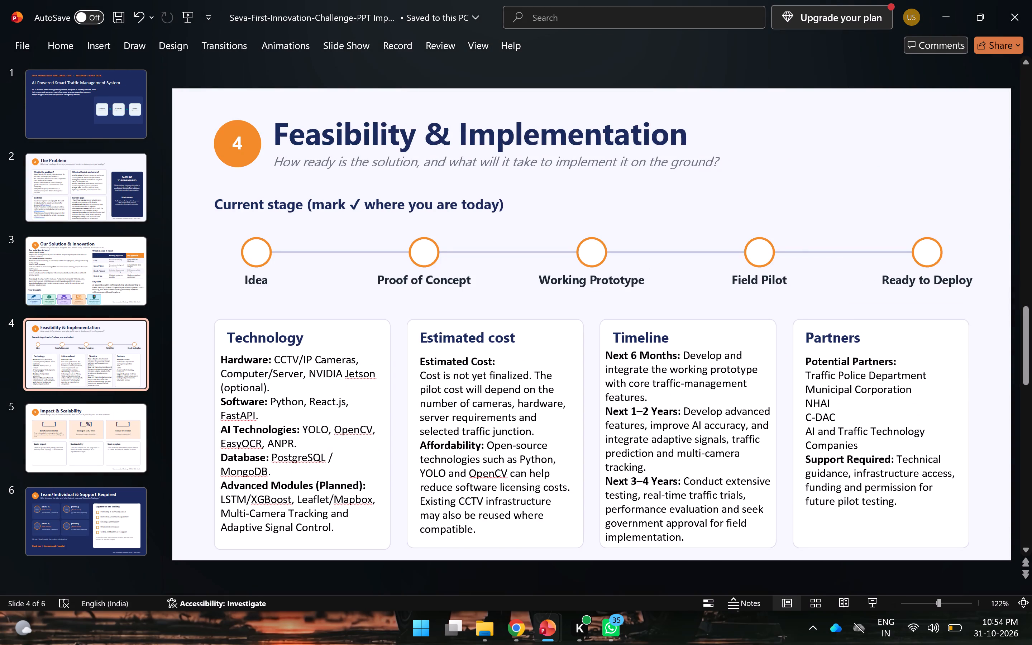
key("alt+Tab")
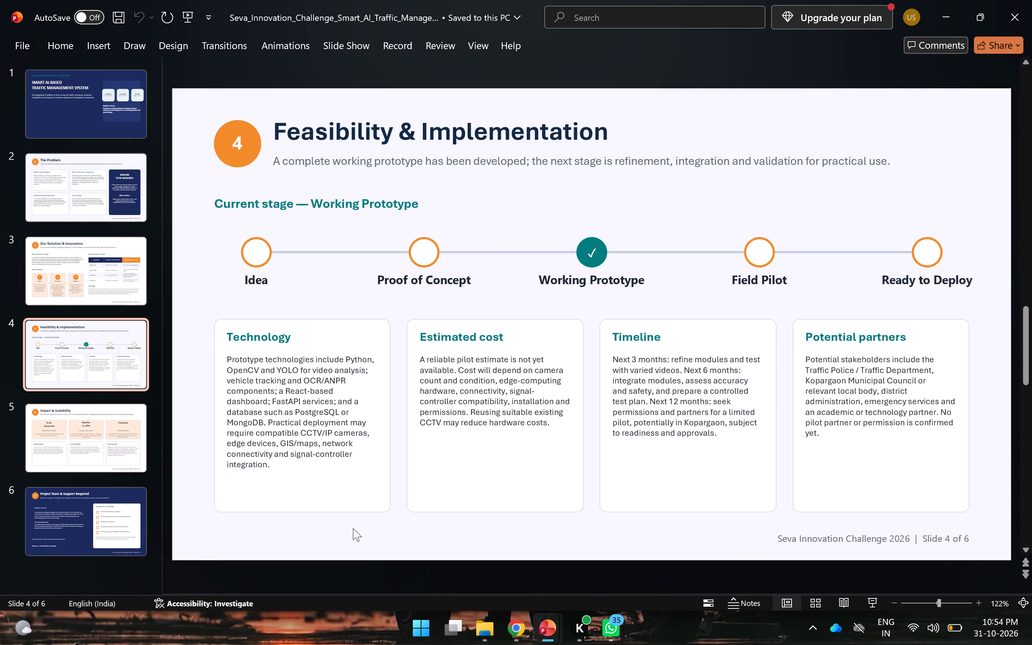
key("alt+Tab")
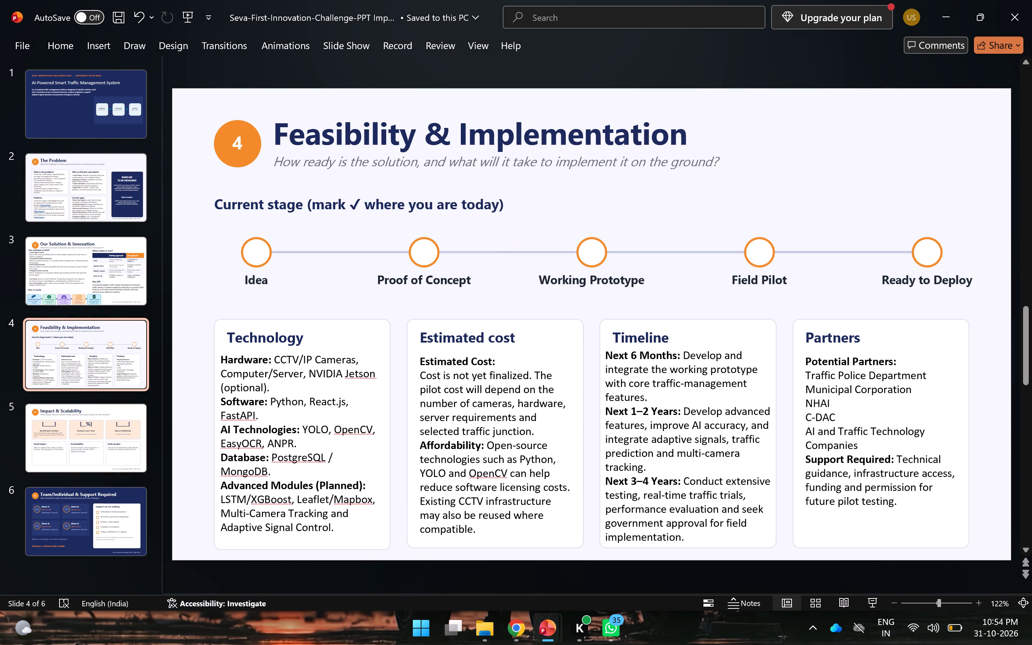
key("alt+Tab")
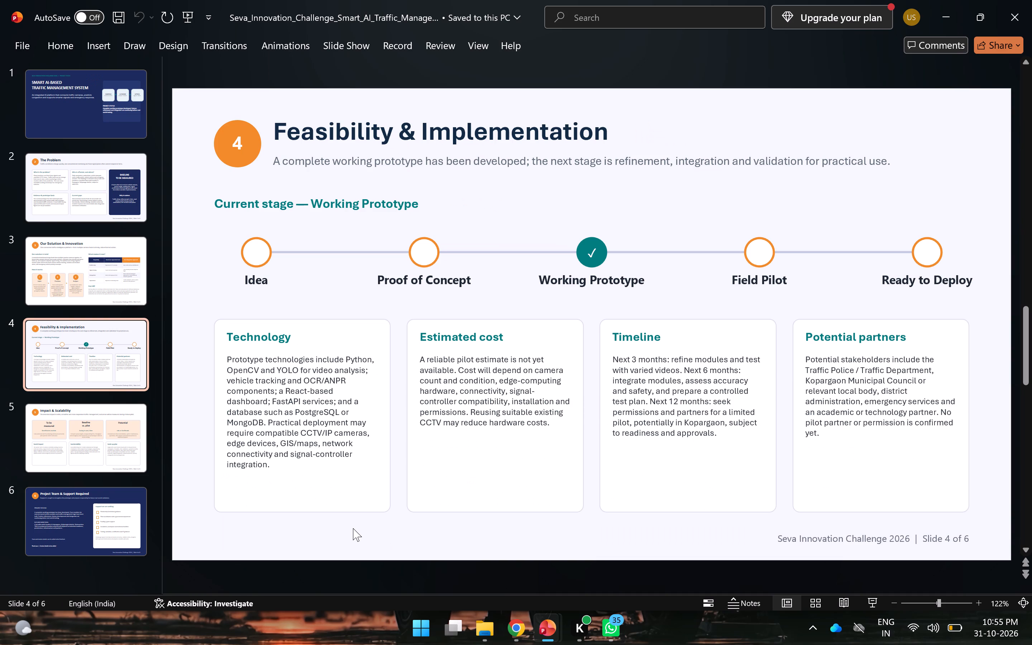
key("alt+Tab")
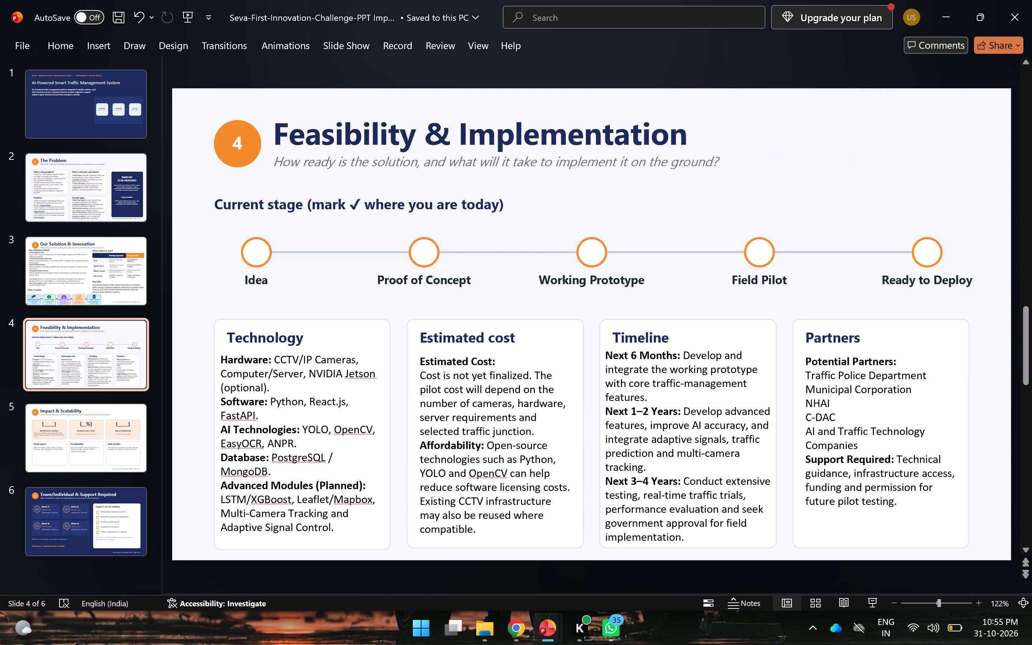
key("alt+Tab")
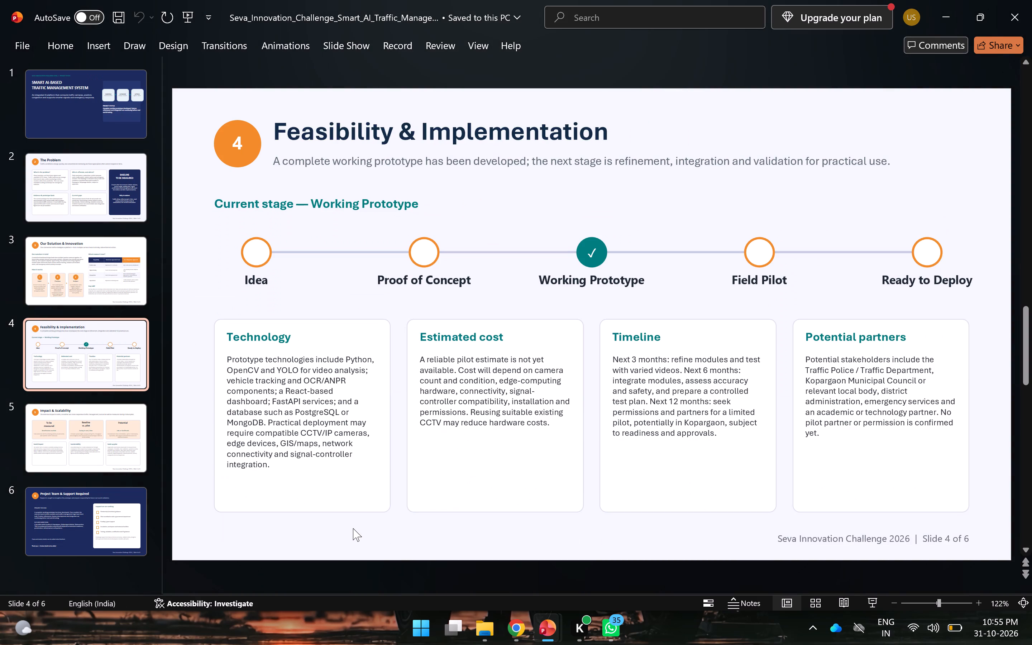
key("alt+Tab")
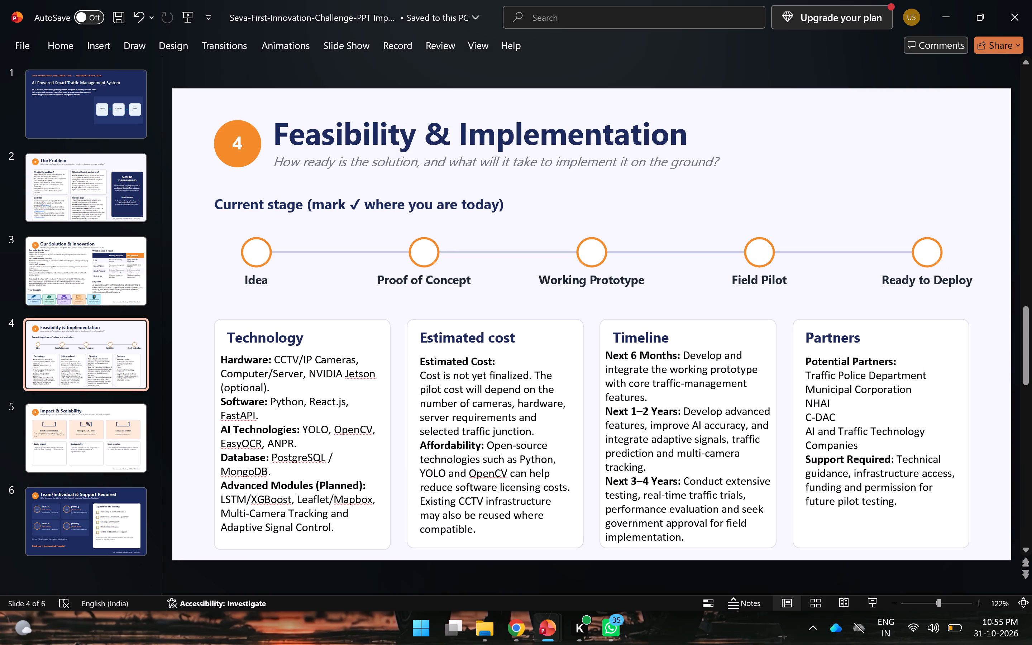
key("alt+Tab")
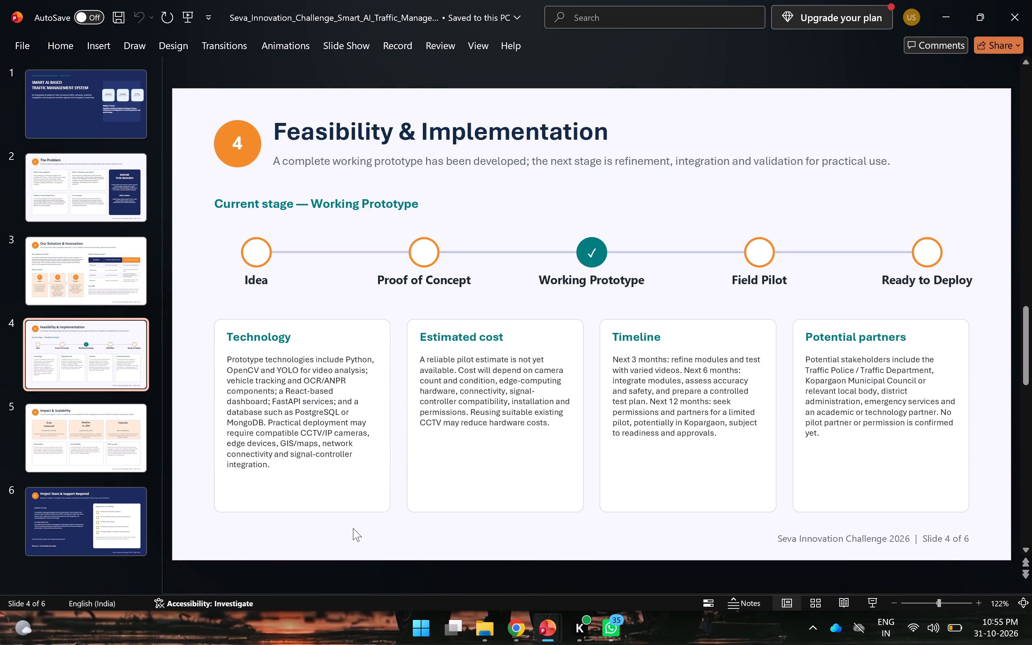
key("alt+Tab")
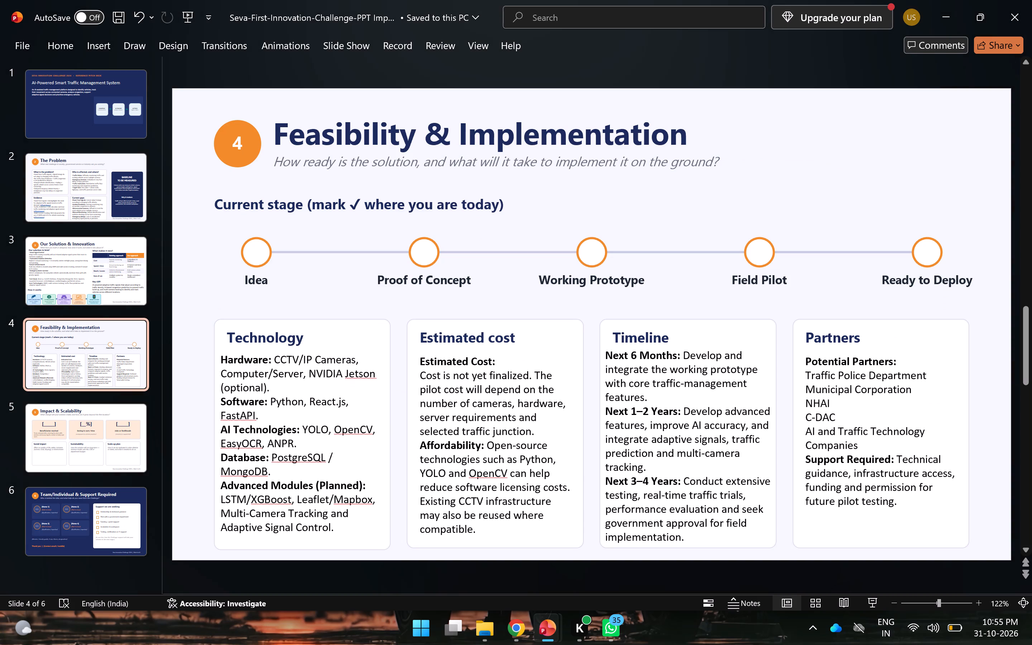
key("alt+Tab")
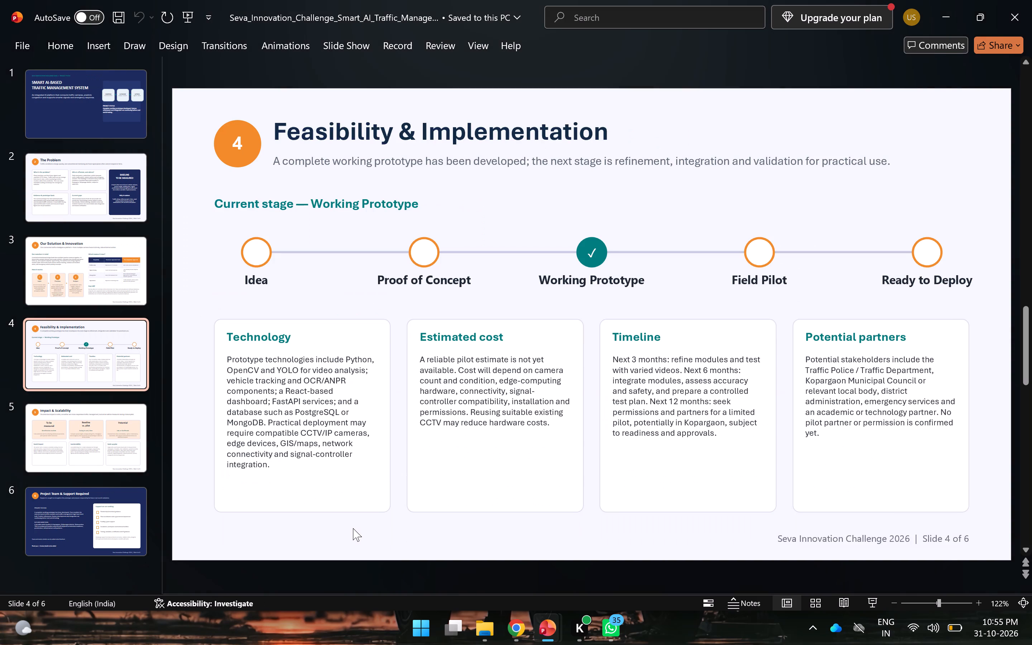
key("alt+Tab")
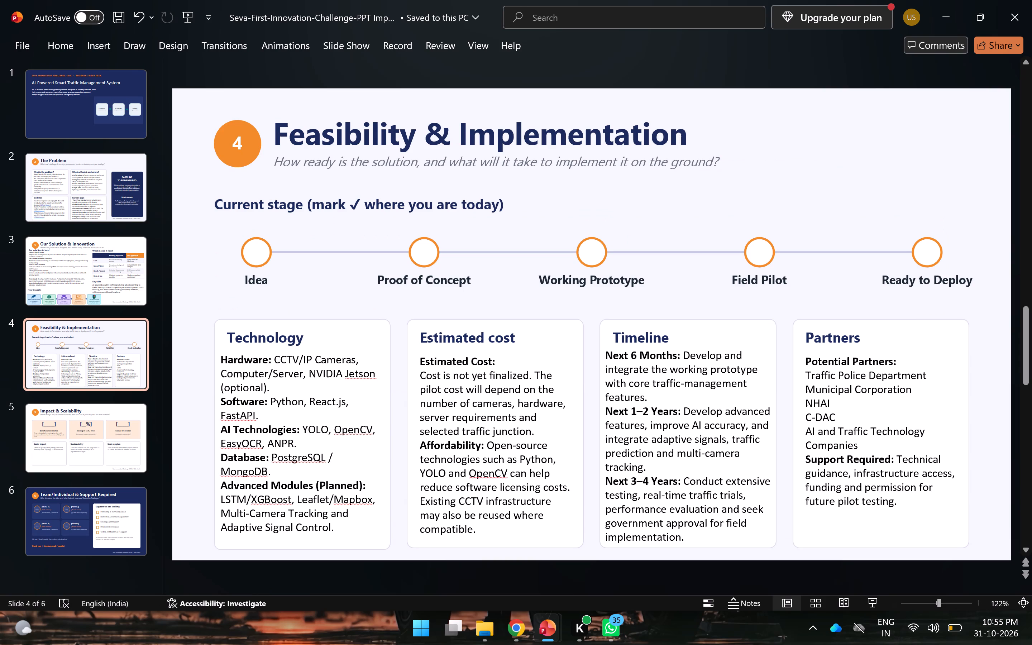
Copy the teal check-mark circle from the Smart AI deck's timeline and place it exactly over the PPT Imposters slide's Working Prototype circle.
left_click(589, 249)
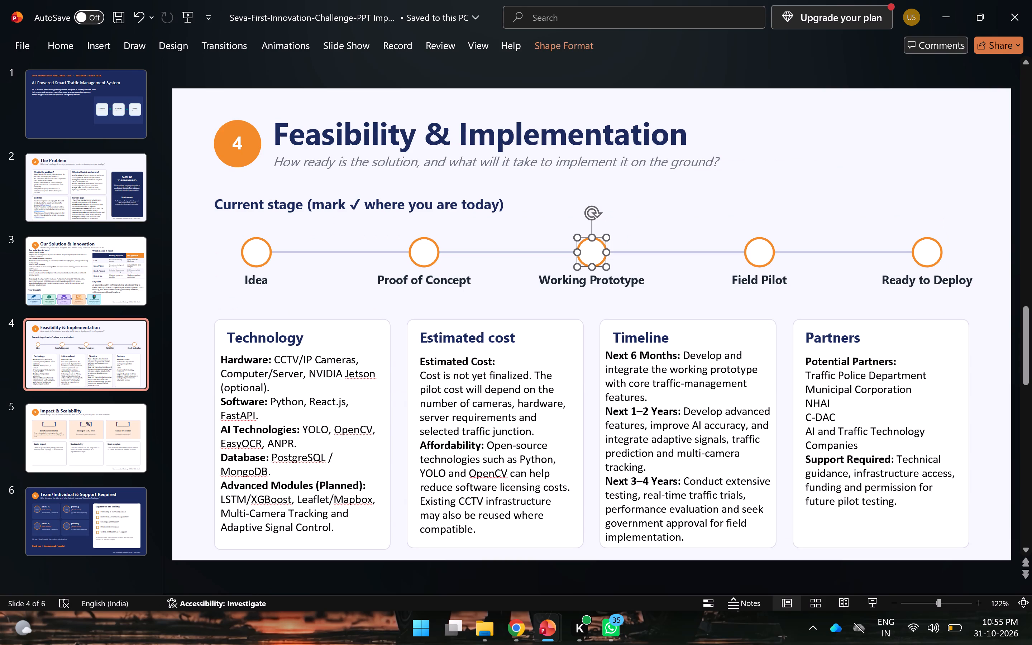
key("alt+Tab")
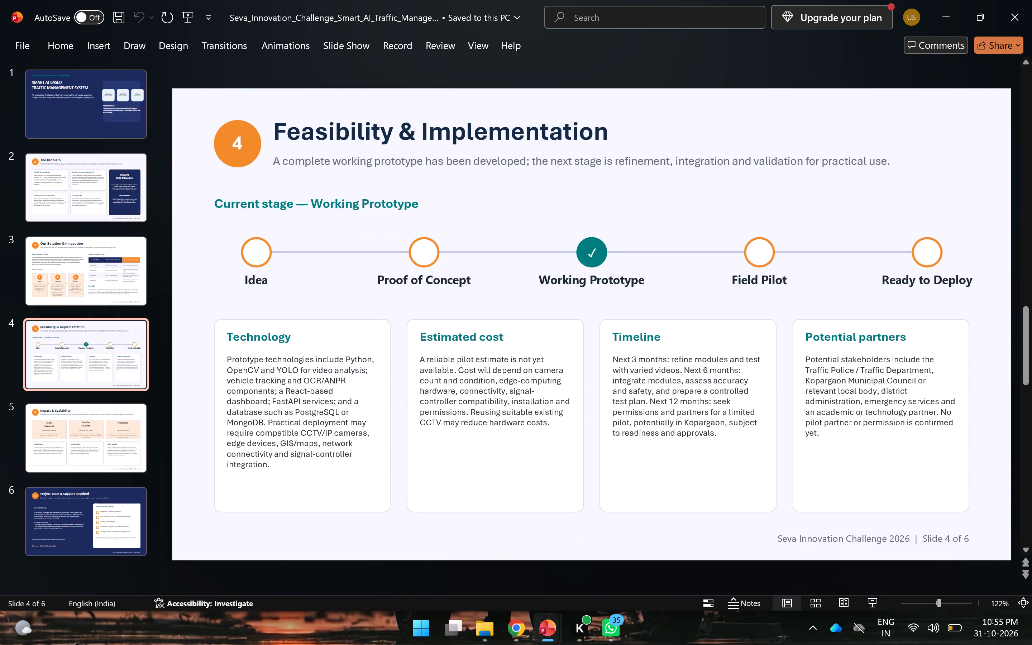
left_click(601, 253)
key("ctrl+c")
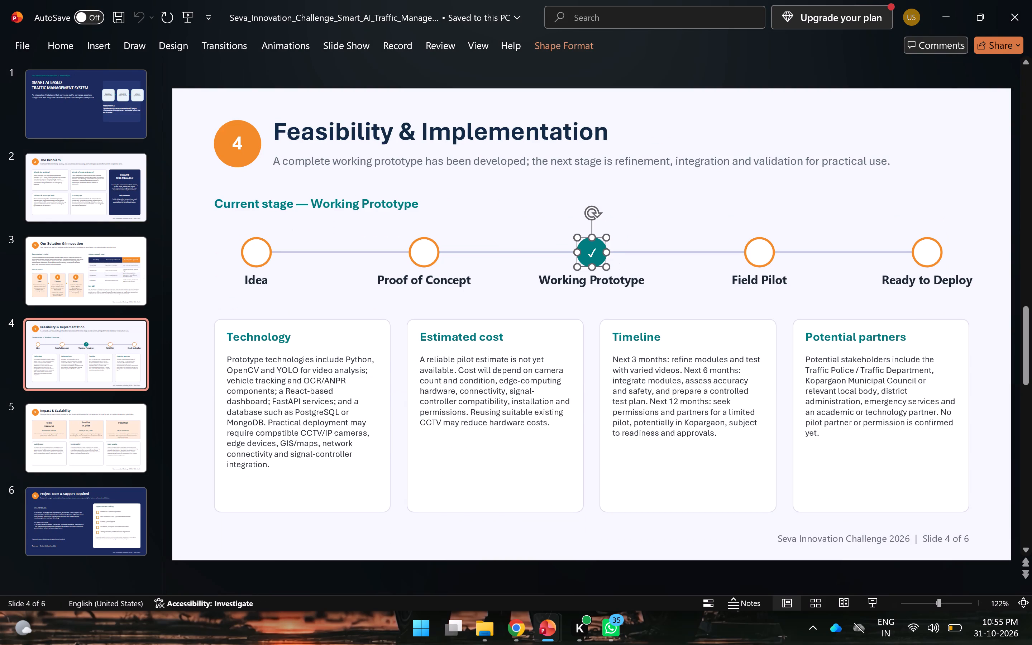
key("alt+Tab")
left_click(591, 257)
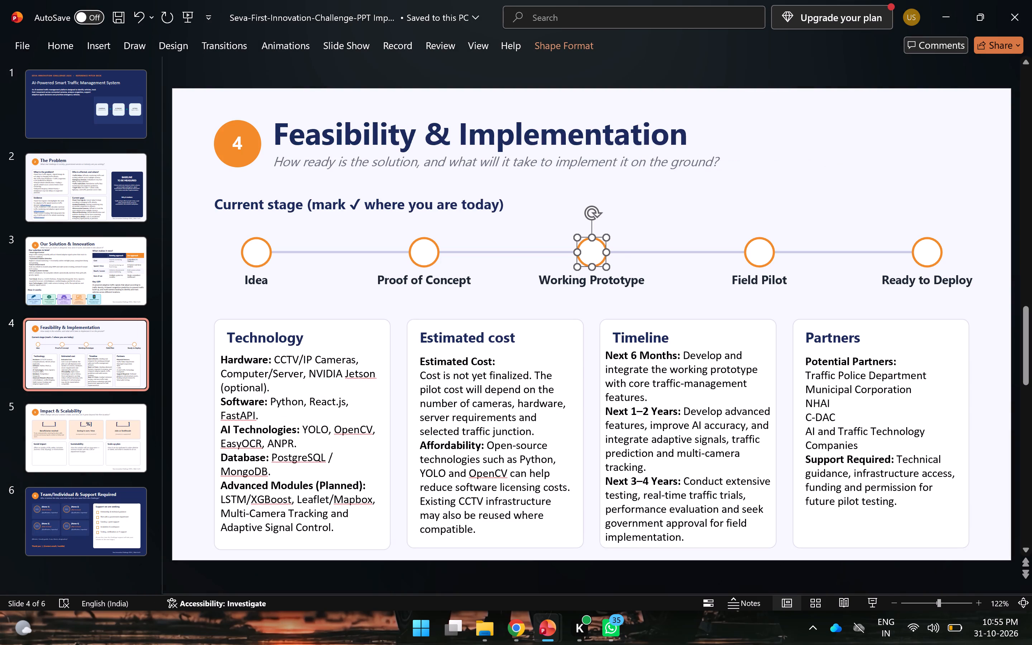
key("ctrl+v")
double_click(607, 261)
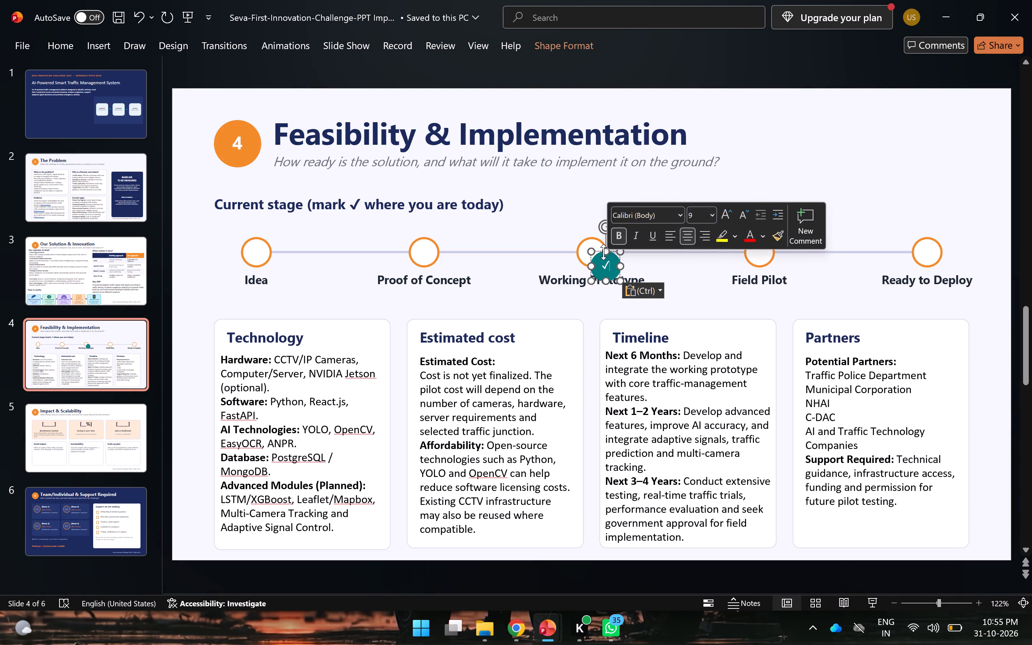
left_click_drag(600, 252, 587, 238)
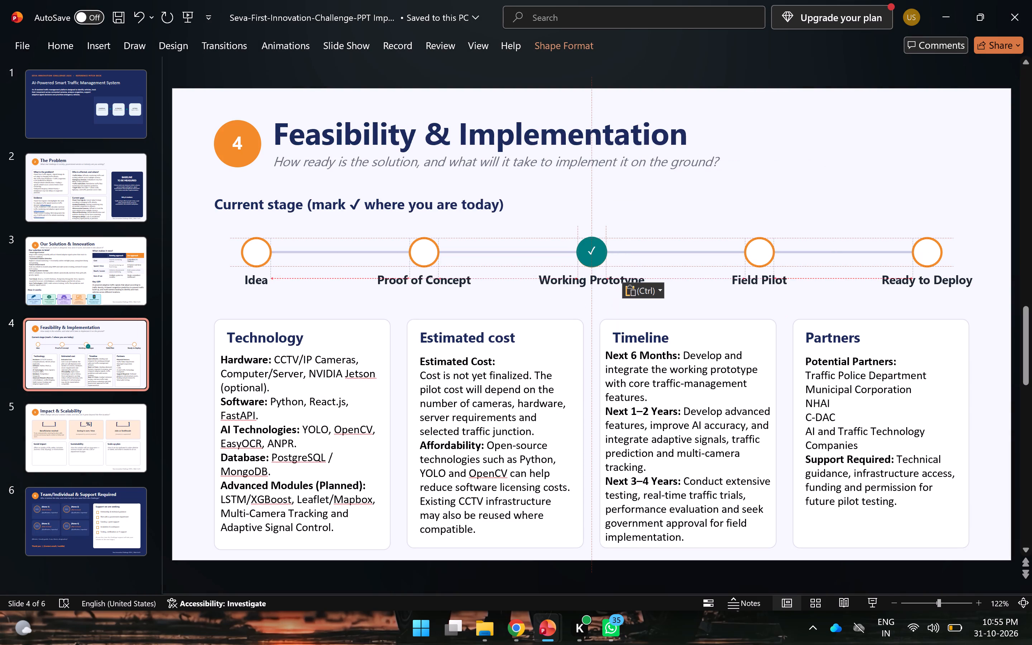
left_click_drag(587, 238, 588, 238)
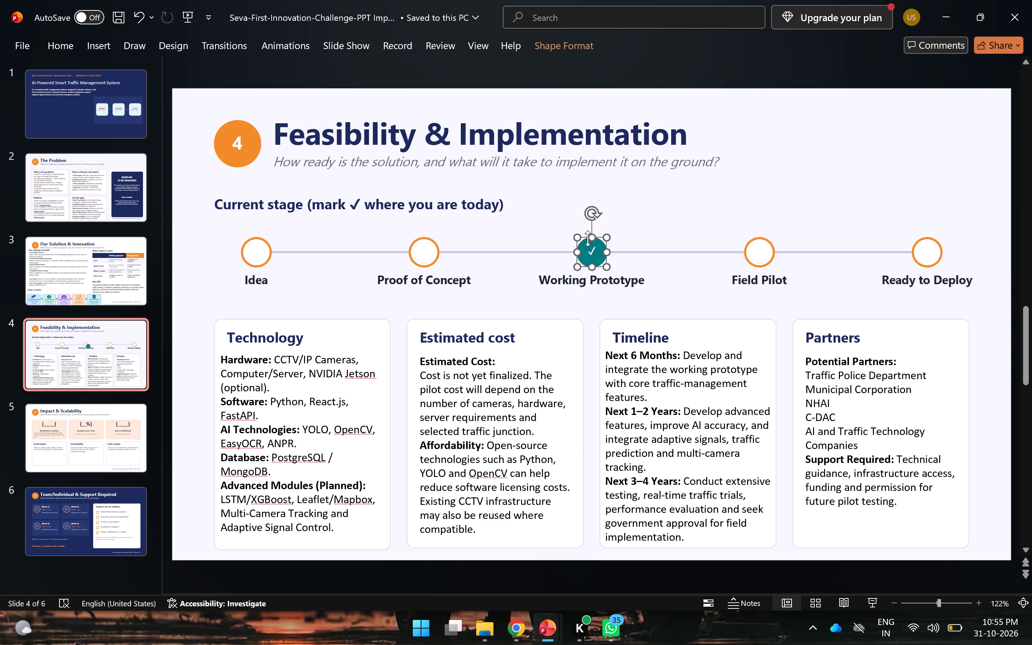
left_click(677, 224)
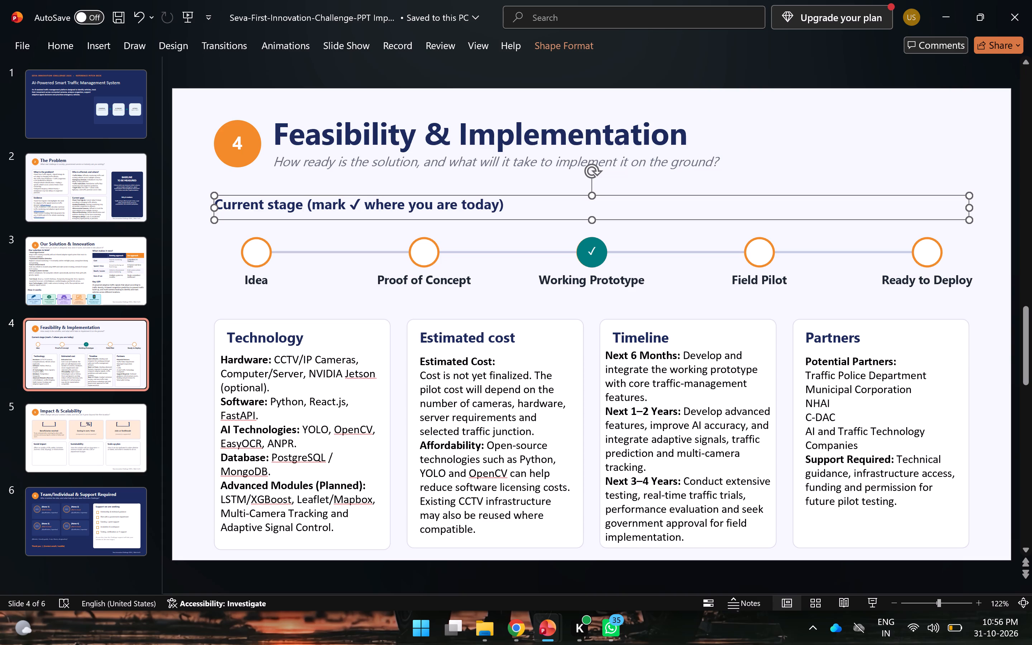
Set the Technology card's body text to 9 pt and shift its text box slightly to line up with the Technology heading.
left_click_drag(333, 529, 221, 359)
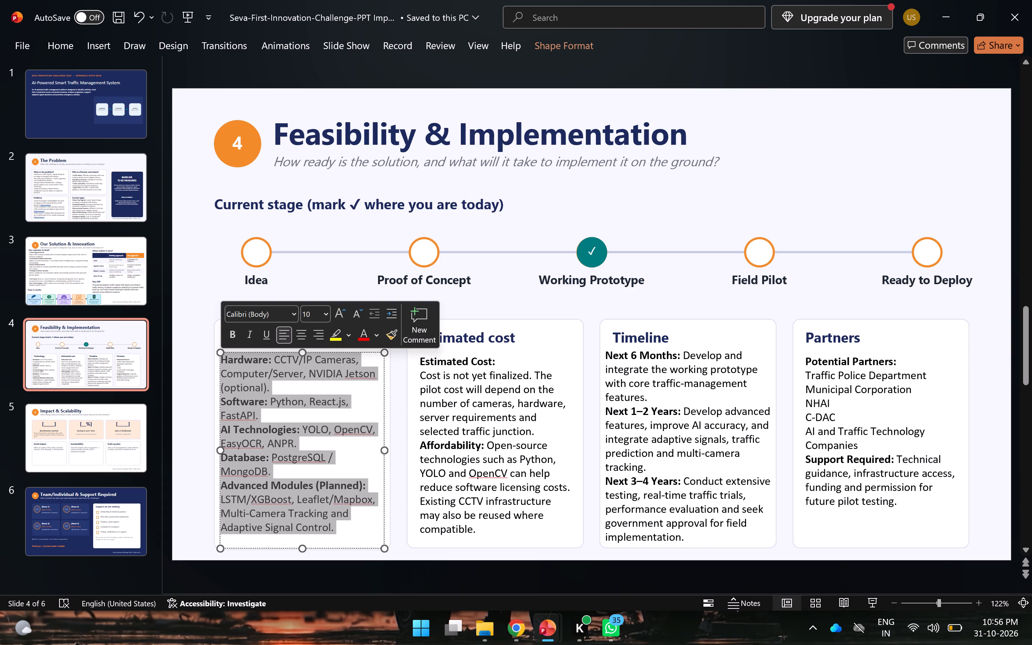
left_click(322, 314)
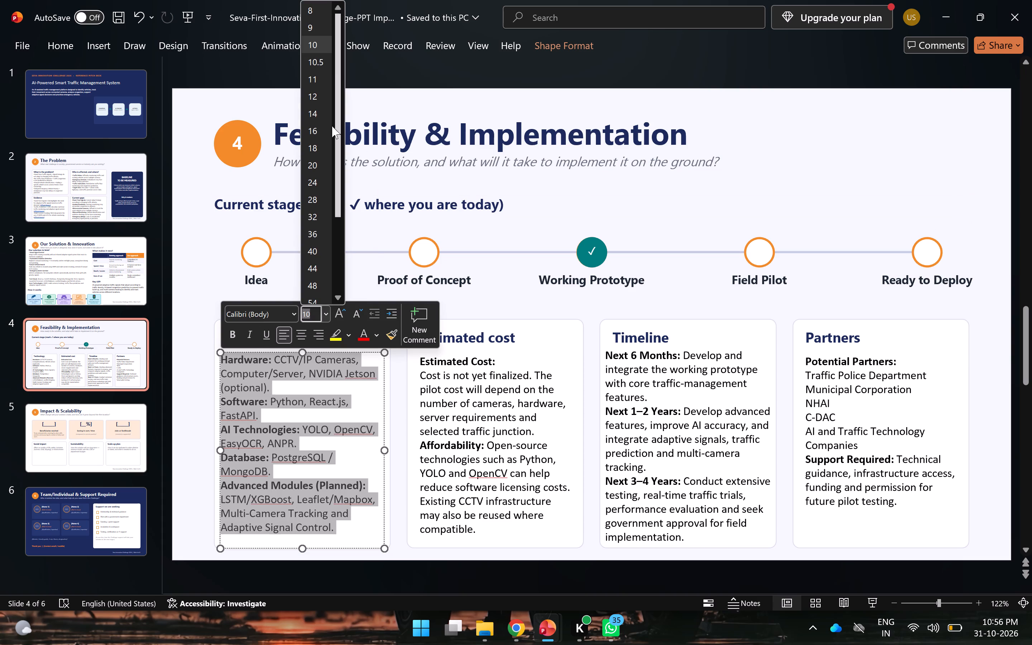
left_click(314, 27)
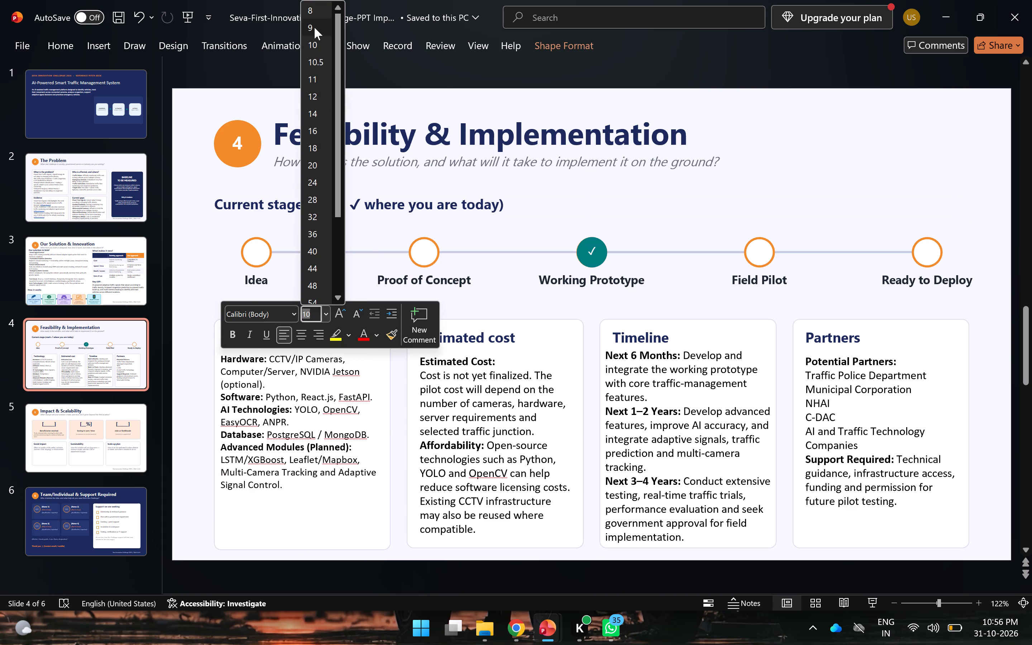
left_click(324, 512)
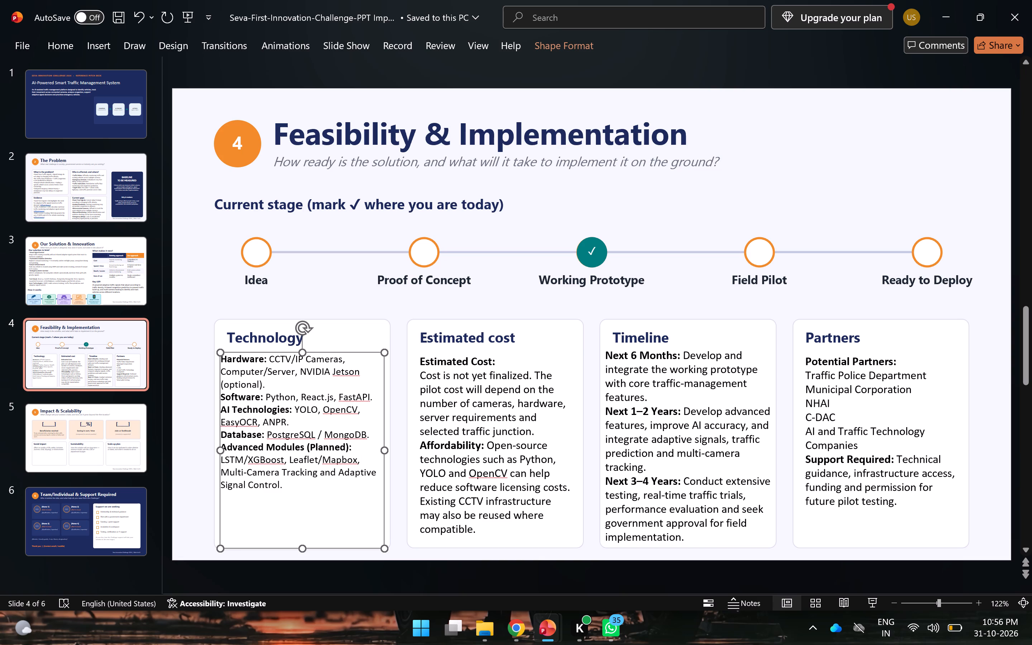
left_click_drag(327, 353, 331, 355)
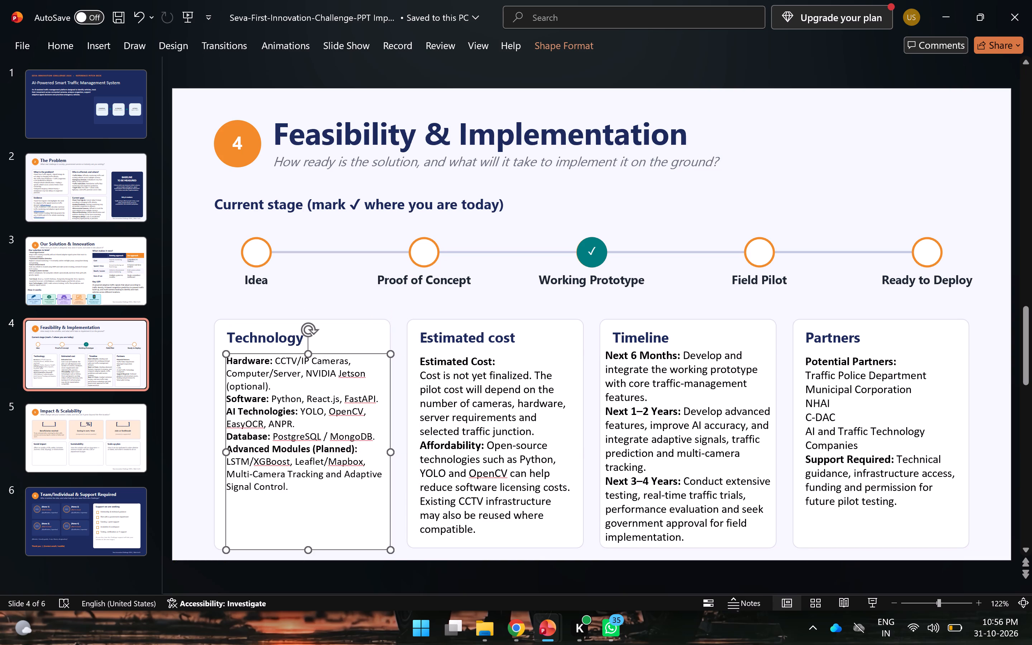
left_click(367, 299)
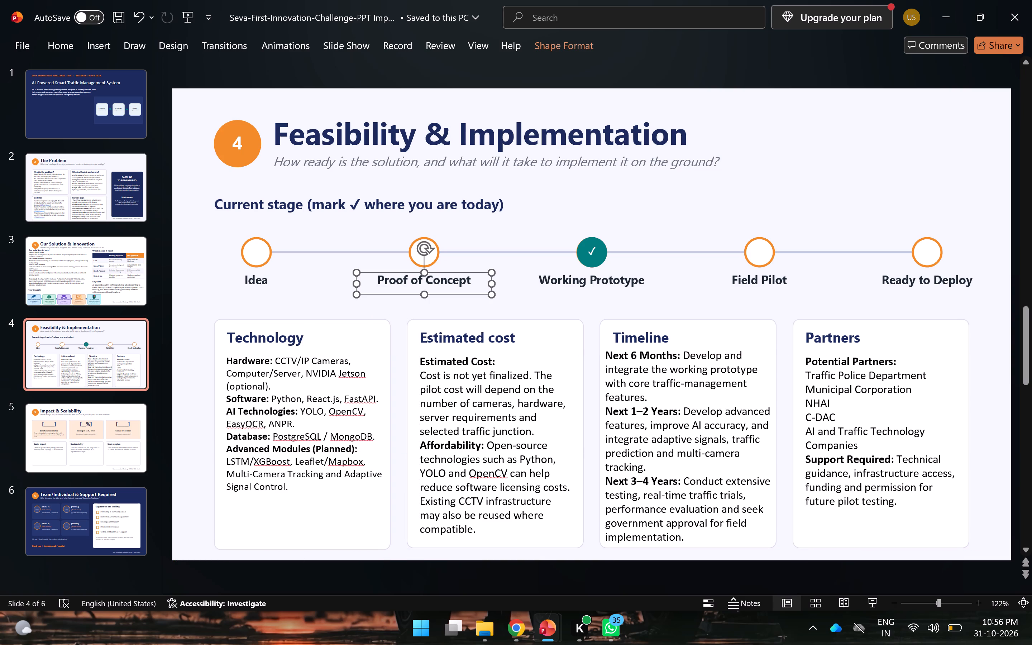
Set all the body text in the Estimated cost card to font size 9.
left_click_drag(476, 531, 412, 359)
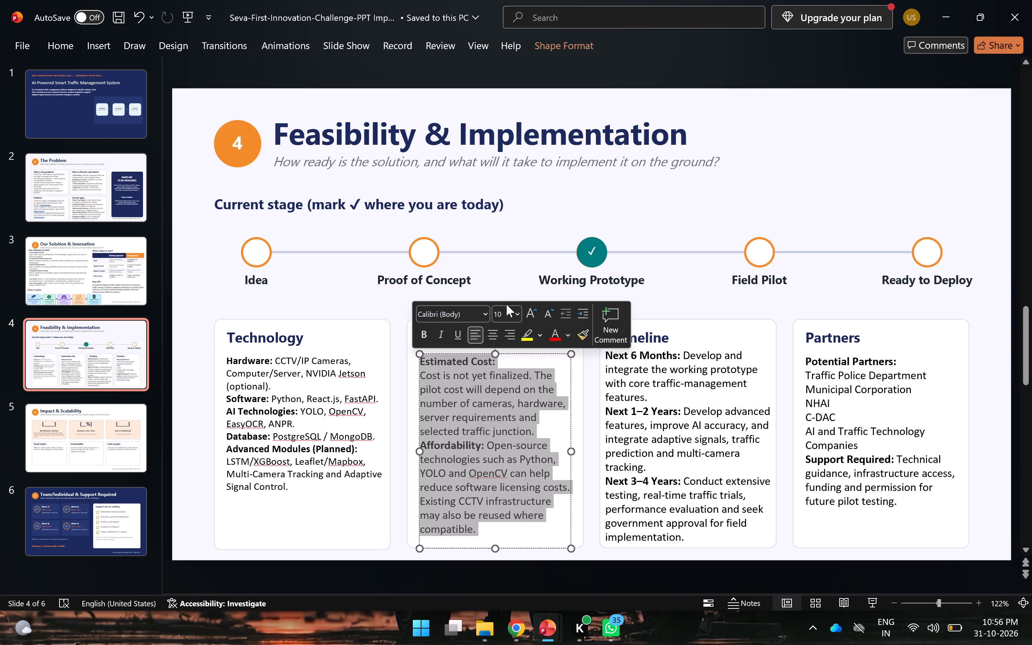
left_click(517, 310)
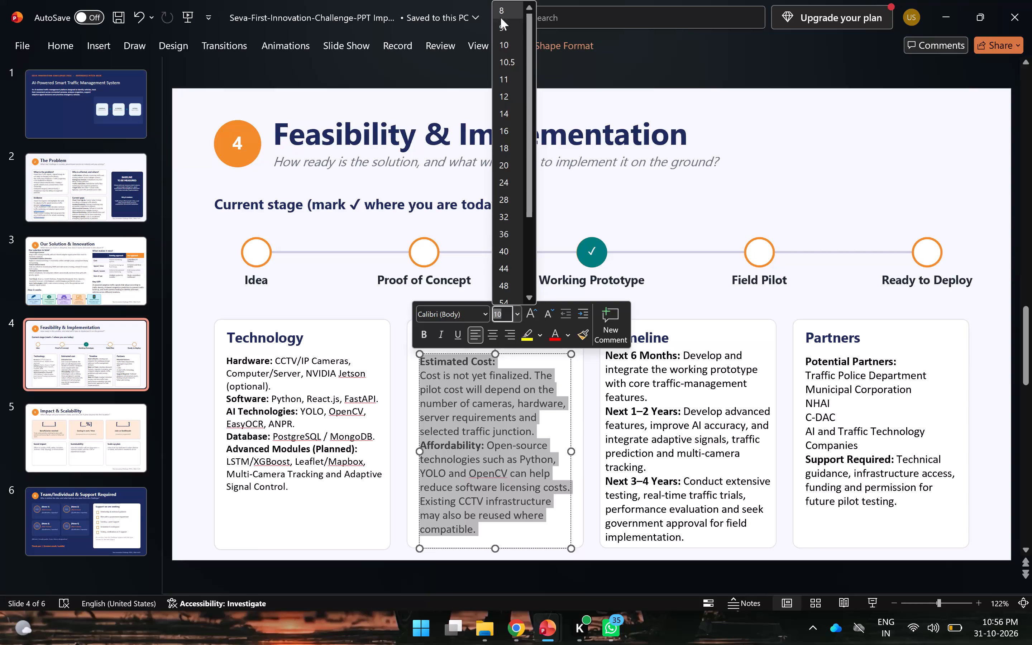
left_click(501, 25)
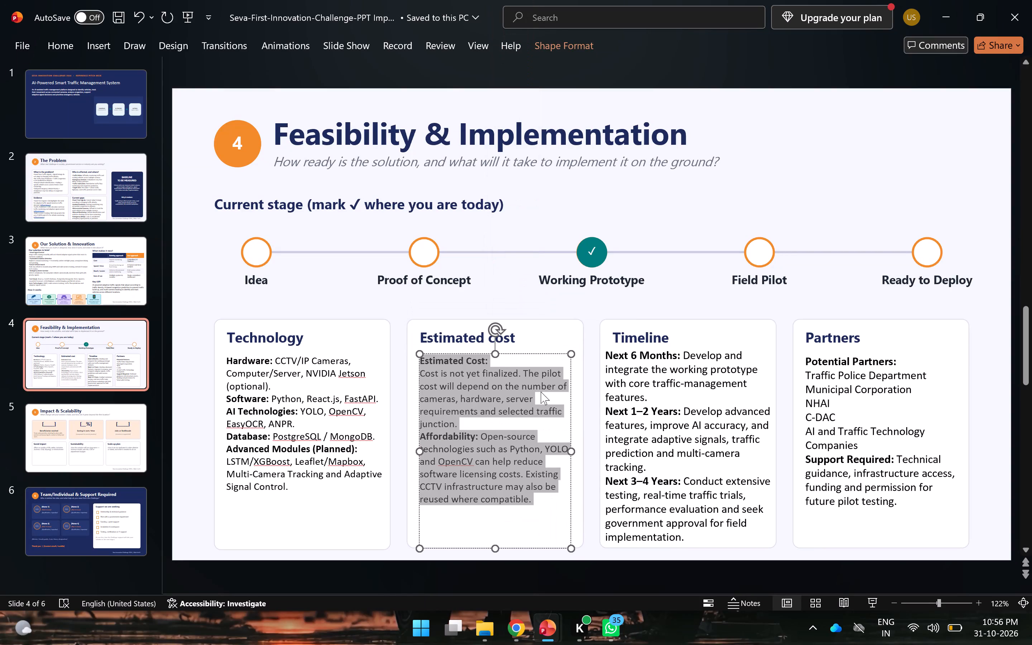
left_click(559, 290)
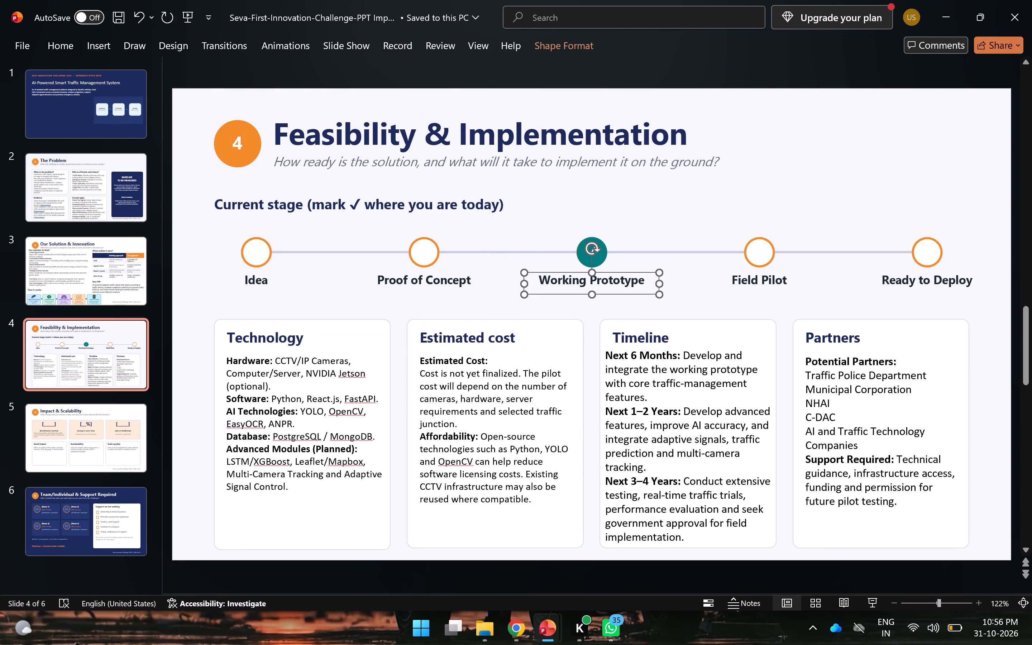
Set all the body text in the Timeline card to font size 9.
left_click_drag(684, 537, 594, 341)
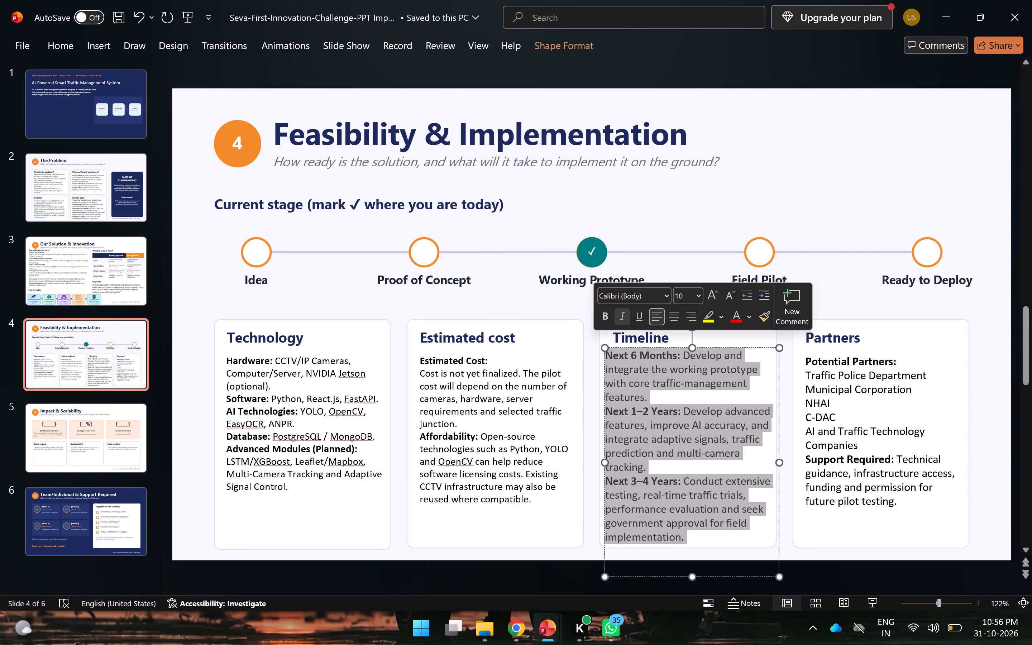
left_click(696, 299)
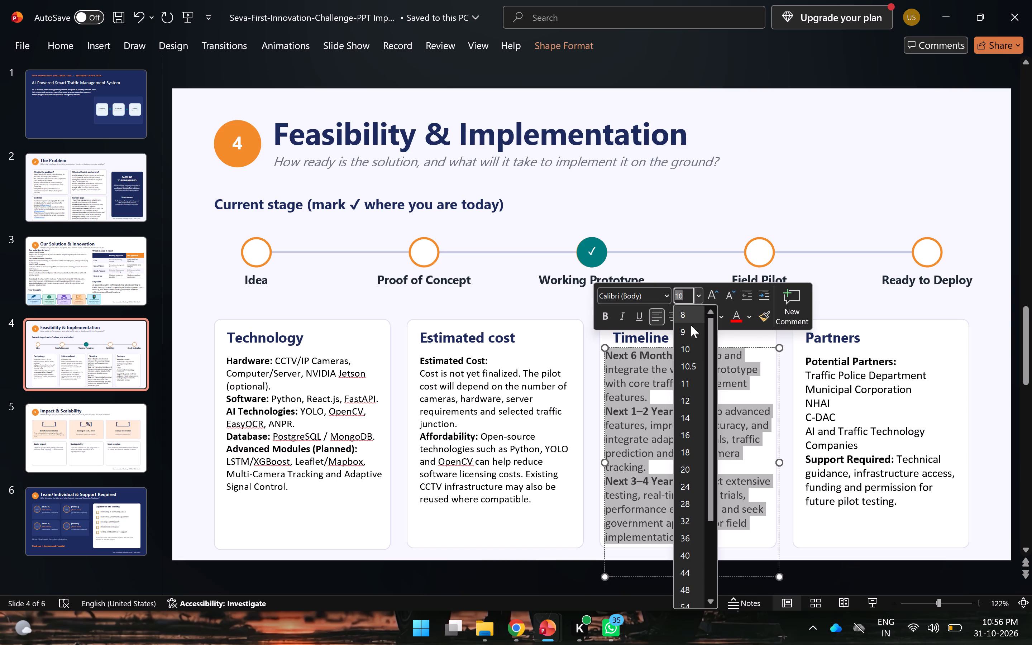
left_click(690, 332)
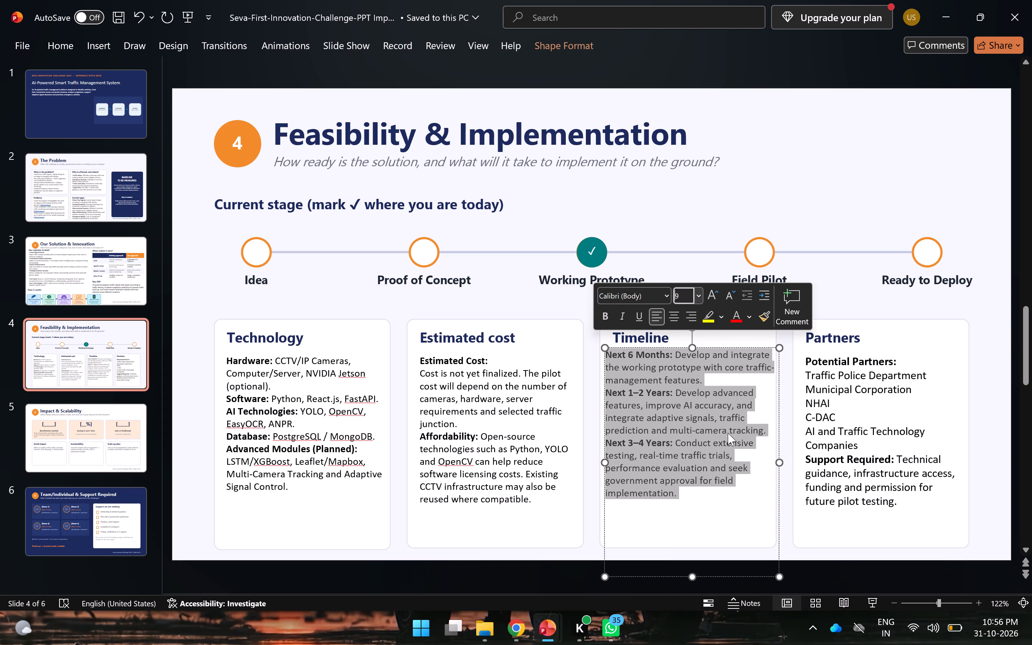
left_click(726, 427)
Align the Timeline text box with the Timeline heading and narrow it to fit inside the card's right edge.
left_click_drag(707, 348, 713, 348)
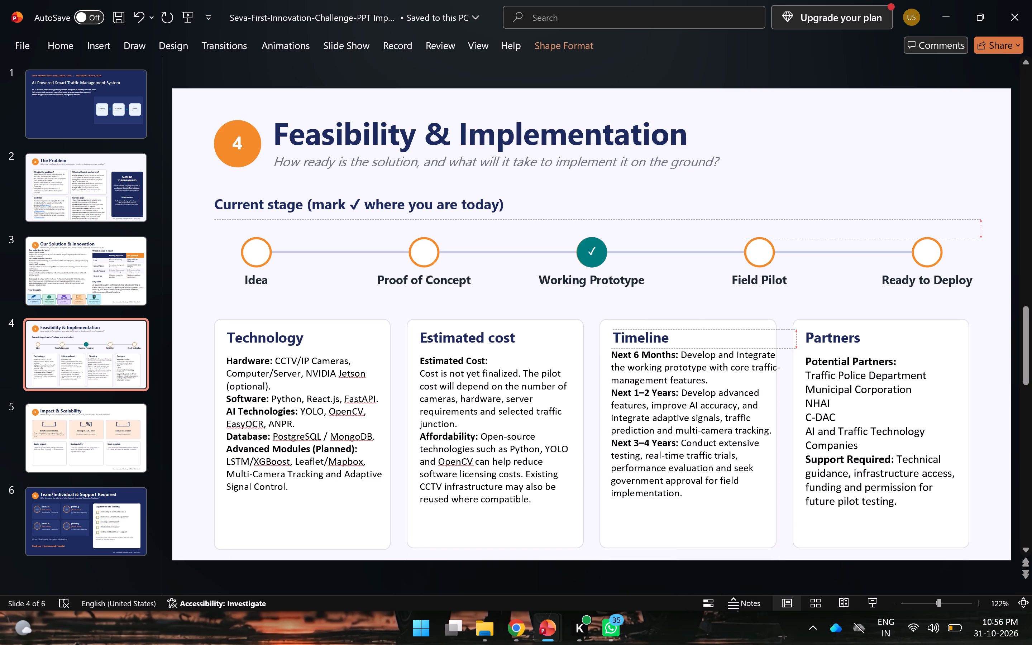
left_click_drag(713, 348, 714, 348)
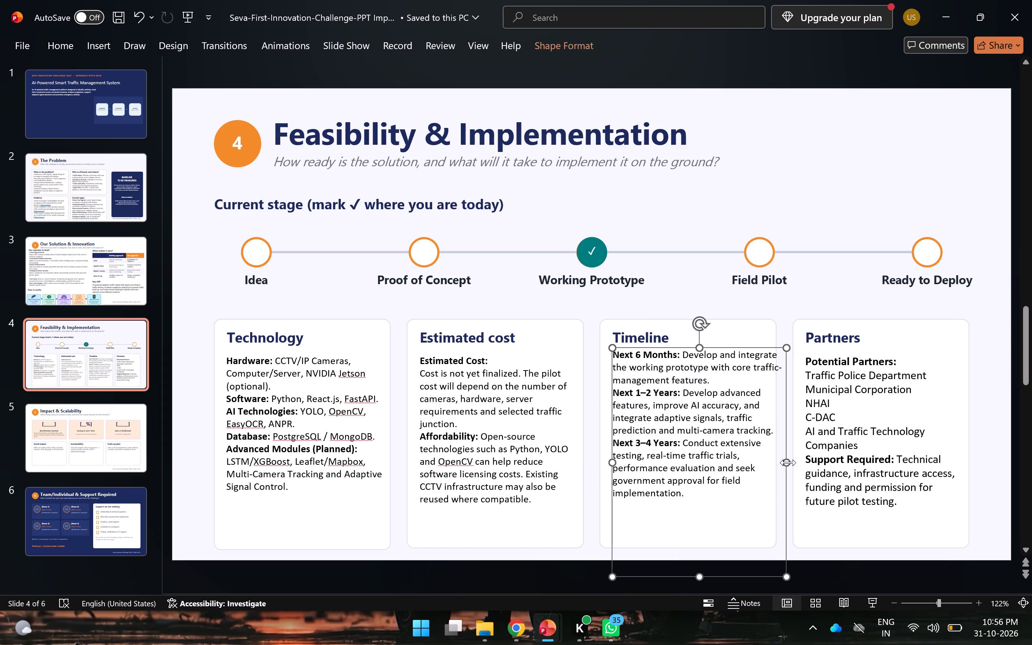
left_click_drag(788, 463, 767, 457)
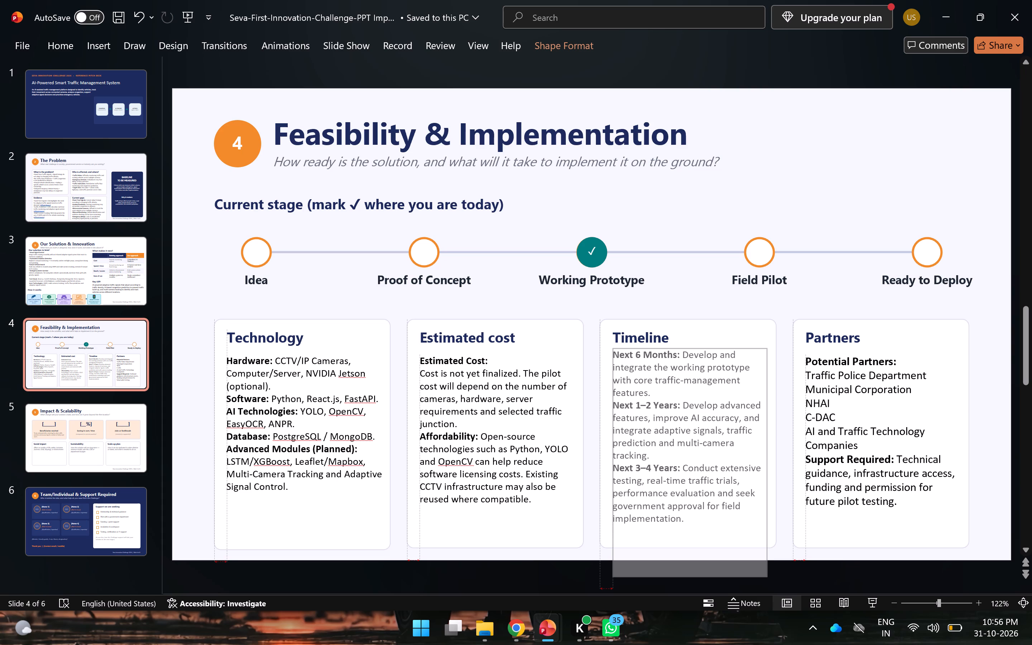
left_click_drag(767, 457, 769, 457)
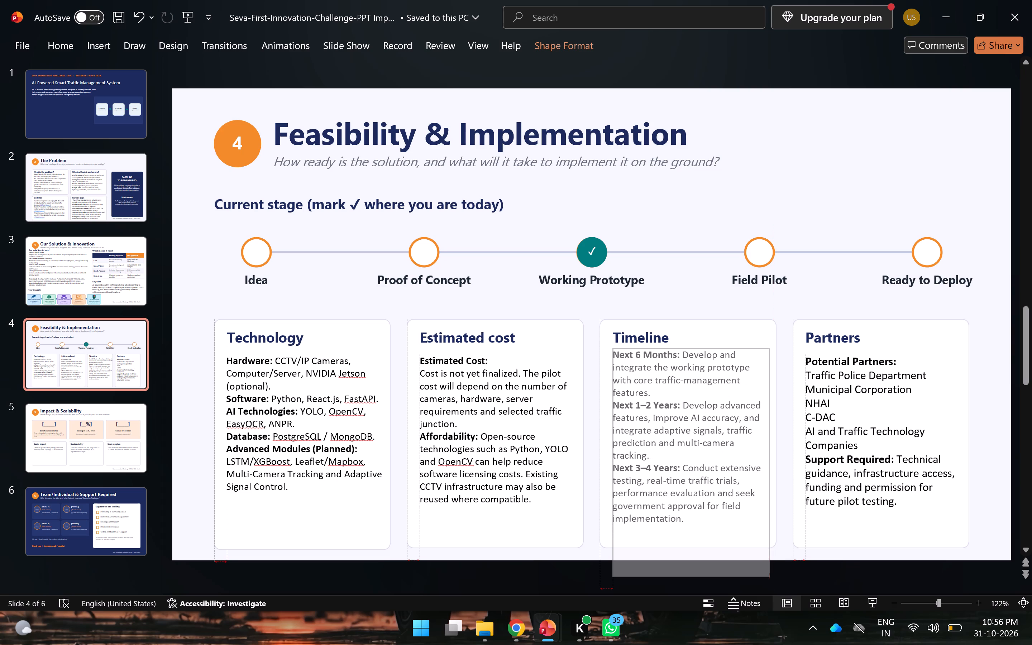
left_click_drag(769, 457, 769, 457)
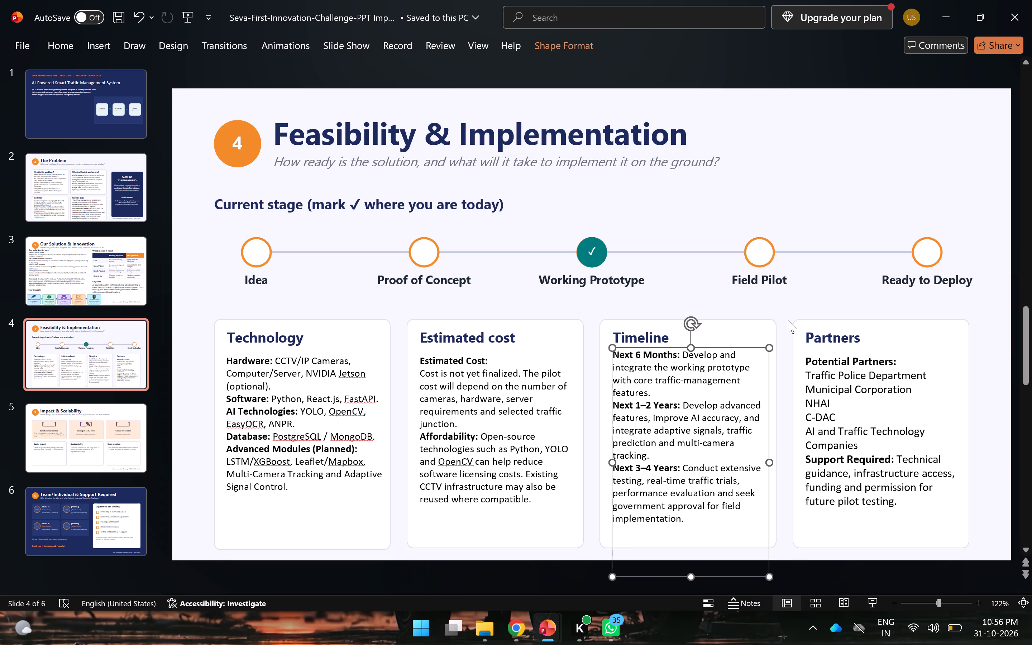
left_click(788, 320)
Set all the body text in the Partners card to font size 9 and deselect its text box.
left_click_drag(896, 502, 802, 359)
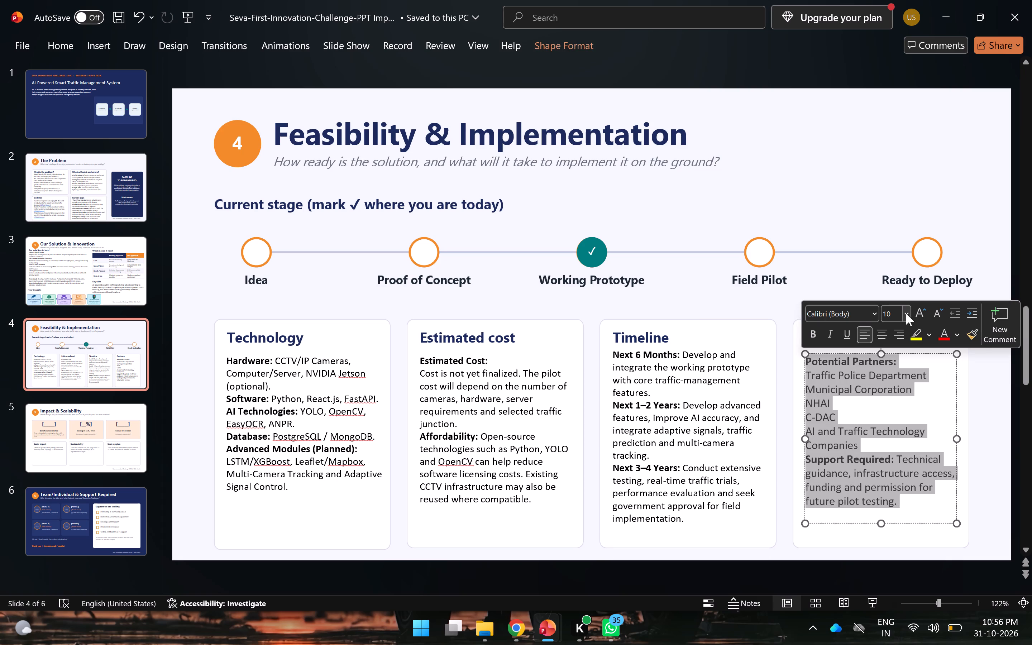
left_click(907, 314)
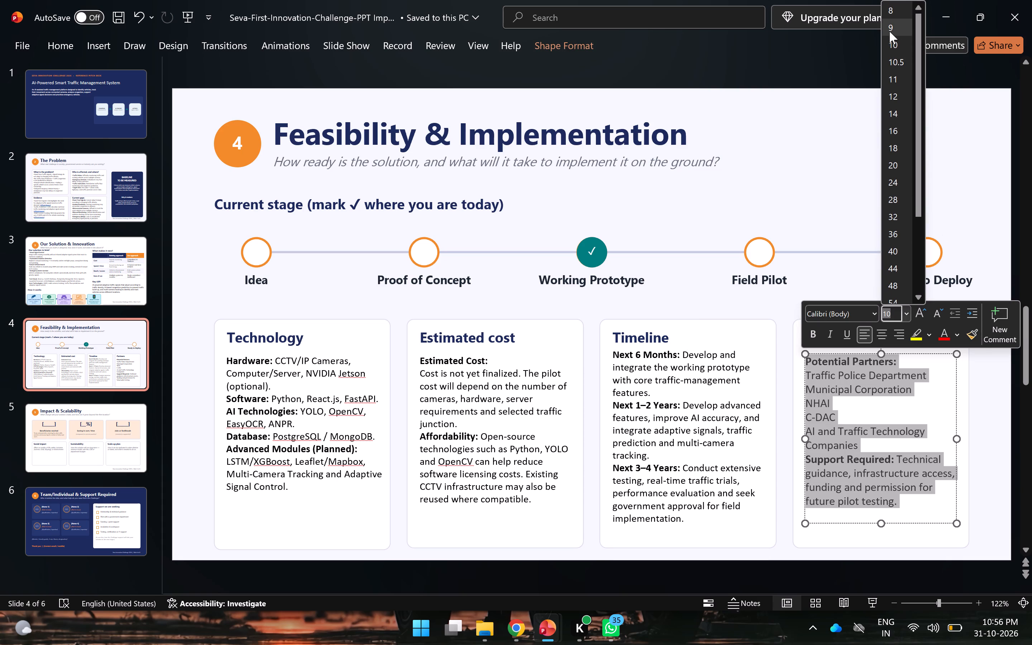
left_click(889, 31)
left_click(917, 455)
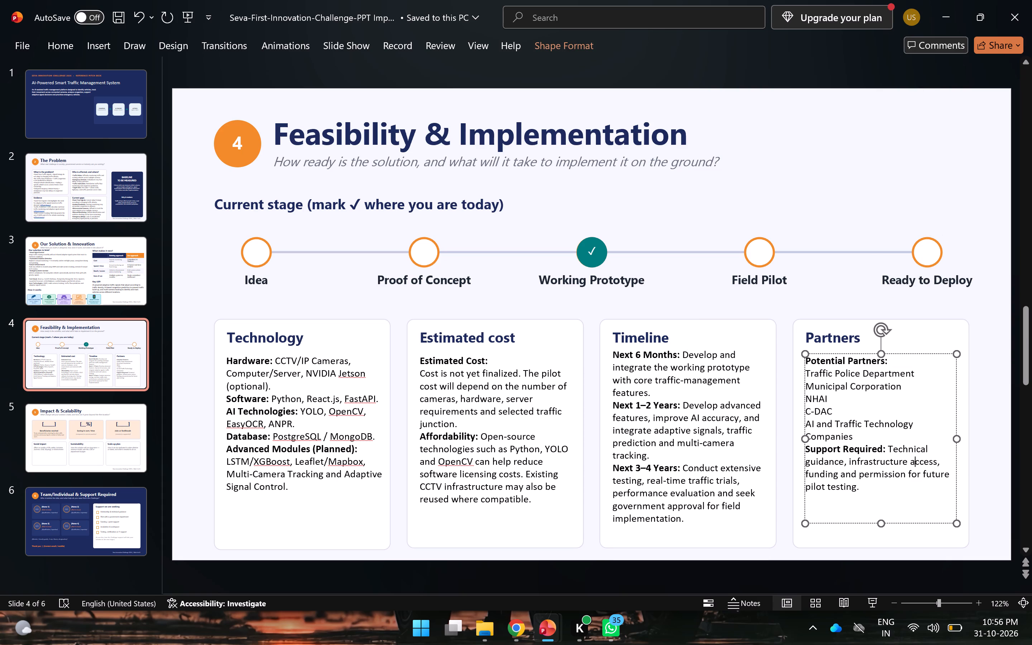
left_click(906, 355)
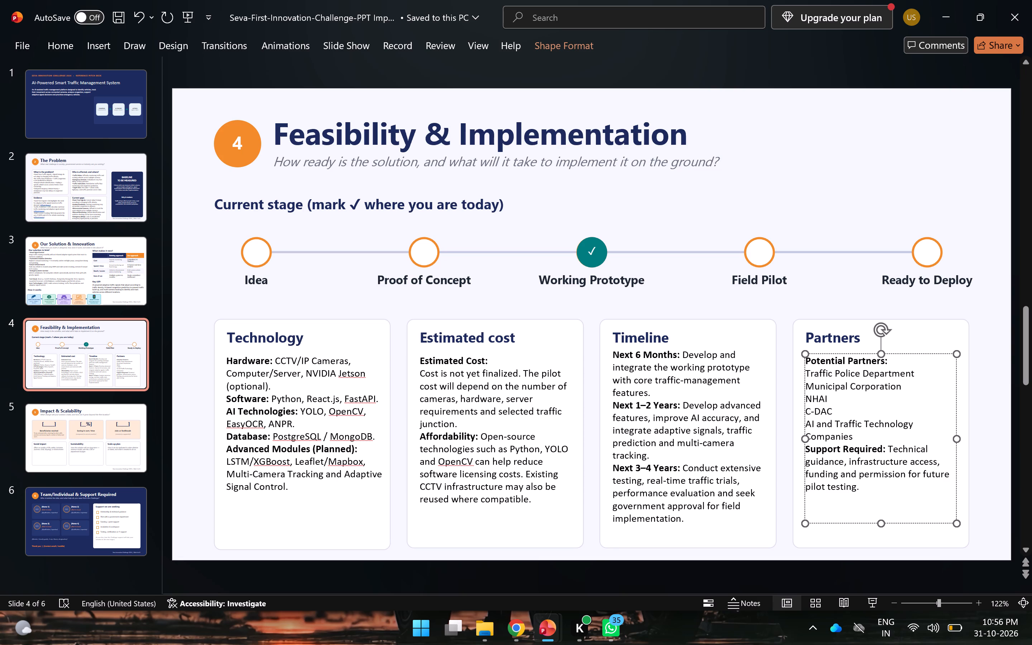
left_click(907, 353)
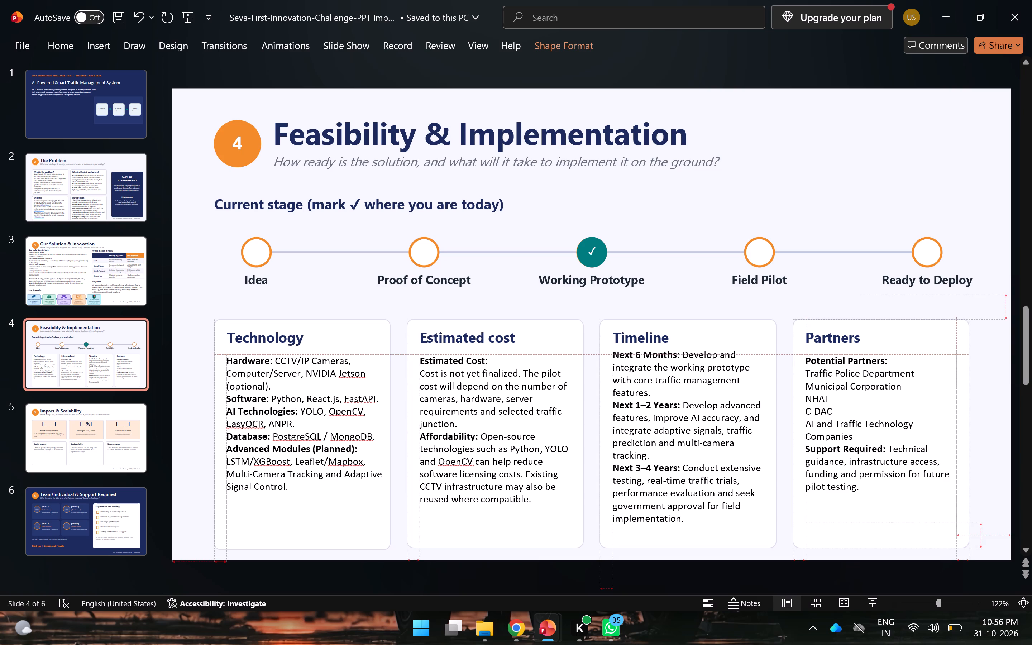
left_click(983, 434)
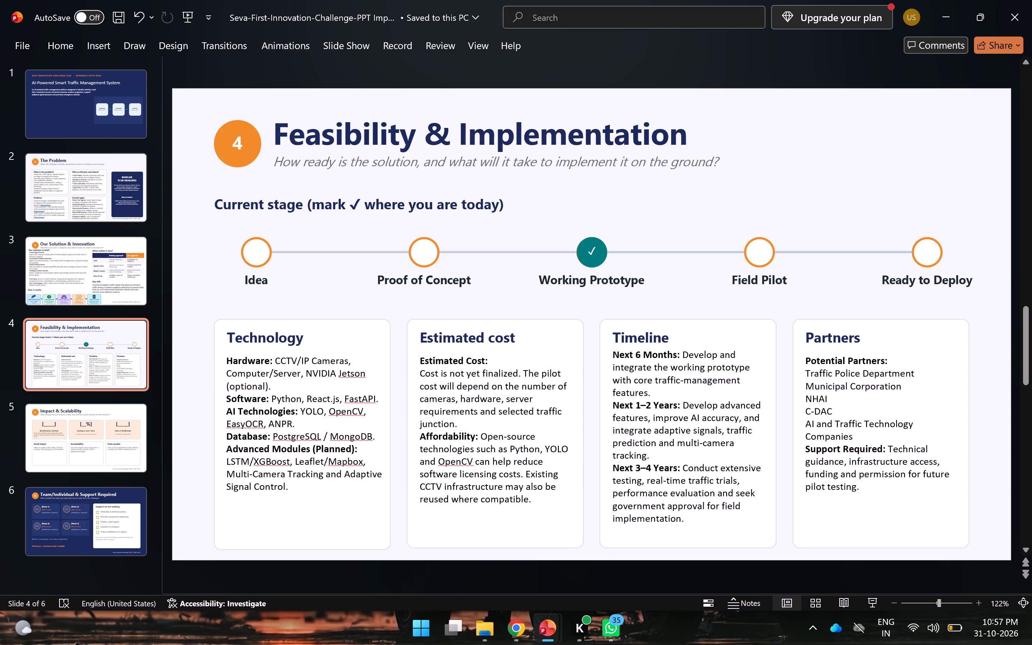
Open the Impact & Scalability slide in both the PPT Imposters deck and the Smart AI deck.
left_click(101, 441)
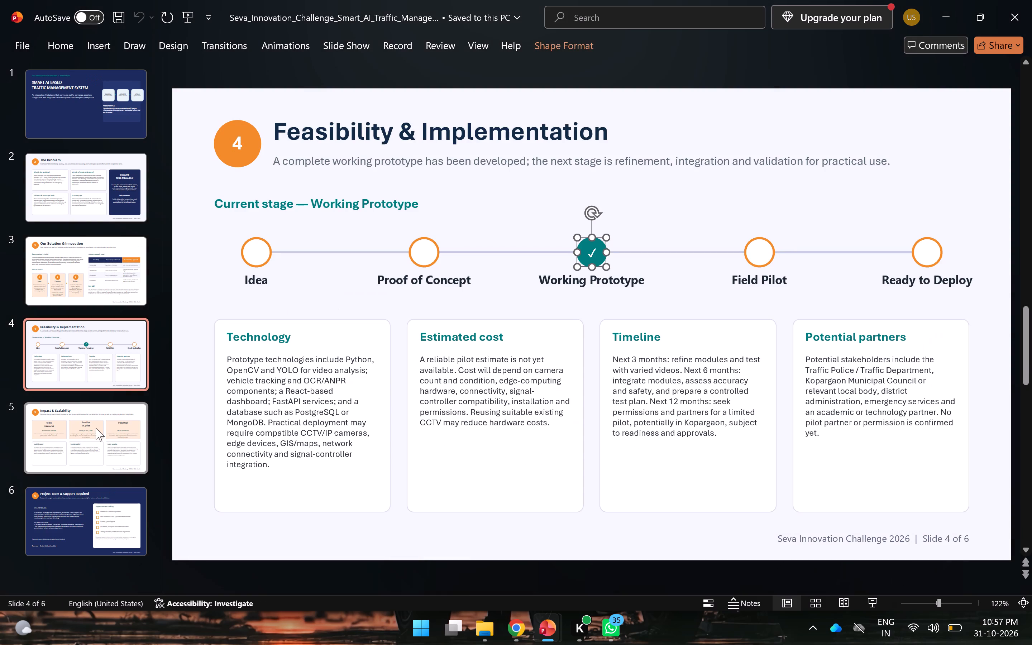
left_click(96, 428)
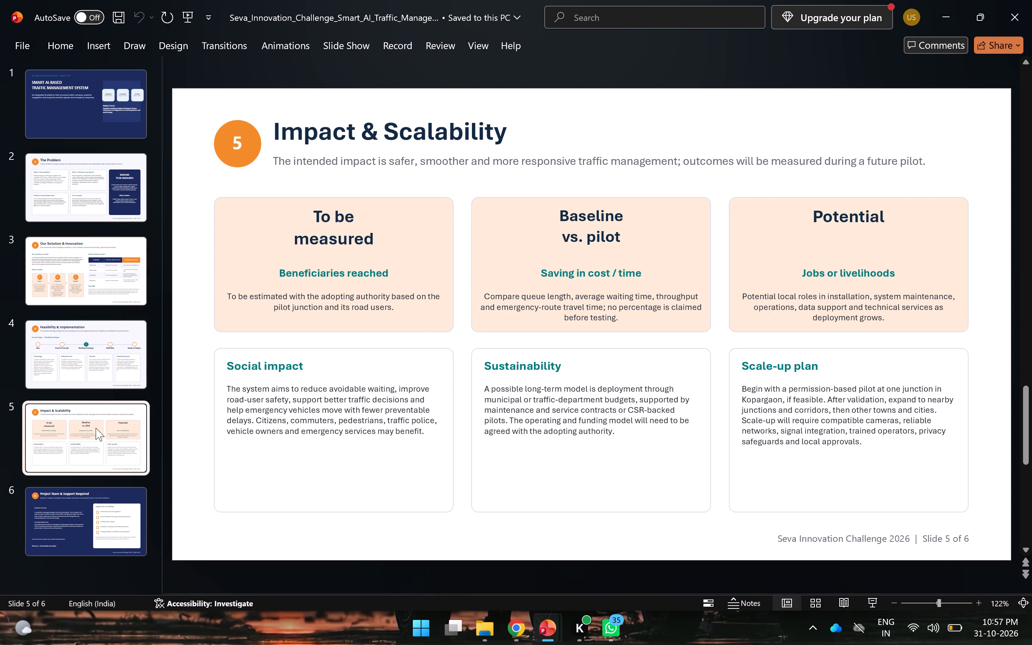
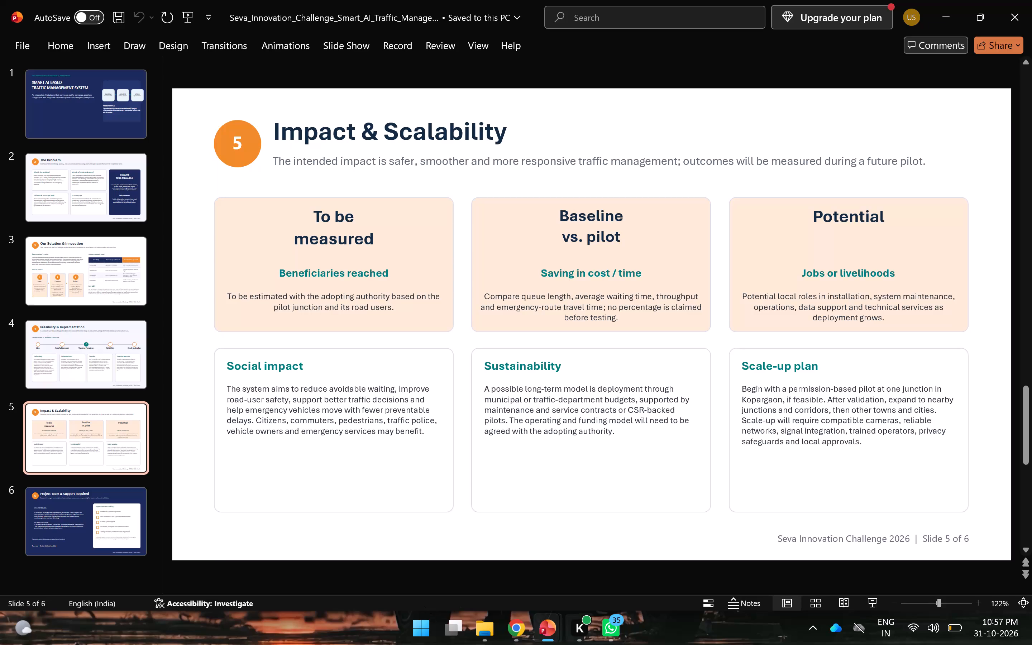
left_click(424, 635)
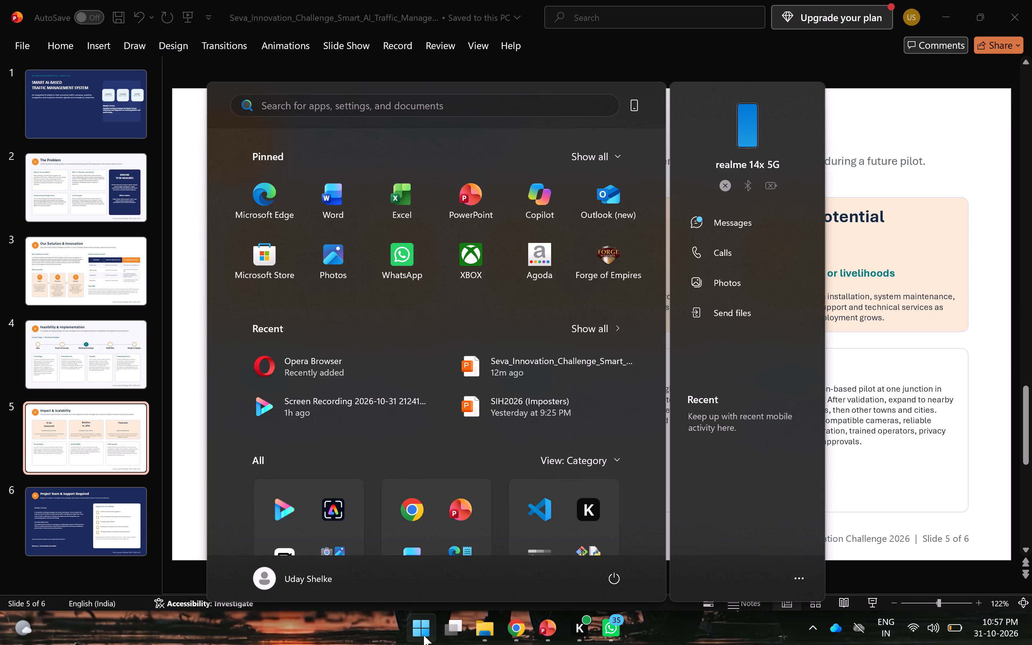
left_click(410, 501)
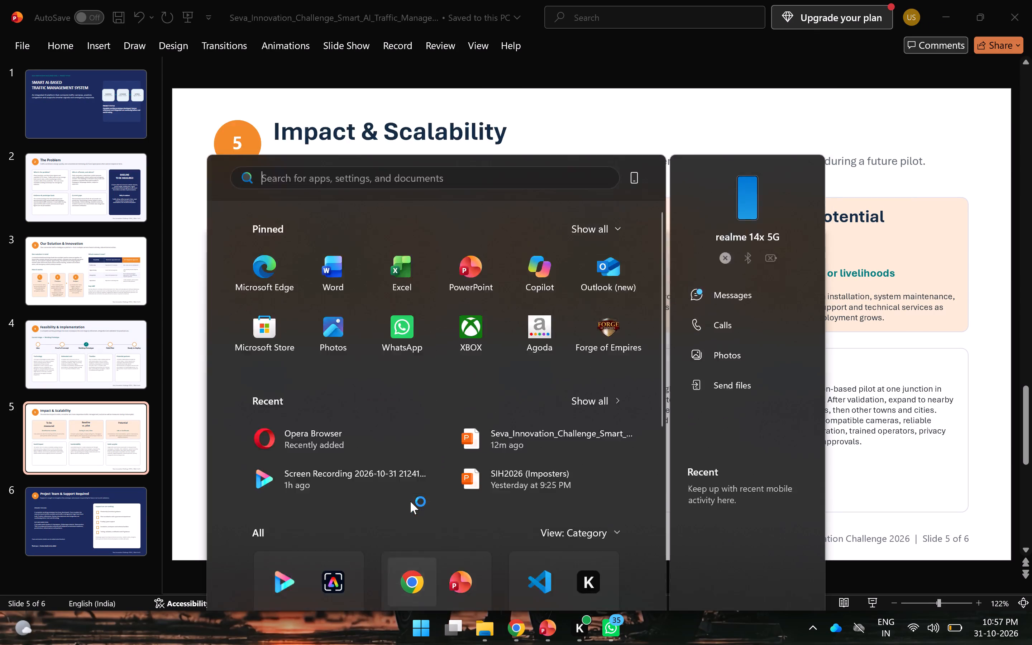
scroll(476, 335, "down", 6)
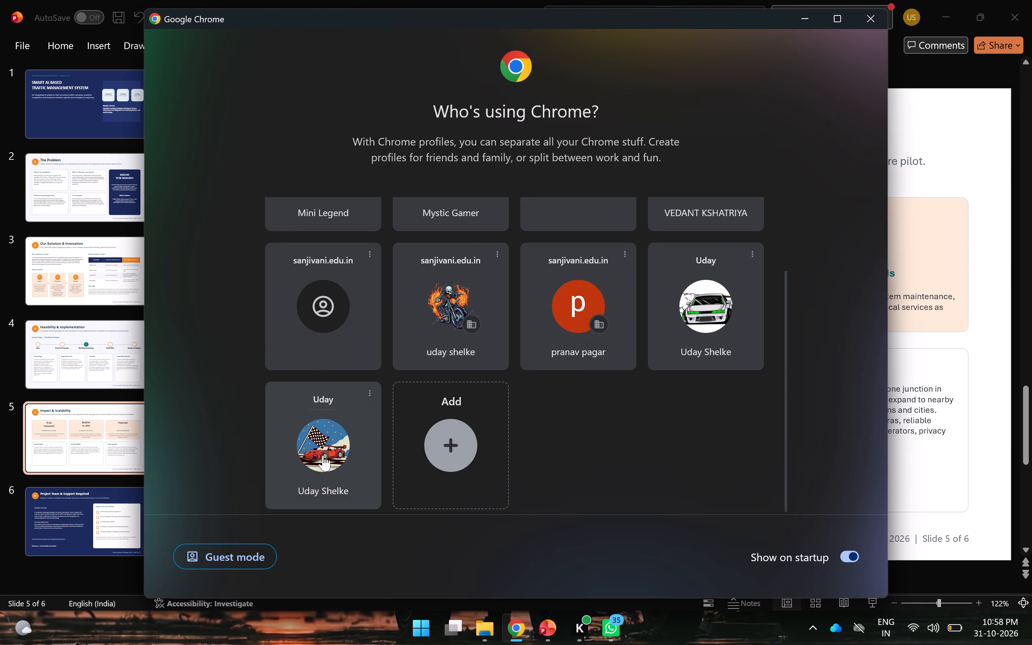
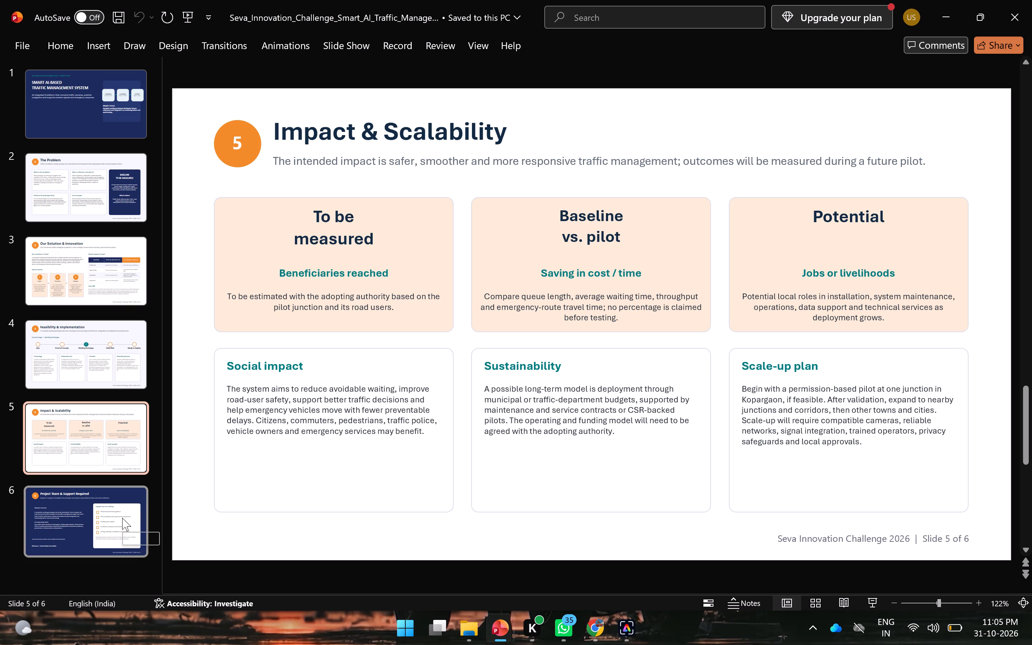
scroll(122, 518, "down", 4)
left_click(122, 518)
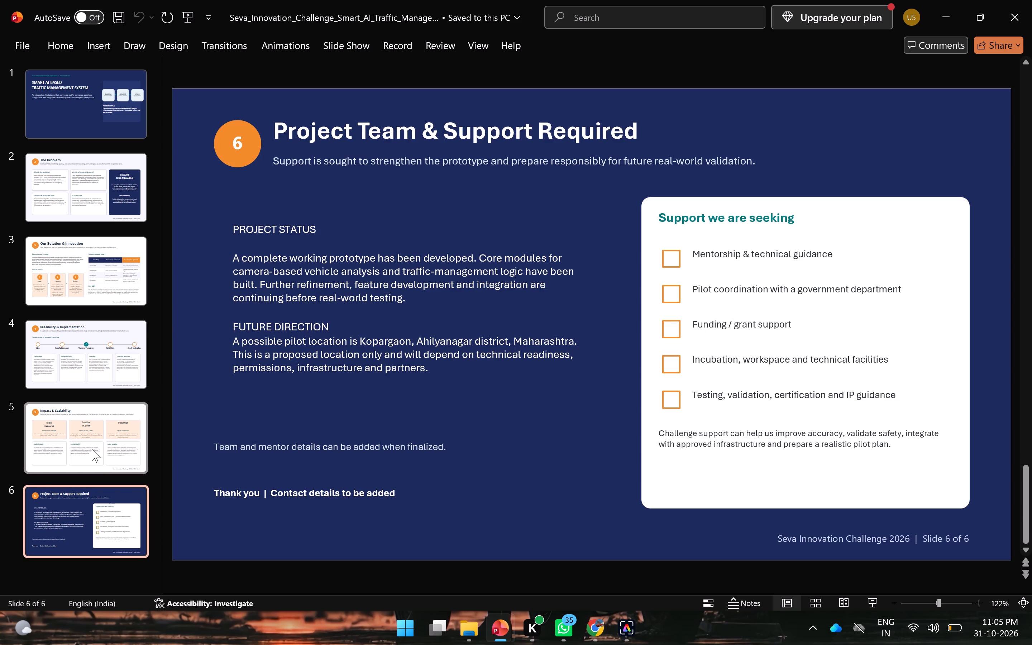
left_click(92, 449)
Switch to the PPT Imposters deck and open slide 6, Team/Individual & Support Required.
key("alt+Tab")
key("alt+Tab")
key("alt+Tab")
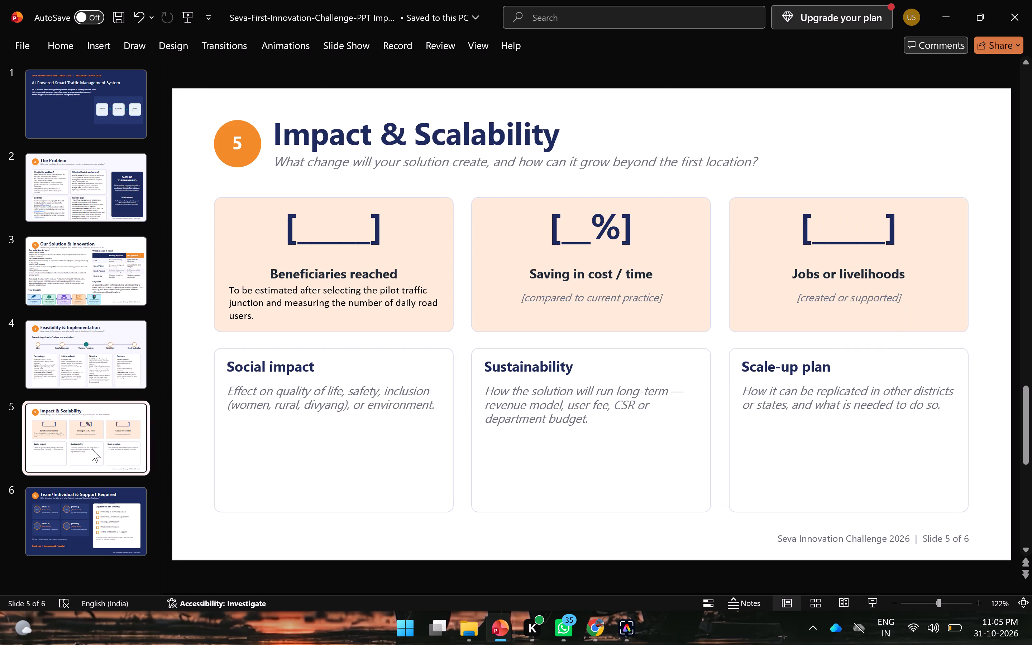
left_click(69, 522)
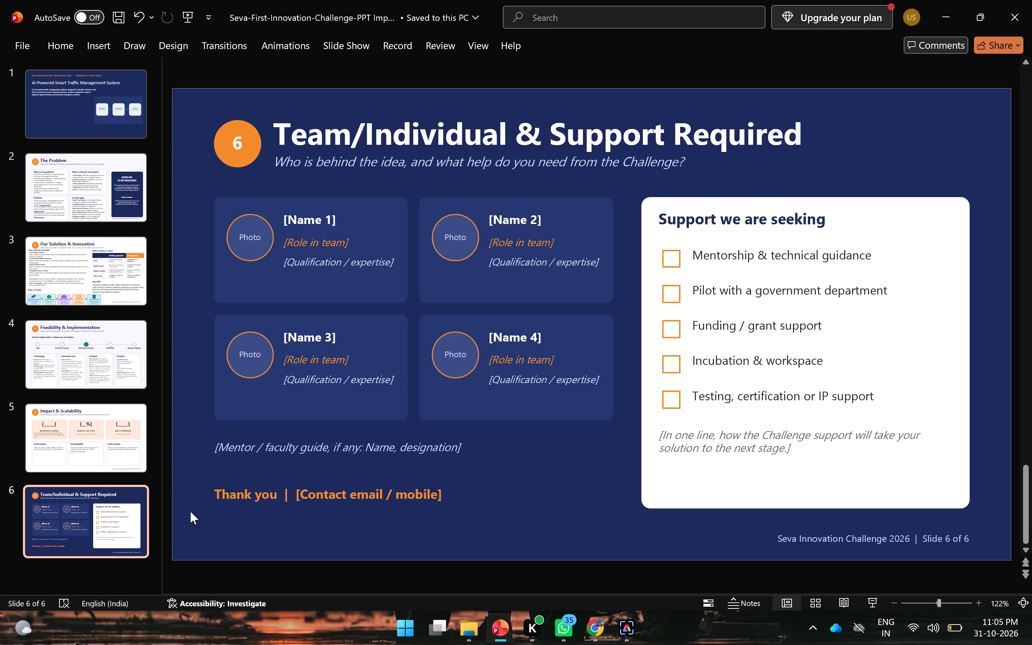
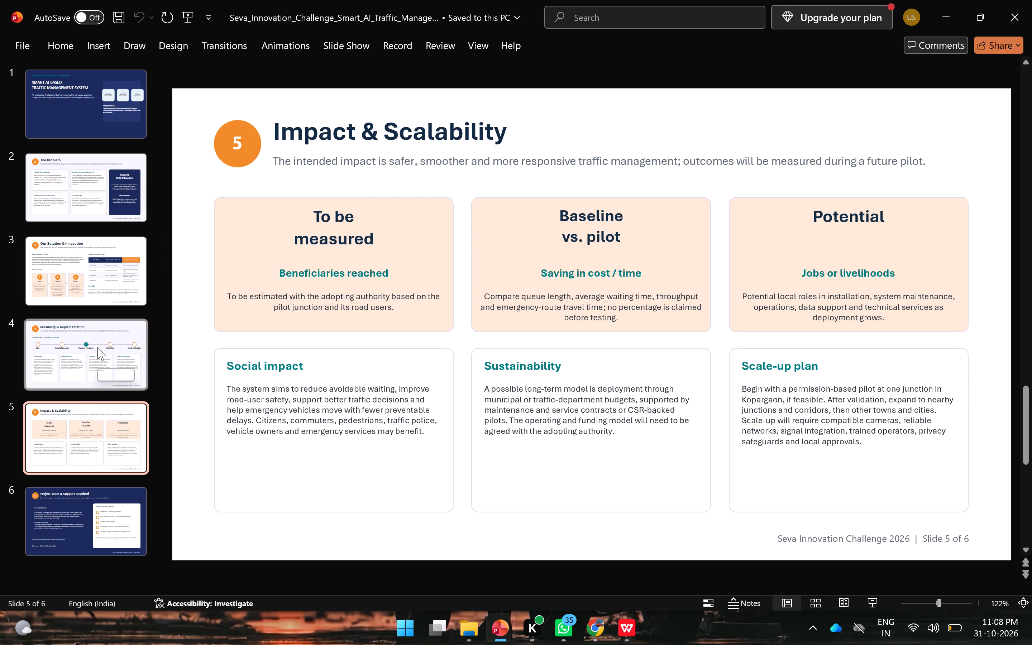
key("alt+Tab")
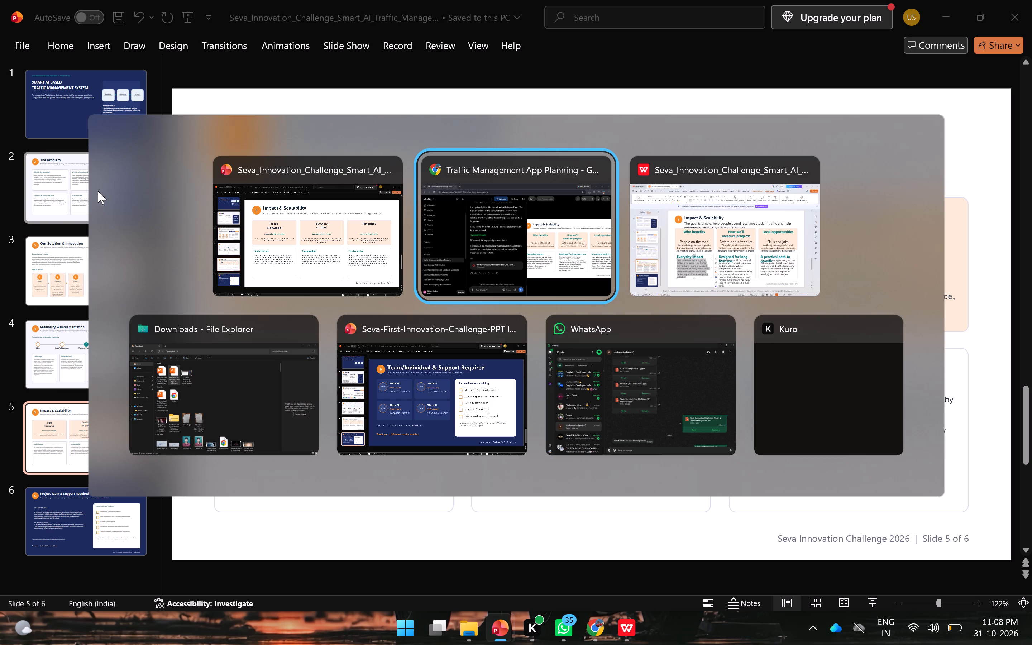
key("alt+Tab")
key("alt+Tab")
key("alt+Tab")
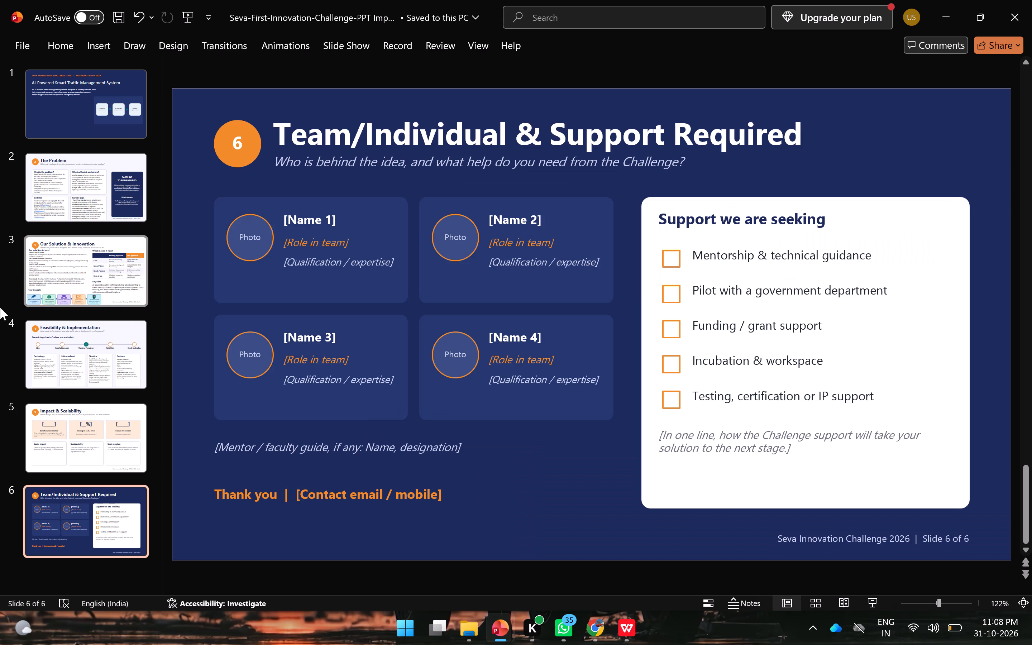
left_click(85, 439)
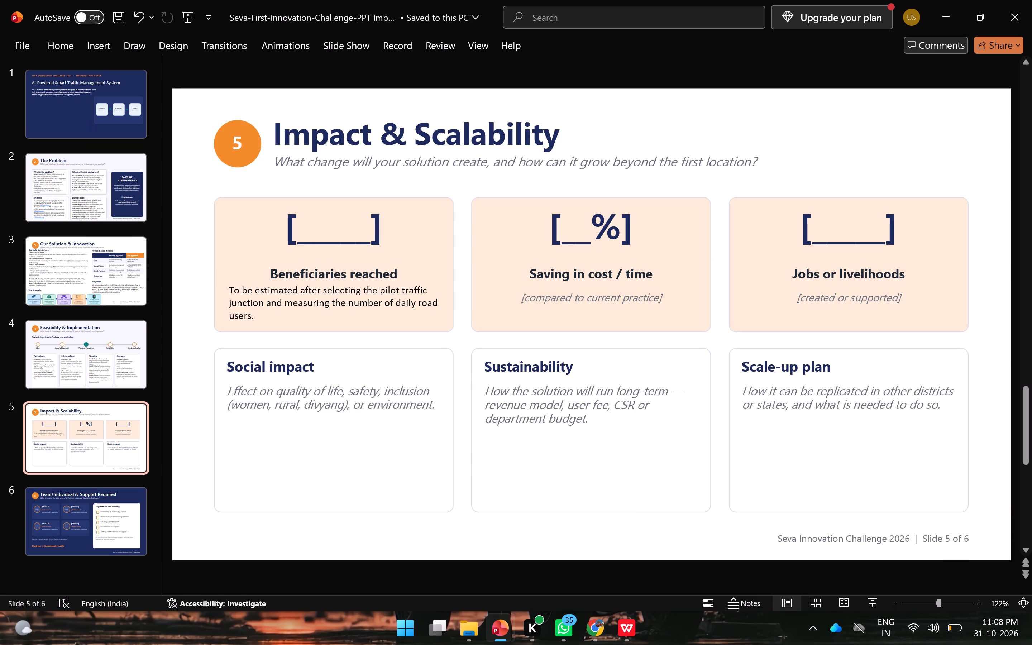
Delete the placeholder text under Social impact on slide 5.
left_click(226, 385)
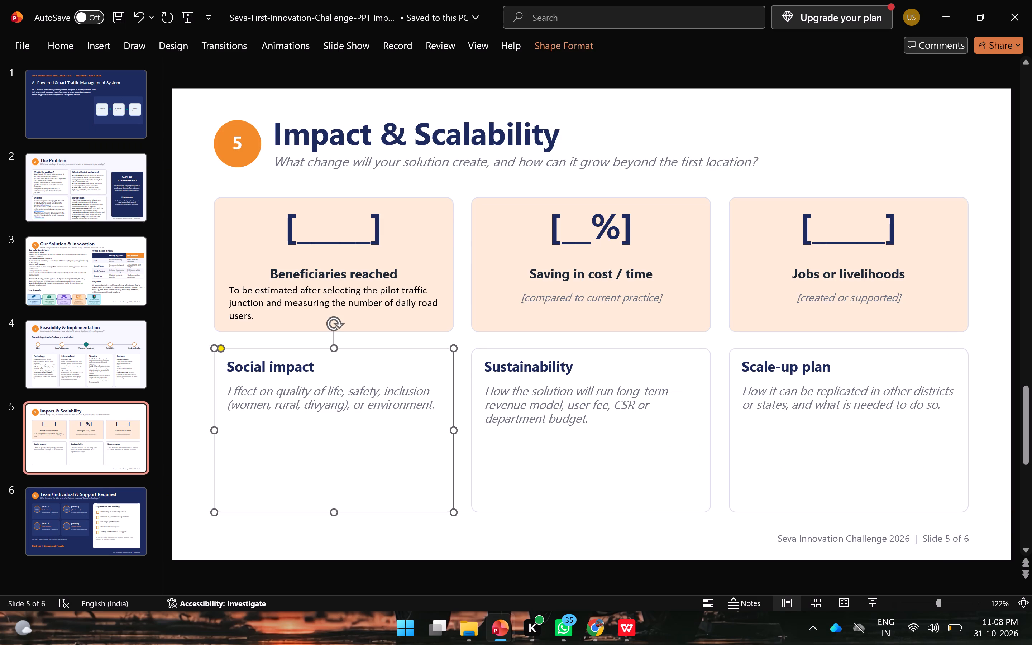
left_click(430, 406)
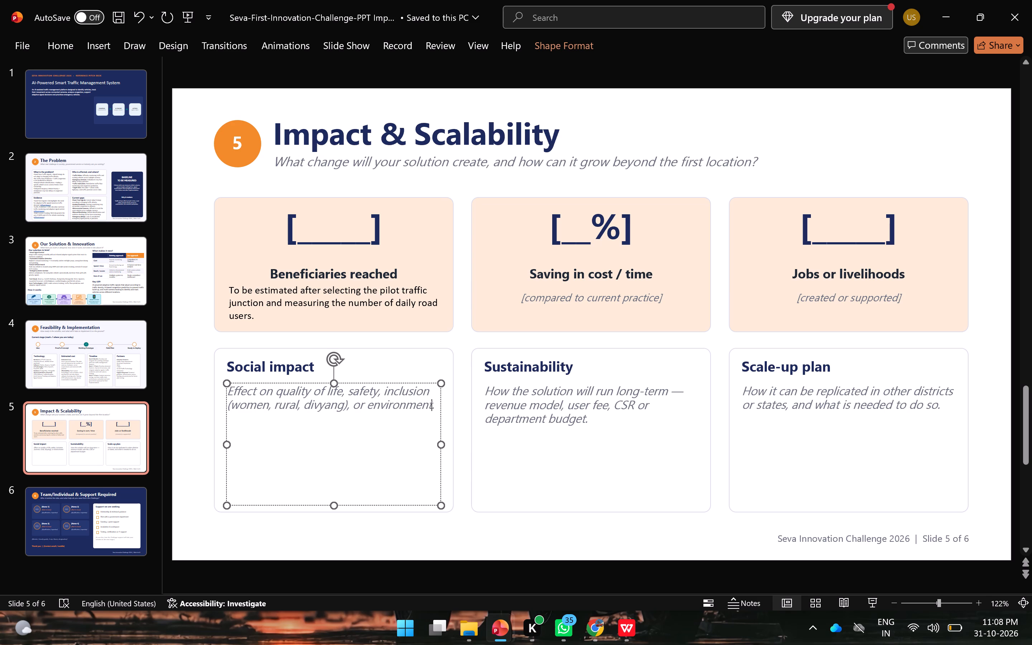
left_click(434, 406)
left_click_drag(434, 406, 394, 394)
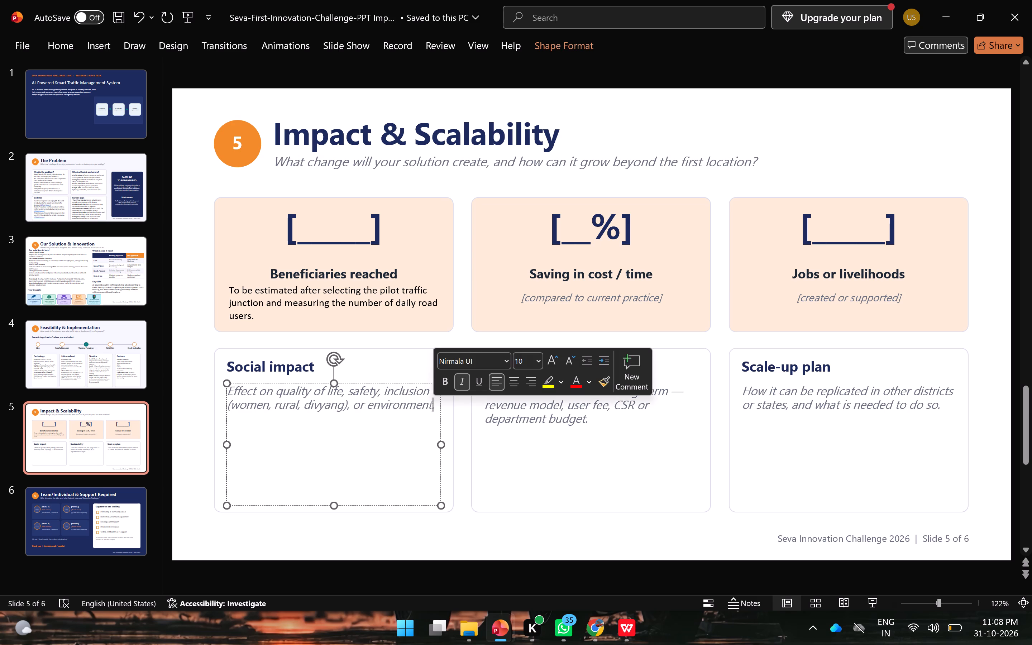
left_click_drag(394, 394, 214, 386)
key("BackSpace")
Return to the improved presentation in WPS Office and copy the whole Everyday impact paragraph text box.
key("alt+Tab")
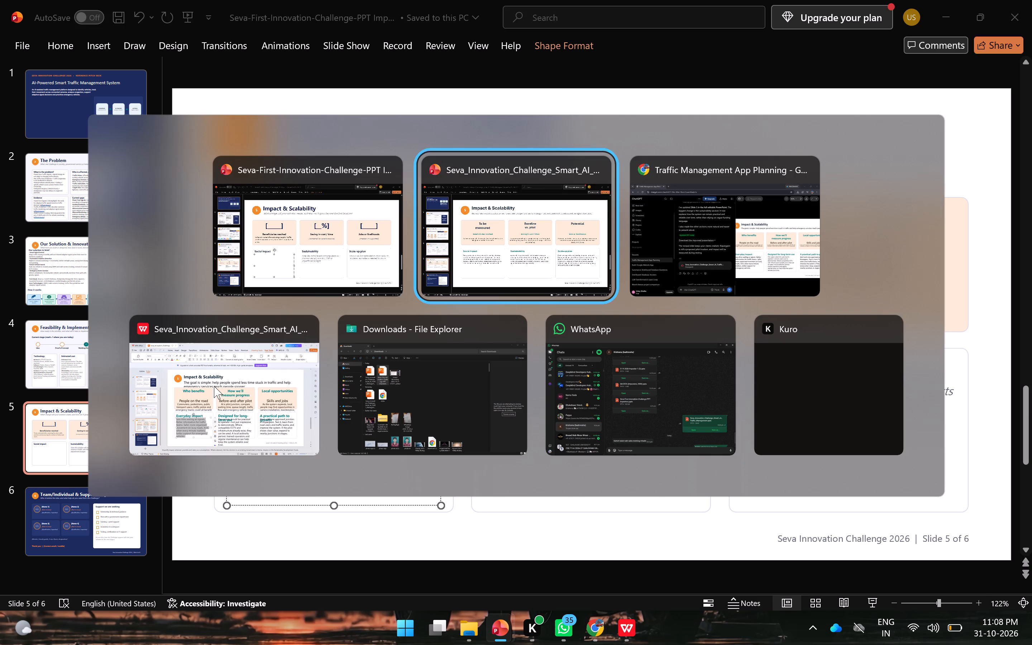
key("alt+Tab")
key("alt+Tab")
key("alt+Tab")
key("alt+Tab")
left_click(318, 430)
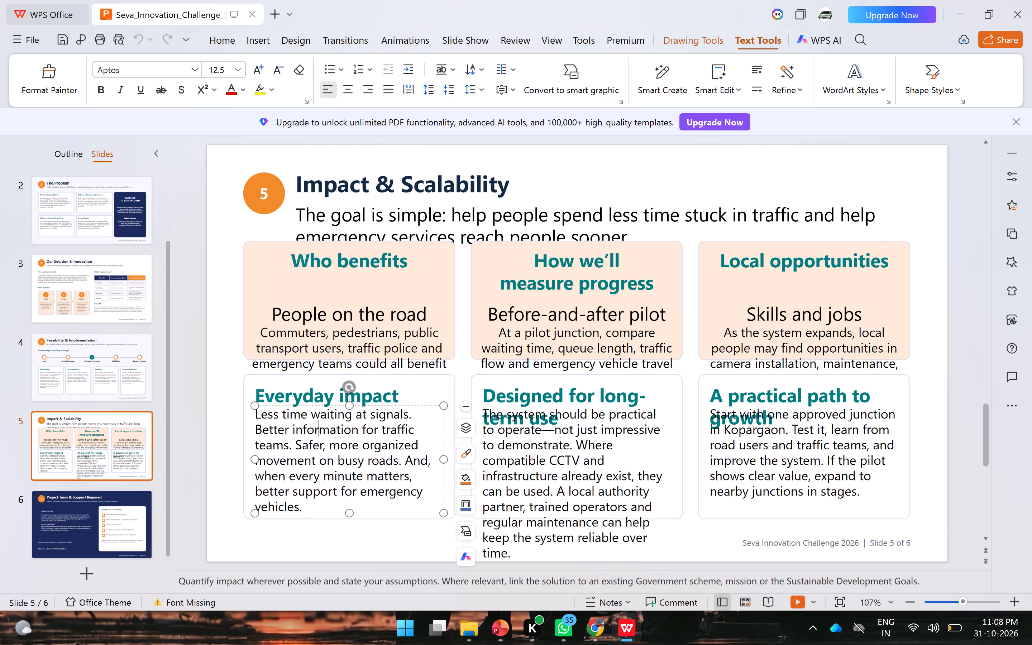
left_click(391, 406)
key("ctrl+c")
Paste the Everyday impact text box into the PPT Imposters deck's slide 5 and align it under the Social impact heading.
key("alt+Tab")
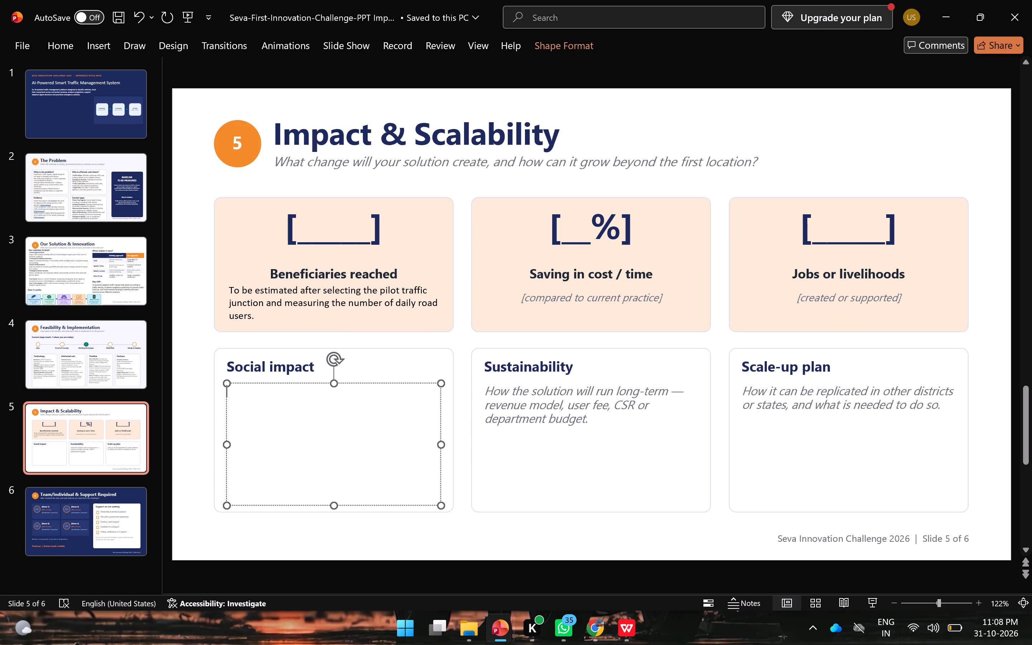
left_click(354, 471)
key("ctrl+v")
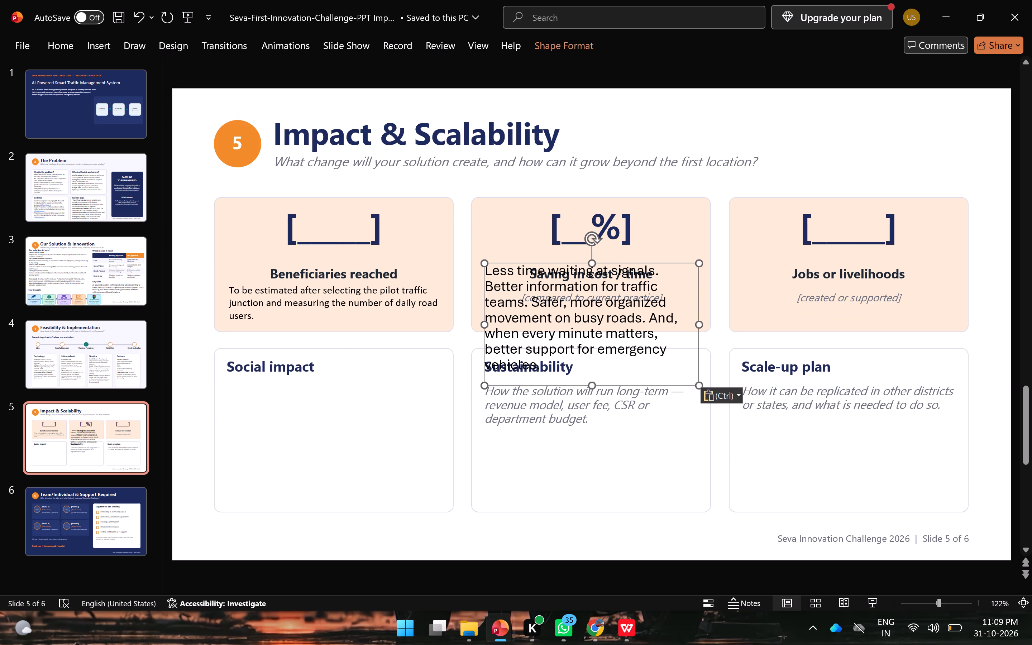
left_click_drag(634, 262, 382, 383)
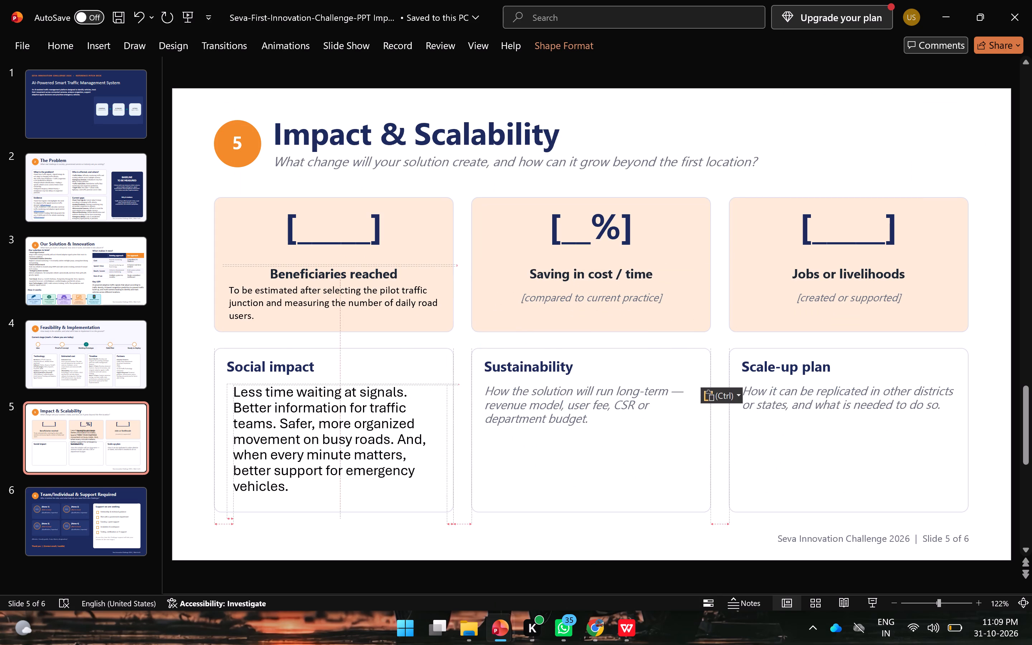
left_click_drag(382, 383, 374, 380)
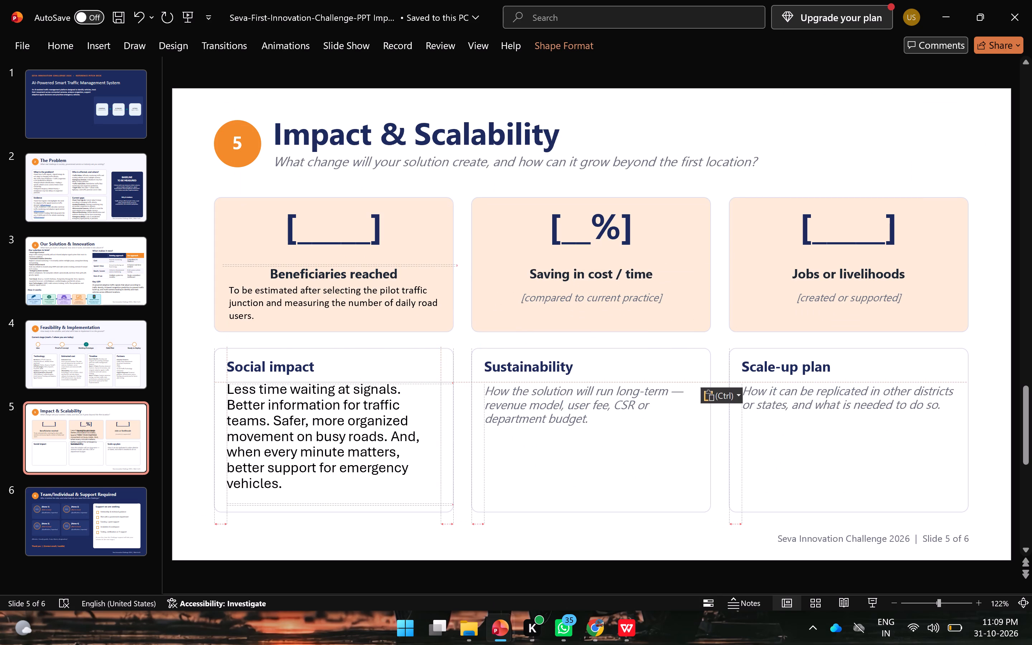
left_click_drag(374, 380, 375, 380)
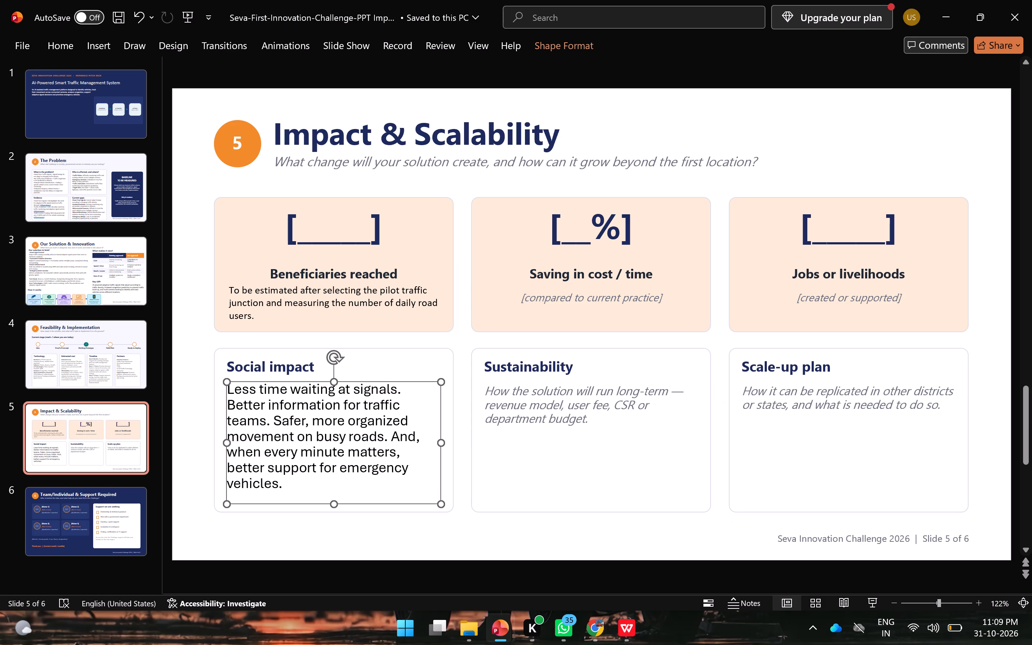
Set the pasted Social impact paragraph's font size to 10.
left_click_drag(294, 482, 219, 378)
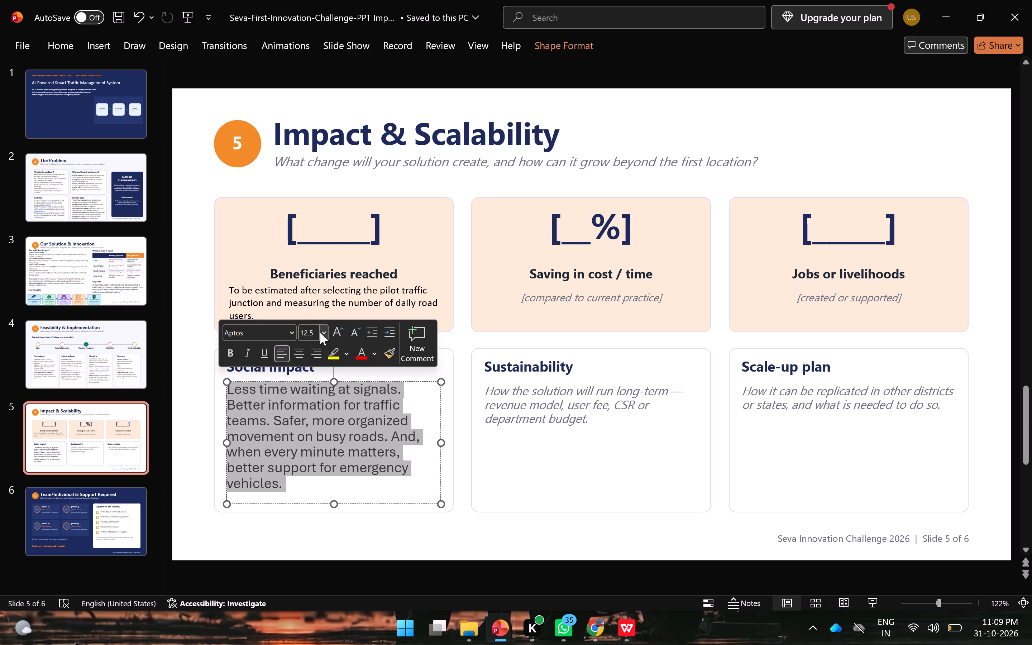
left_click(325, 333)
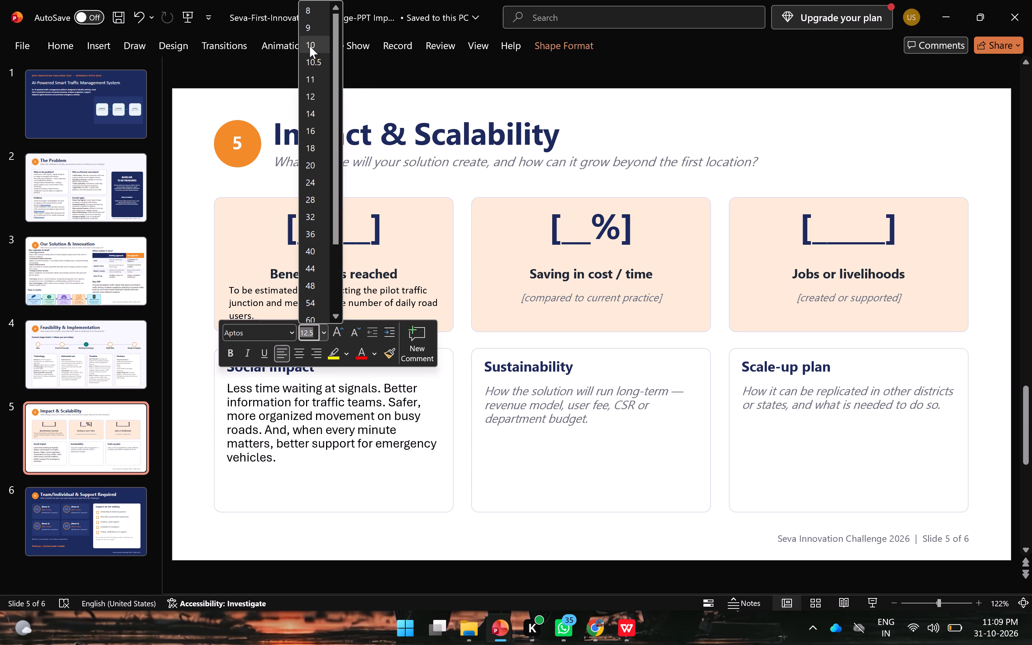
left_click(310, 46)
left_click(405, 540)
Copy the paragraph text box under Designed for long-term use from the improved presentation in WPS Office.
key("alt+Tab")
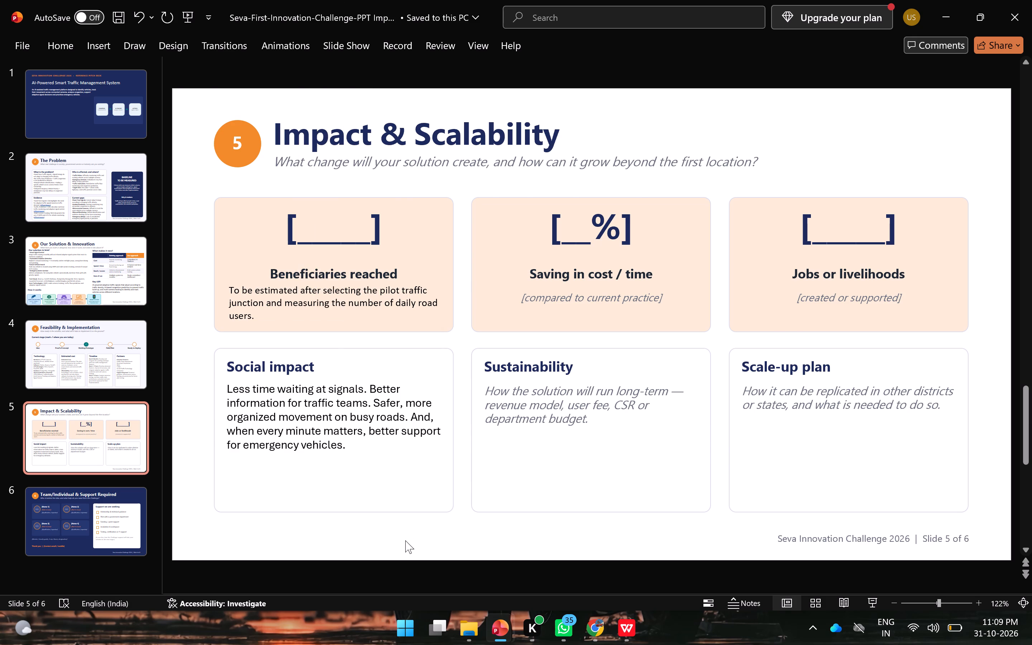
left_click(578, 470)
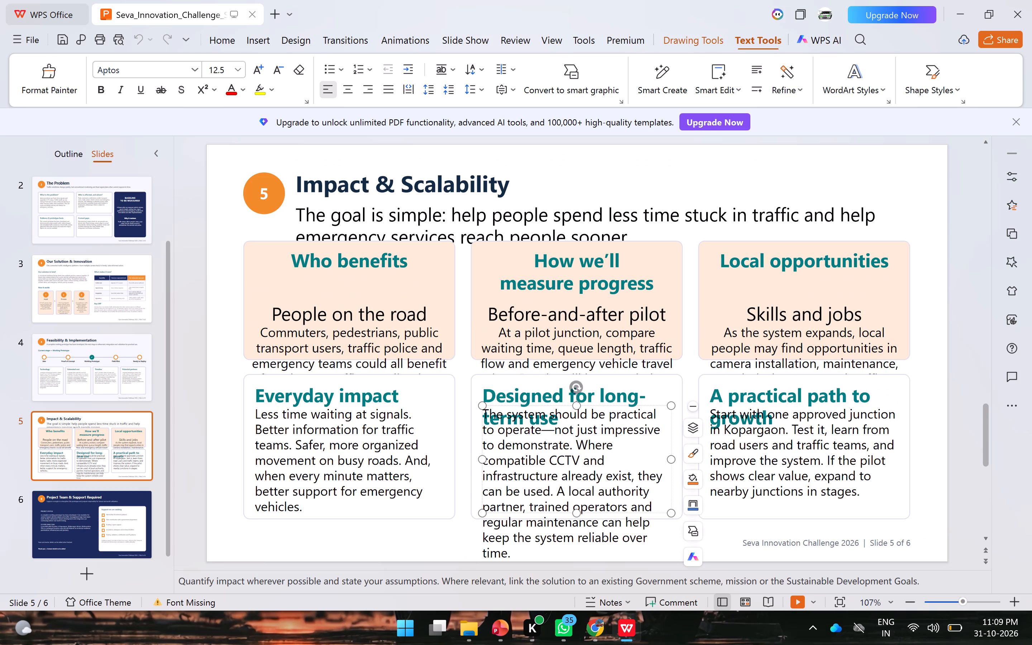
left_click(596, 405)
key("ctrl+c")
In the PPT Imposters deck, replace the Sustainability placeholder text with the copied text box, aligned under the heading inside its card.
key("alt+Tab")
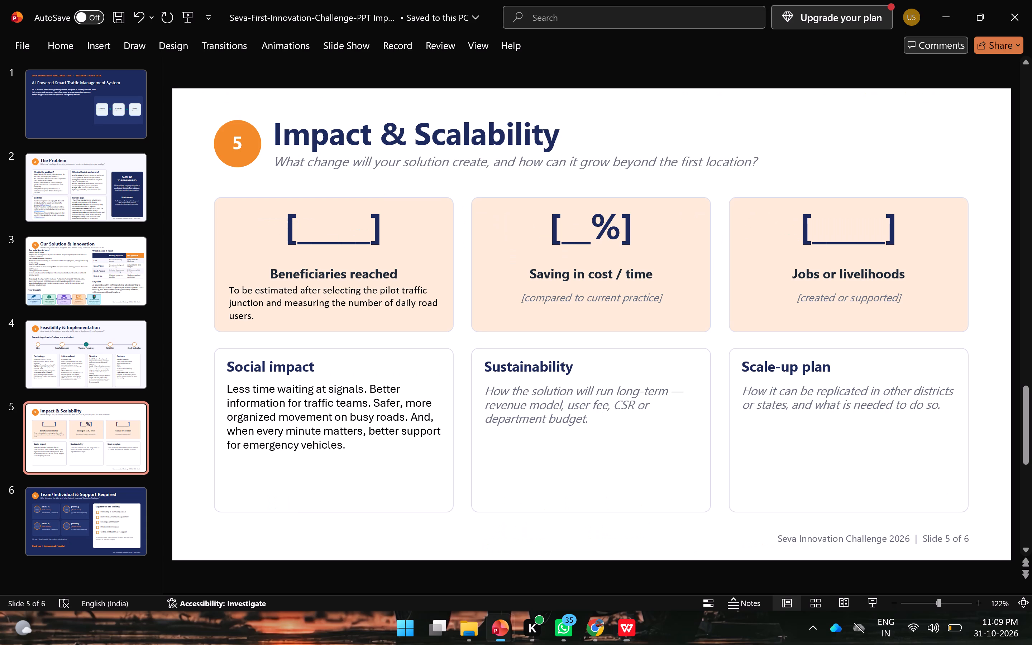
left_click_drag(593, 415, 464, 381)
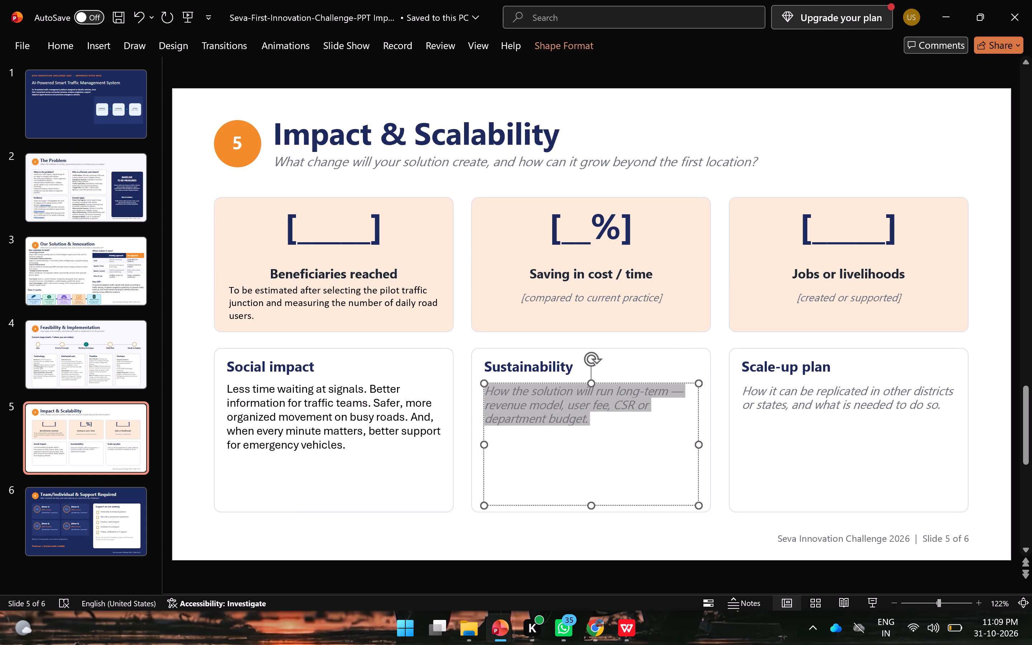
left_click_drag(464, 381, 463, 381)
key("BackSpace")
key("ctrl+v")
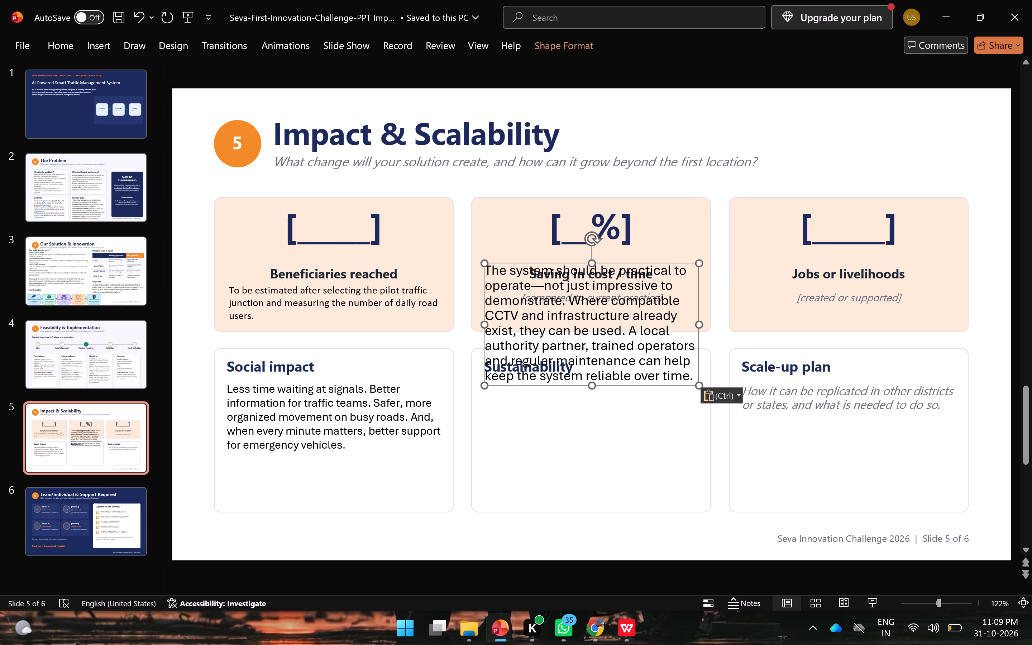
left_click_drag(577, 264, 594, 355)
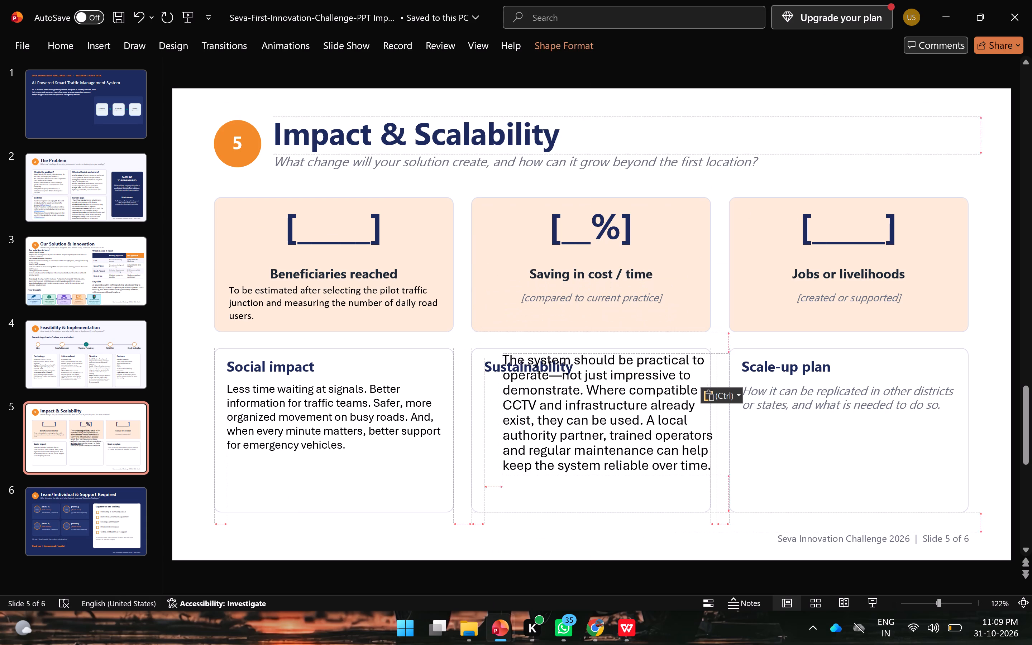
left_click_drag(594, 355, 575, 377)
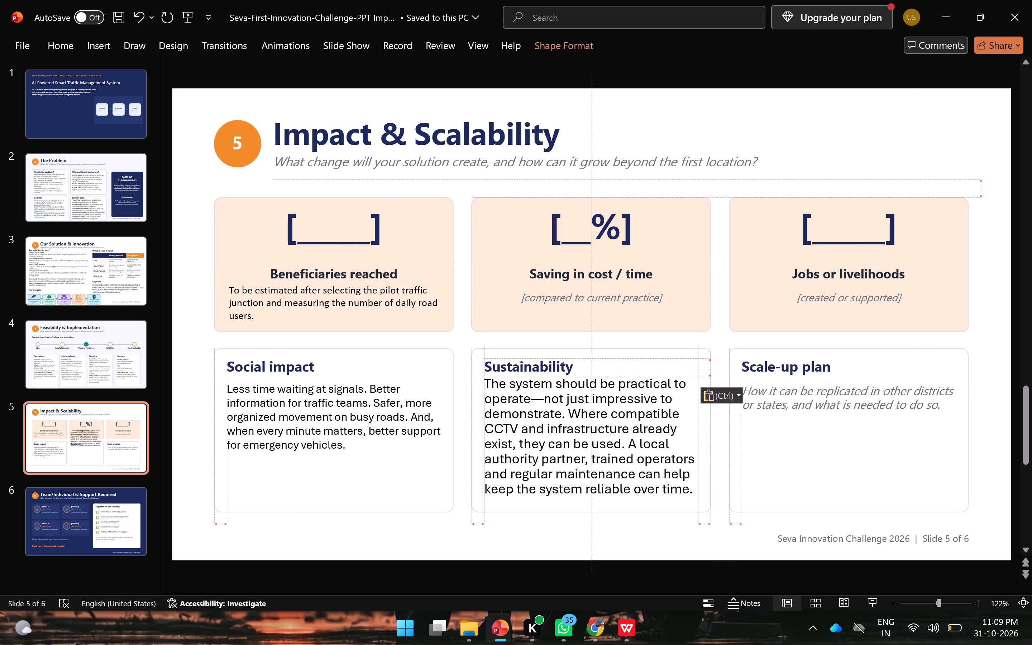
left_click_drag(575, 377, 575, 378)
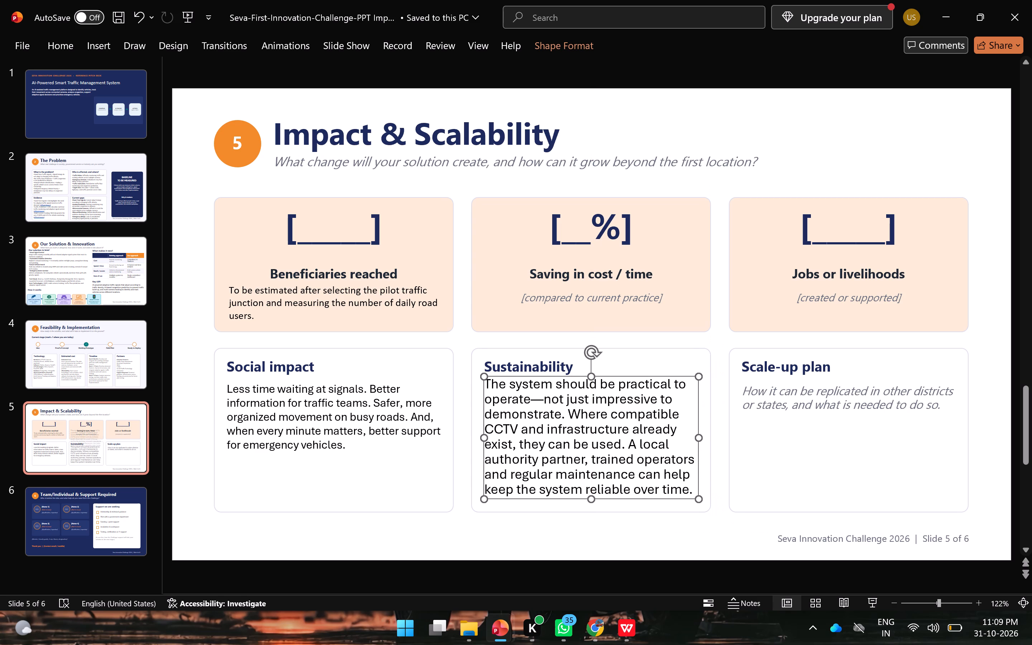
left_click_drag(633, 377, 633, 378)
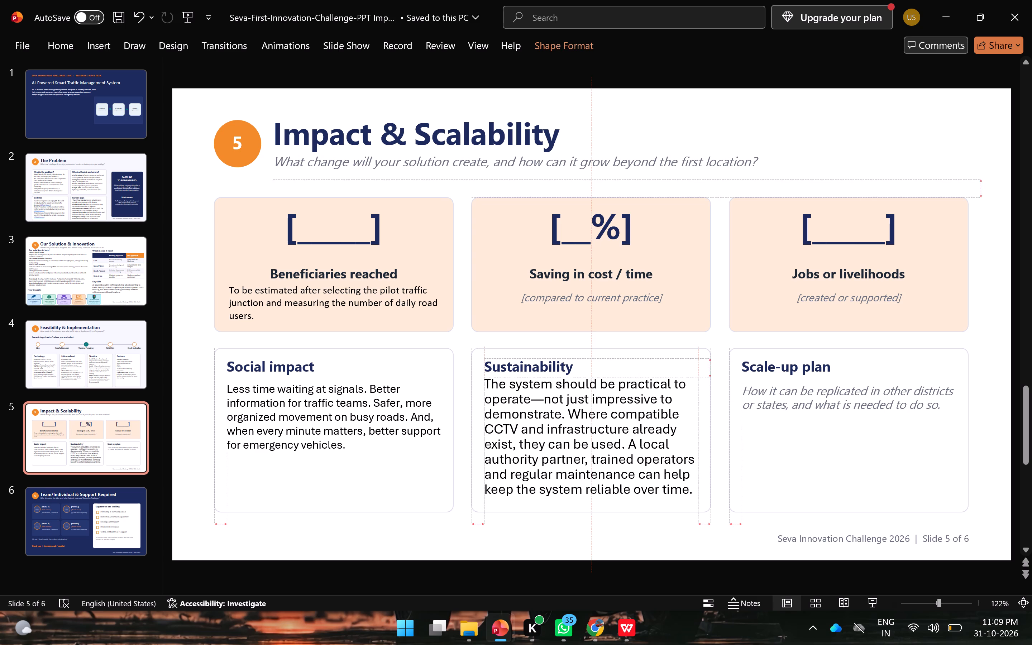
left_click_drag(633, 378, 634, 382)
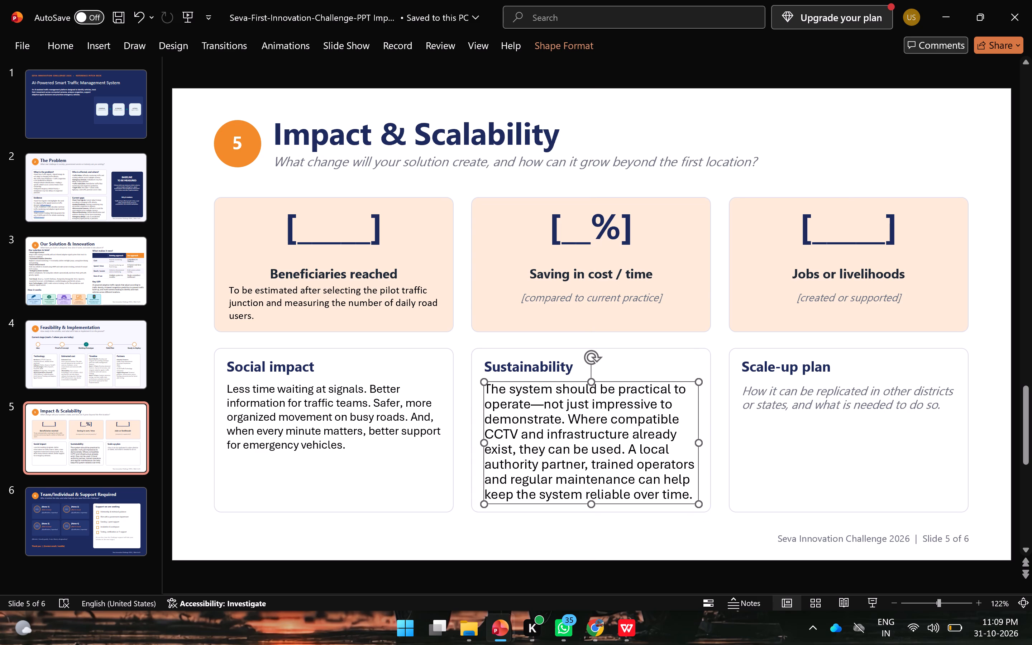
Set the pasted Sustainability paragraph's font size to 10, covering the whole text including its final full stop.
left_click_drag(691, 496, 477, 363)
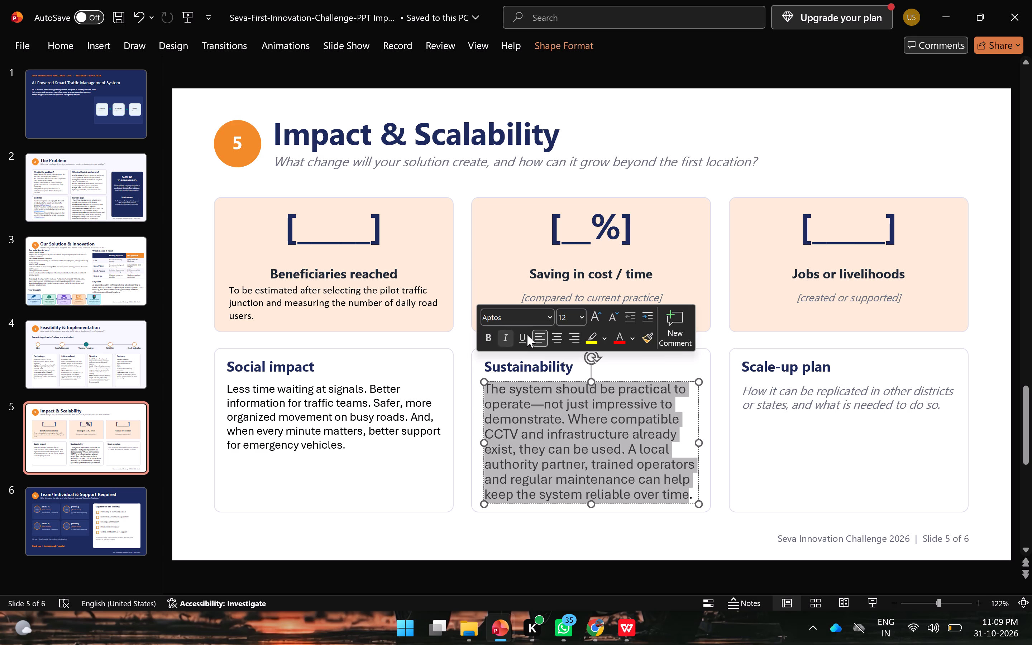
left_click(580, 321)
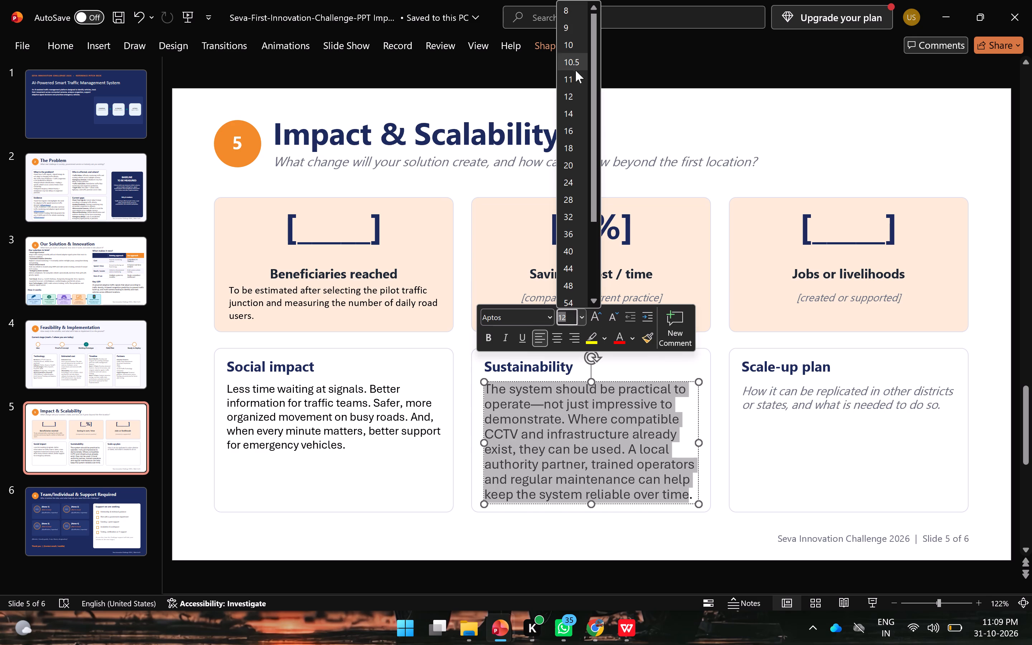
left_click(572, 49)
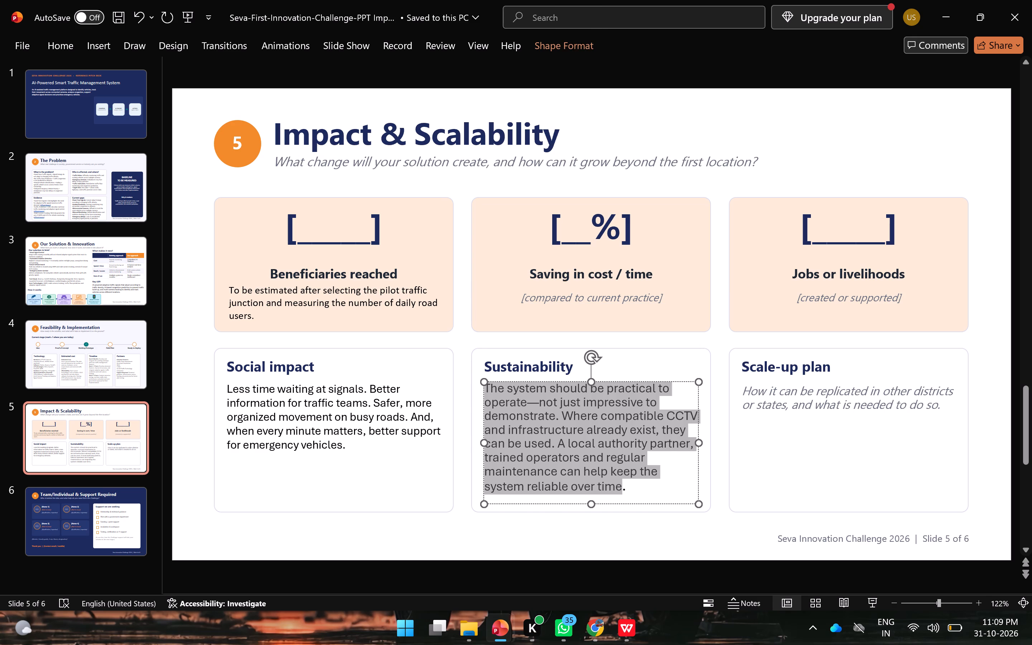
left_click(630, 483)
left_click_drag(630, 483, 460, 359)
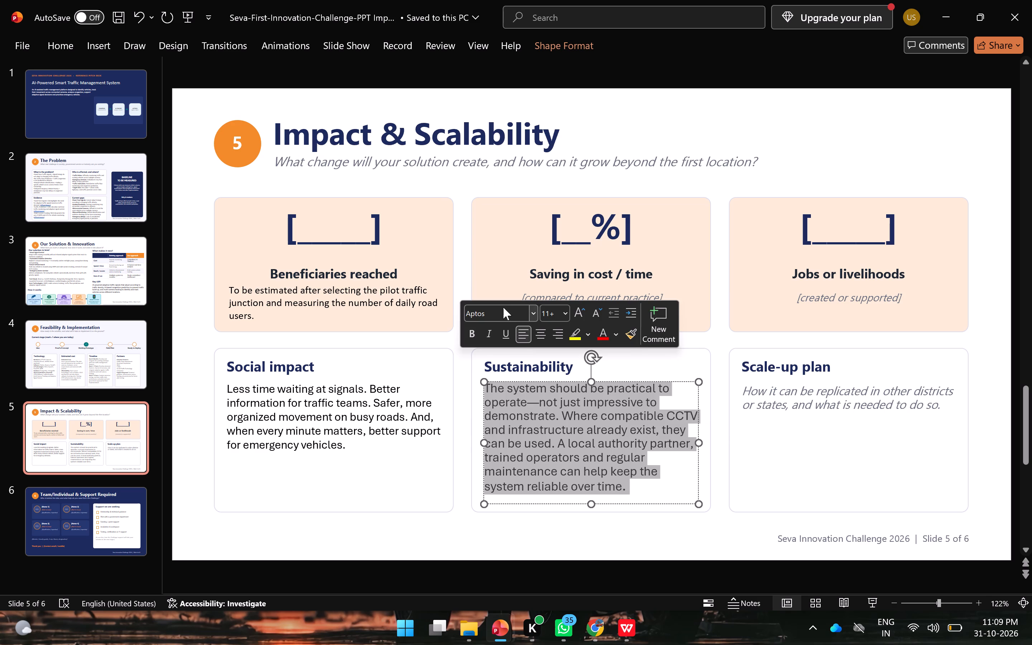
left_click(568, 312)
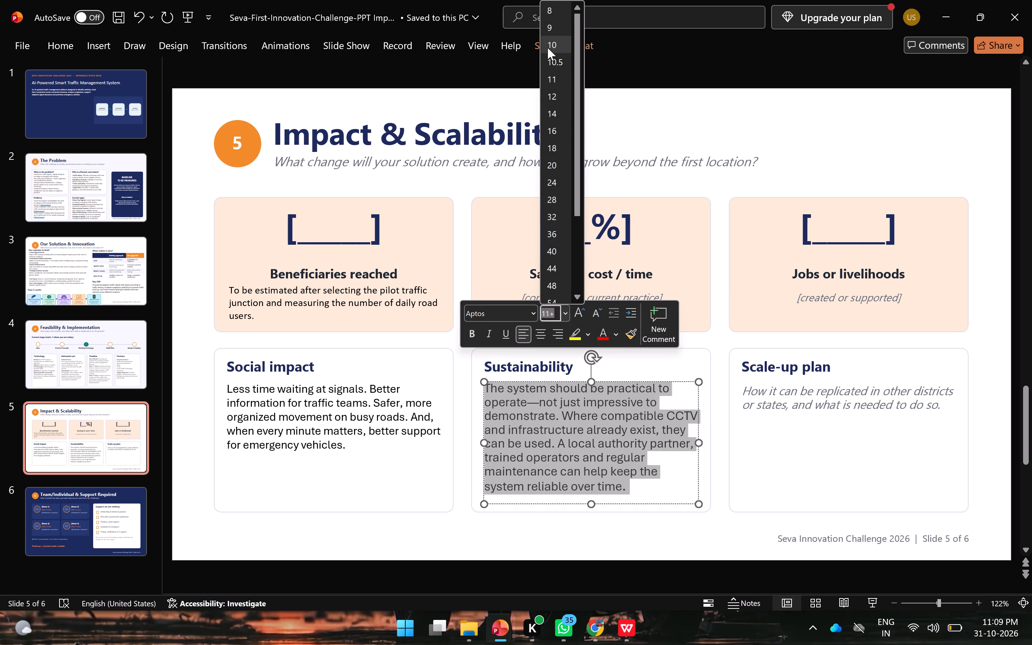
left_click(548, 46)
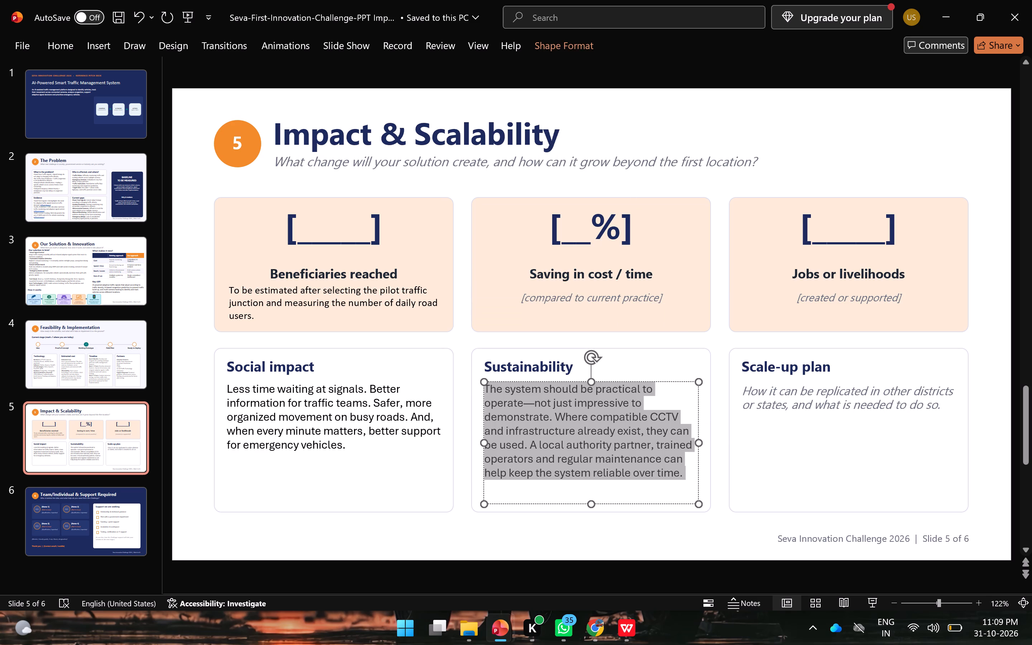
left_click(554, 512)
left_click(615, 526)
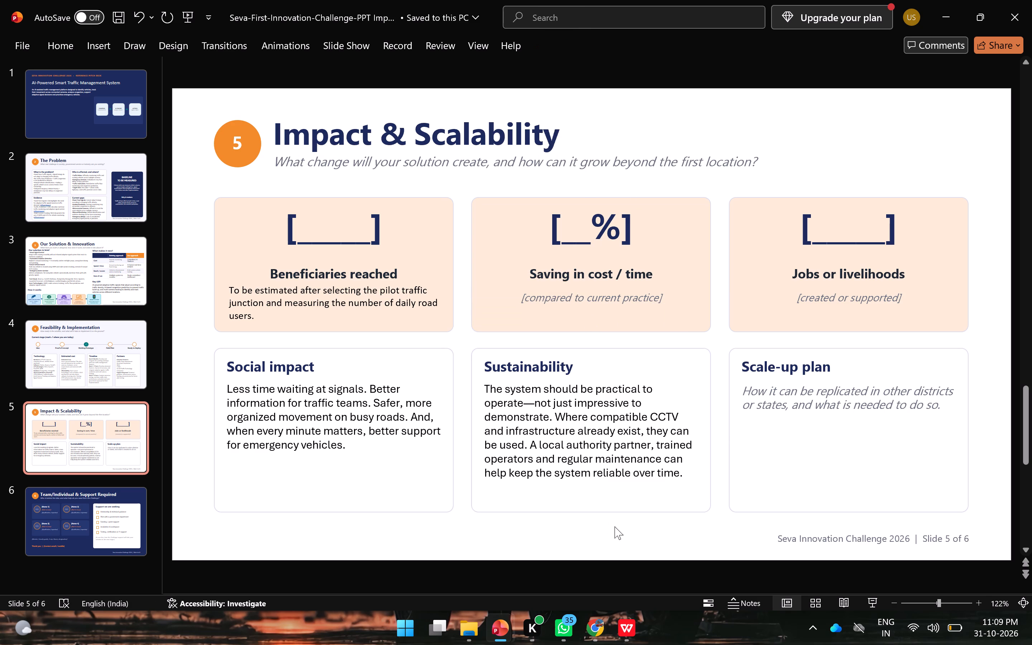
Copy the paragraph text box under A practical path to growth from the improved presentation in WPS Office.
key("alt+Tab")
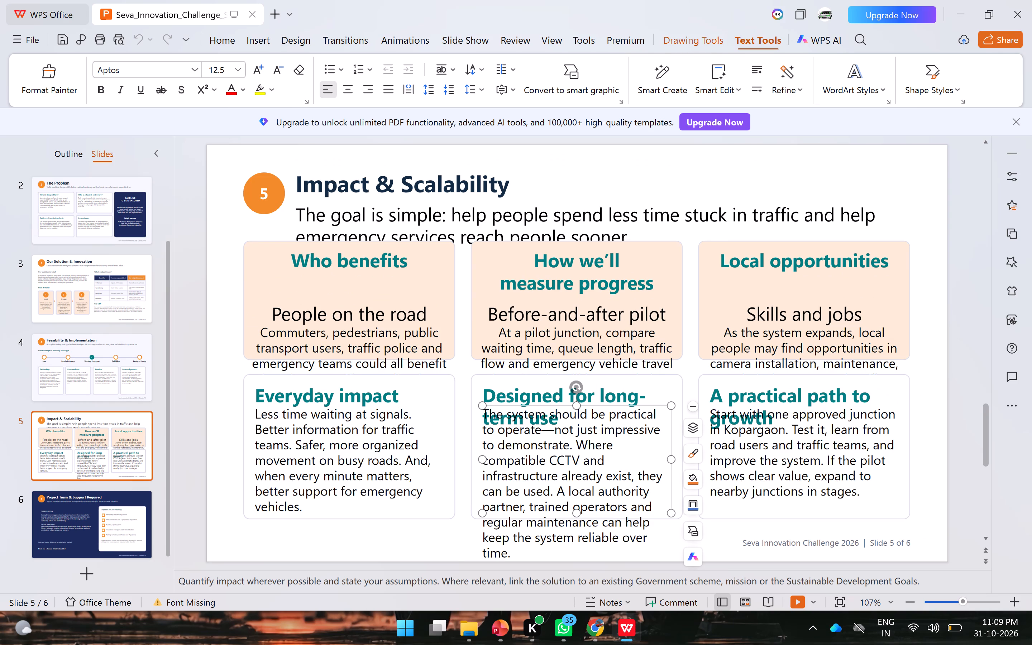
left_click(816, 469)
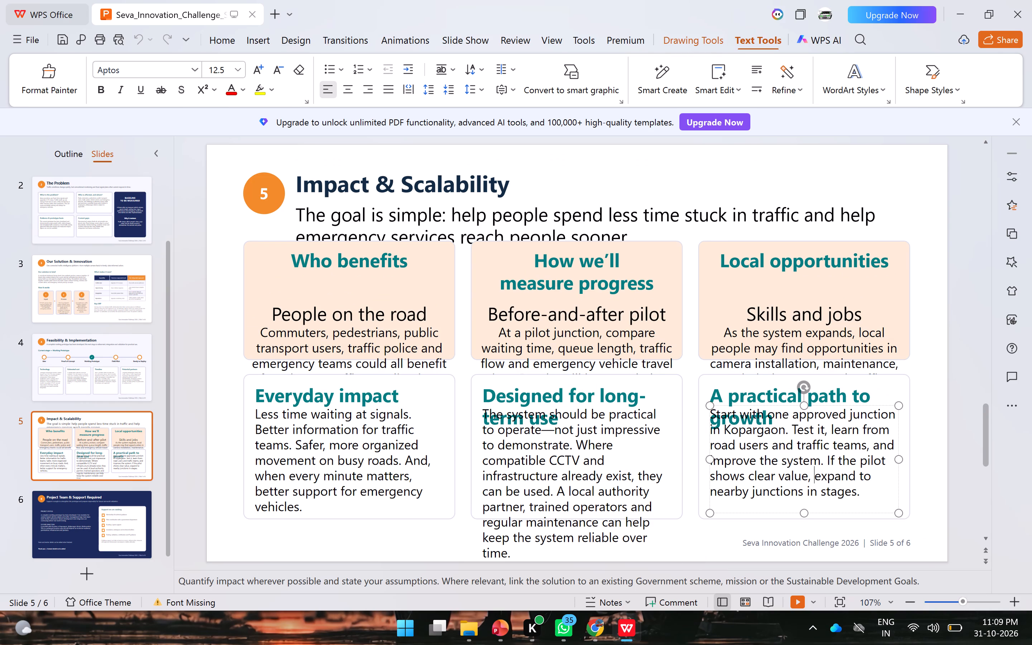
left_click(836, 406)
key("ctrl+c")
key("Tab")
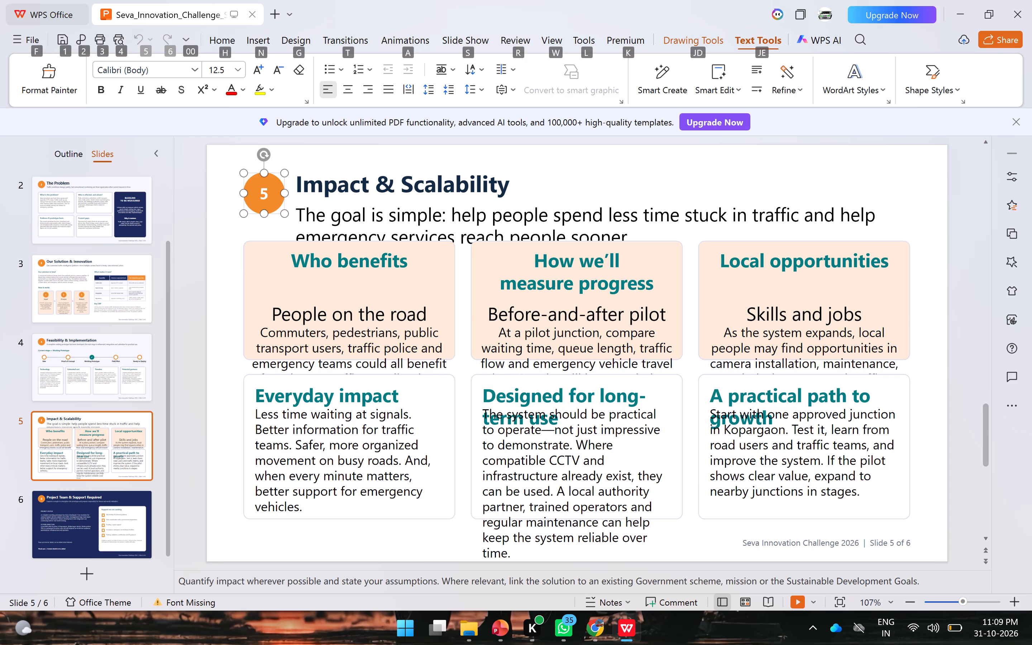
In the PPT Imposters deck in PowerPoint, replace the Scale-up plan placeholder text box on slide 5 with the copied one.
key("alt+Tab")
left_click(816, 435)
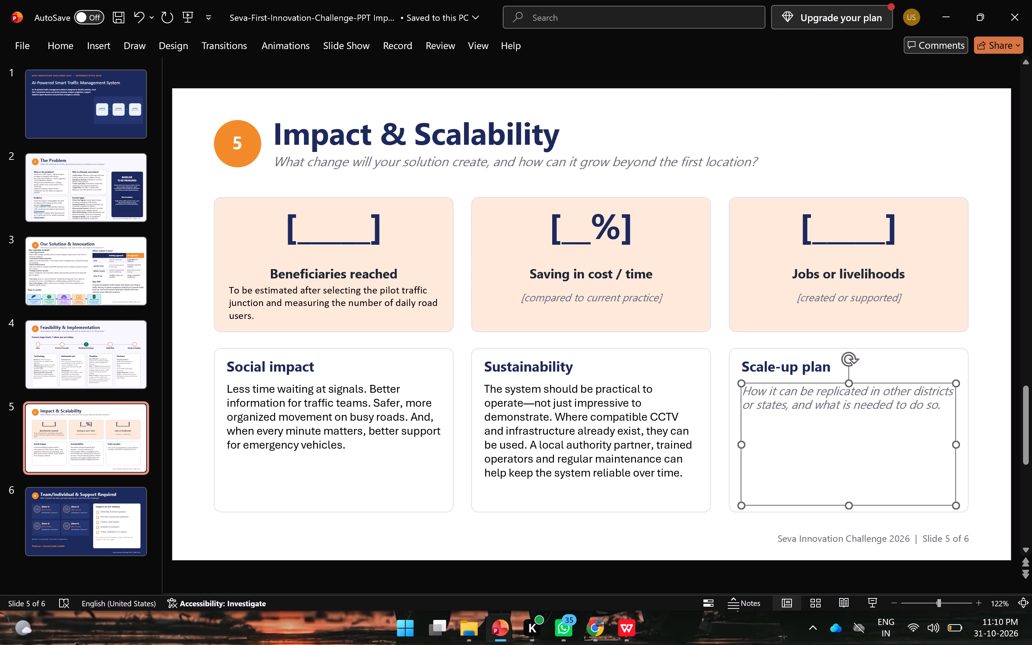
key("Delete")
key("ctrl+v")
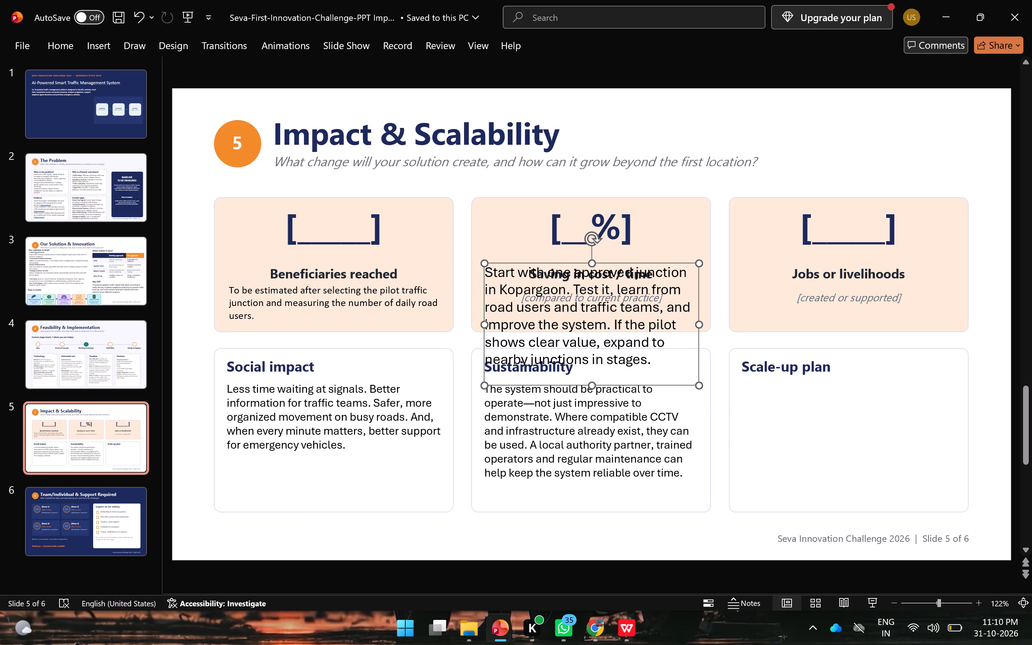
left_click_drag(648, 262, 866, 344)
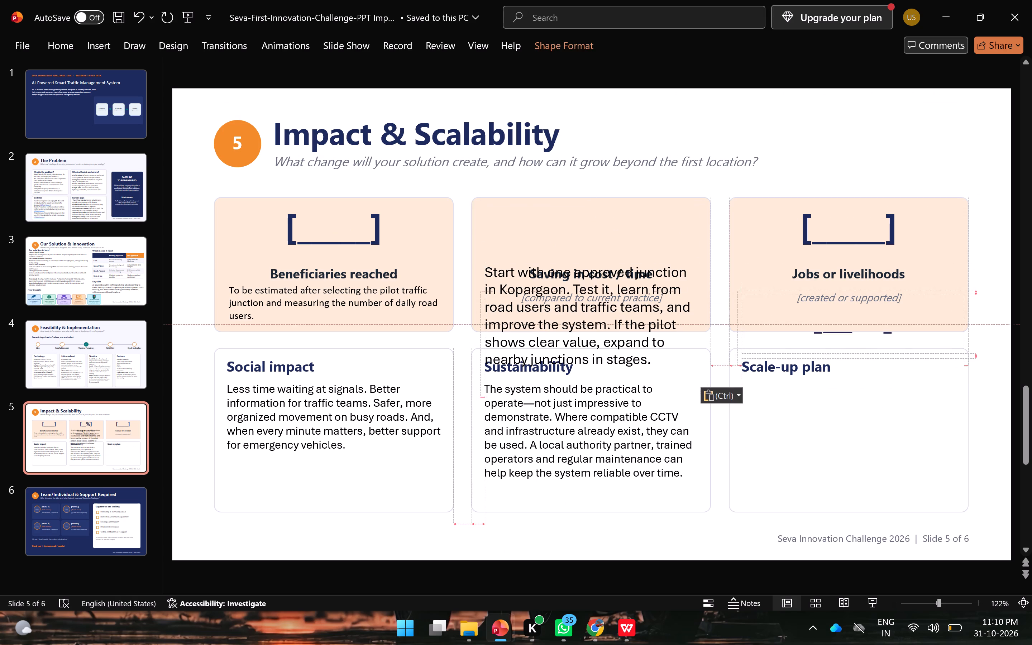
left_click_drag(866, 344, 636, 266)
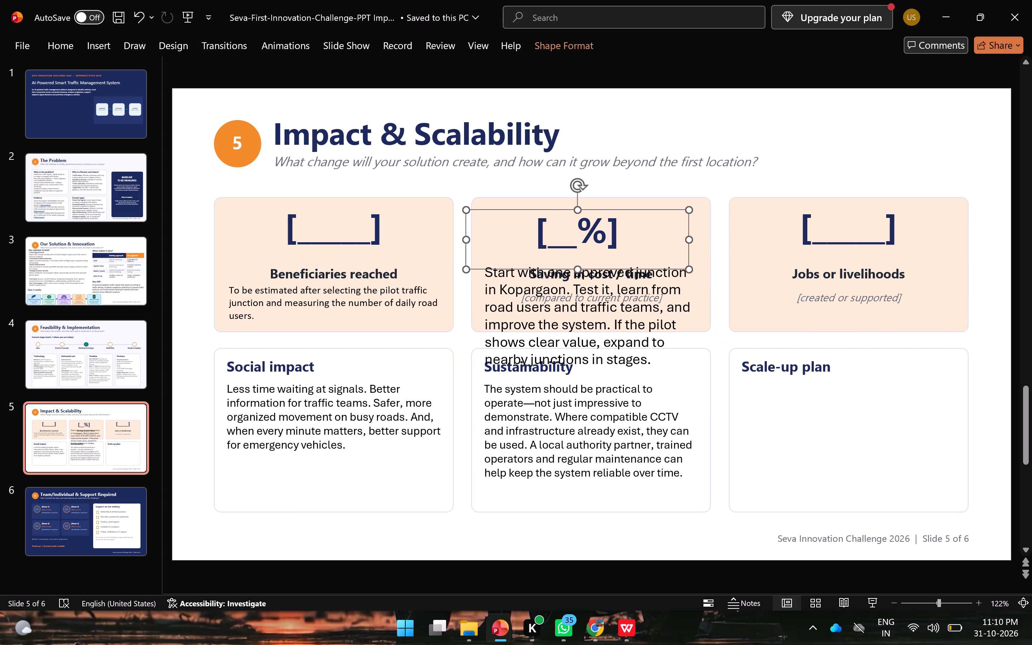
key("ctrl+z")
Move the pasted paragraph text box under the Scale-up plan heading inside its card.
left_click_drag(611, 300, 616, 270)
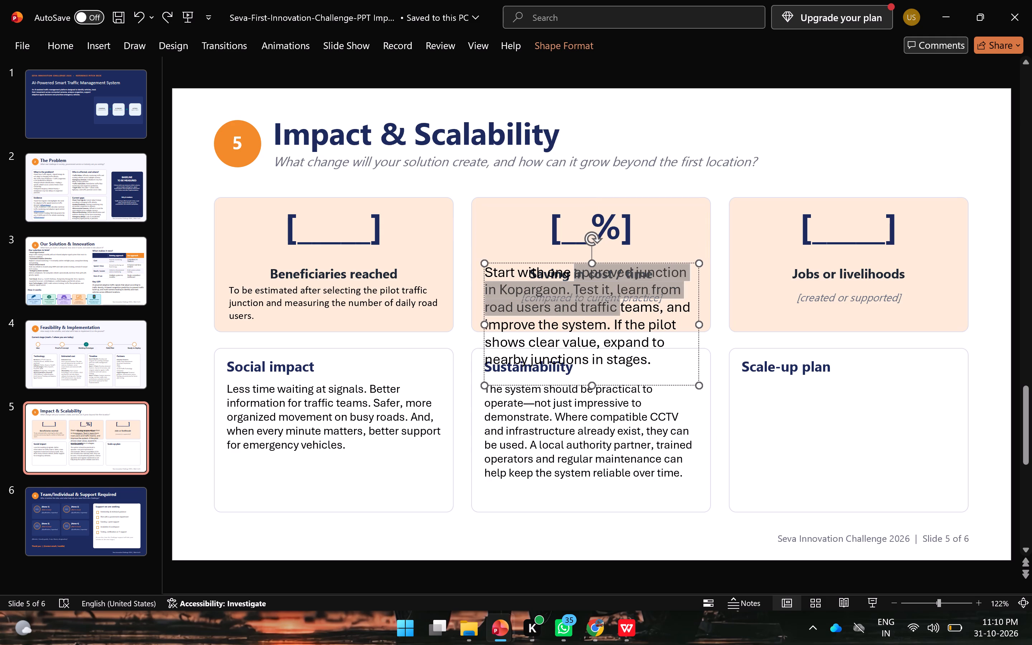
left_click_drag(616, 270, 613, 265)
left_click(613, 265)
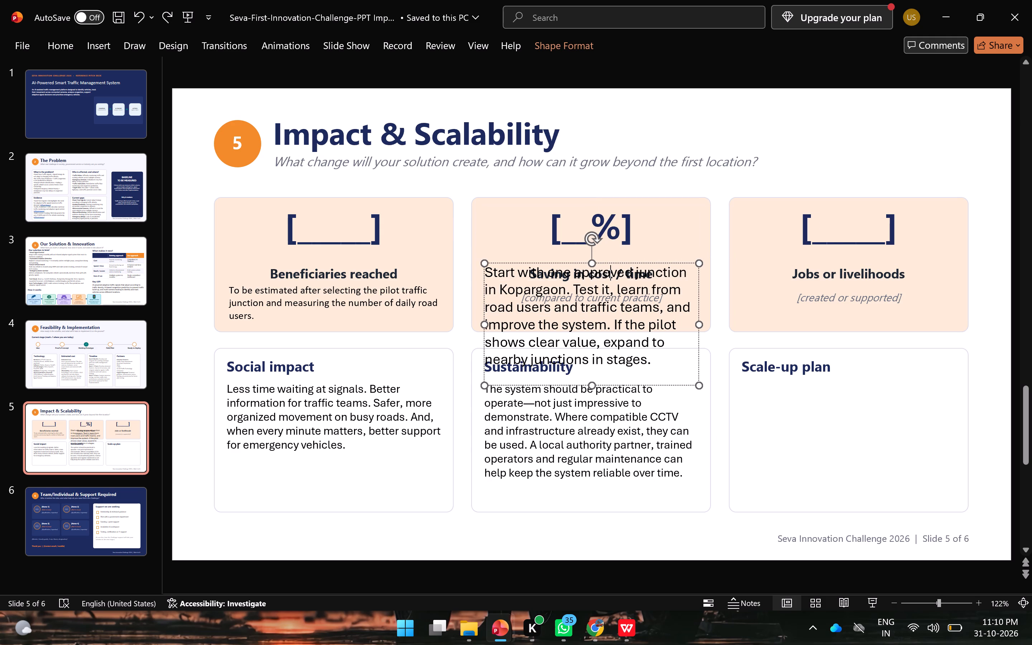
left_click_drag(606, 262, 862, 378)
Set the pasted Scale-up plan paragraph's font size to 10.
left_click_drag(907, 481, 729, 372)
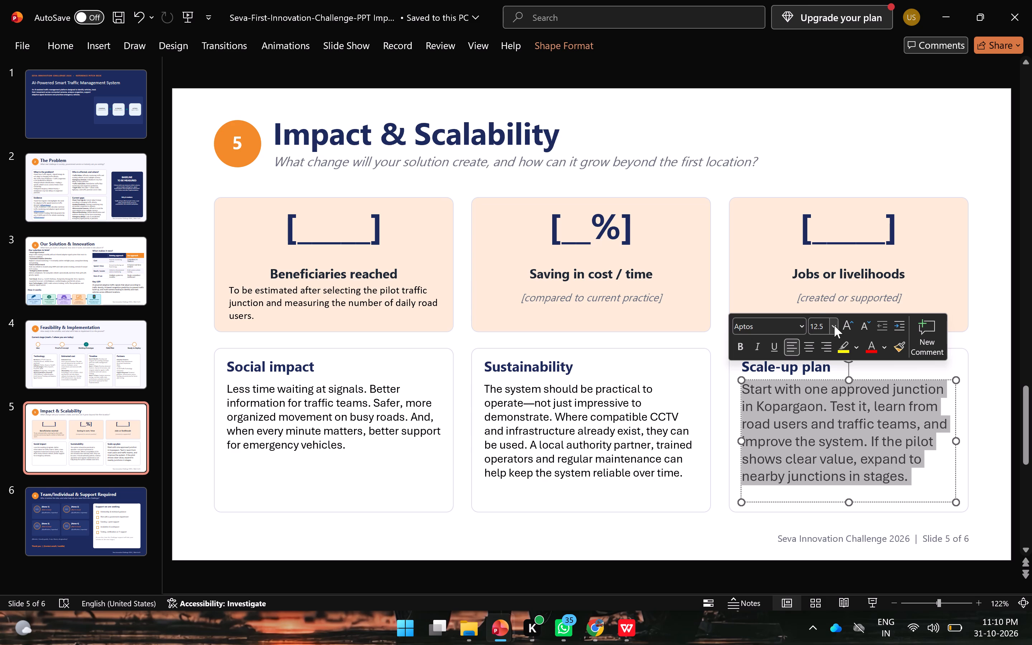
left_click(834, 325)
left_click(824, 44)
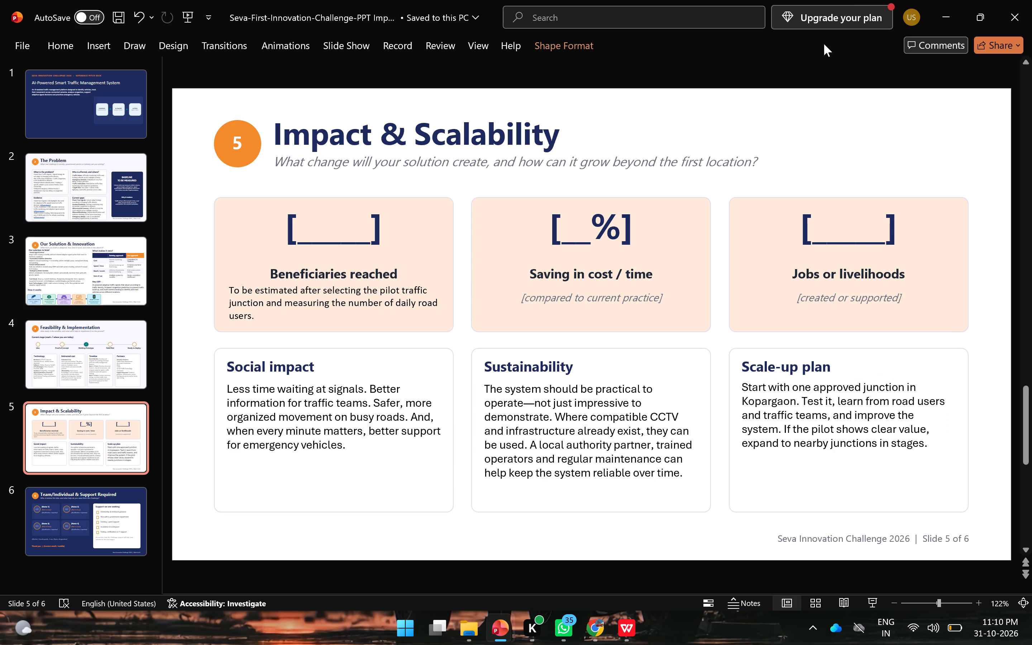
Shift the Scale-up plan text box slightly down so its first line is level with the Social impact and Sustainability paragraphs.
left_click(826, 387)
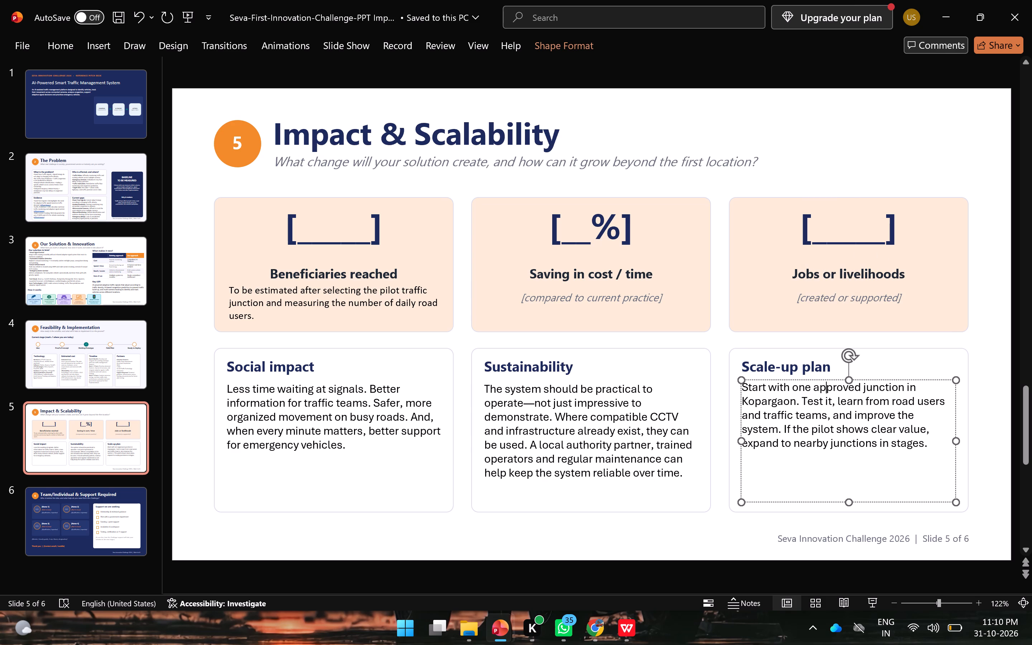
left_click_drag(816, 382, 818, 392)
left_click(791, 387)
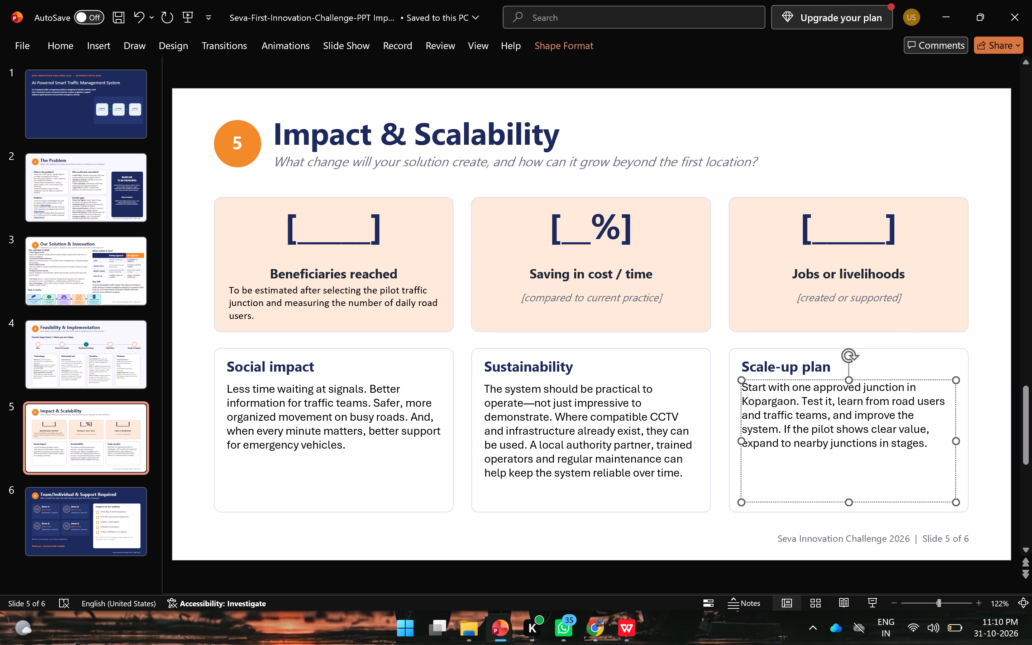
left_click(792, 379)
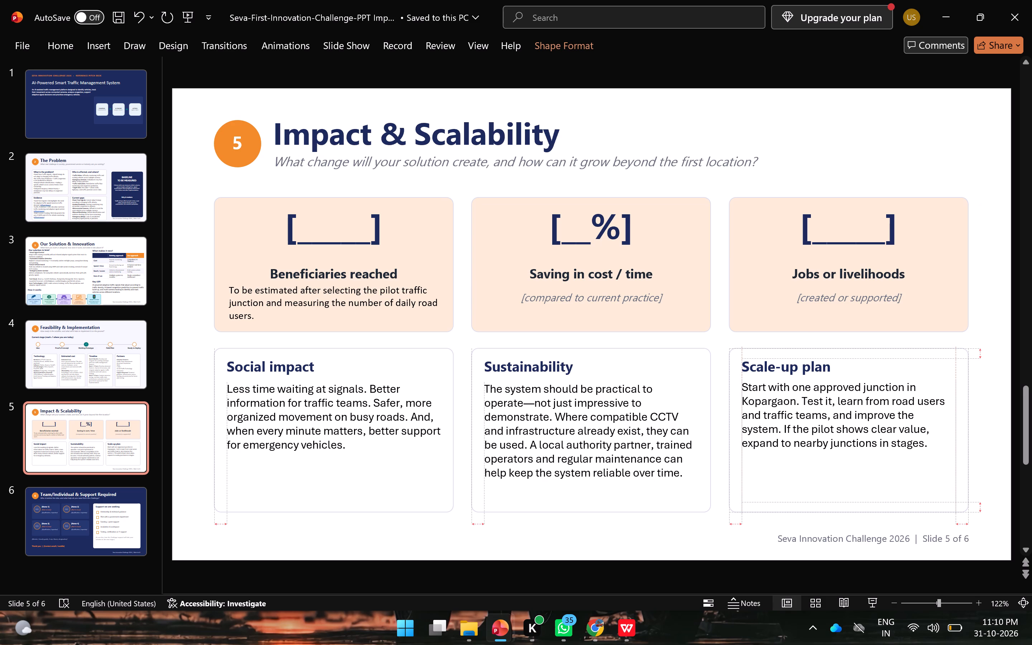
left_click(792, 379)
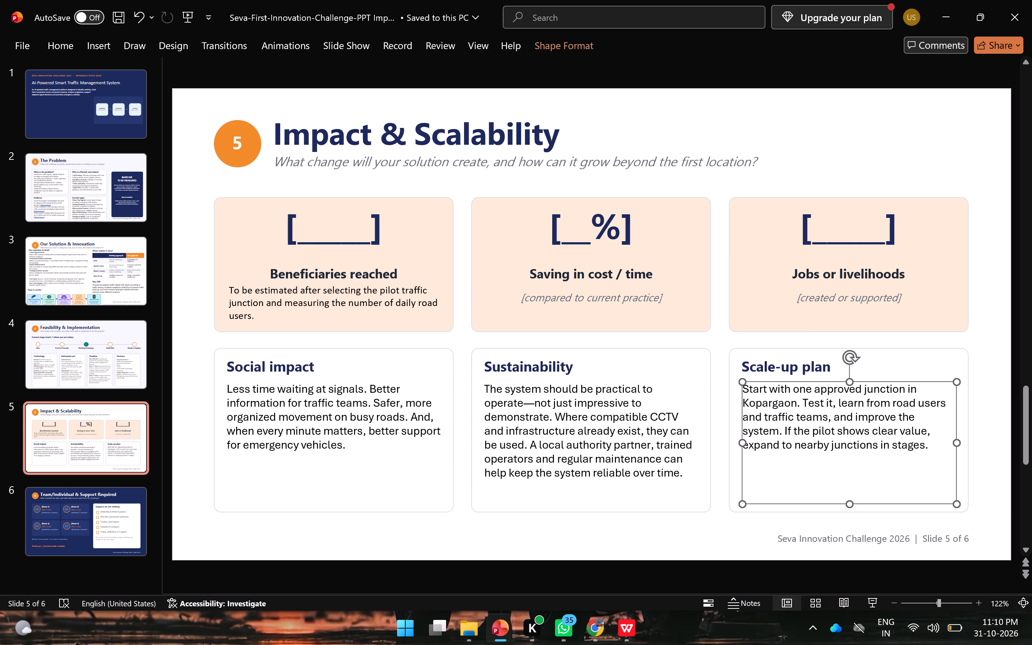
left_click(682, 532)
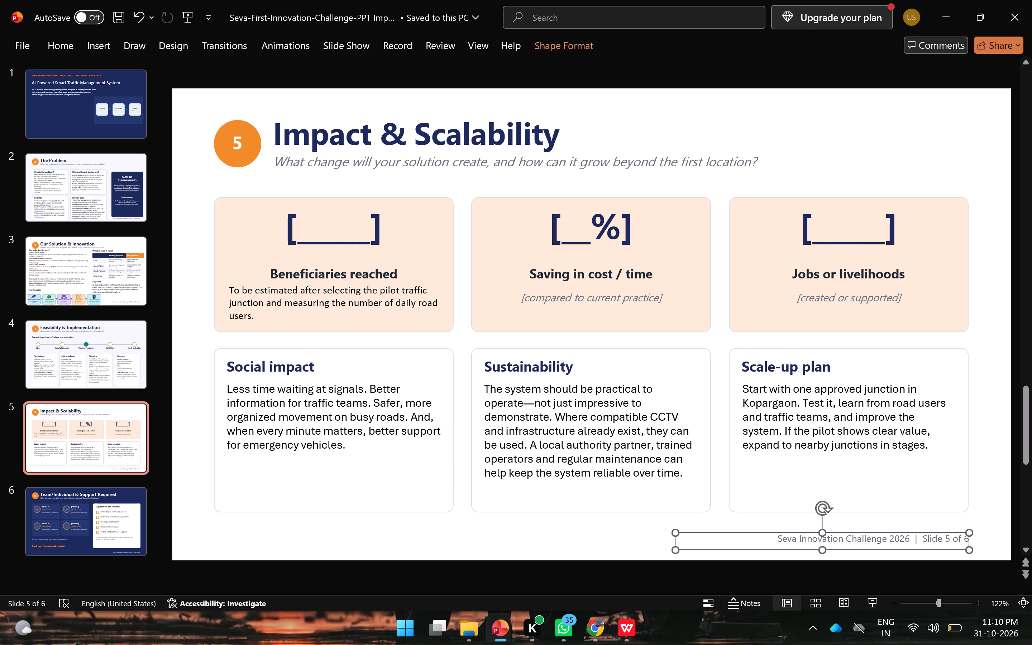
left_click(631, 529)
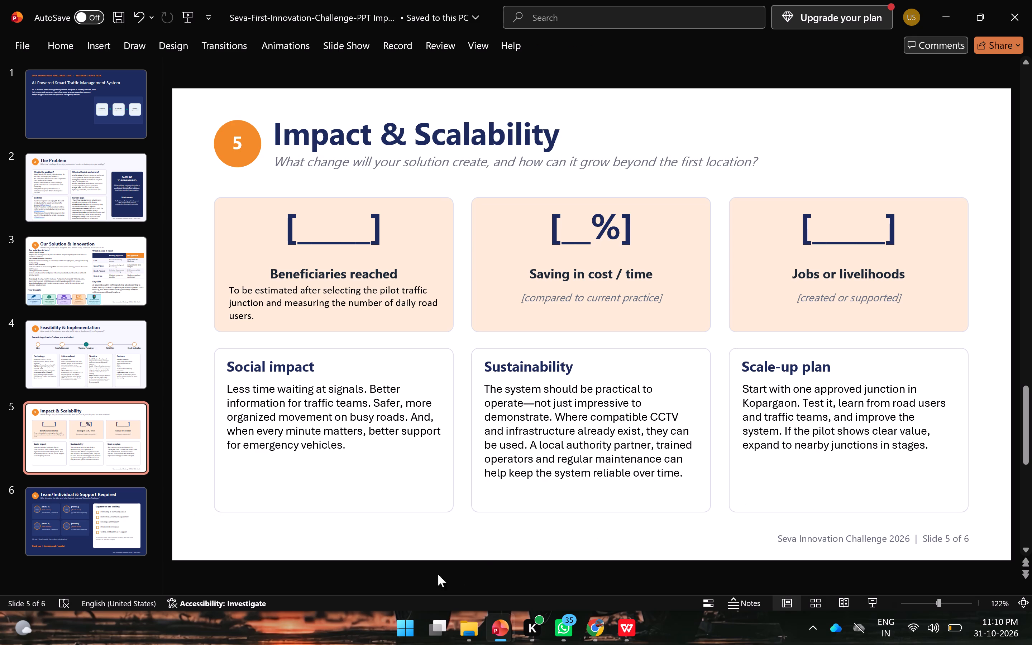
Open slide 6, Team/Individual & Support Required.
left_click(77, 512)
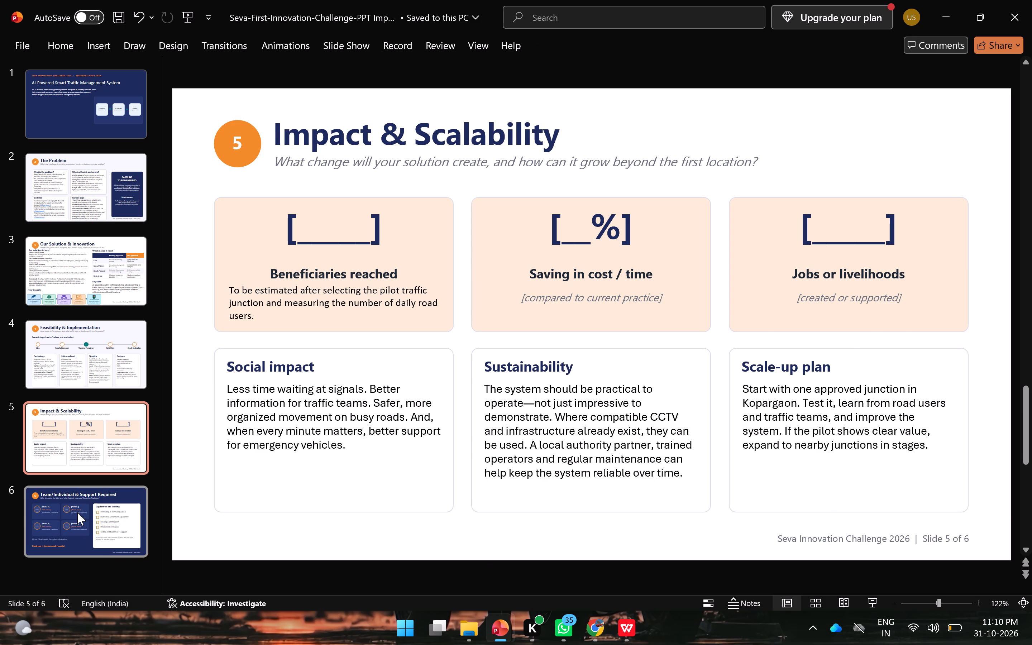
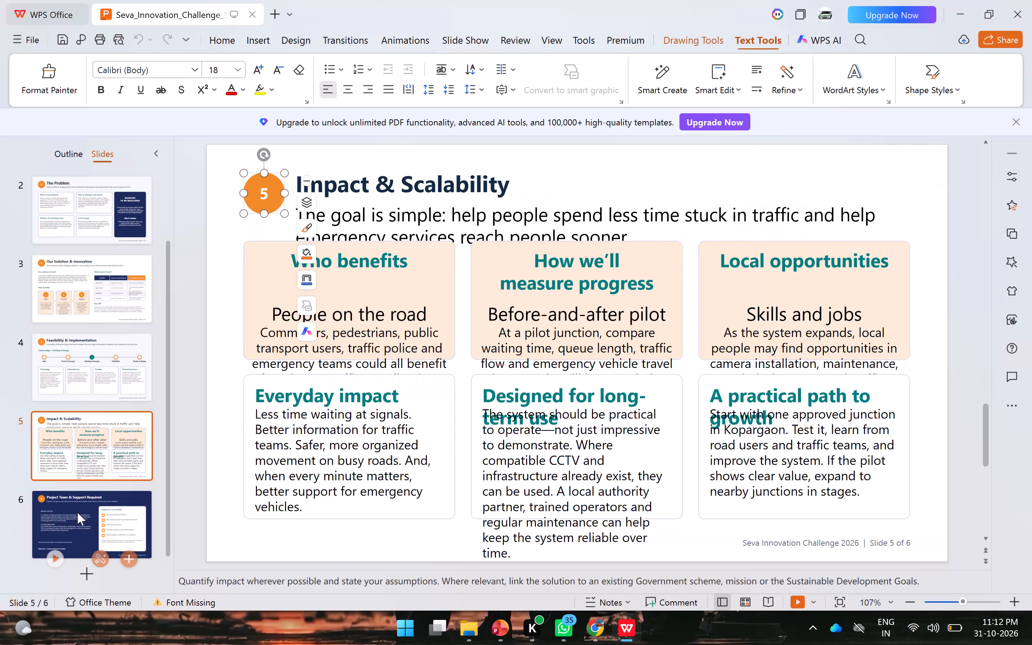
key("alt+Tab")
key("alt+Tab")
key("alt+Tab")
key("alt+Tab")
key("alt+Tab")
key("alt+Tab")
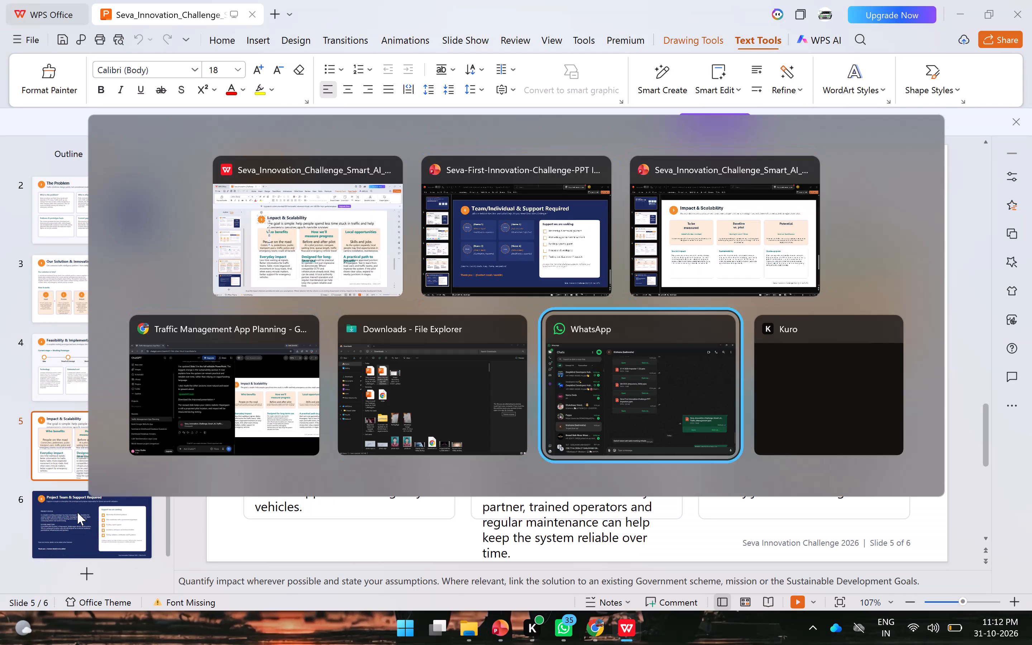
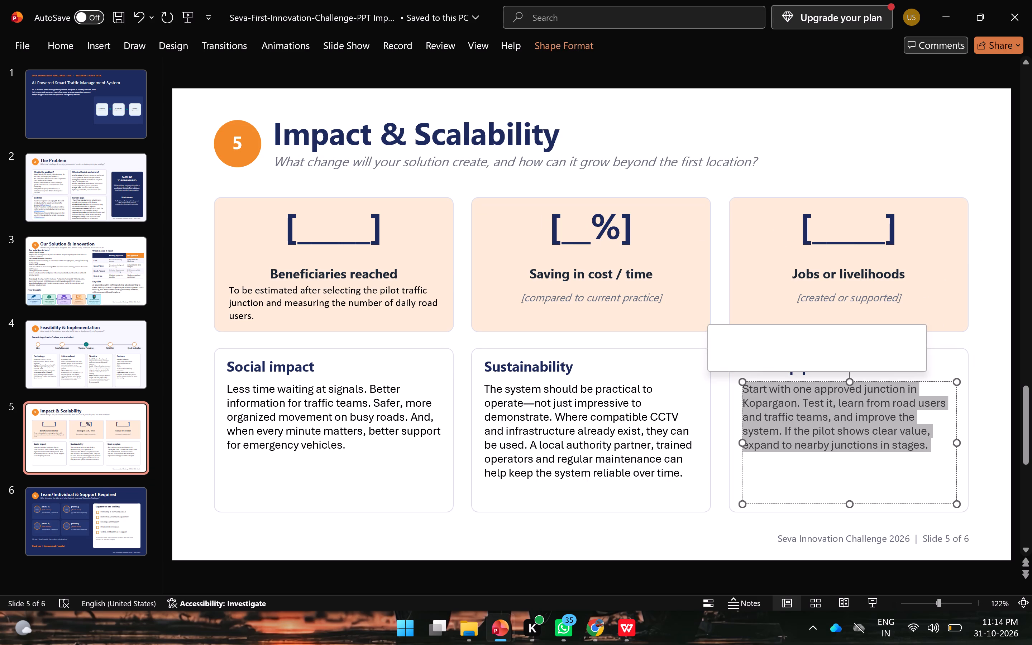
key("ctrl+v")
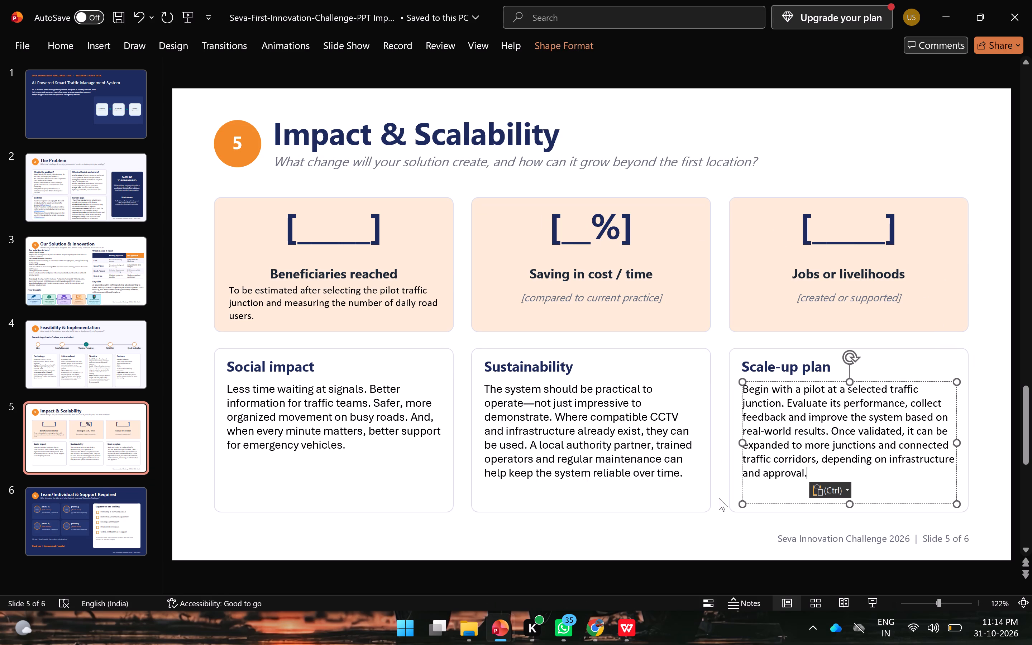
left_click(705, 531)
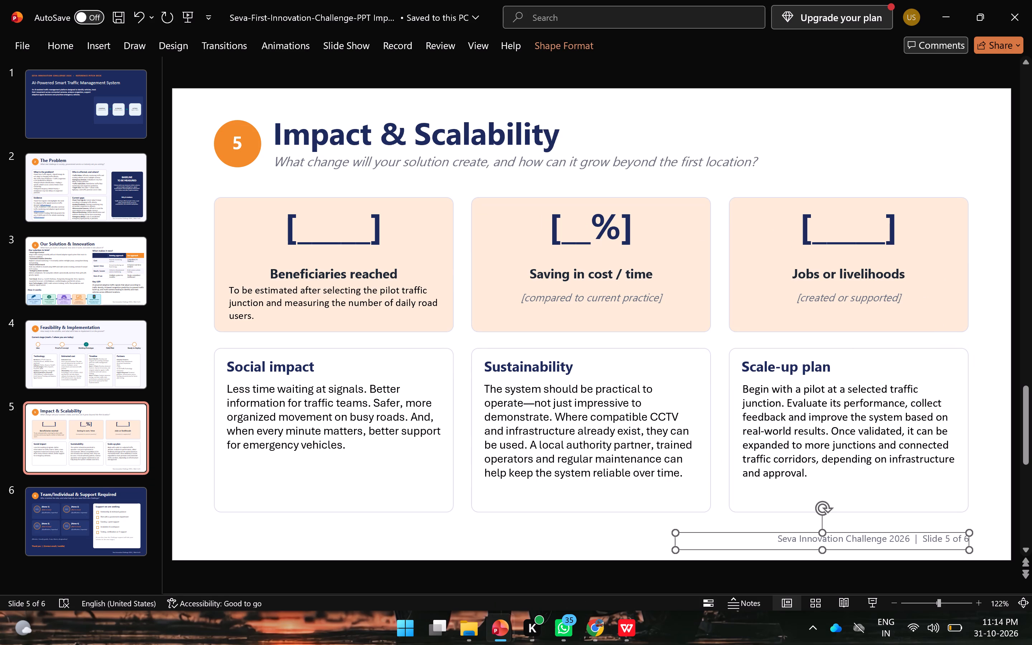
Compare the fonts of slide 5's lower paragraphs and set the Scale-up plan paragraph's font to Aptos.
left_click_drag(810, 477, 739, 388)
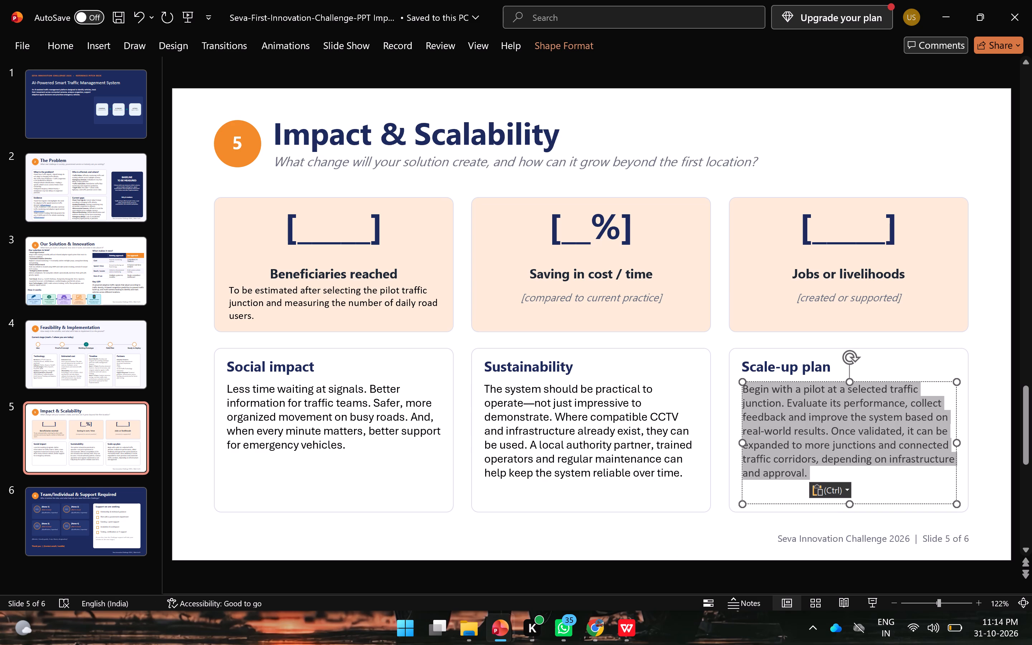
left_click_drag(739, 388, 738, 386)
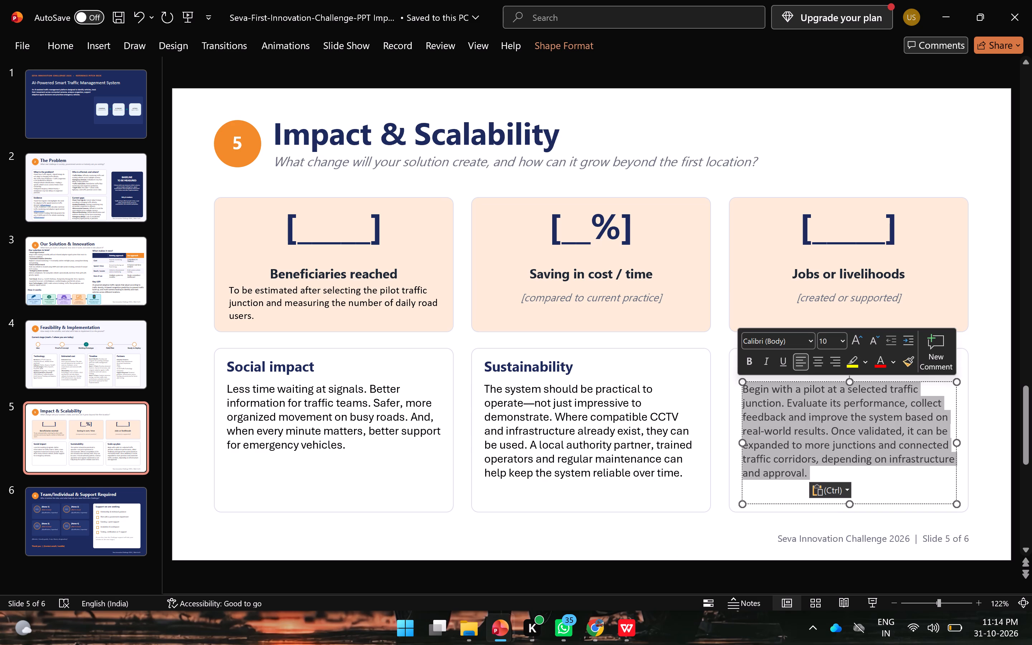
left_click_drag(680, 476, 559, 431)
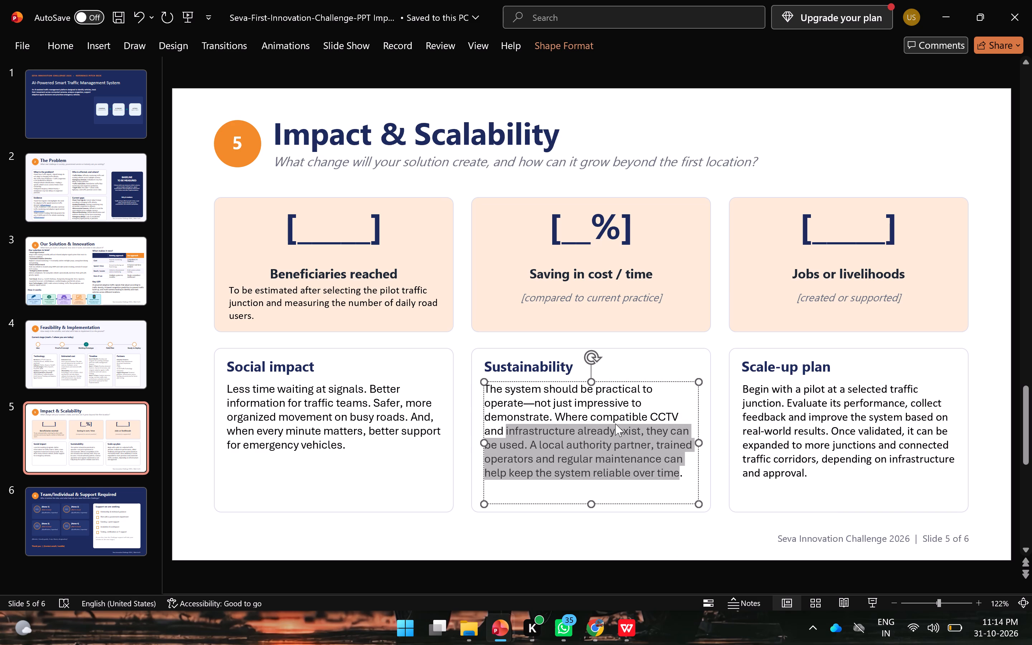
left_click_drag(363, 411, 311, 405)
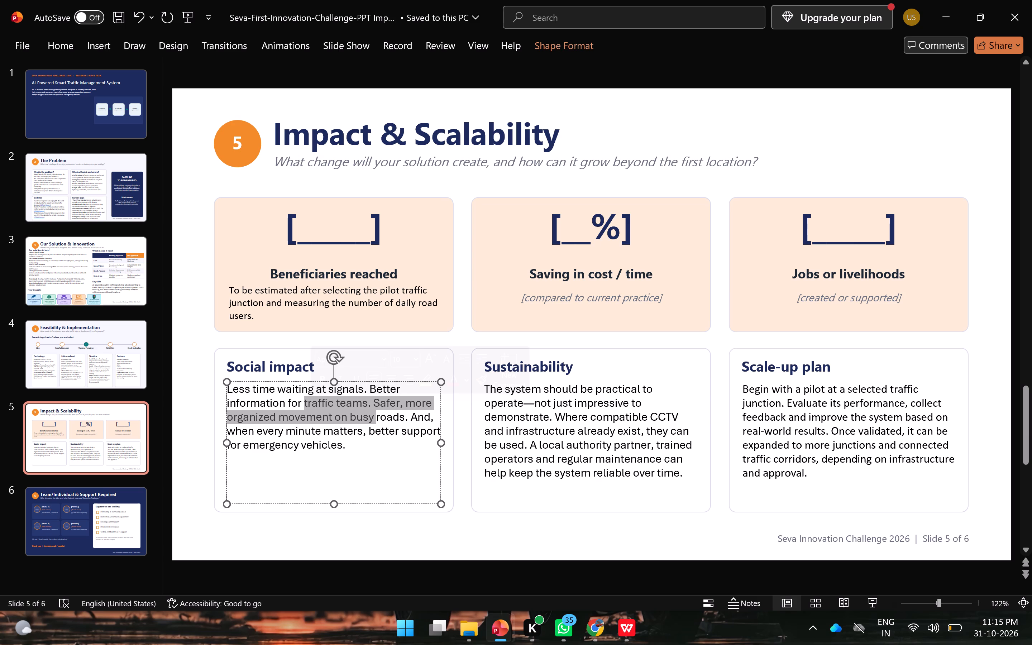
left_click_drag(598, 473, 553, 415)
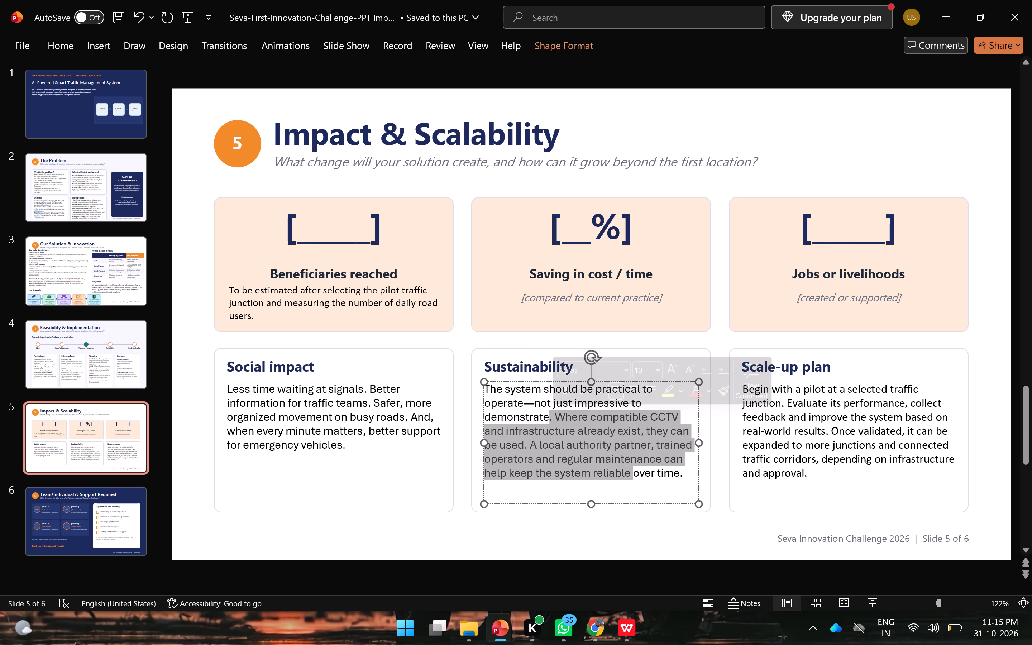
double_click(803, 472)
left_click(786, 471)
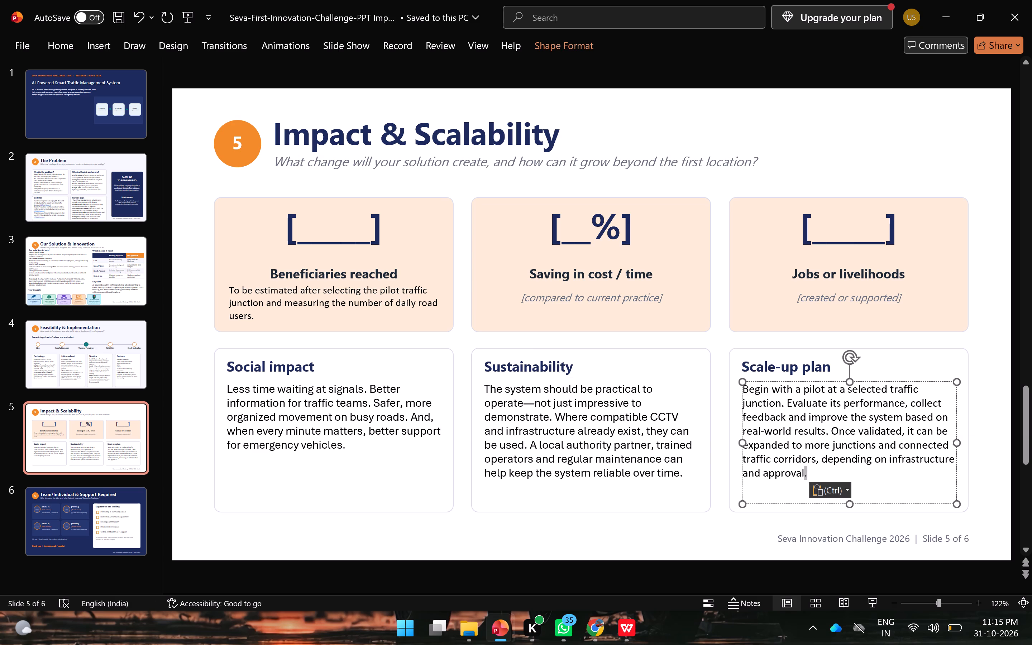
left_click_drag(810, 476, 730, 378)
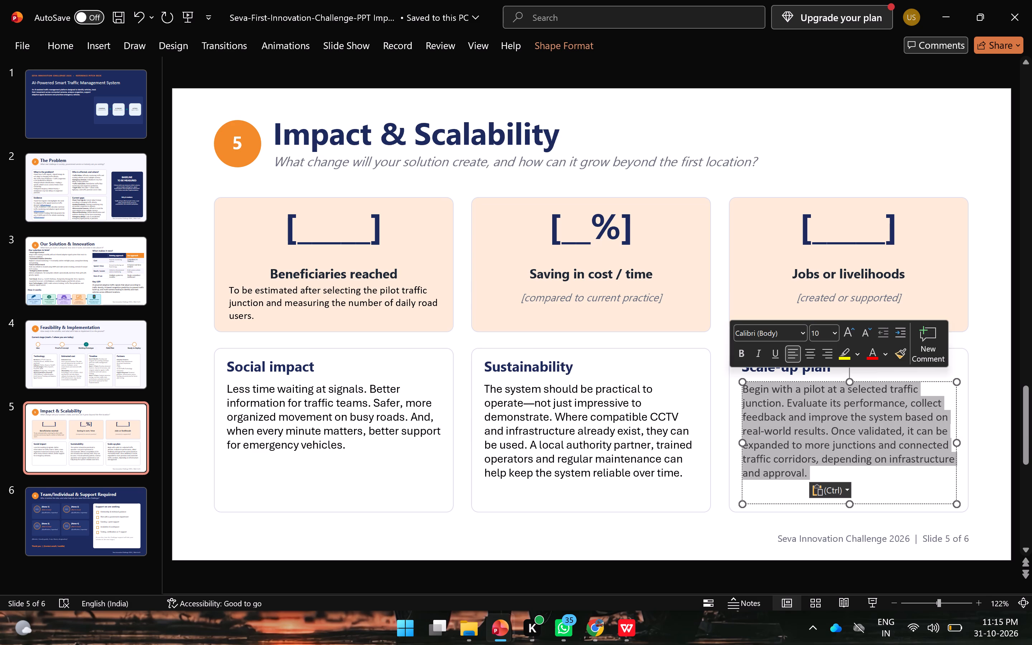
left_click(801, 338)
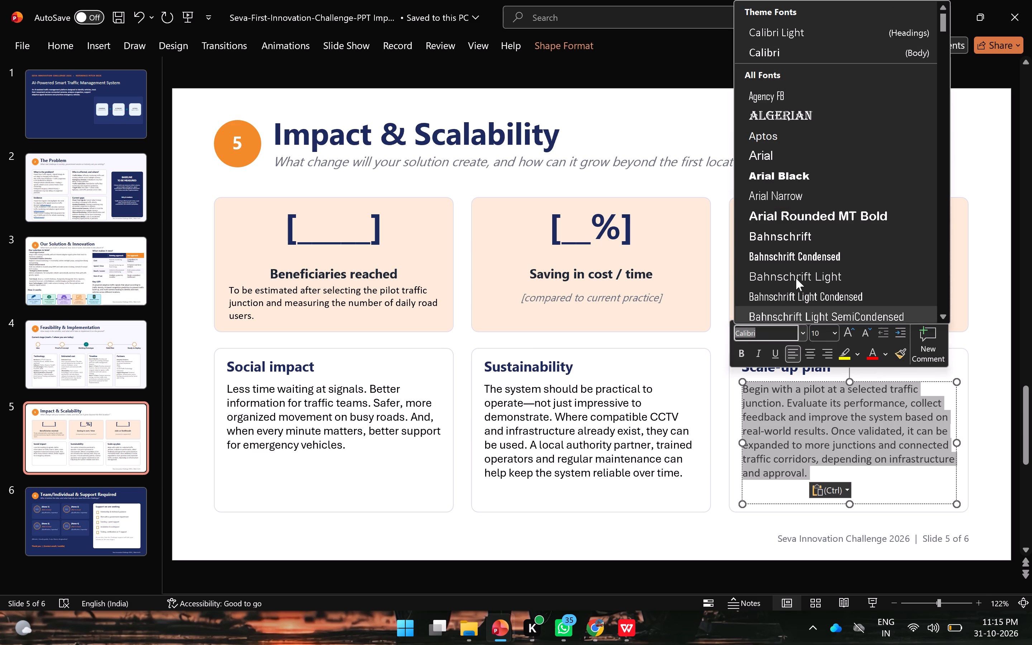
left_click(783, 127)
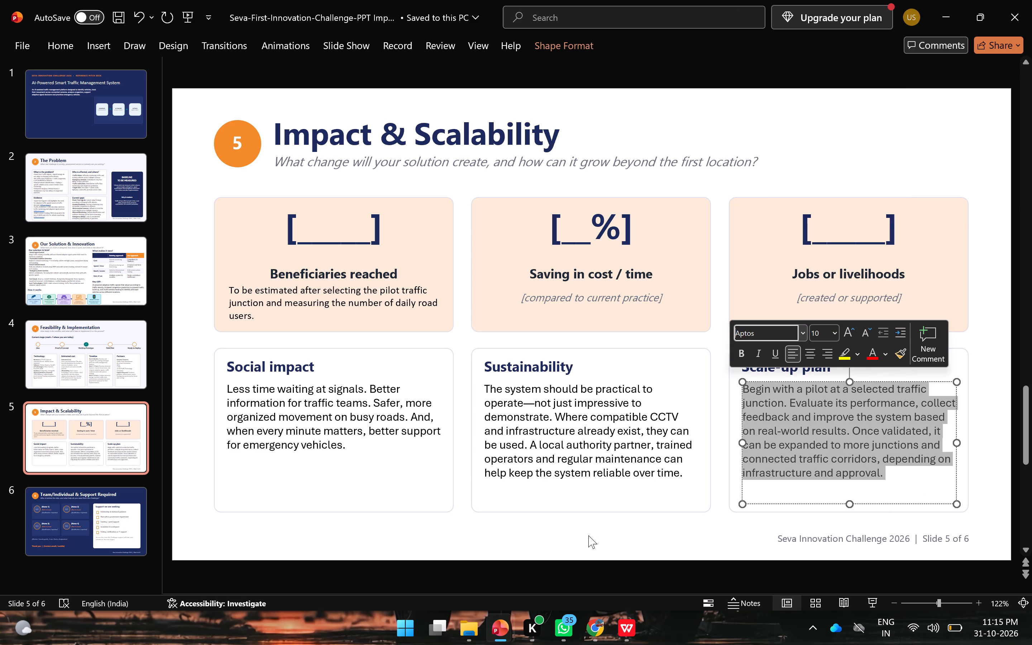
left_click(584, 535)
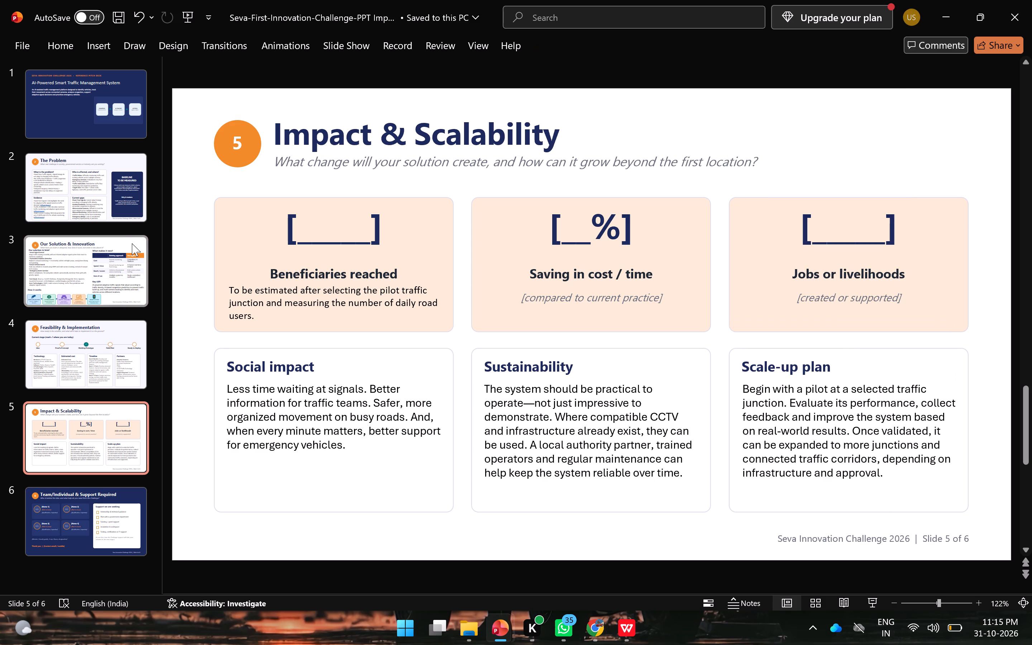
On slide 2, The Problem, change the font of the "What is the problem?" bullet text to Aptos.
left_click(116, 220)
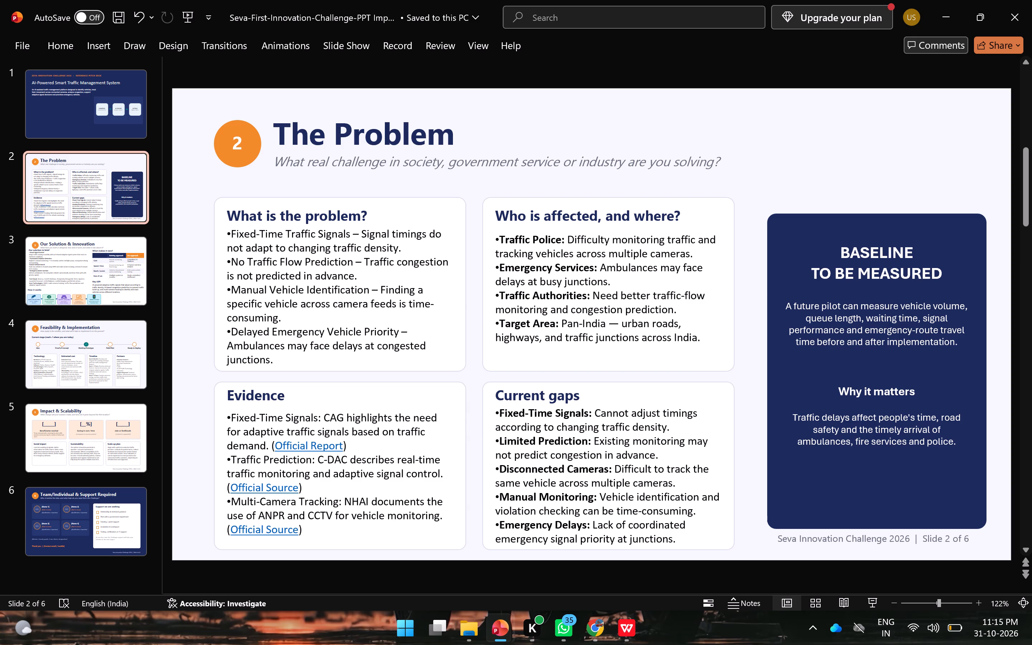
left_click_drag(272, 362, 216, 221)
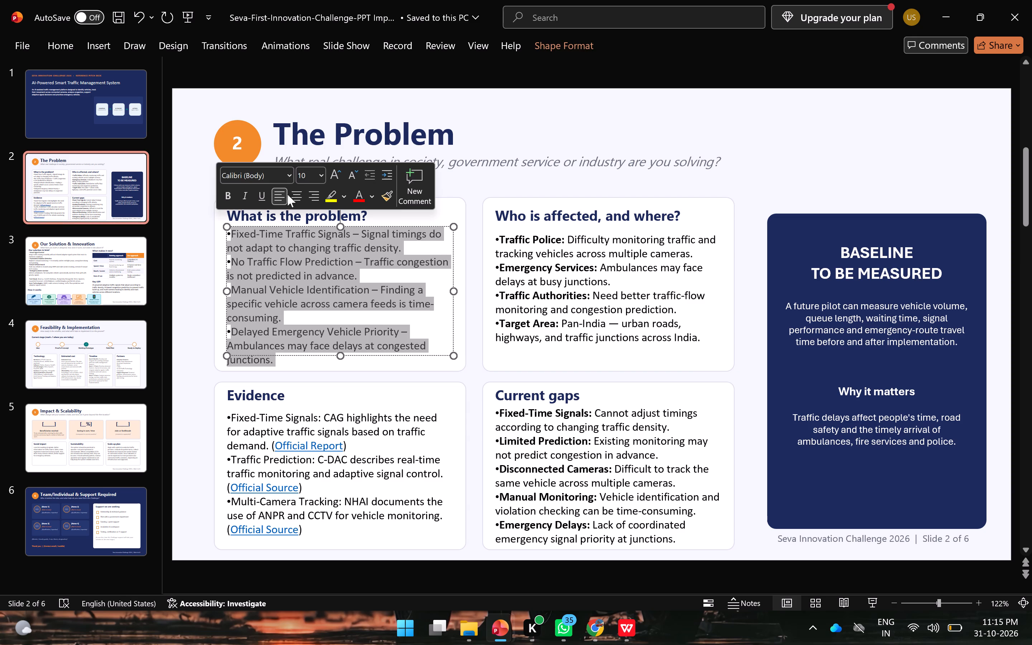
left_click(290, 169)
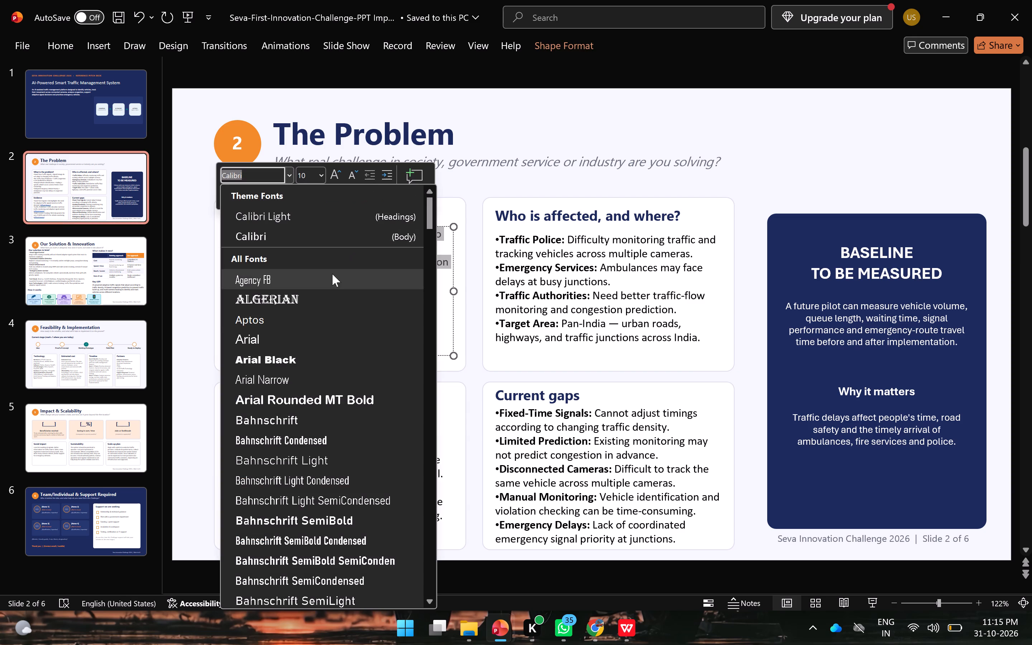
left_click(302, 319)
left_click(506, 374)
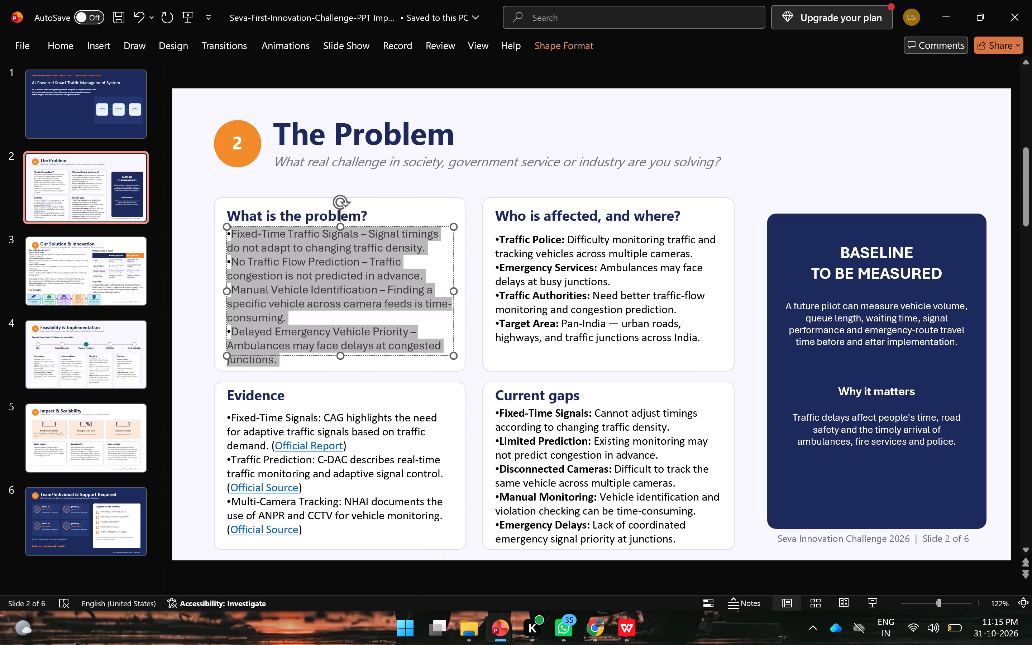
Change the font of the "Who is affected, and where?" bullet text on slide 2 to Aptos.
left_click_drag(706, 341, 693, 337)
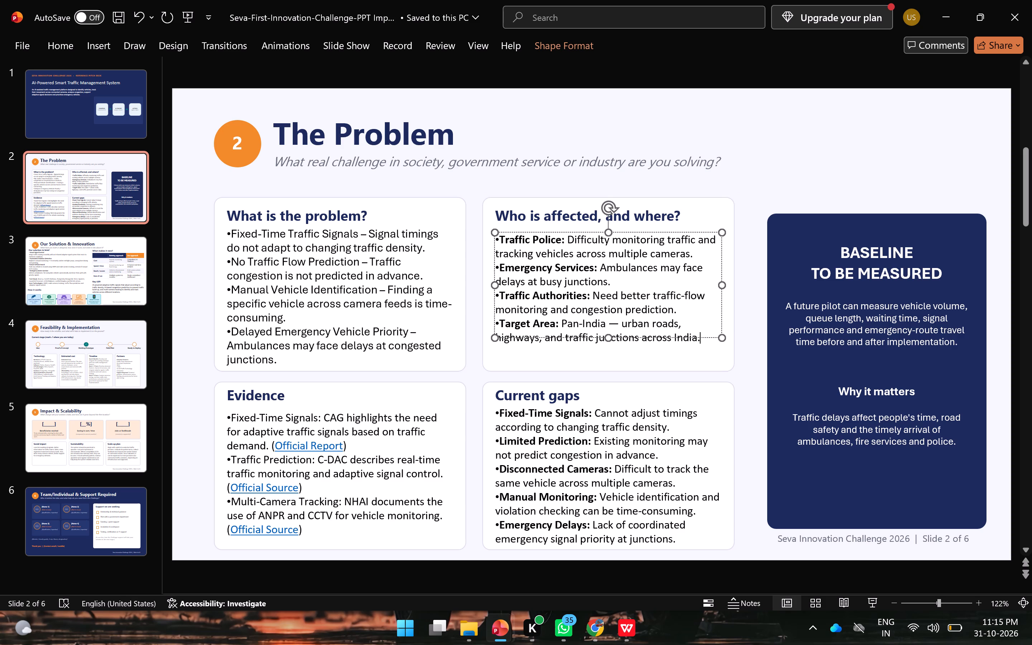
left_click_drag(693, 337, 489, 228)
left_click(561, 184)
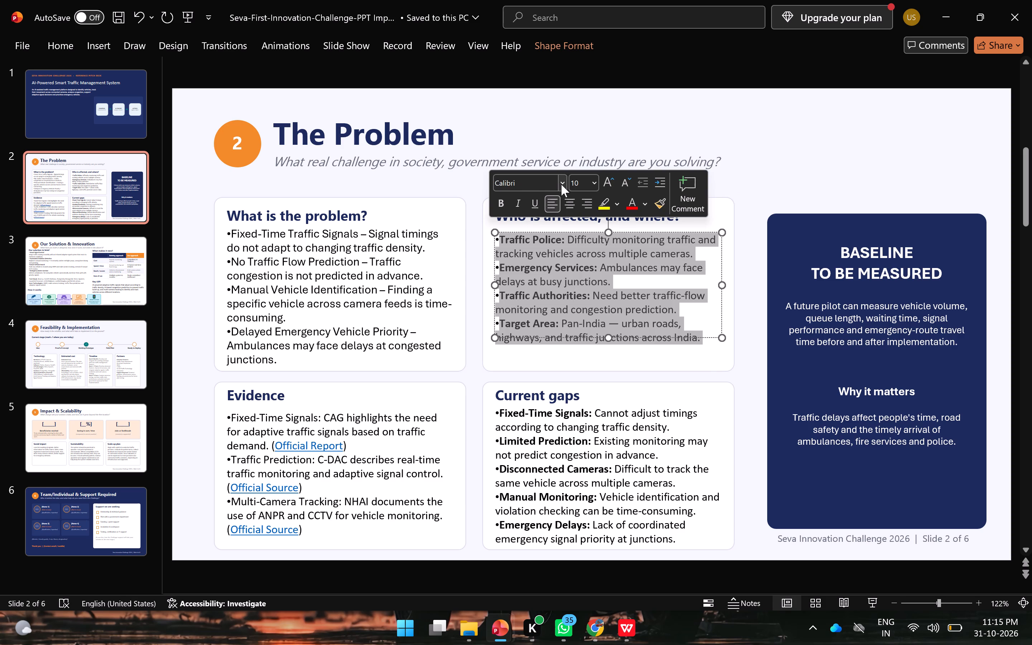
left_click(543, 327)
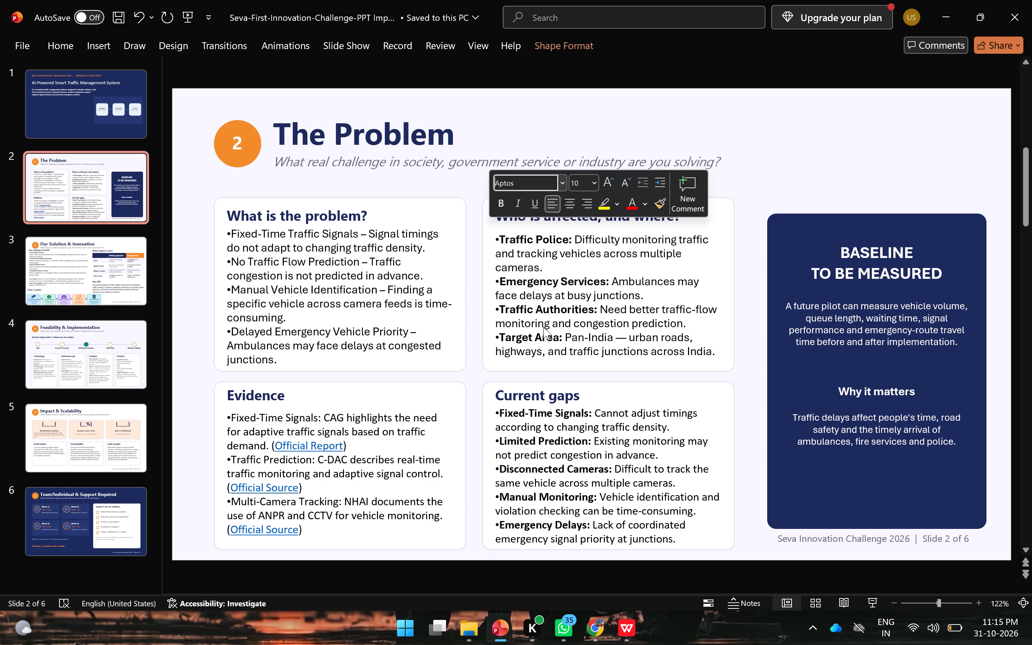
Change the font of the Evidence bullet text on slide 2, including its source links, to Aptos.
left_click_drag(312, 532, 305, 524)
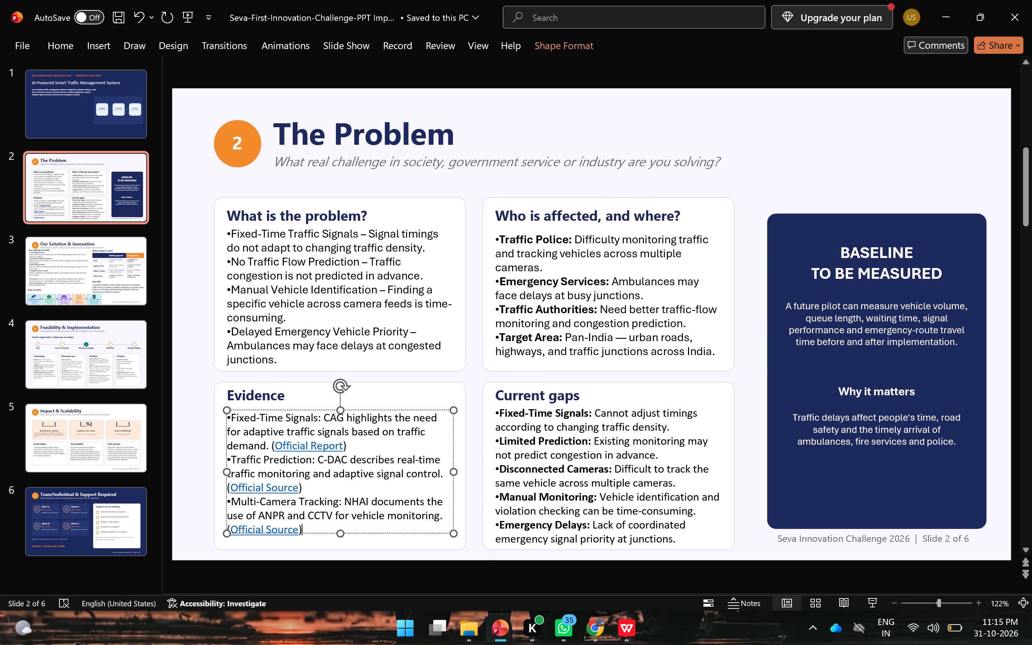
left_click_drag(305, 524, 226, 411)
left_click(298, 364)
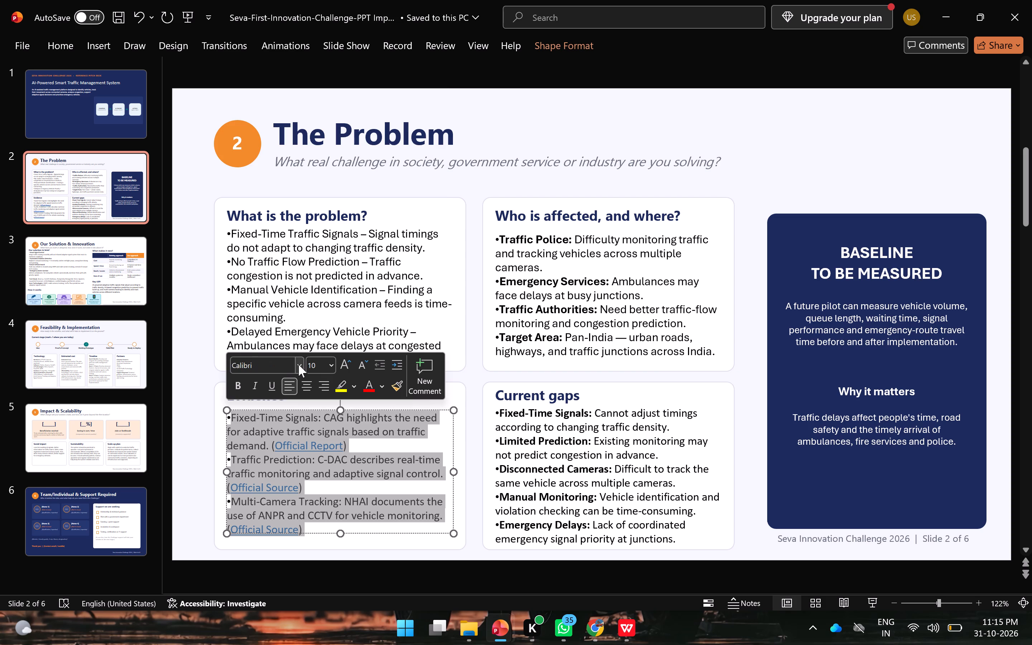
left_click(282, 139)
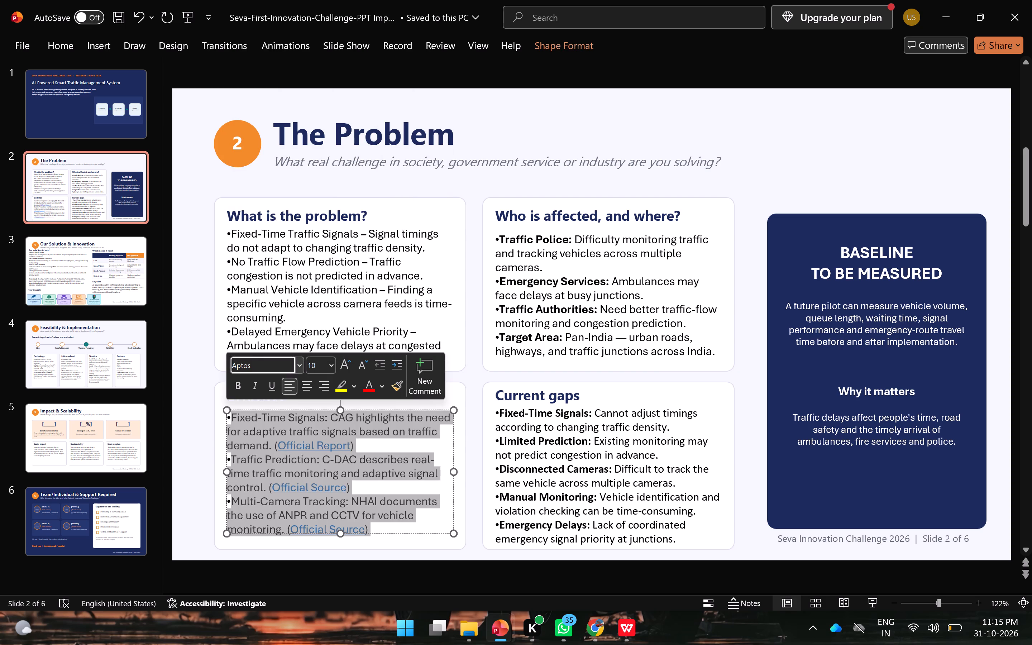
Change the font of the Current gaps bullet text on slide 2 to Aptos.
left_click_drag(680, 543, 478, 397)
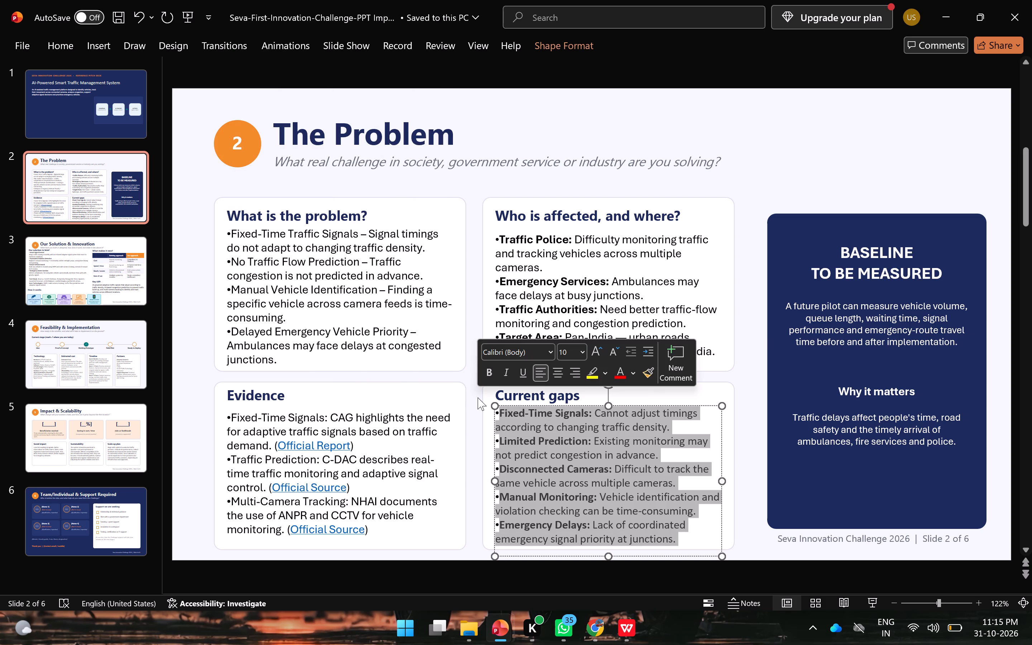
left_click(552, 347)
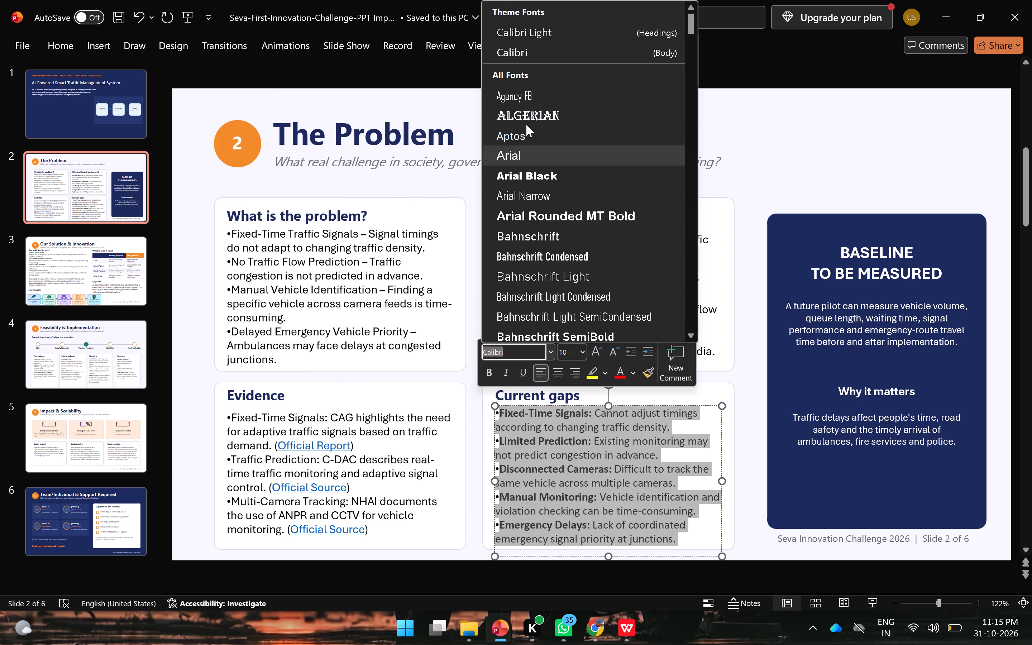
left_click(524, 135)
left_click(442, 407)
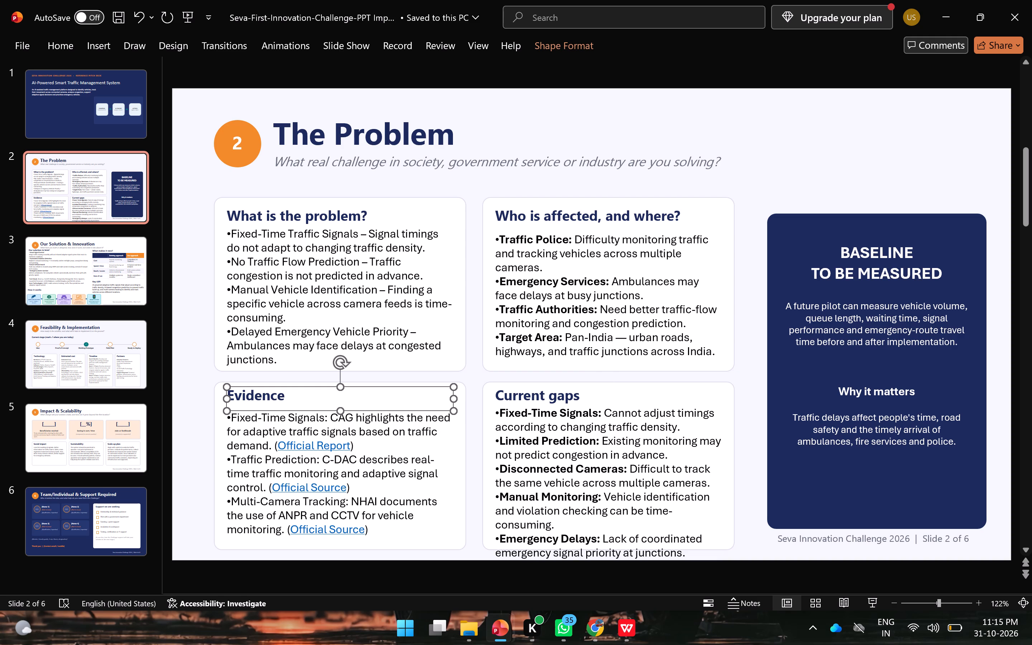
Set the font size of all the Current gaps bullet text on slide 2 to 9.
left_click_drag(686, 558, 496, 429)
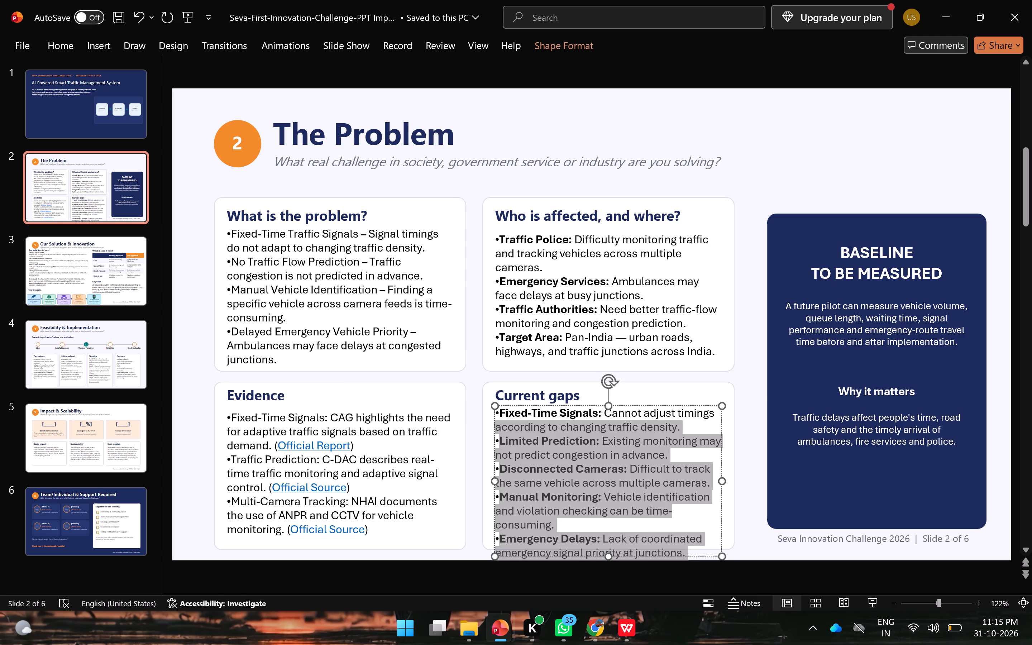
left_click_drag(496, 429, 490, 412)
left_click(594, 367)
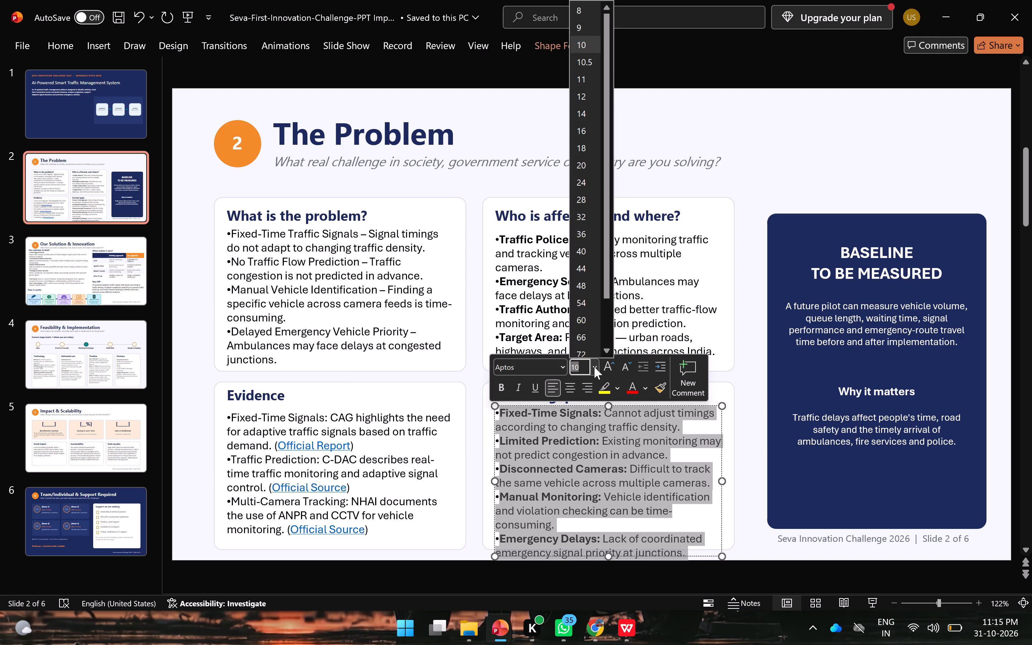
left_click(584, 32)
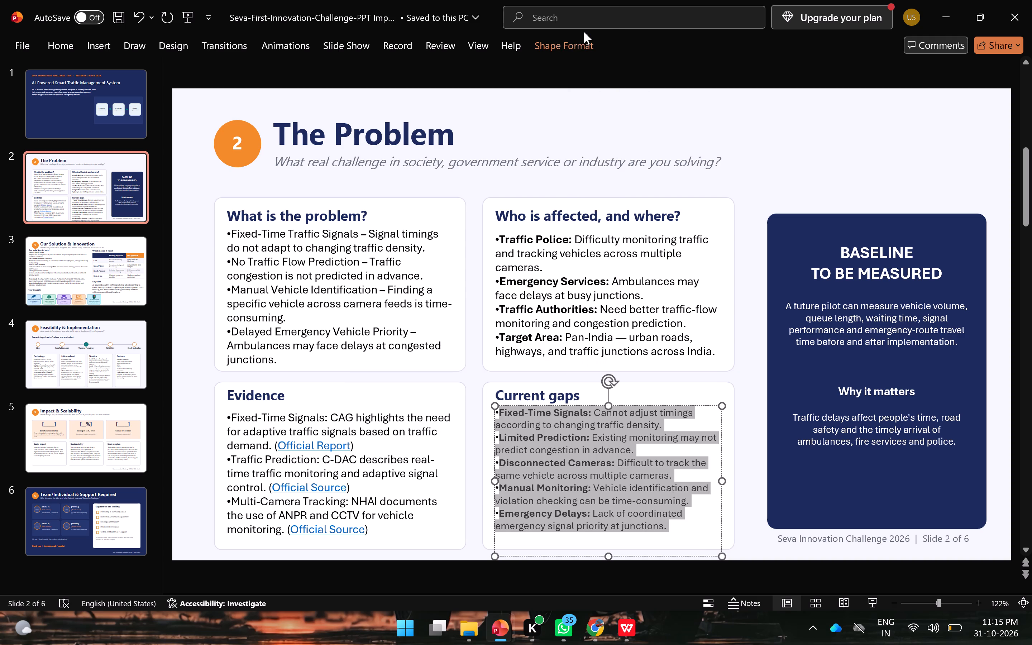
left_click(746, 391)
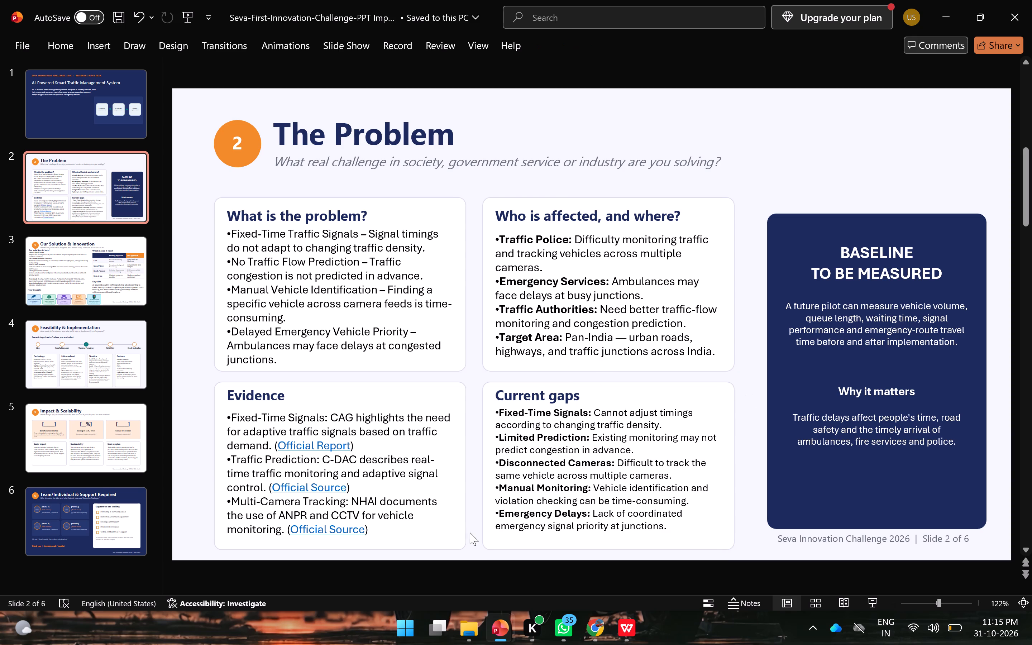
Set the font size of all the Evidence bullet text on slide 2, including its source links, to 9.
left_click_drag(371, 525, 228, 367)
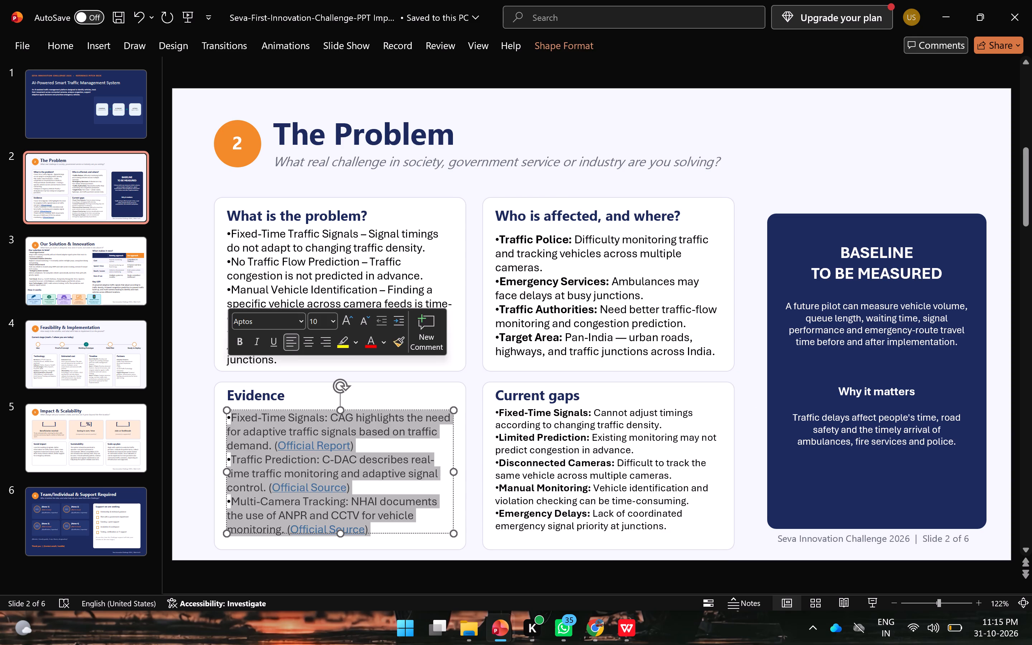
left_click(337, 319)
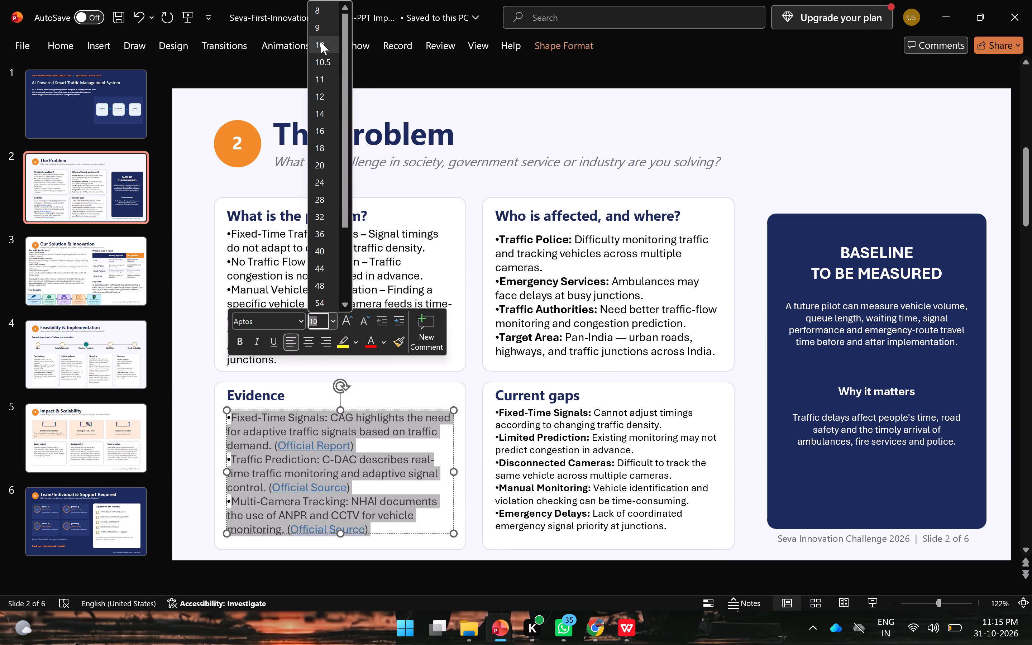
left_click(319, 33)
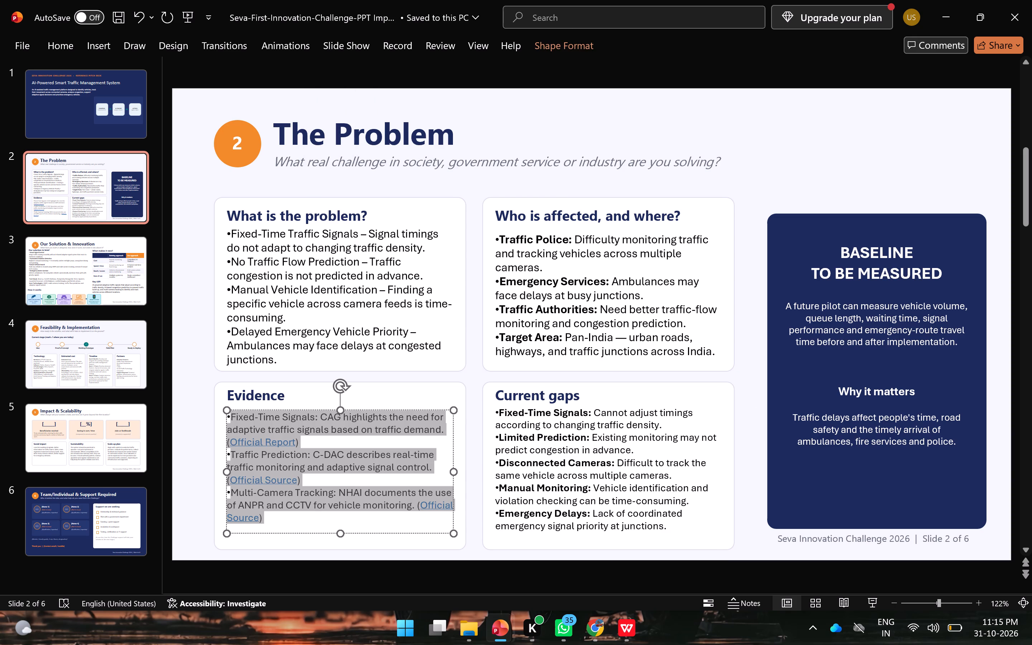
Set the font size of all the "What is the problem?" bullet text on slide 2 to 9.
left_click_drag(285, 353, 224, 232)
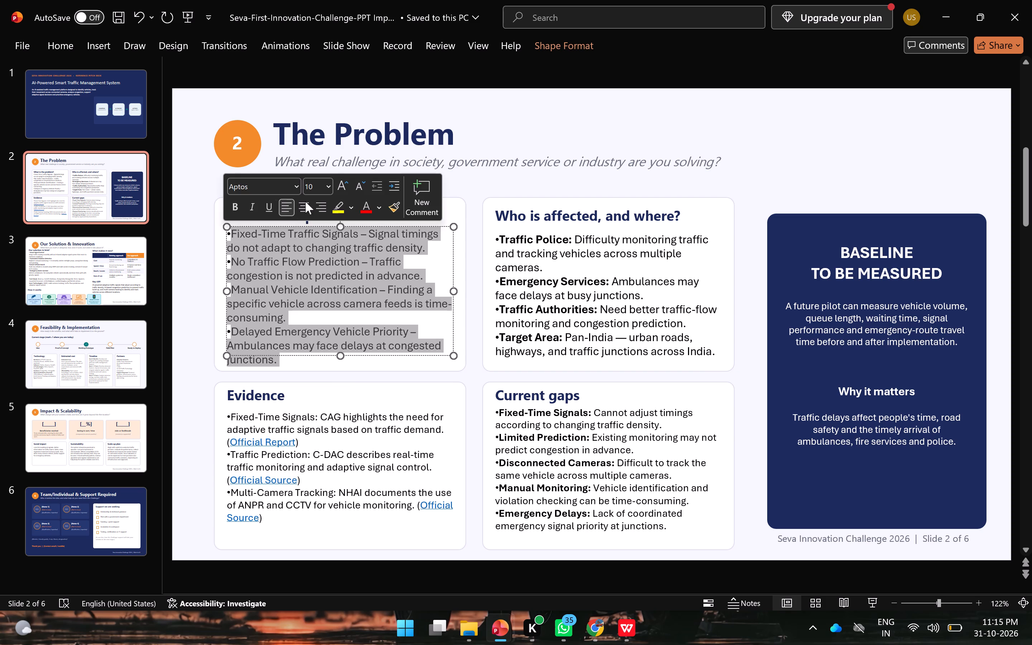
left_click(326, 184)
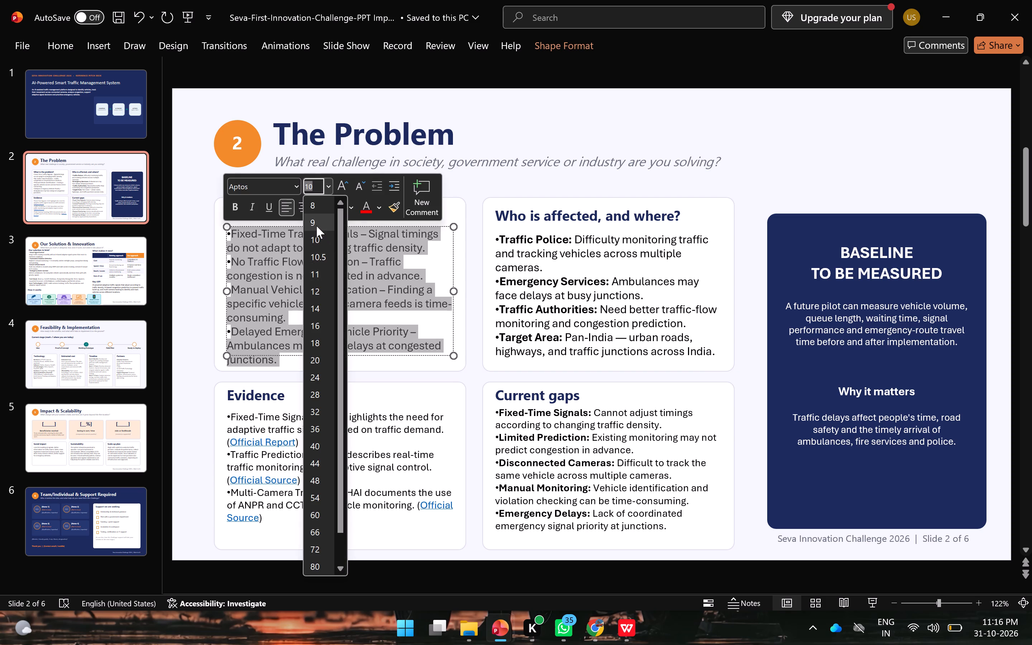
left_click(316, 226)
left_click(488, 181)
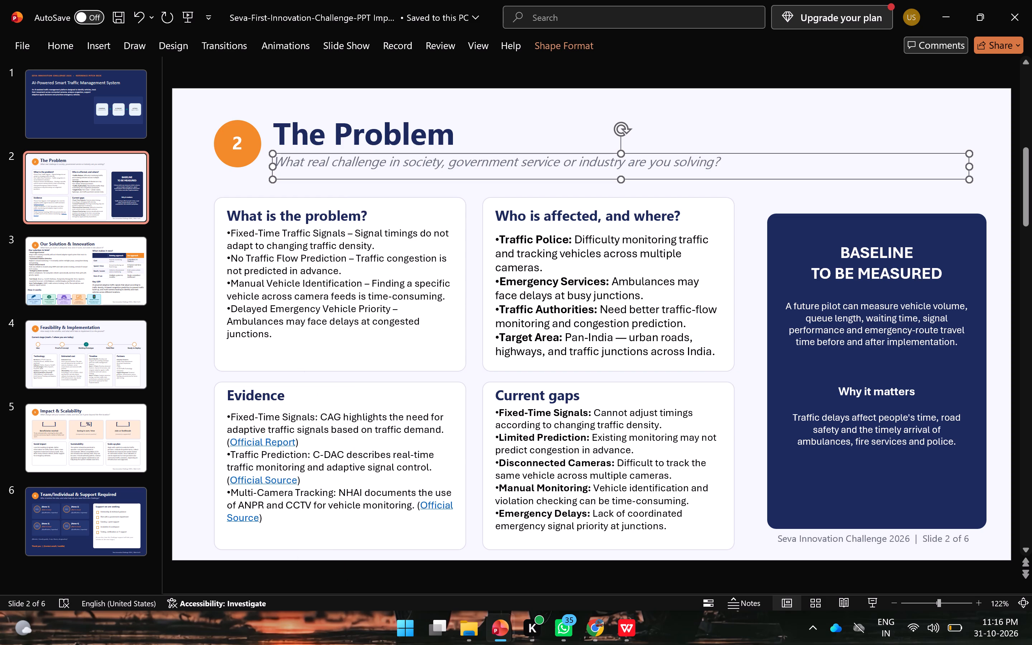
Set the font size of all the "Who is affected, and where?" bullet text on slide 2 to 9.
left_click_drag(716, 354, 481, 224)
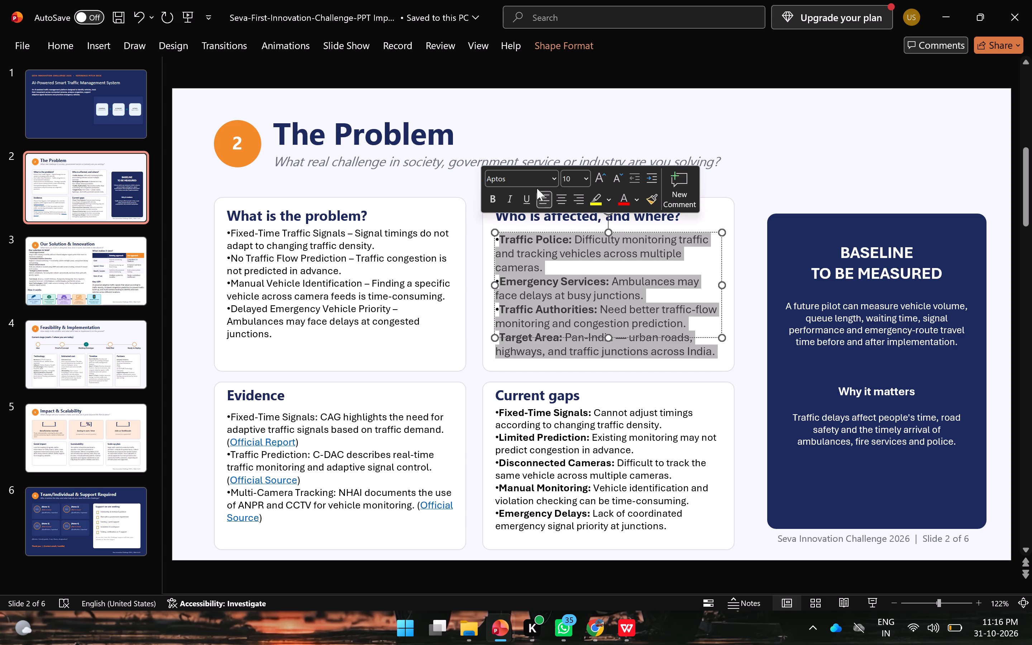
left_click(586, 180)
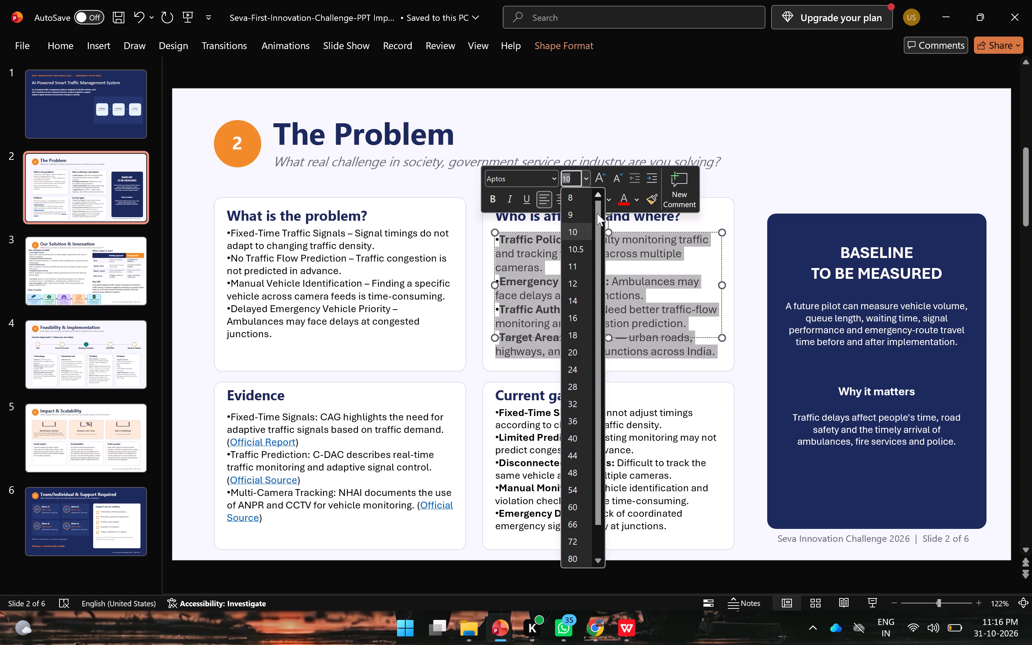
left_click(580, 218)
left_click(763, 181)
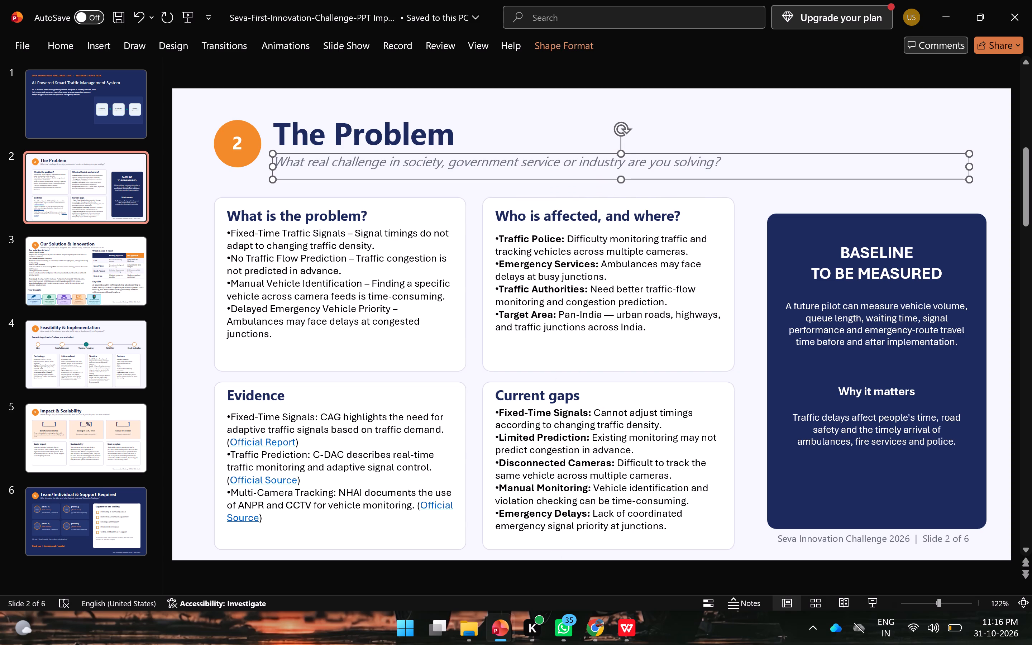
Nudge the "Who is affected, and where?" bullet text box on slide 2 very slightly down within its card.
left_click_drag(612, 310, 555, 266)
left_click(555, 266)
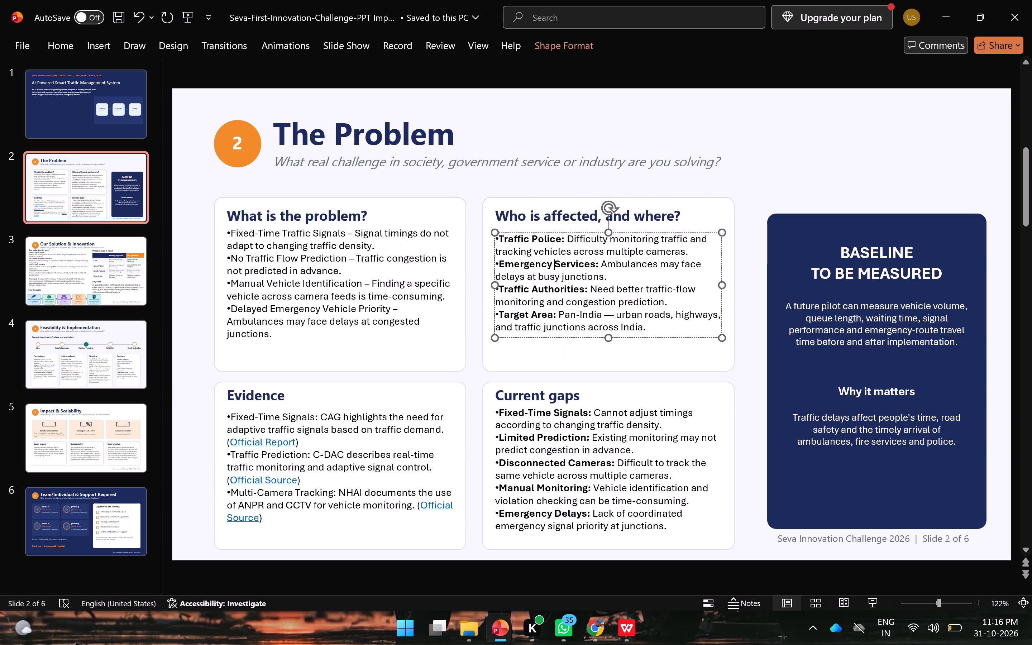
left_click(553, 233)
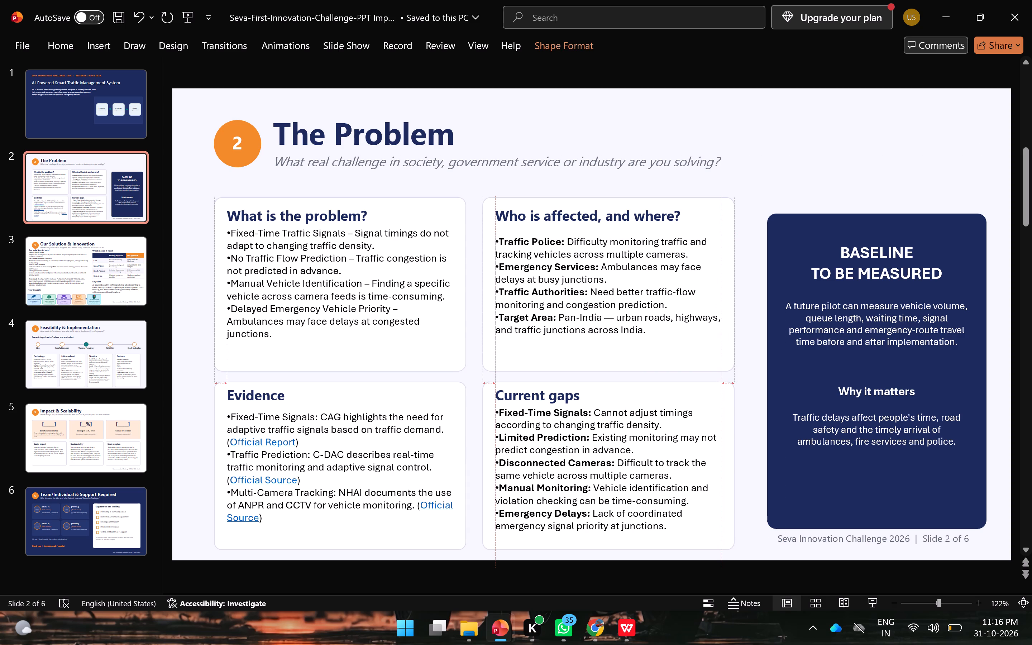
Move the "What is the problem?" bullet text box on slide 2 slightly down, keeping it aligned with the card's heading.
left_click(391, 260)
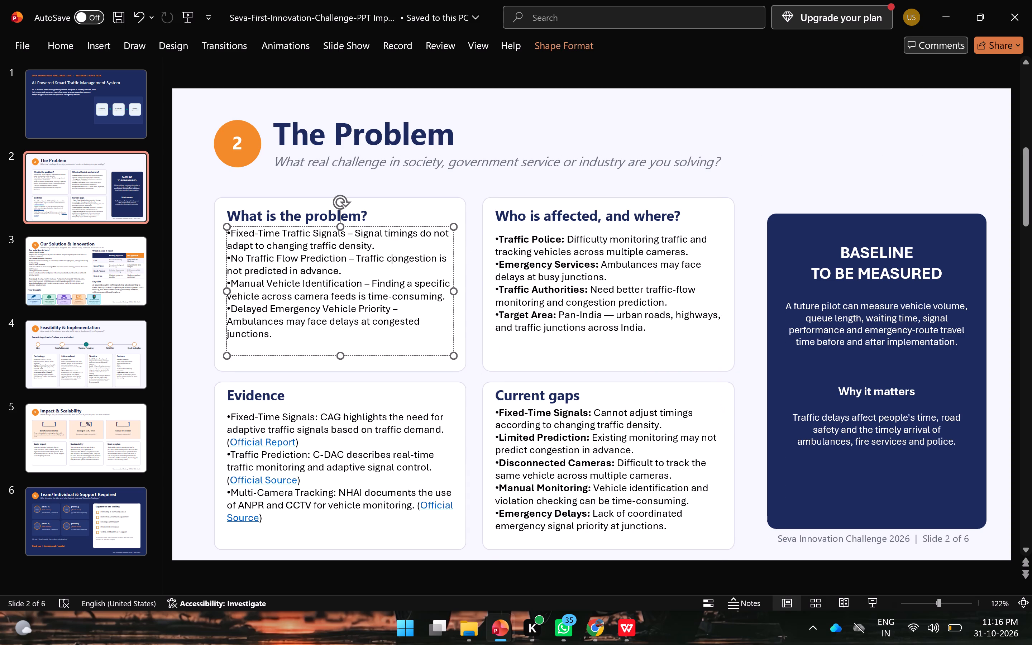
left_click_drag(391, 227, 391, 230)
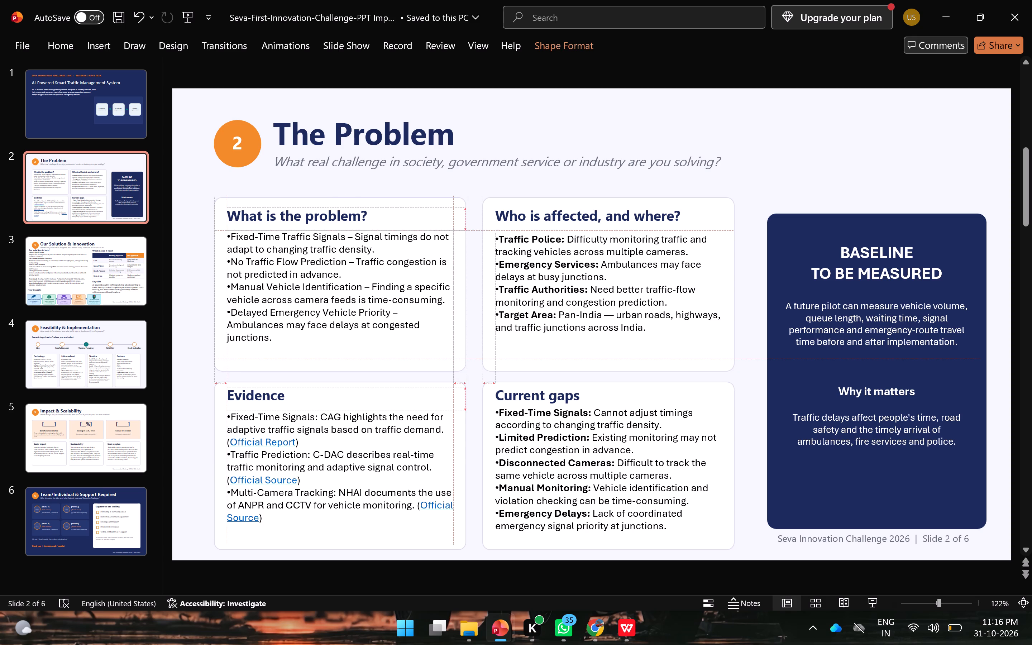
left_click_drag(391, 230, 391, 231)
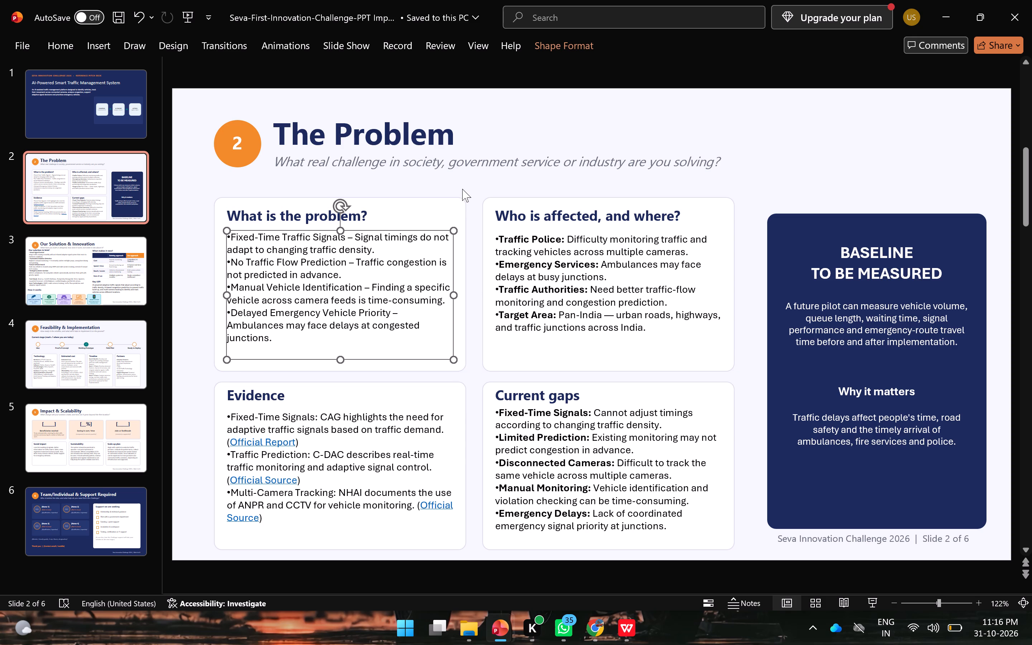
left_click(462, 190)
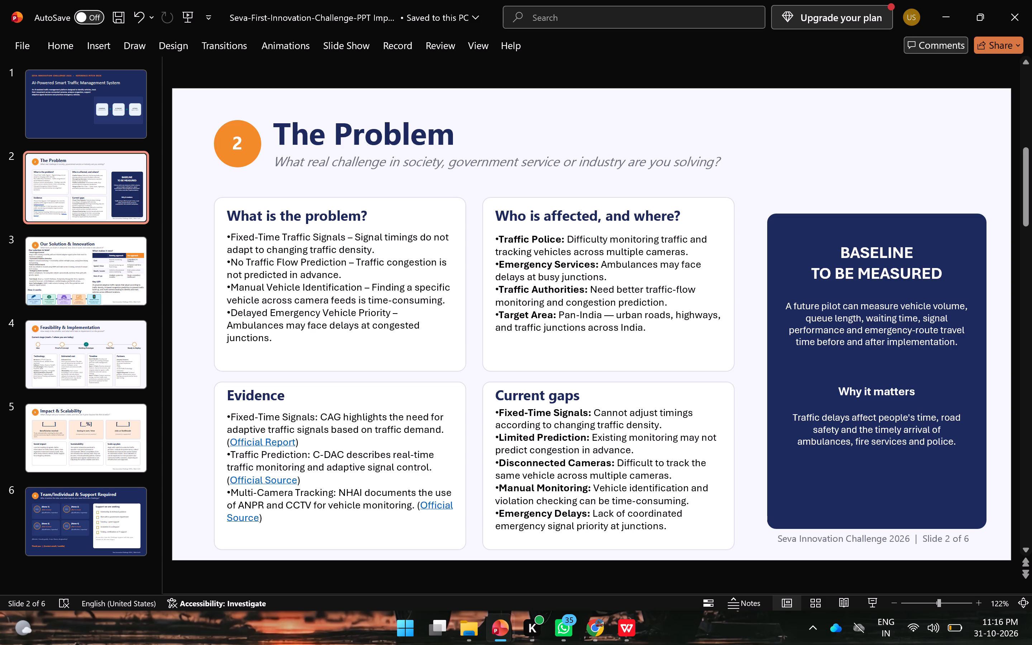
Nudge the Evidence bullet text box on slide 2 slightly down within its card.
left_click(362, 474)
left_click(365, 409)
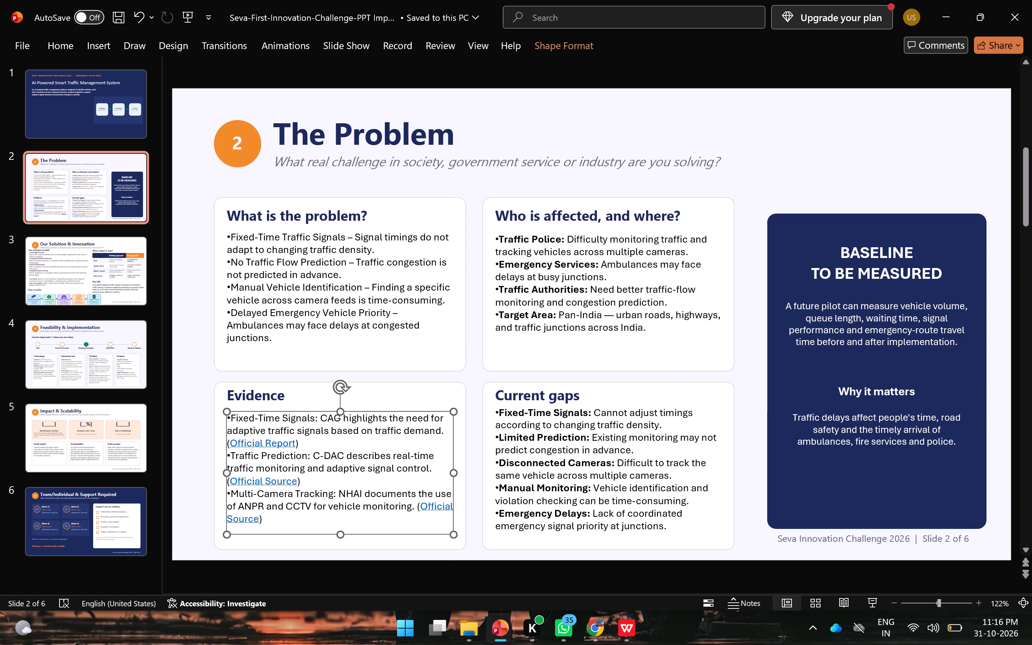
Move the Current gaps bullet text box on slide 2 slightly down, about level with the Evidence bullet text.
left_click(524, 449)
left_click_drag(534, 405, 535, 408)
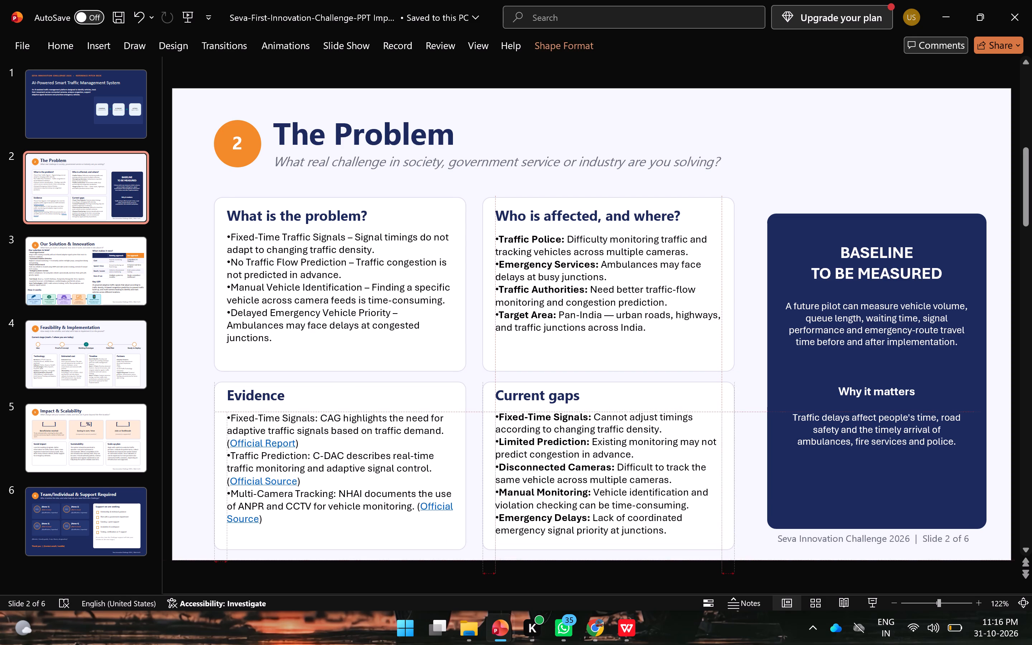
left_click_drag(535, 408, 535, 408)
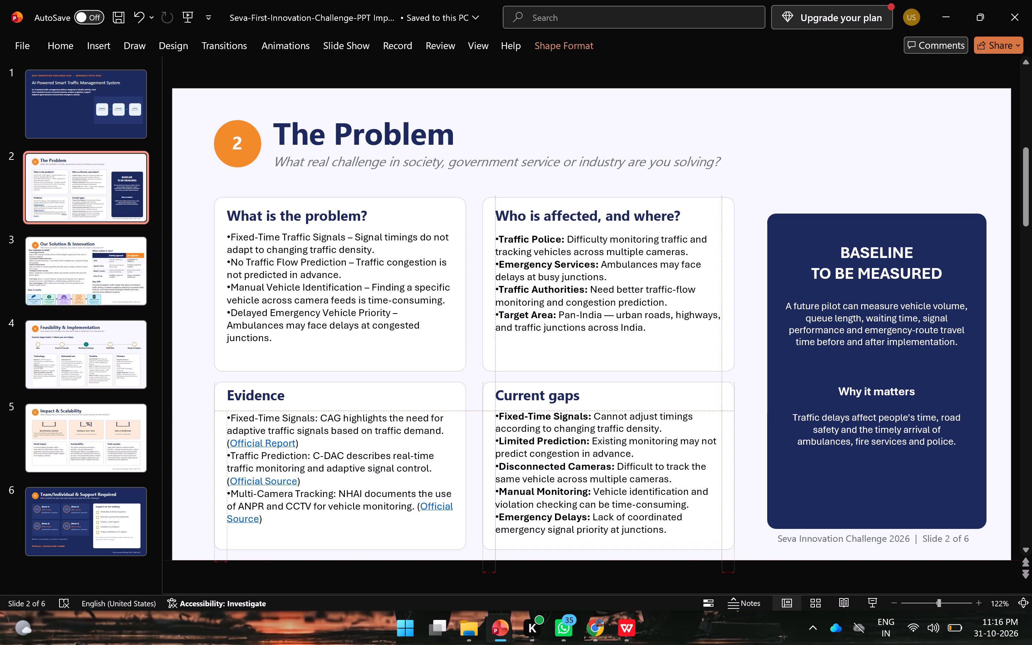
left_click_drag(535, 408, 535, 408)
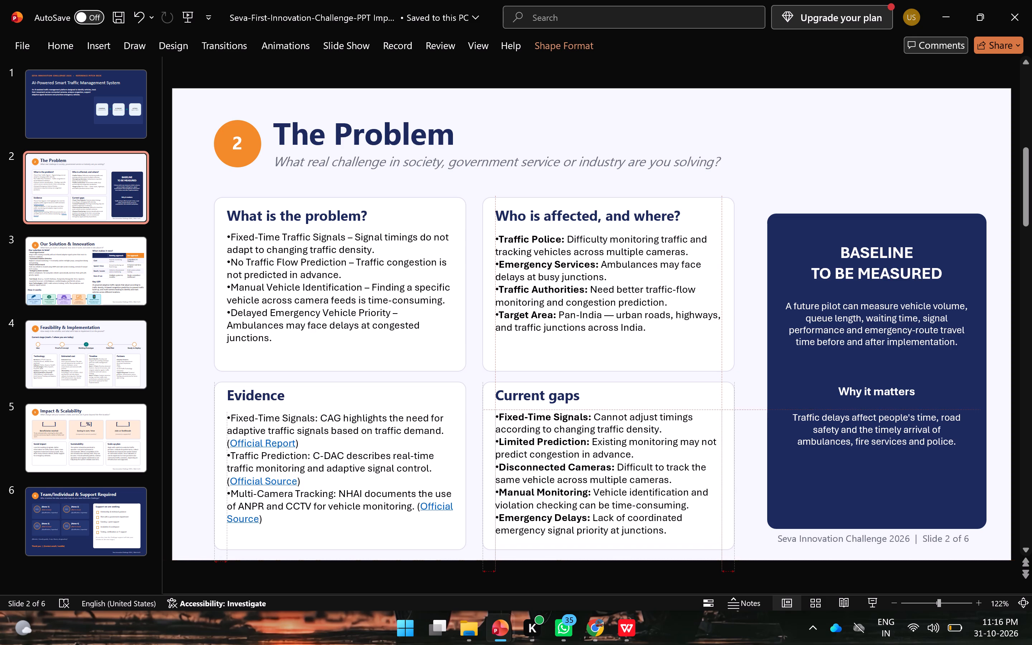
left_click_drag(535, 408, 536, 410)
left_click(743, 379)
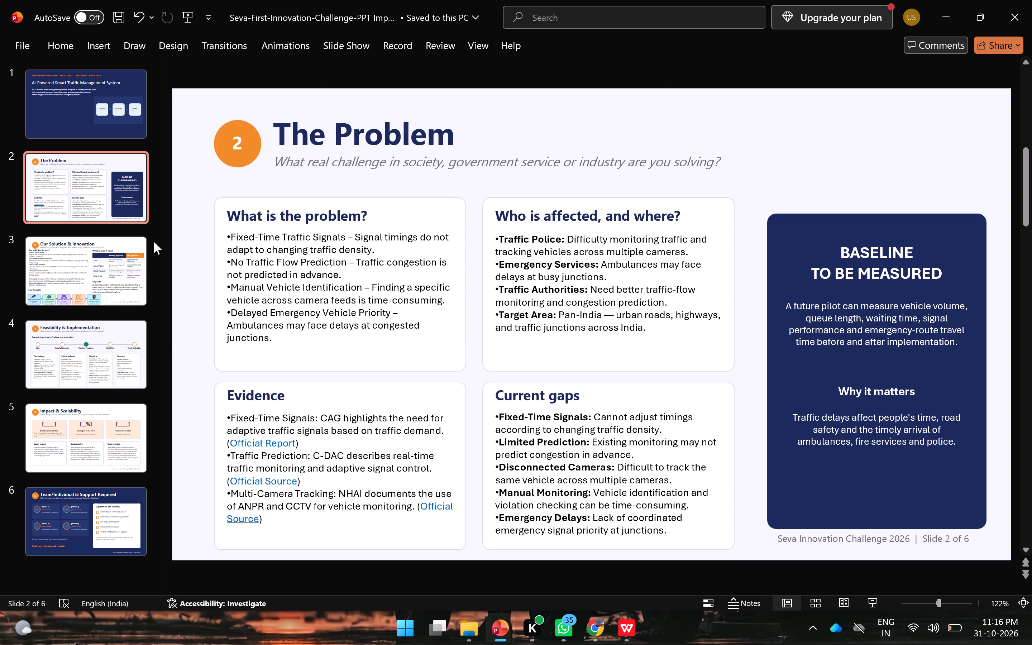
Change the font of the "Our solution in brief" bullet text on slide 3 to Aptos.
left_click(105, 257)
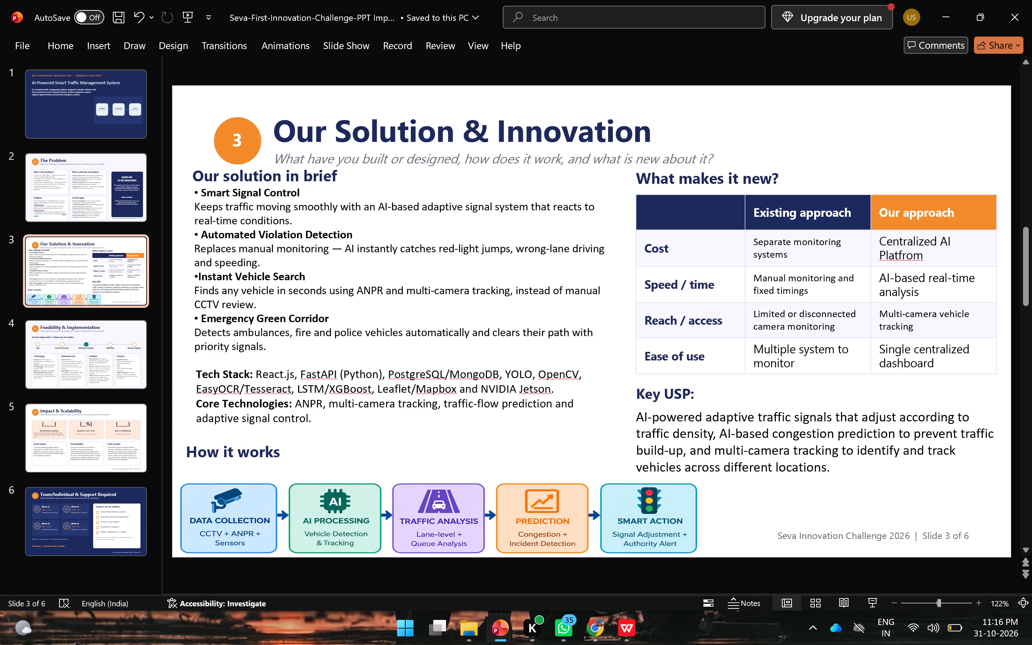
left_click_drag(266, 345, 191, 177)
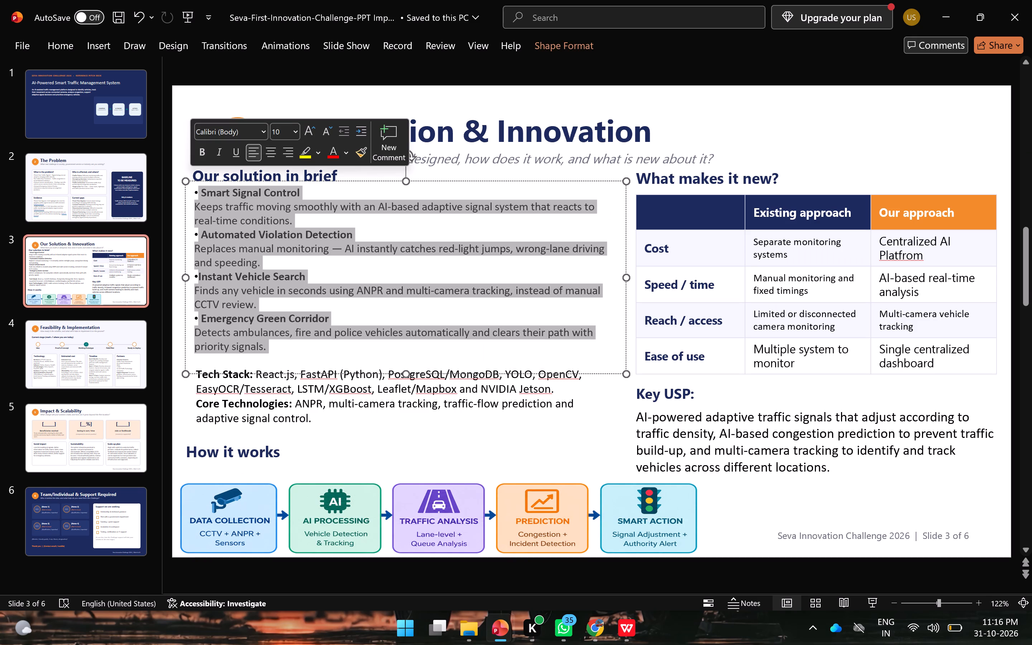
left_click(262, 133)
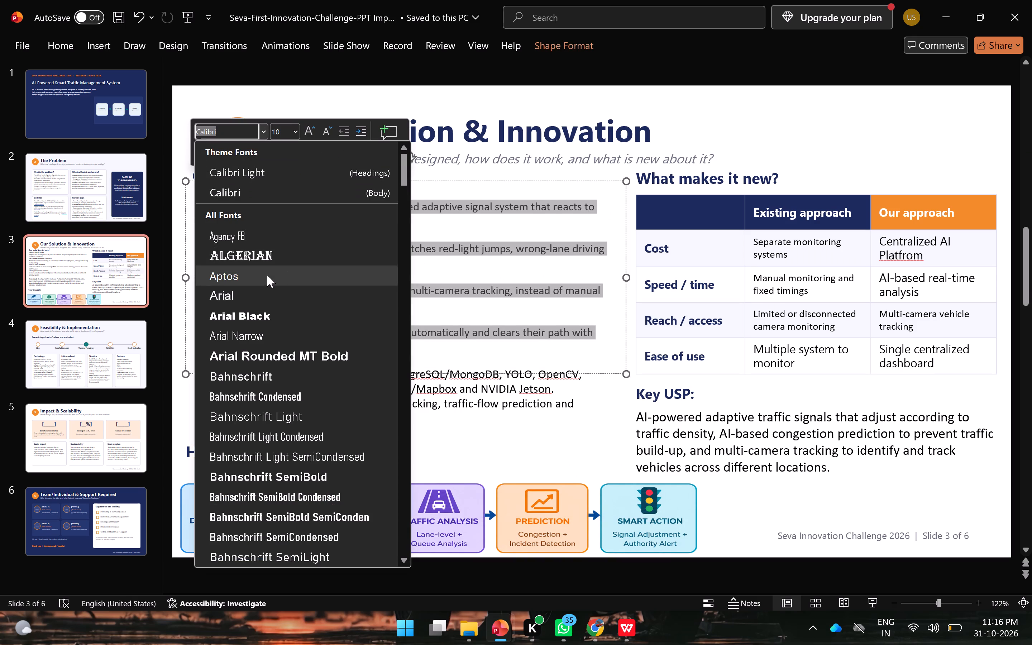
left_click(267, 275)
left_click(377, 327)
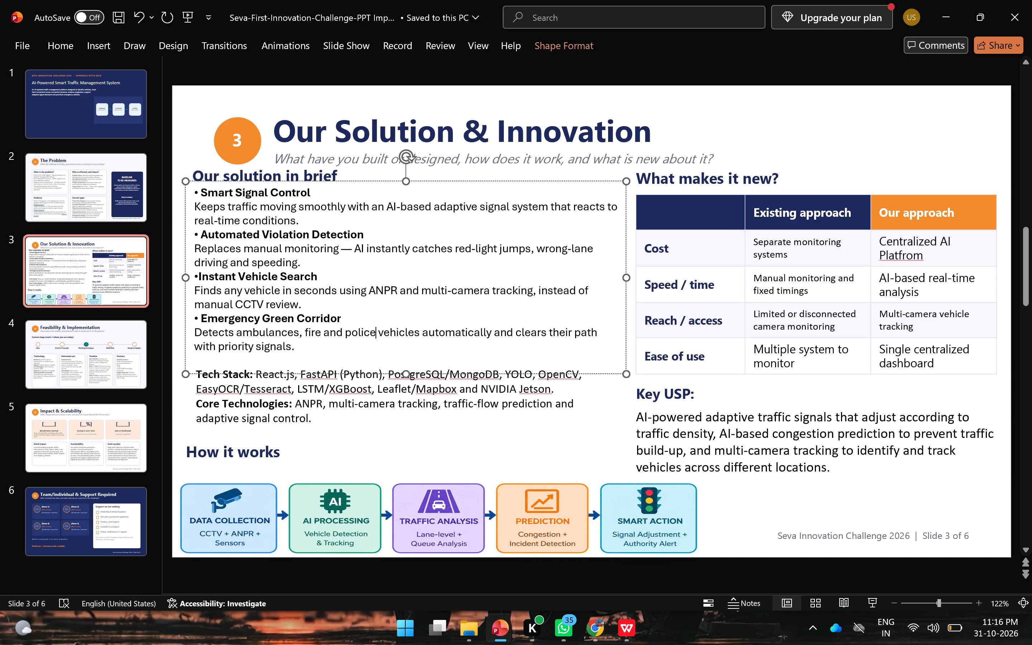
Change the font of the Tech Stack and Core Technologies text on slide 3 to Aptos.
left_click(319, 431)
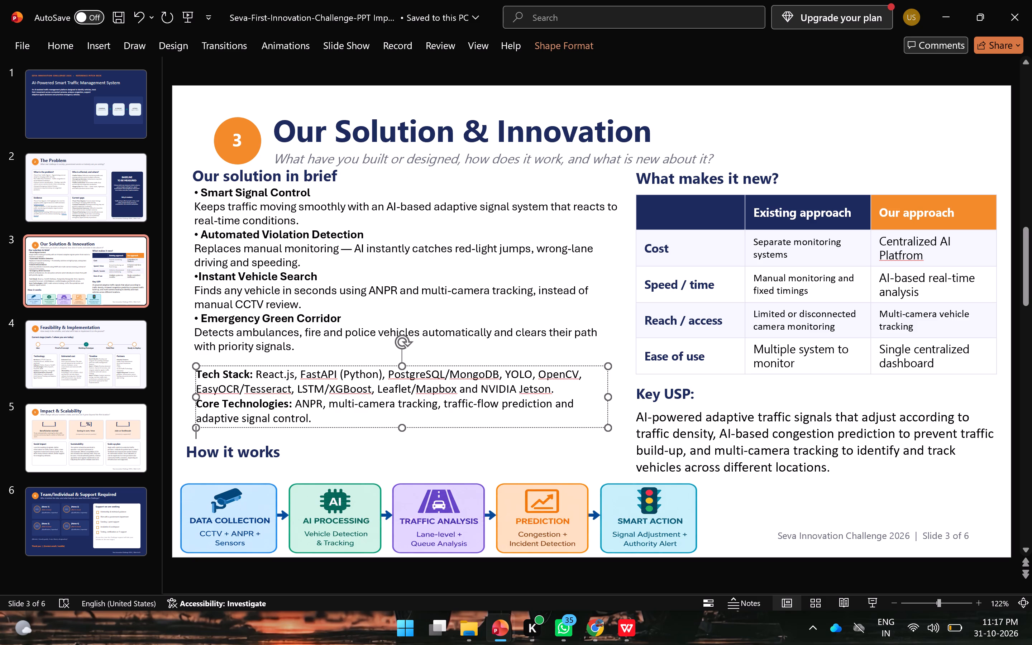
left_click_drag(319, 421, 185, 366)
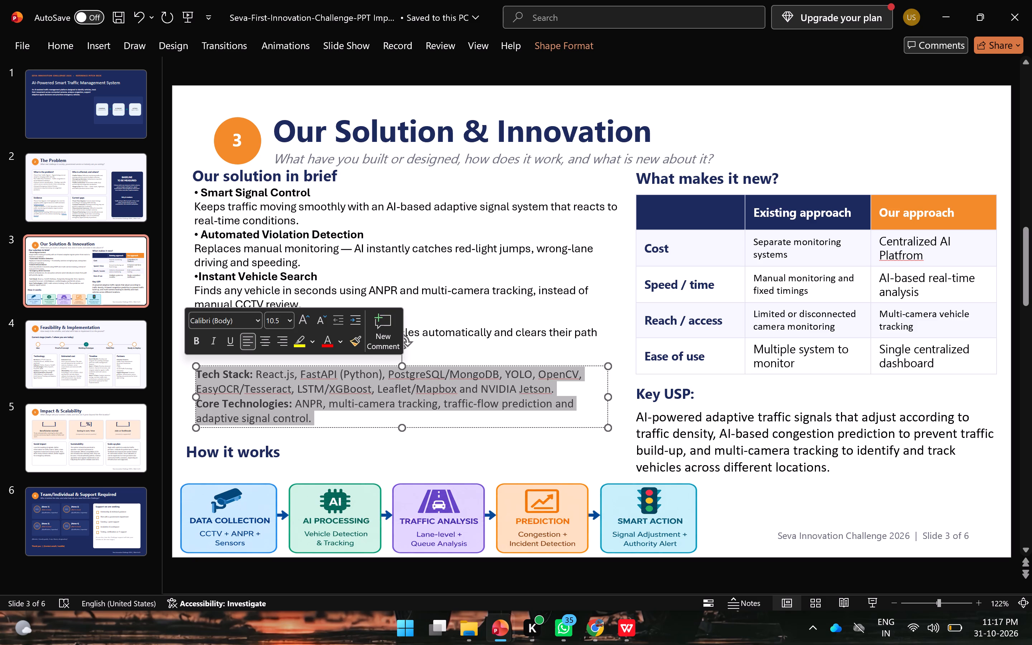
left_click(259, 321)
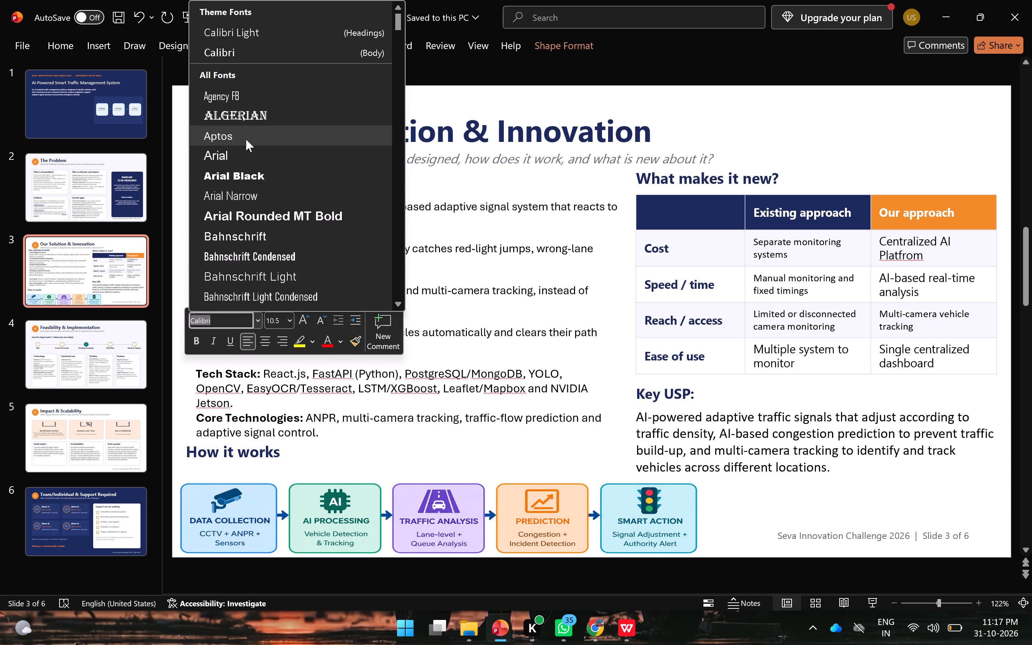
left_click(246, 139)
left_click(346, 454)
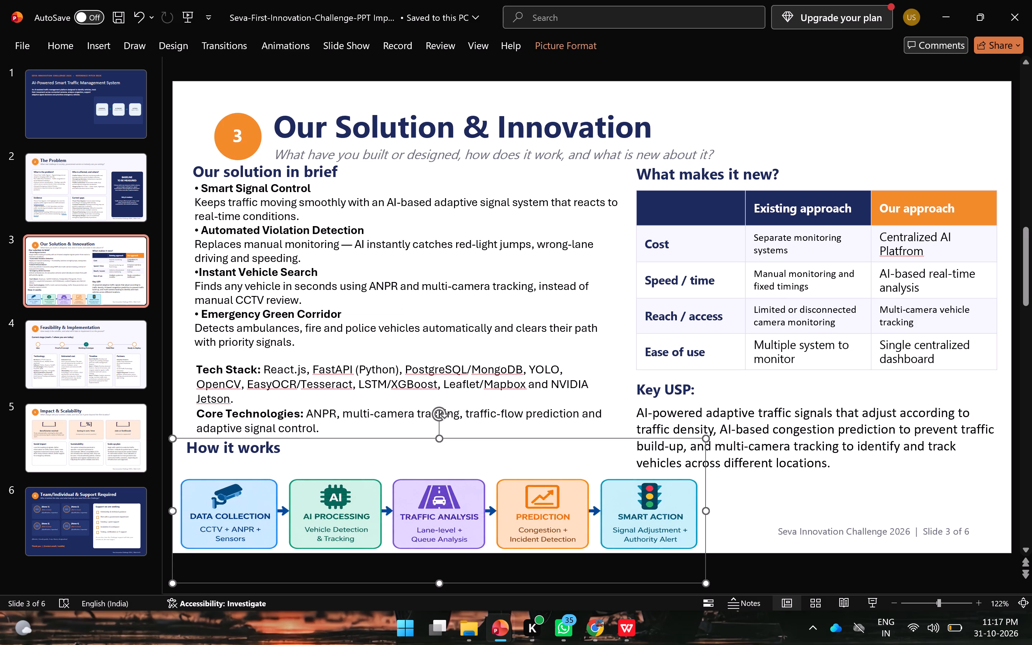
Set the font size of the Tech Stack and Core Technologies text on slide 3 to 10, matching the solution bullets.
left_click(296, 411)
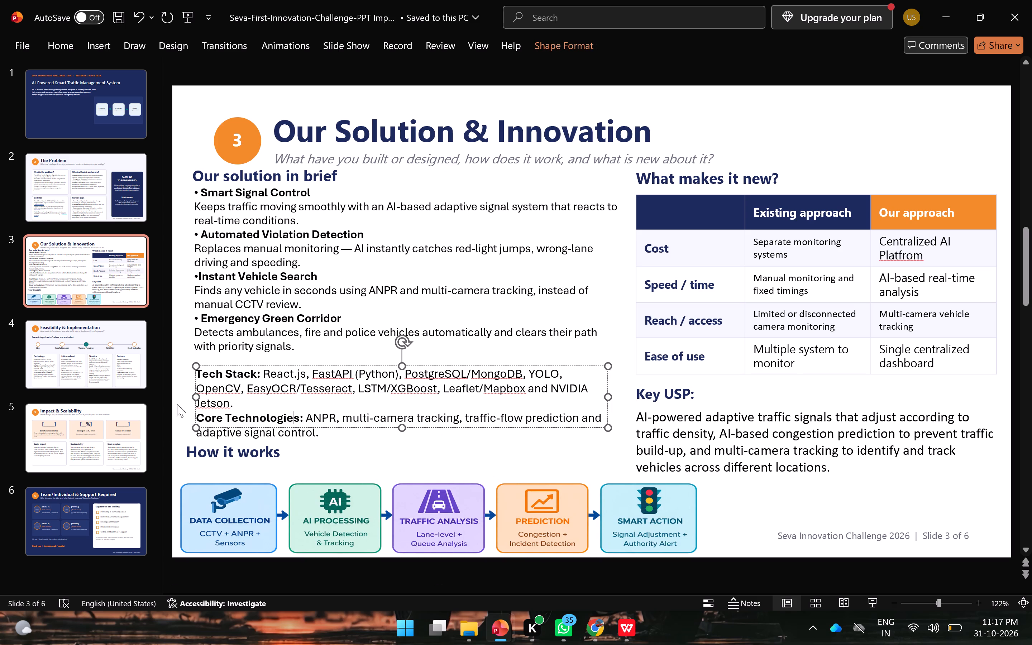
left_click(47, 352)
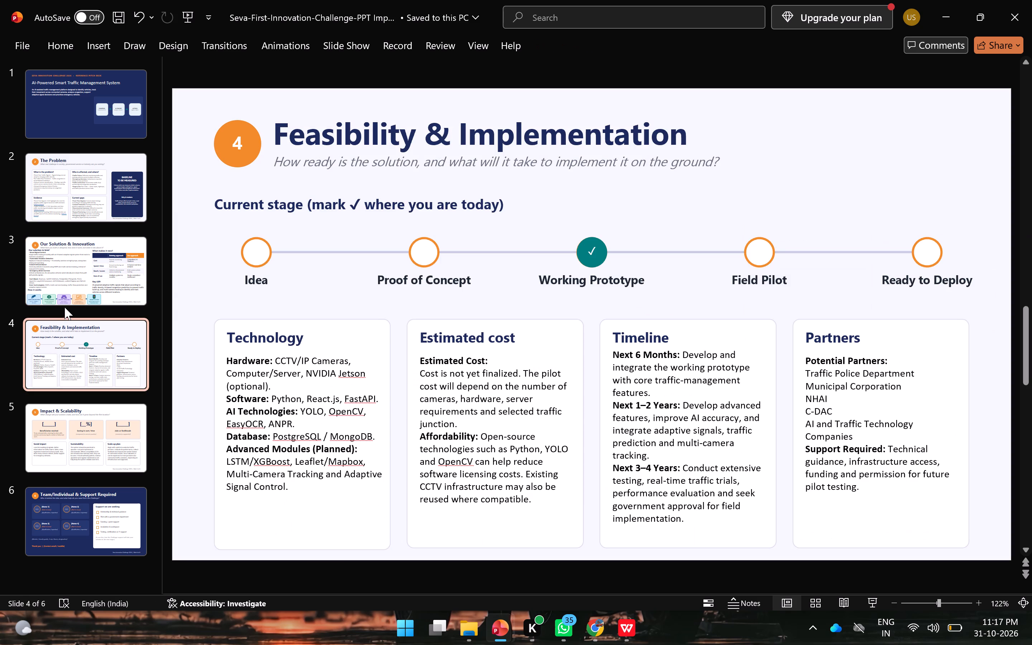
left_click(83, 284)
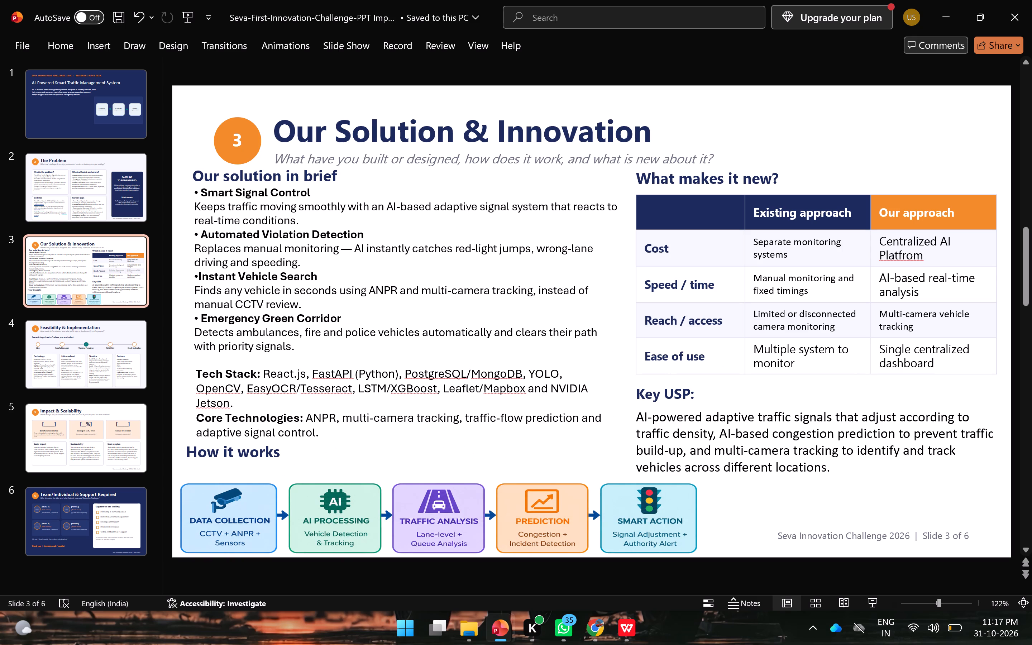
left_click_drag(295, 349, 197, 190)
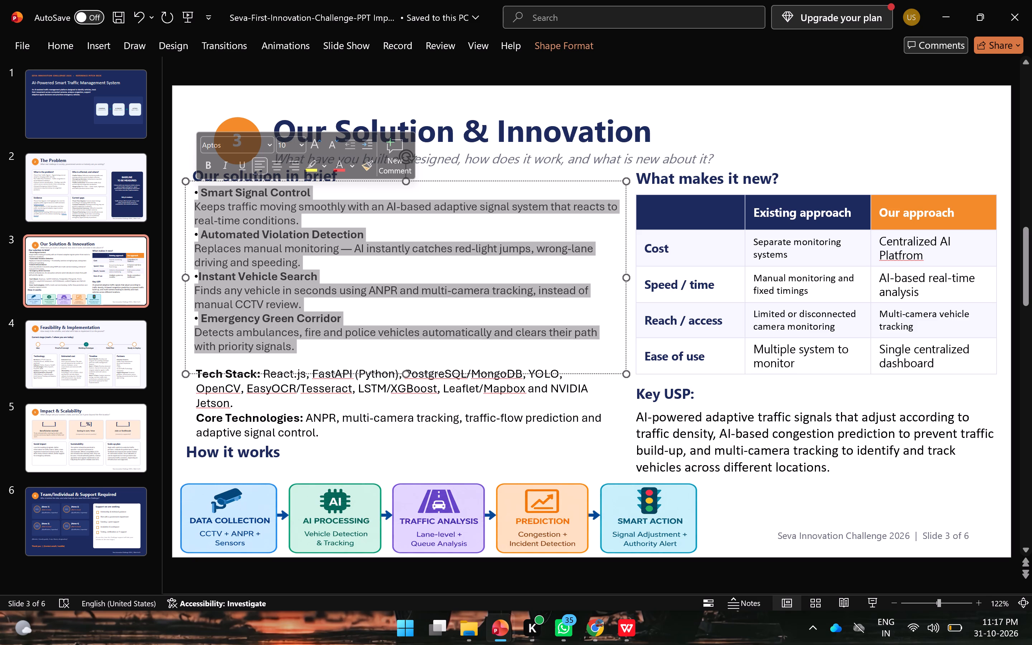
left_click_drag(323, 435, 198, 363)
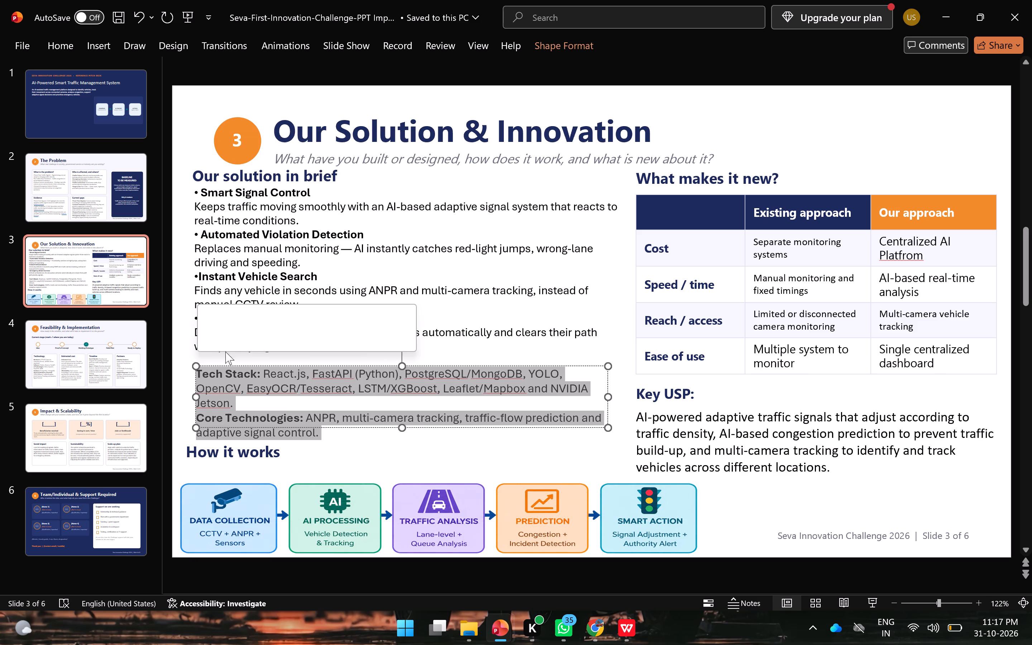
left_click(304, 319)
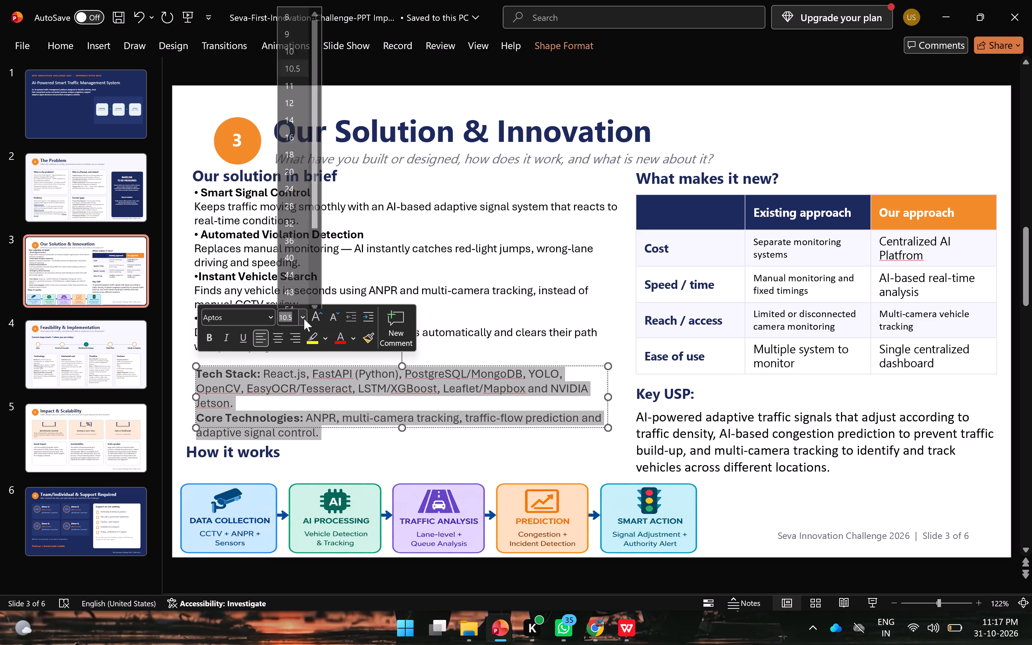
left_click(295, 46)
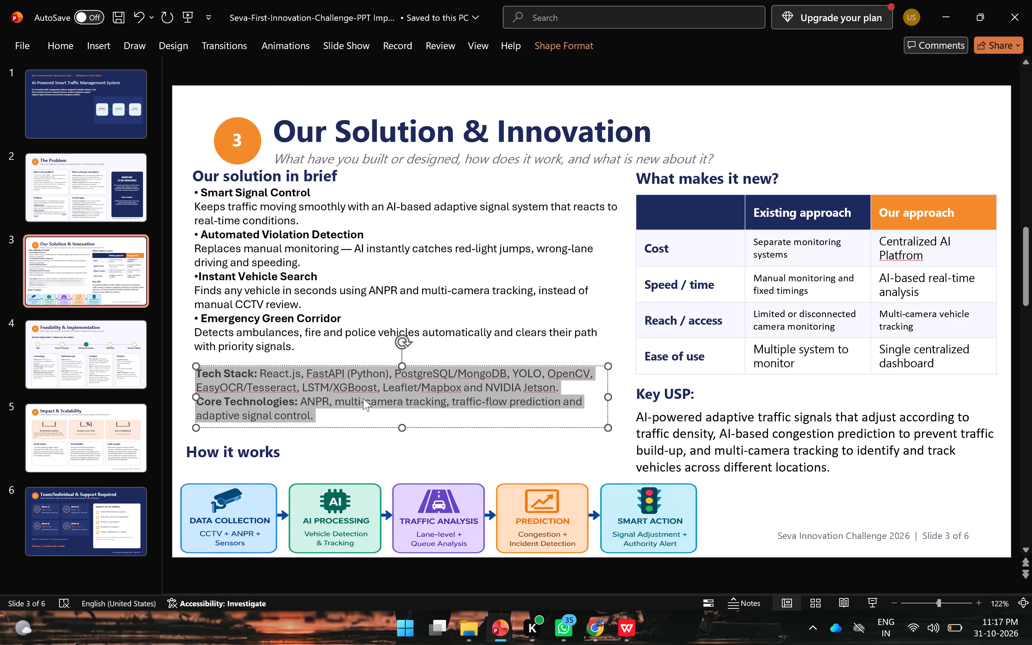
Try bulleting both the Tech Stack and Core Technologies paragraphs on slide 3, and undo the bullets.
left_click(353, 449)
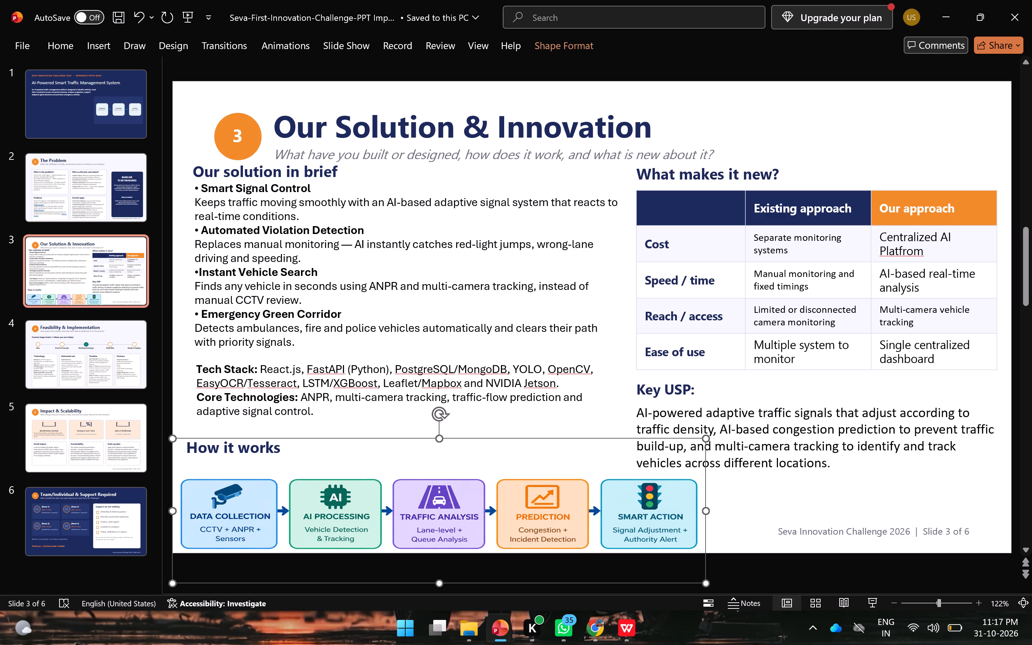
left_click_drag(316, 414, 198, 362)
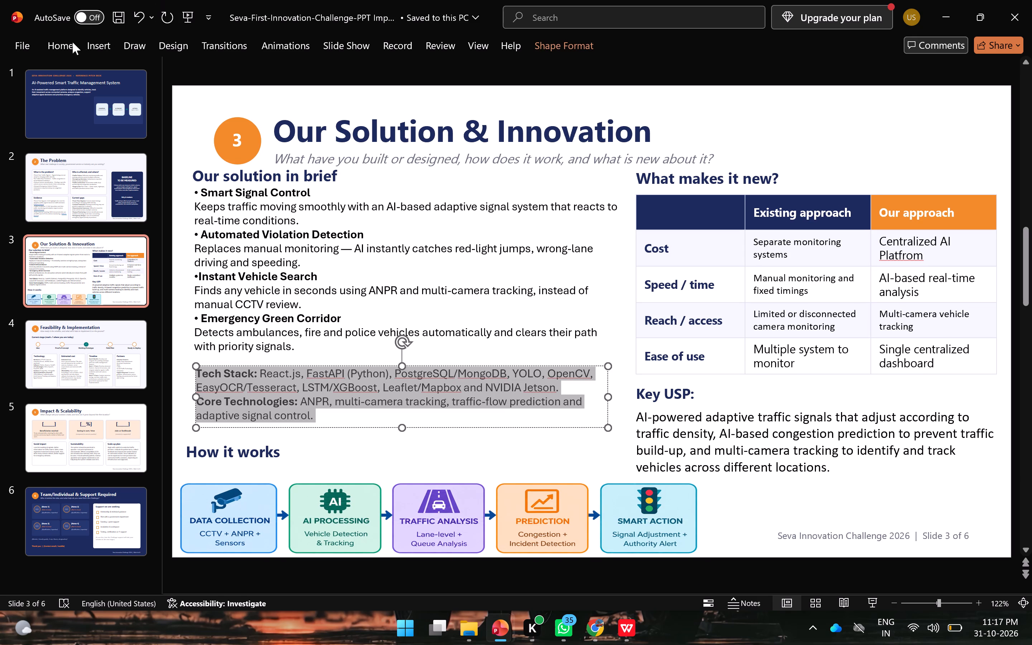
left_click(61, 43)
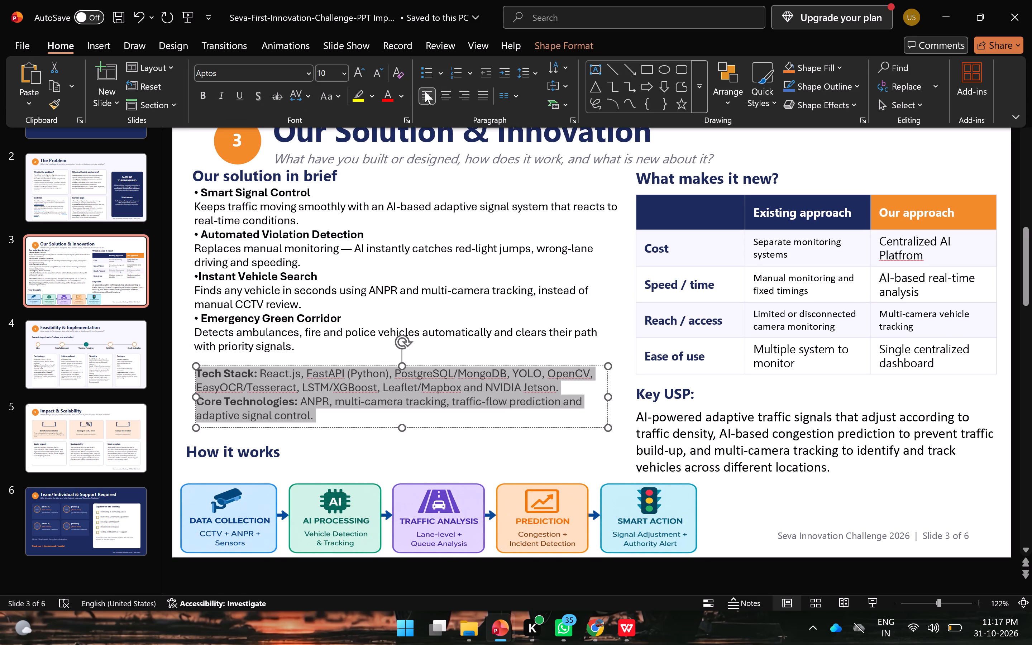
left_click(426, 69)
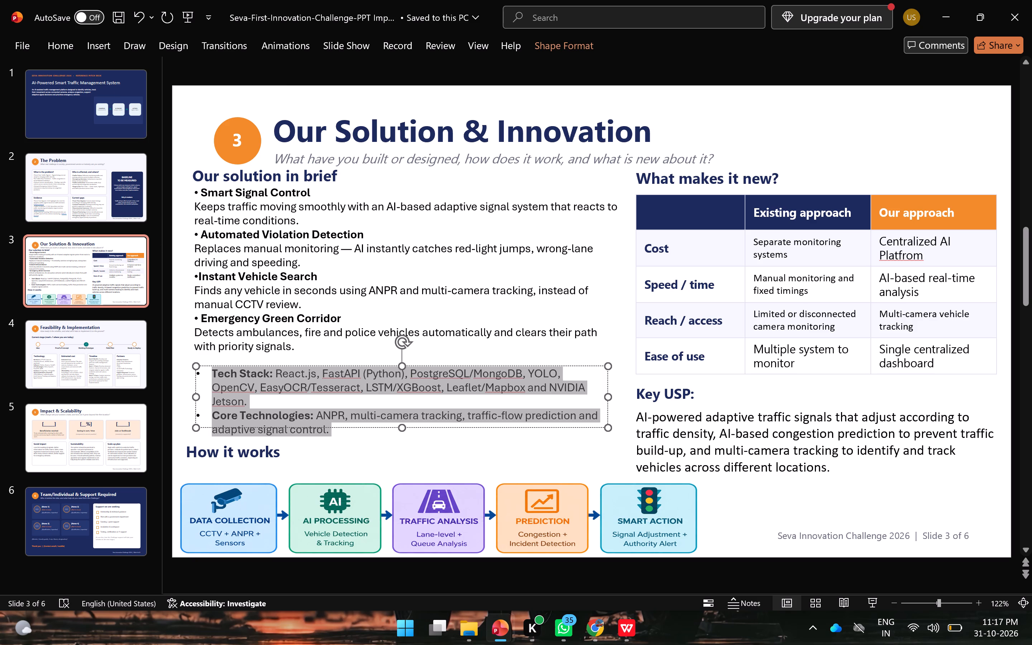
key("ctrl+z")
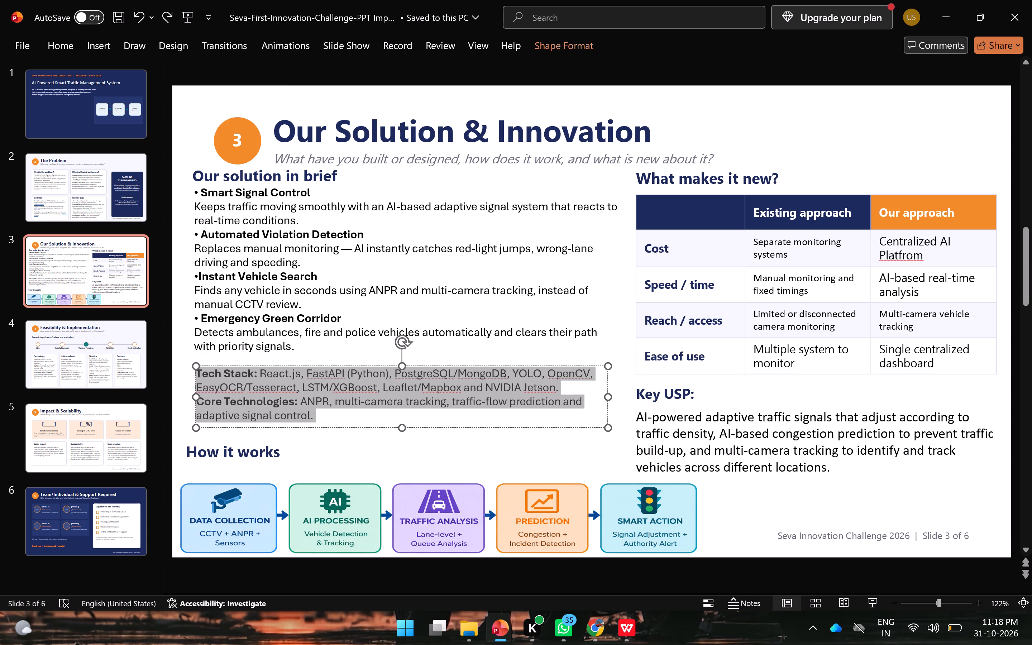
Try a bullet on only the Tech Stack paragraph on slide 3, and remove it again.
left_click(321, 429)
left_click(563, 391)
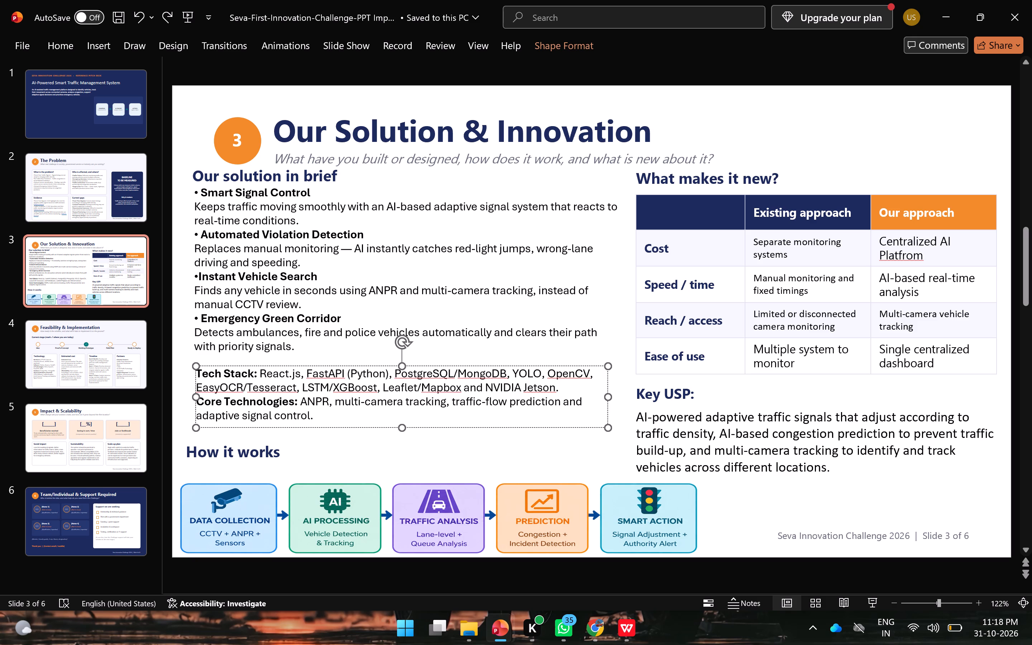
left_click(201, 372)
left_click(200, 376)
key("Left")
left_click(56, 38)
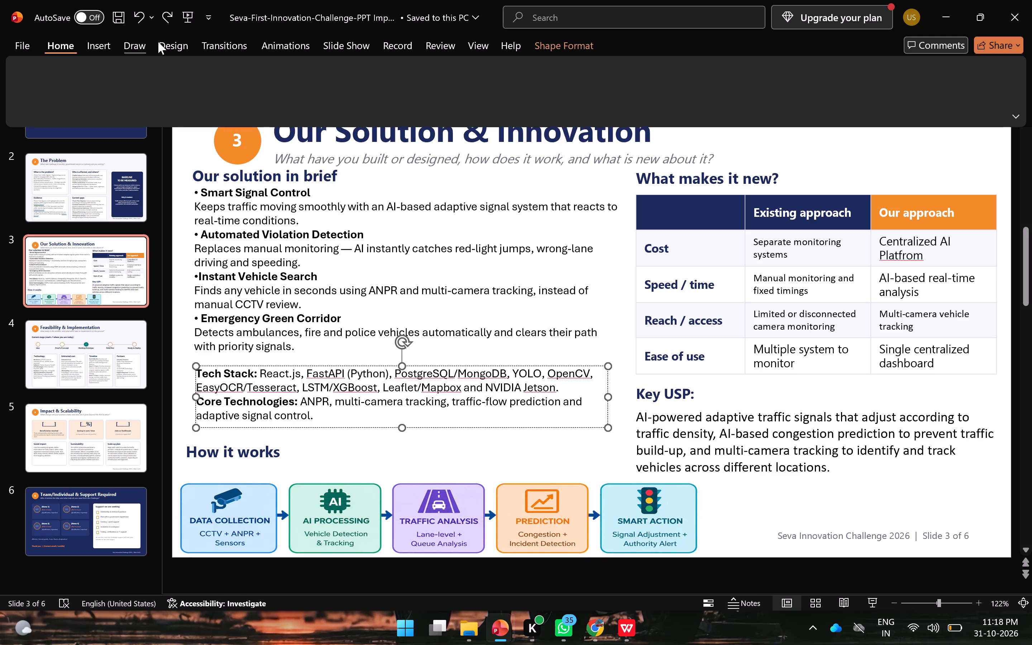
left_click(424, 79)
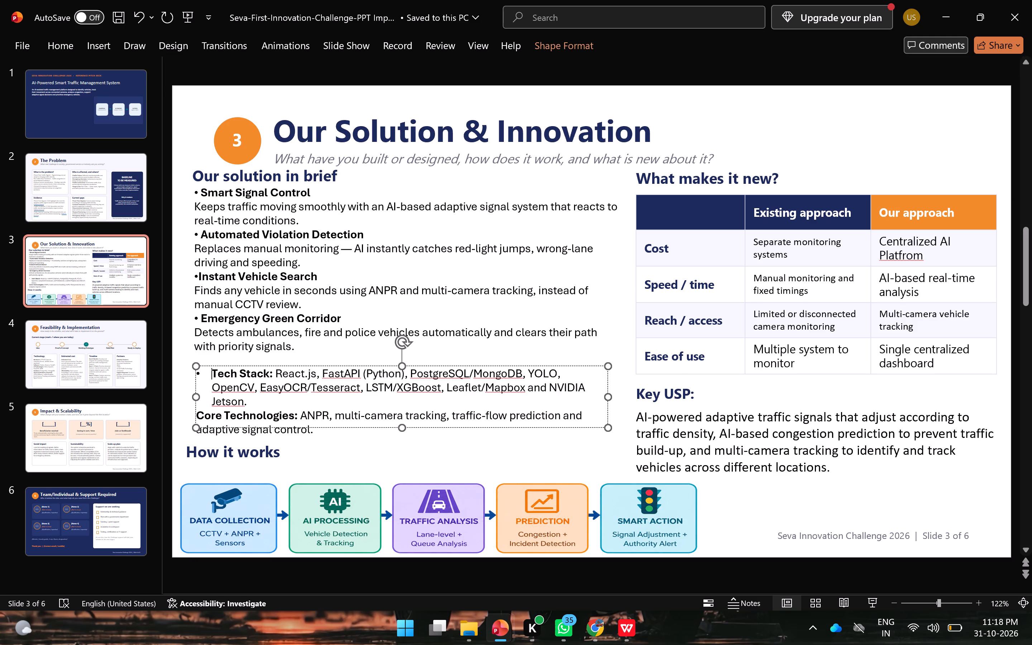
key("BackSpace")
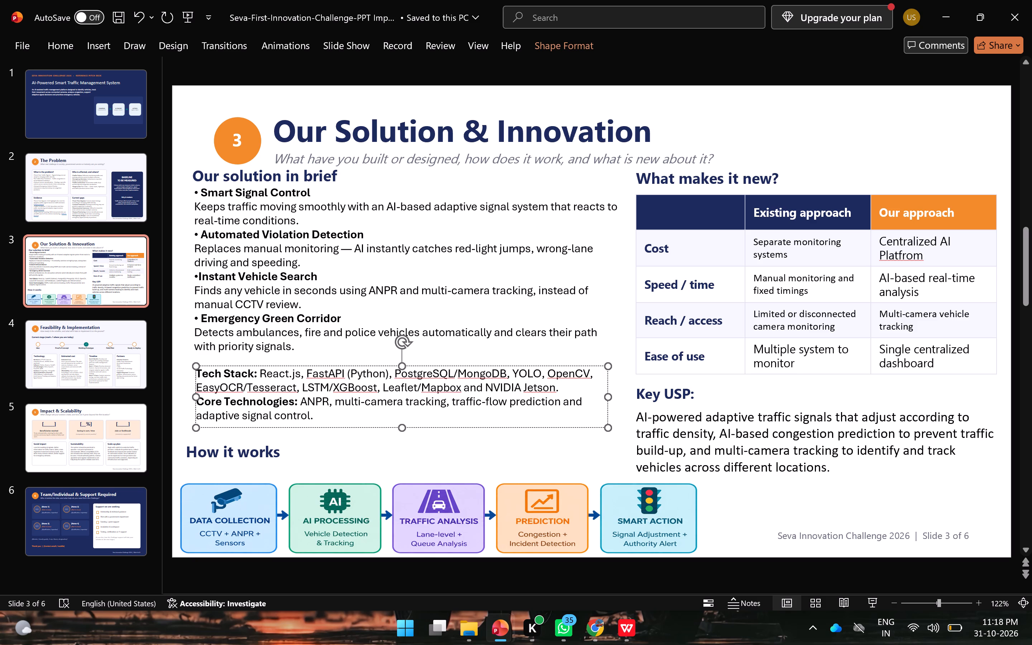
Change the font of the body text in the Technology box on slide 4 to Aptos.
left_click(42, 369)
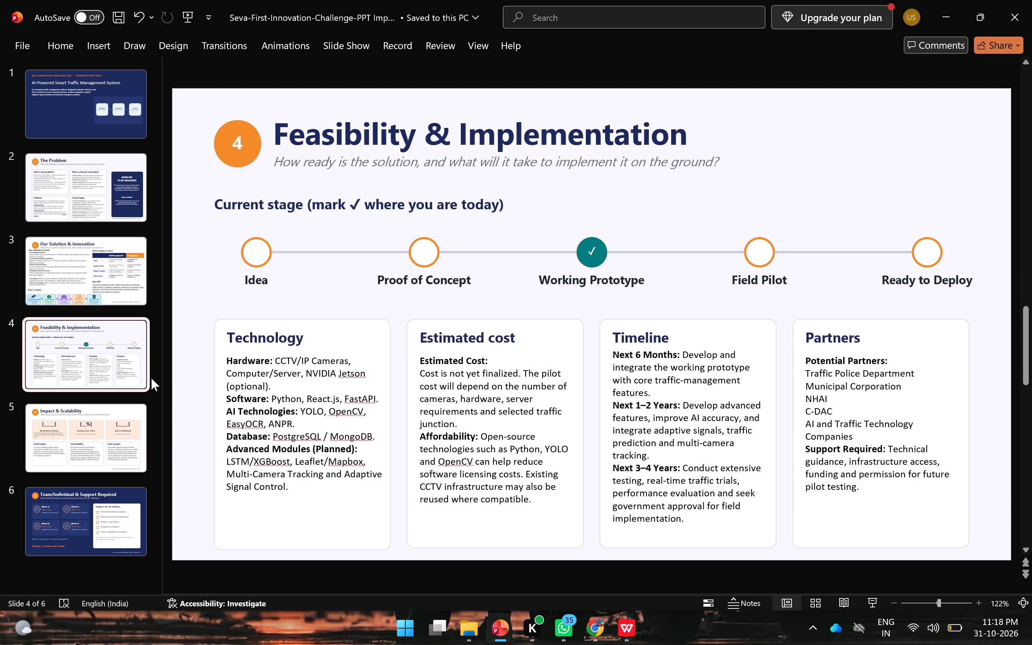
left_click_drag(294, 491, 215, 375)
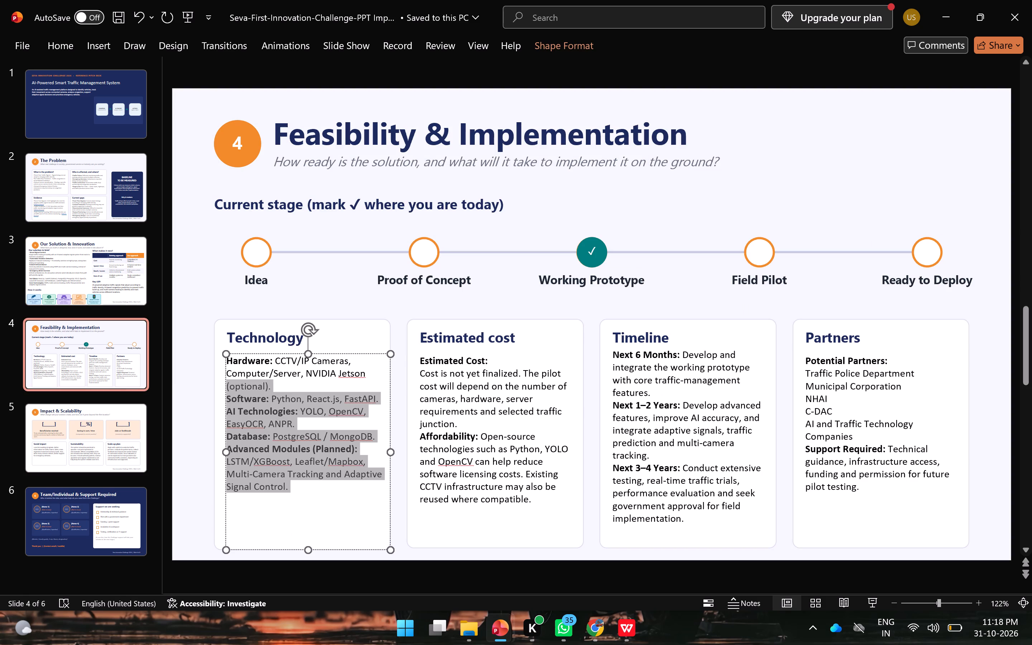
left_click_drag(215, 375, 211, 362)
left_click(282, 315)
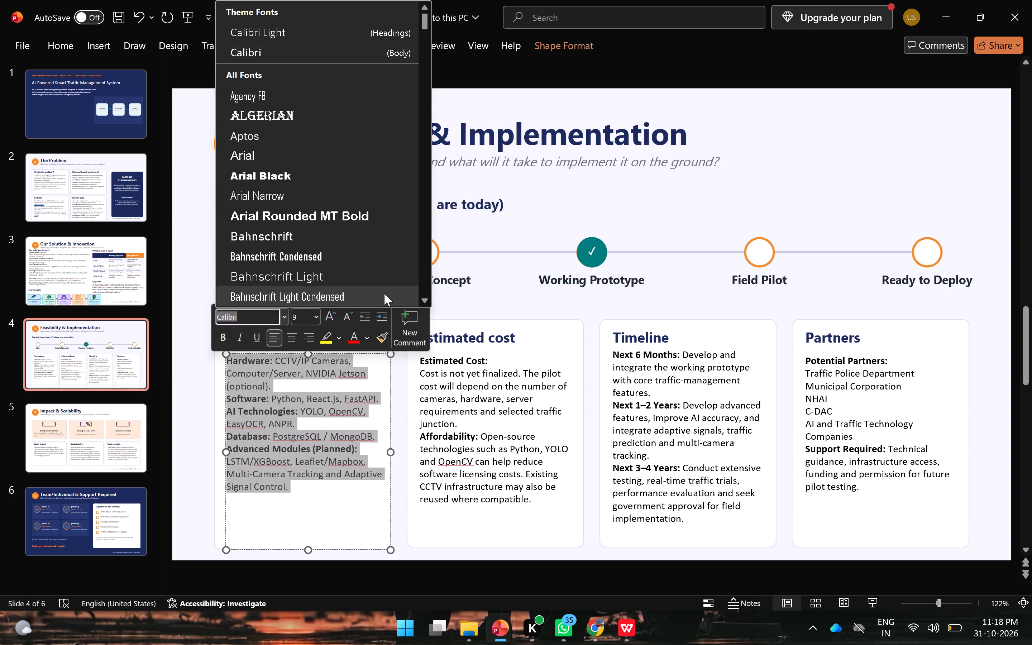
left_click(262, 140)
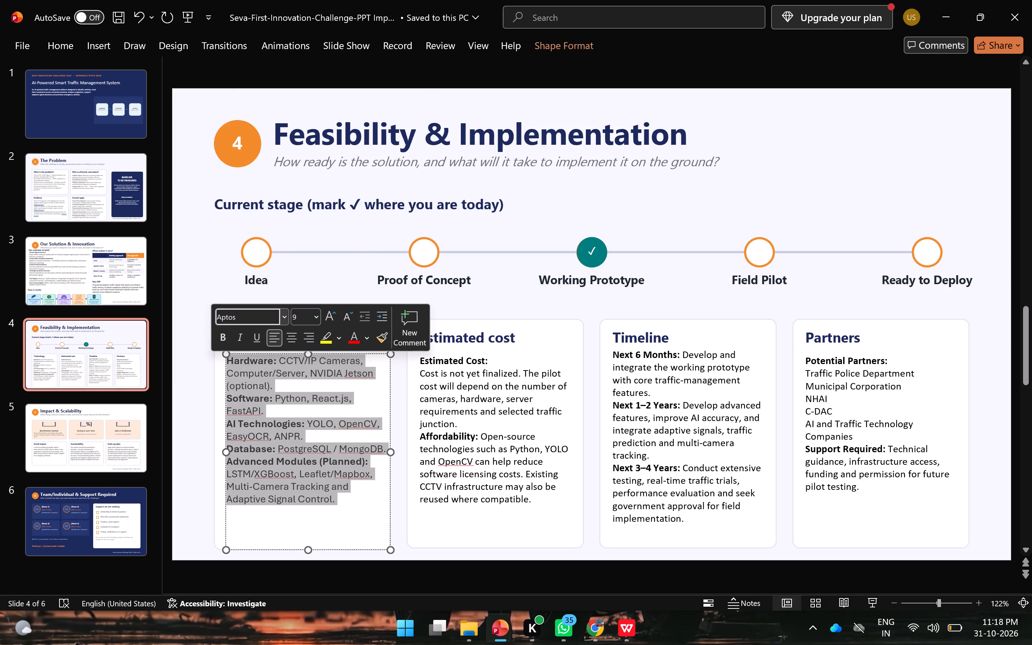
Select all the body text in the Estimated cost box on slide 4.
left_click_drag(533, 504, 411, 358)
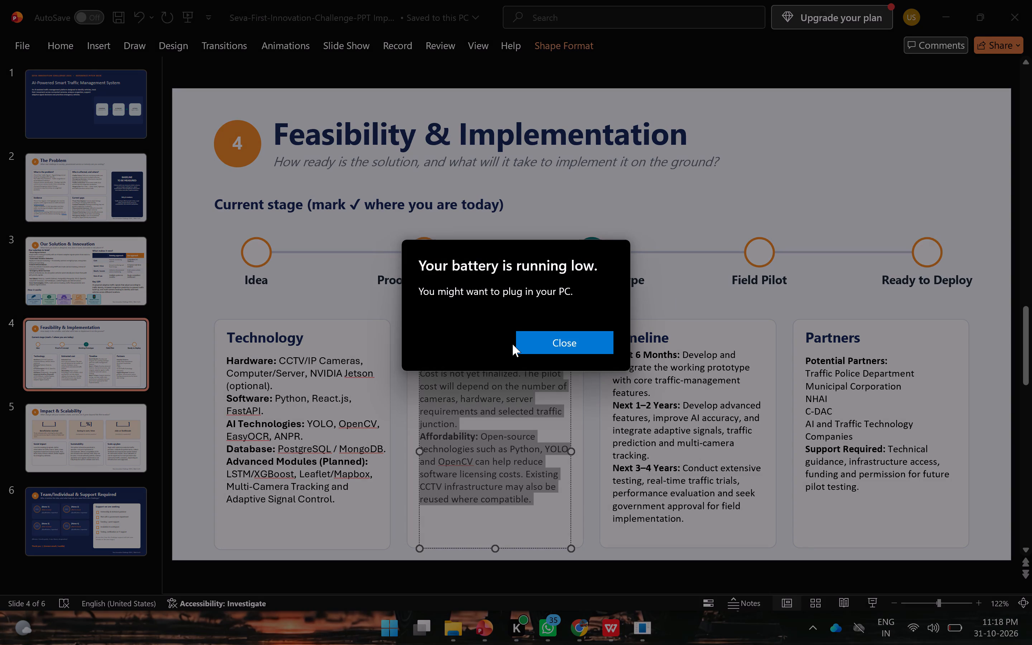
left_click(535, 347)
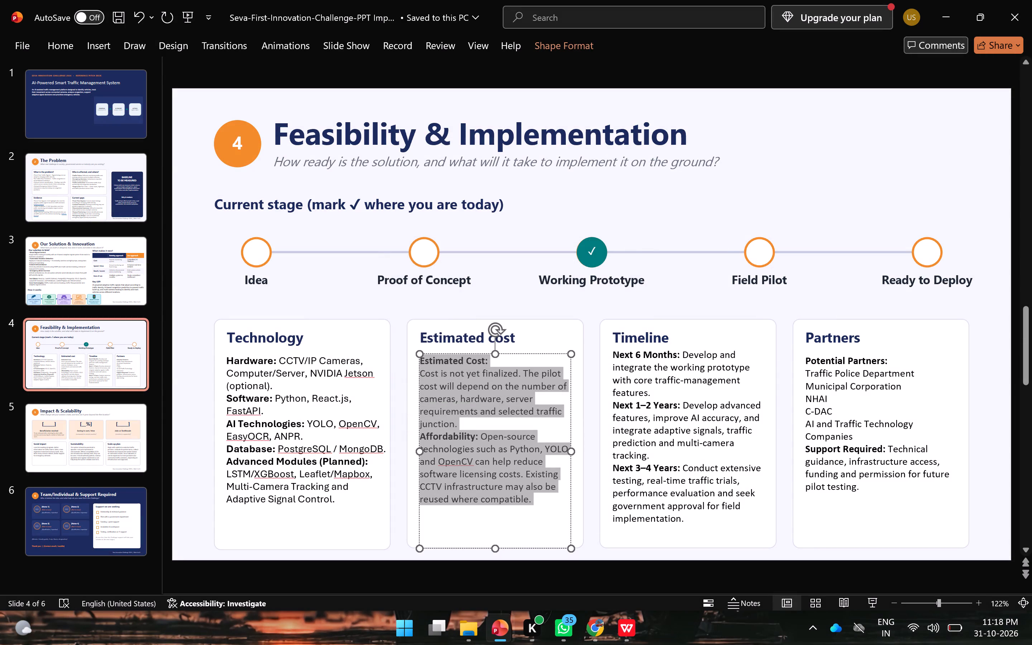
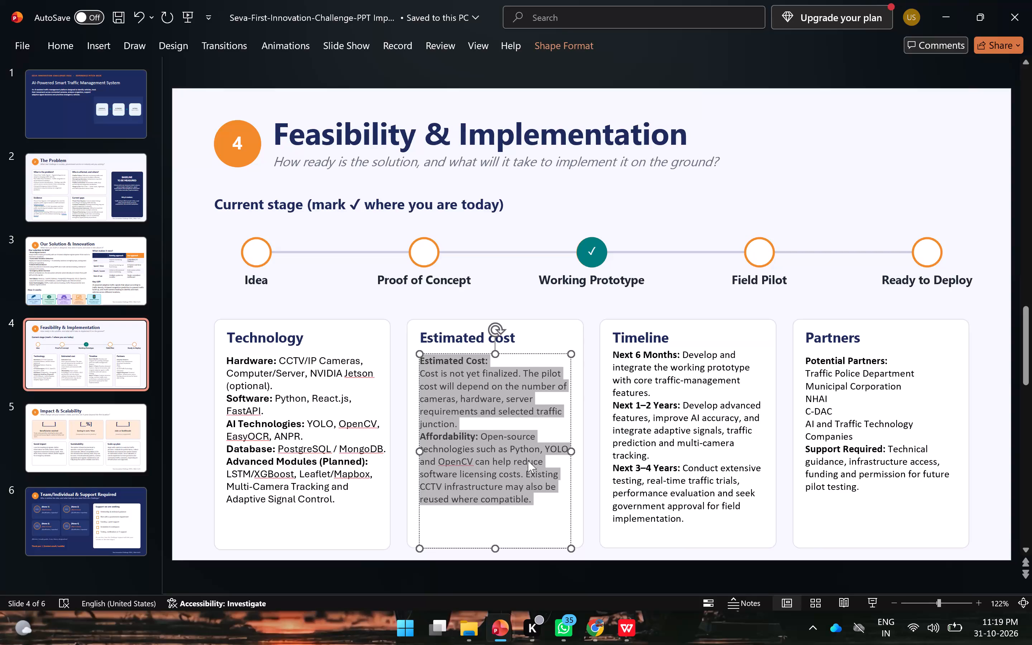
Change the font of the body text in the Estimated cost box on slide 4 to Aptos.
left_click(528, 460)
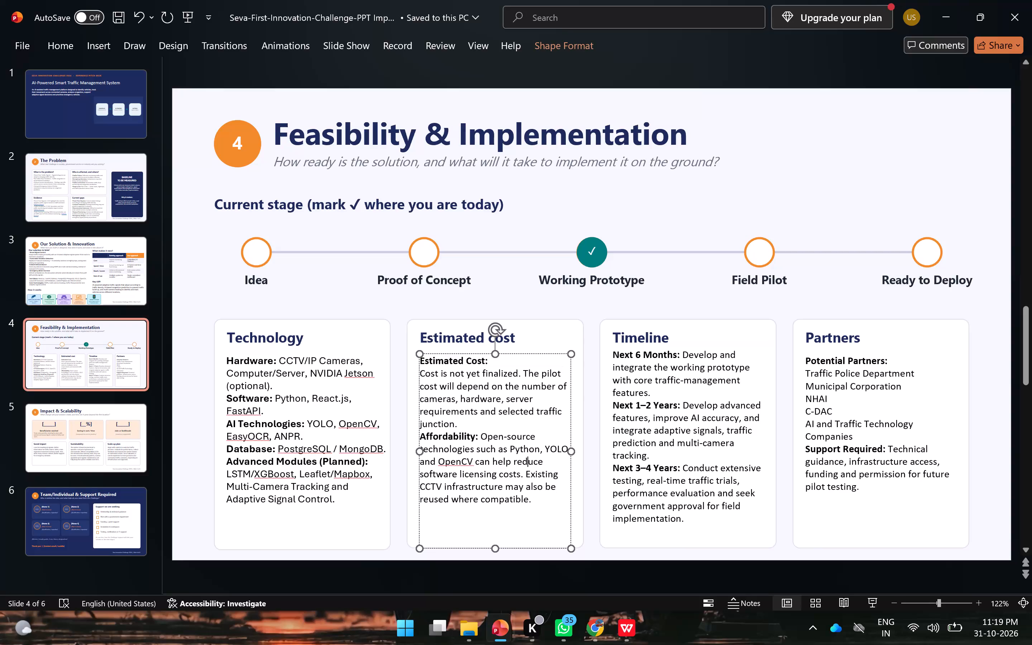
double_click(528, 460)
left_click_drag(530, 501, 416, 363)
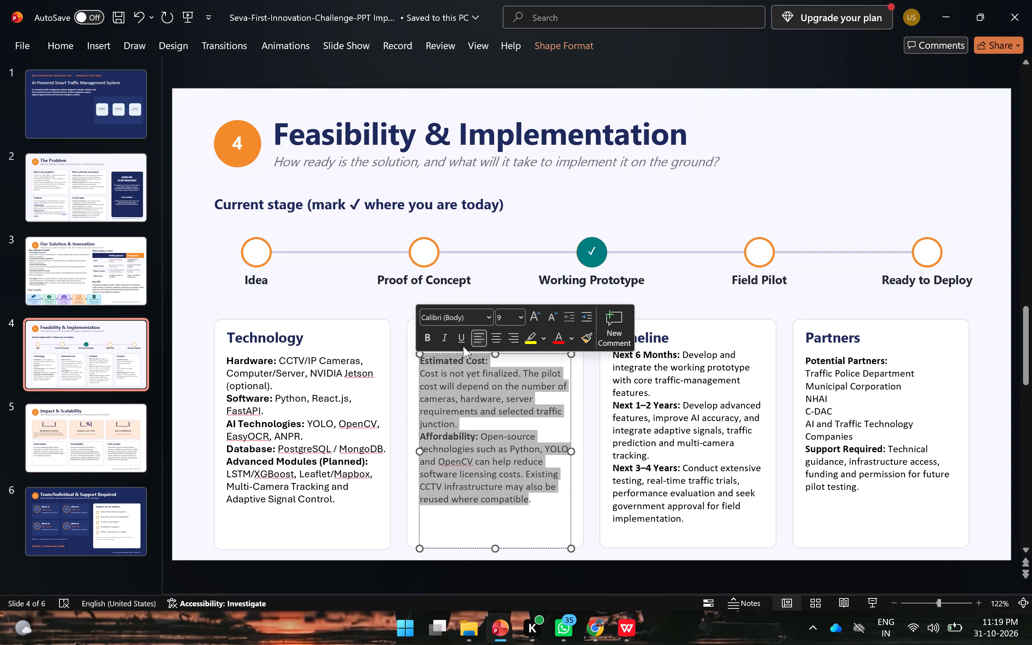
left_click(491, 317)
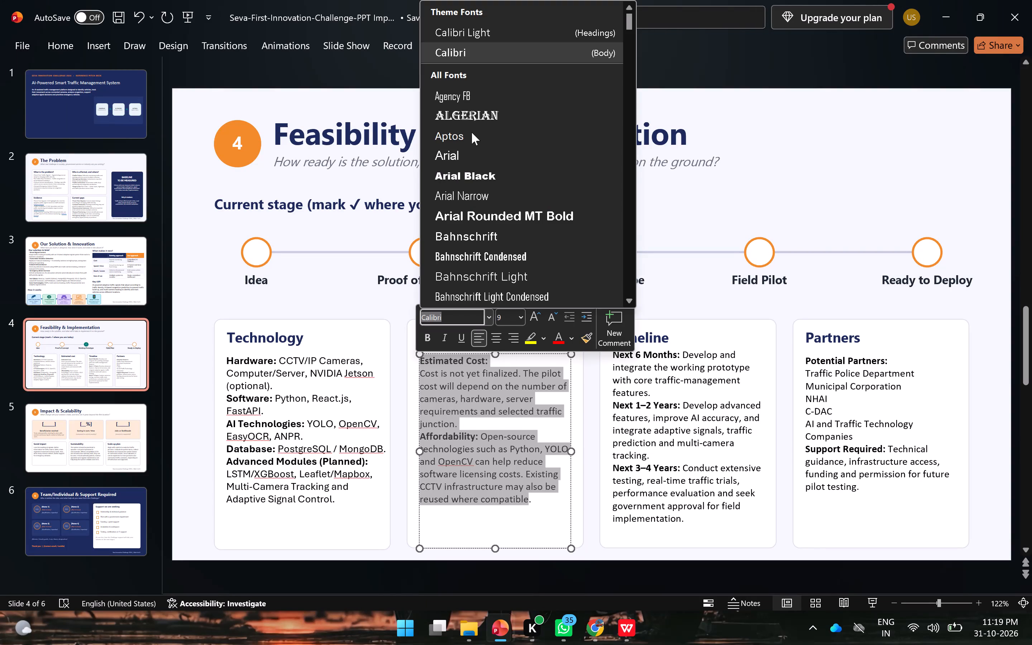
left_click(468, 138)
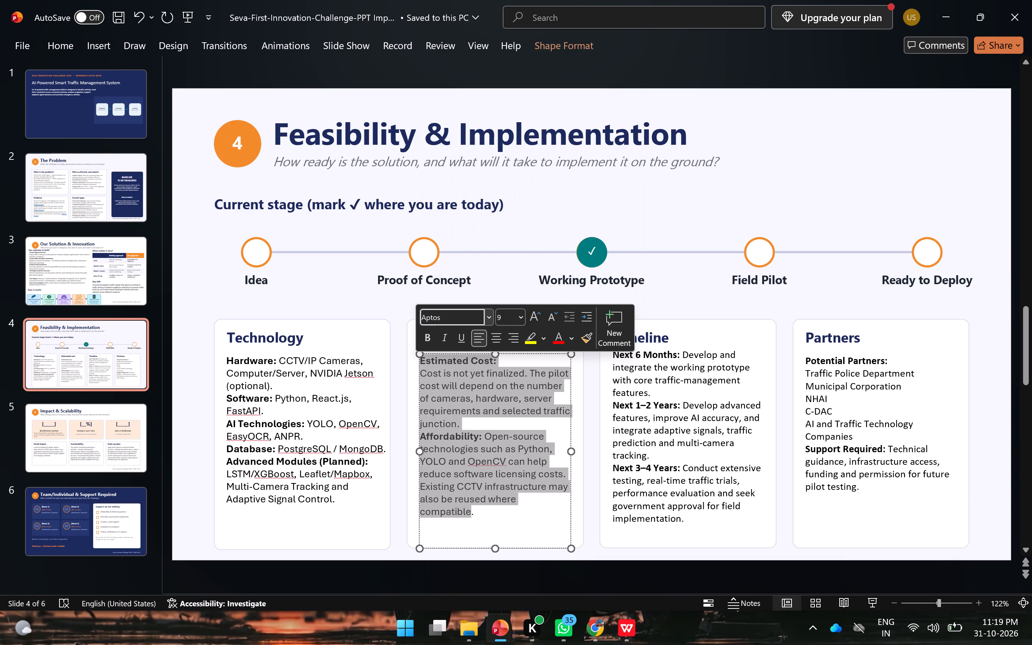
Change the font of the body text in the Timeline box on slide 4 to Aptos.
left_click_drag(686, 521, 613, 363)
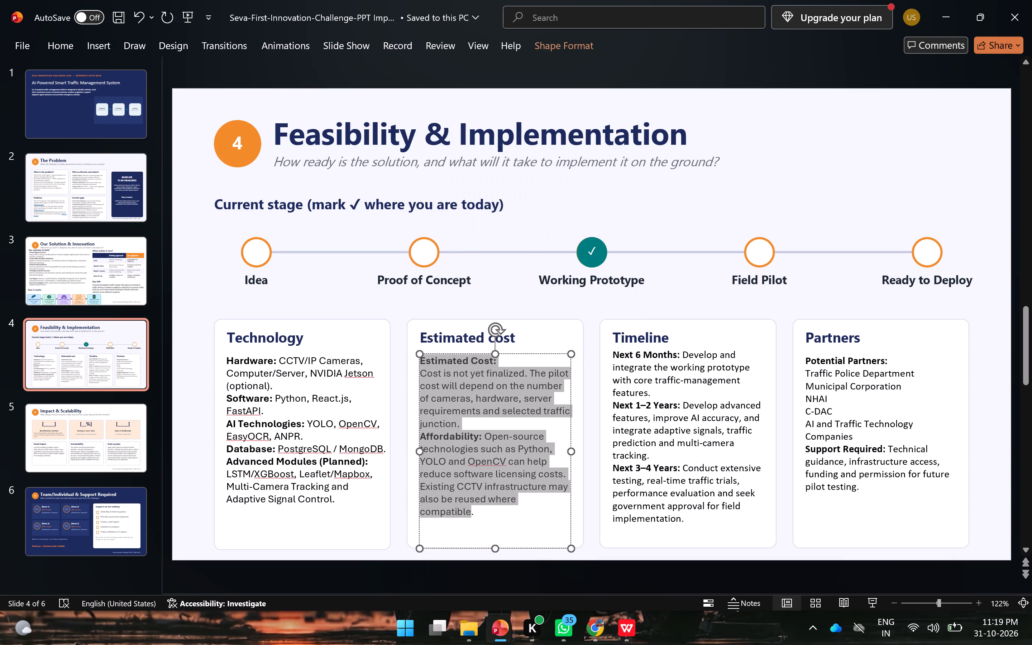
left_click_drag(613, 363, 612, 354)
left_click(682, 309)
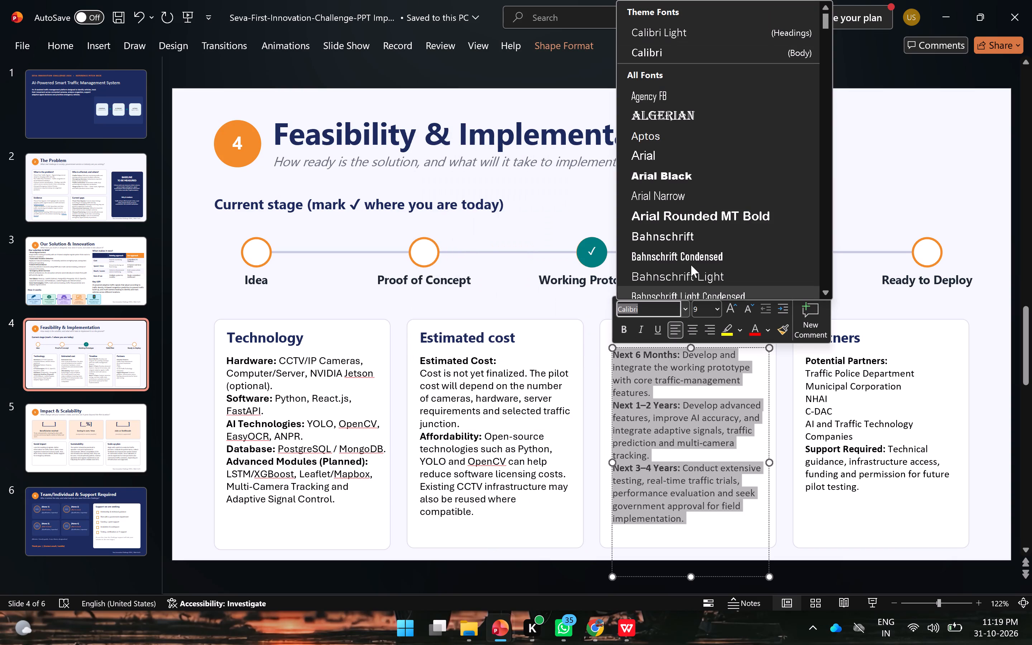
left_click(667, 138)
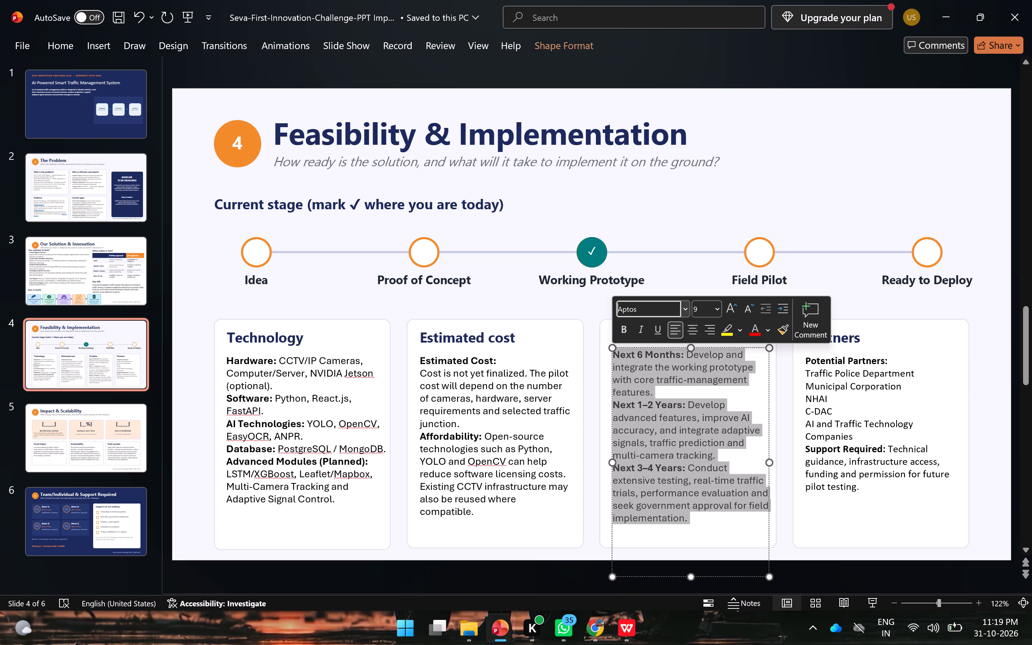
Change the font of the body text in the Partners box on slide 4 to Aptos.
left_click(860, 489)
left_click_drag(860, 489, 803, 367)
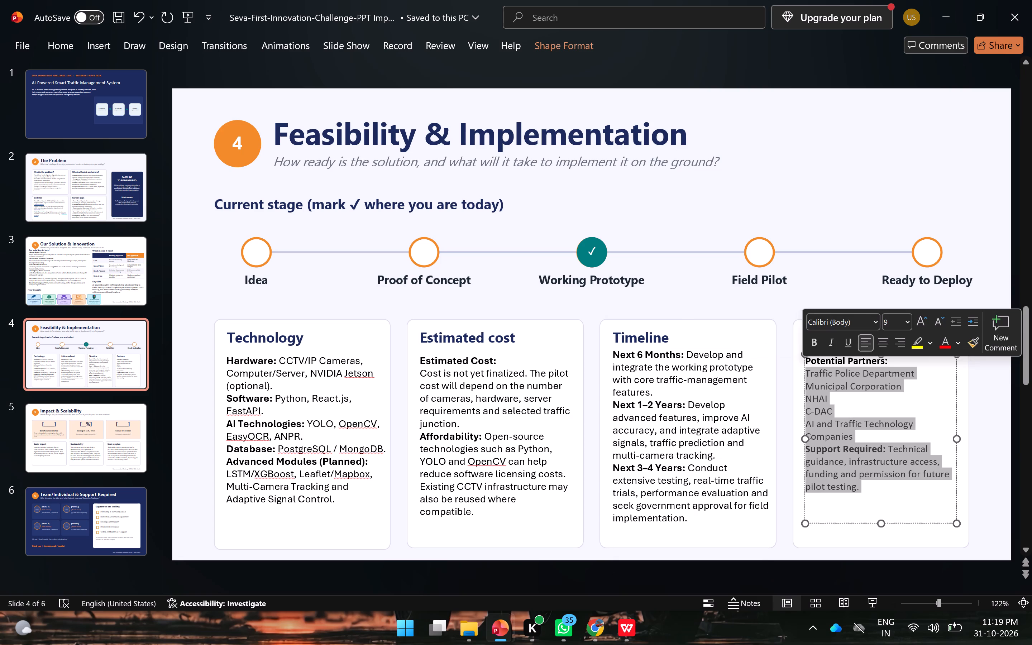
left_click(899, 499)
left_click_drag(861, 489, 841, 451)
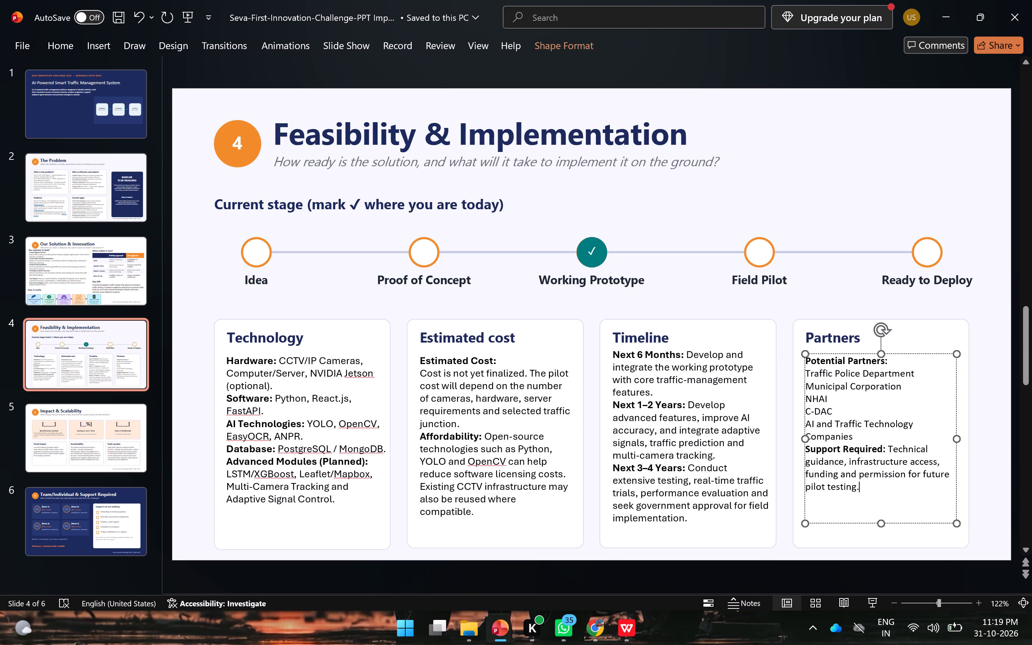
left_click_drag(841, 451, 801, 347)
left_click(871, 302)
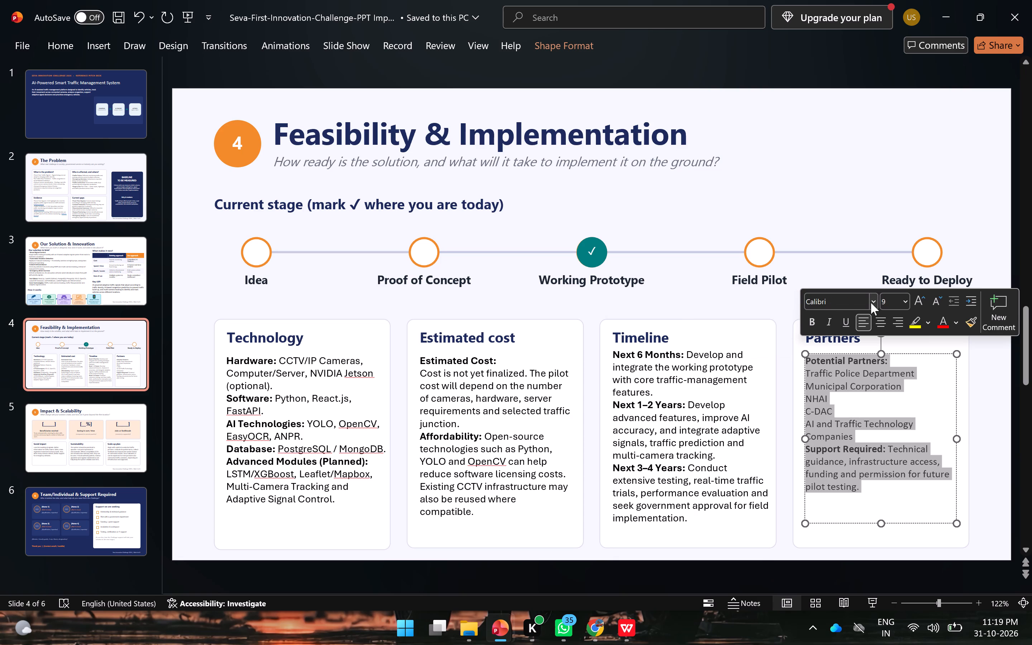
left_click(871, 300)
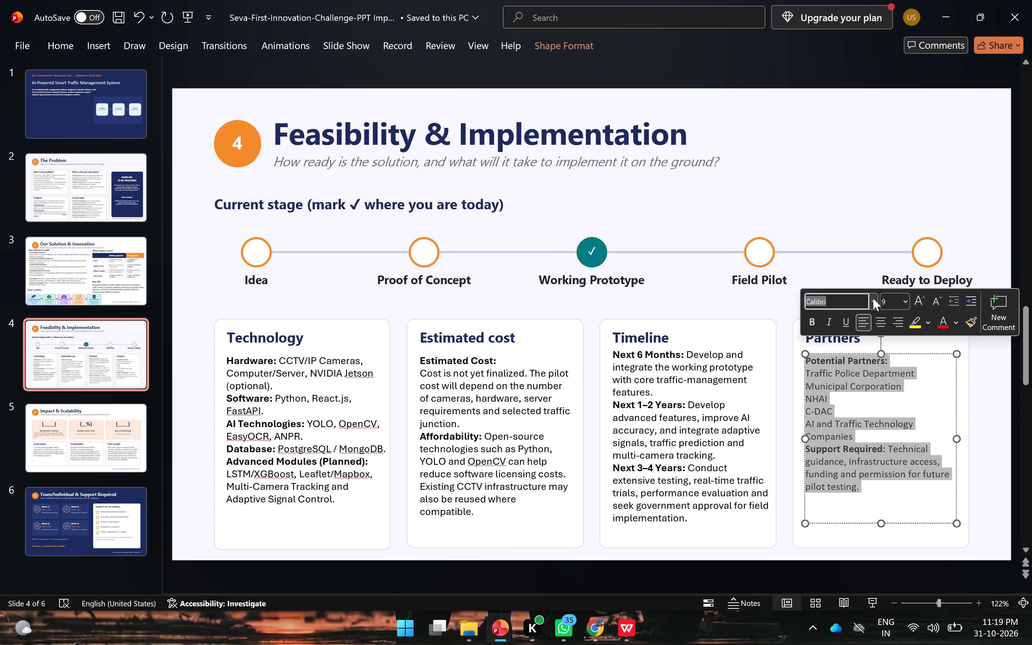
left_click(873, 298)
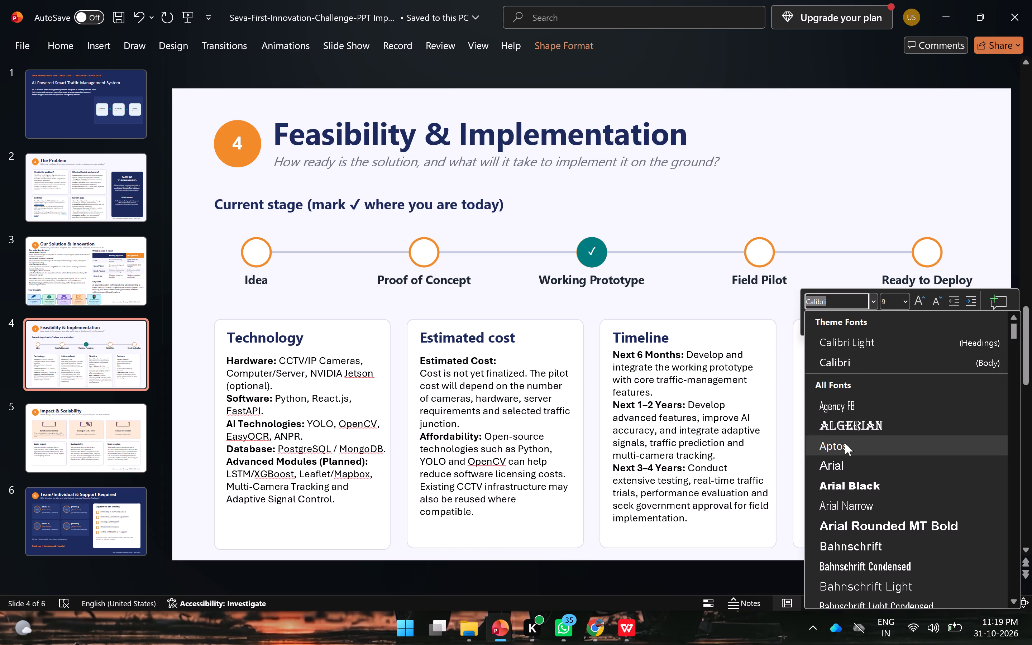
left_click(845, 443)
Lower the Timeline body text box on slide 4 so its top lines up with the body text of the neighbouring boxes.
left_click(752, 519)
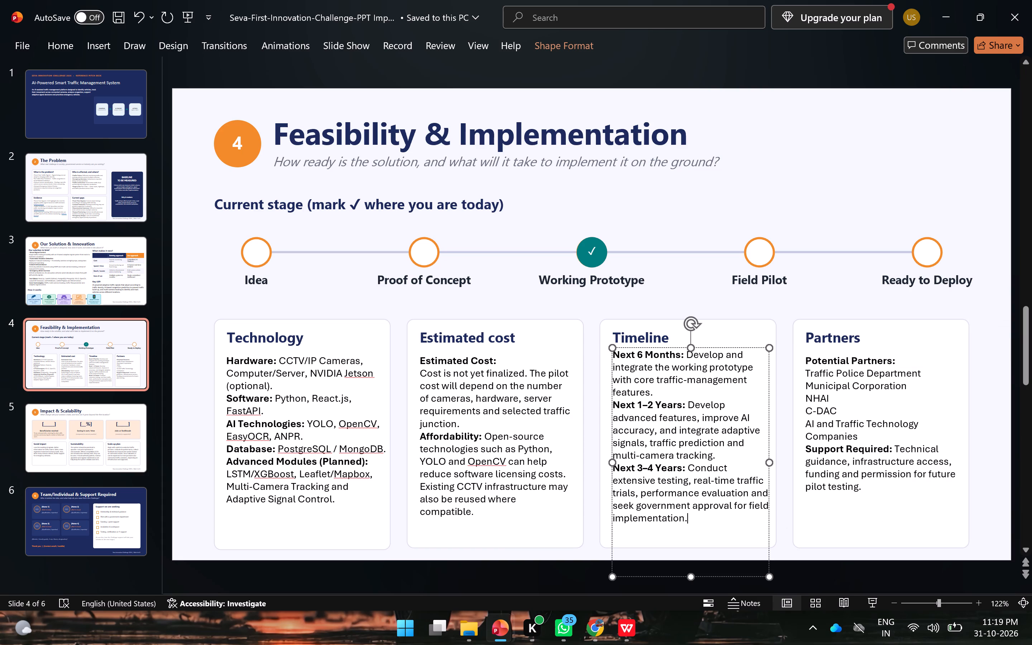
left_click(291, 384)
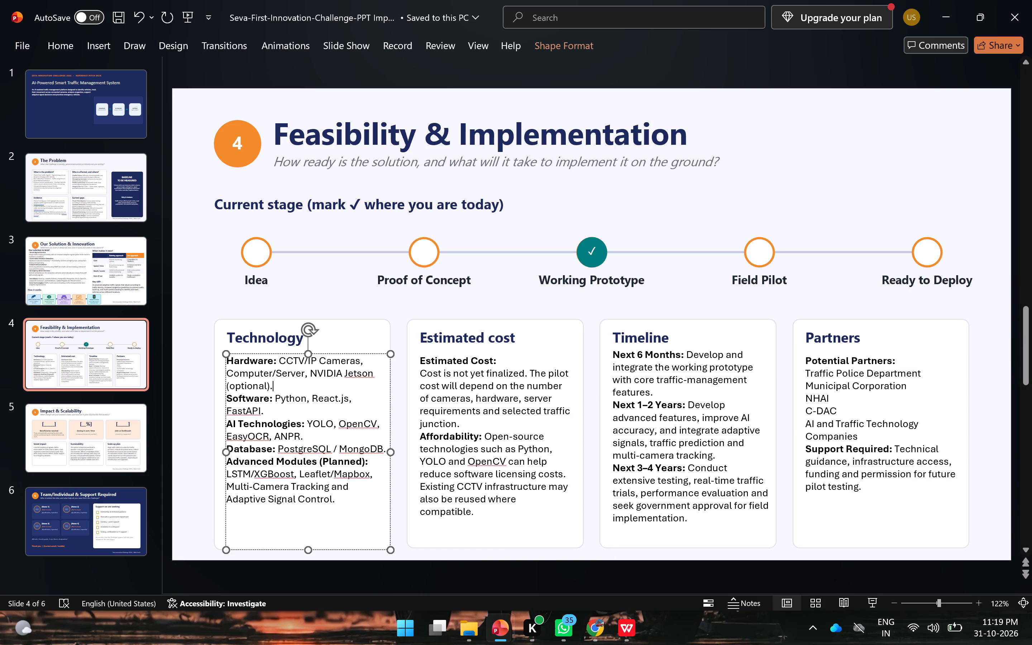
left_click(468, 371)
left_click(463, 354)
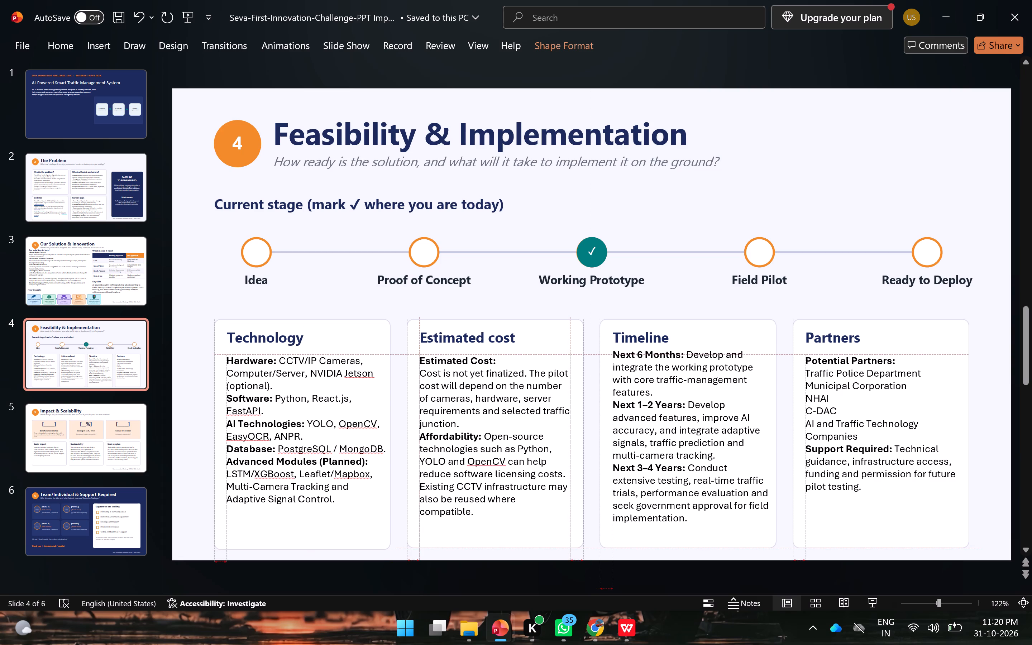
left_click(668, 406)
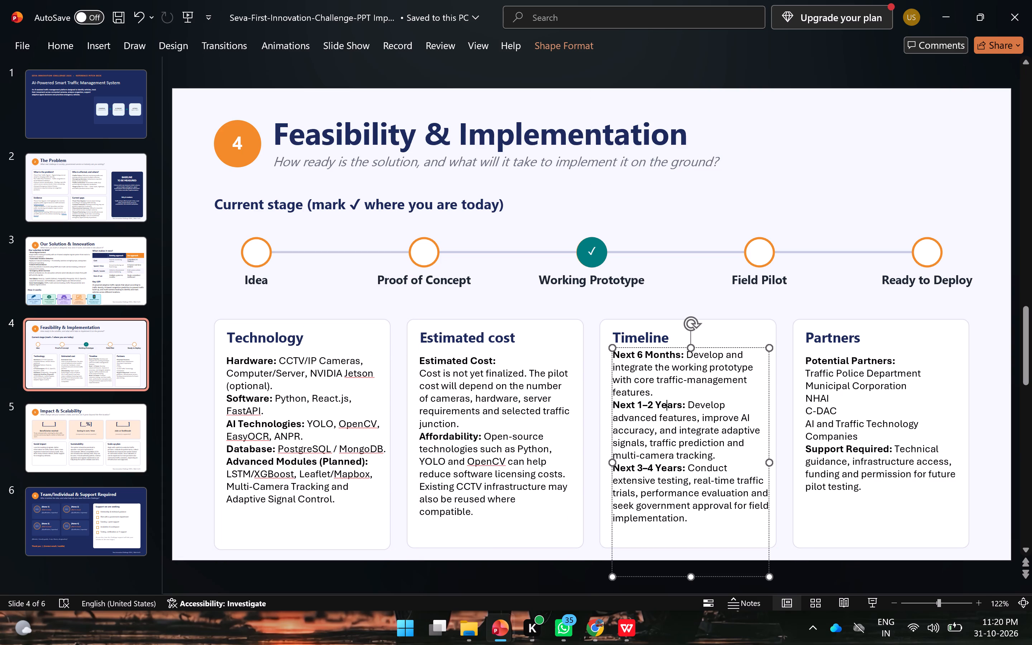
left_click_drag(671, 347, 671, 352)
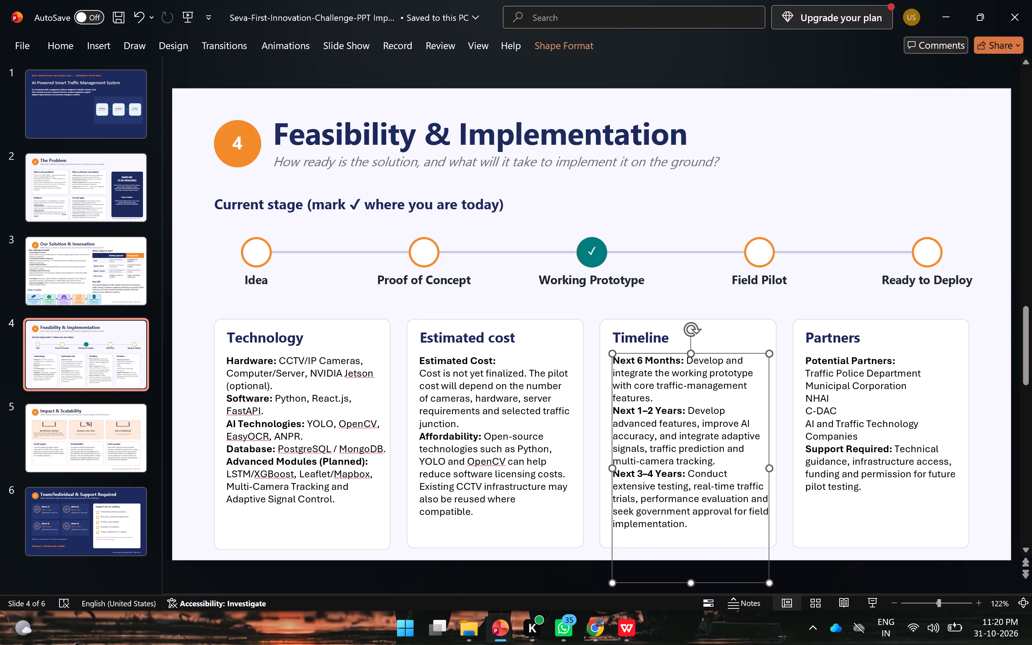
left_click(915, 432)
left_click(865, 355)
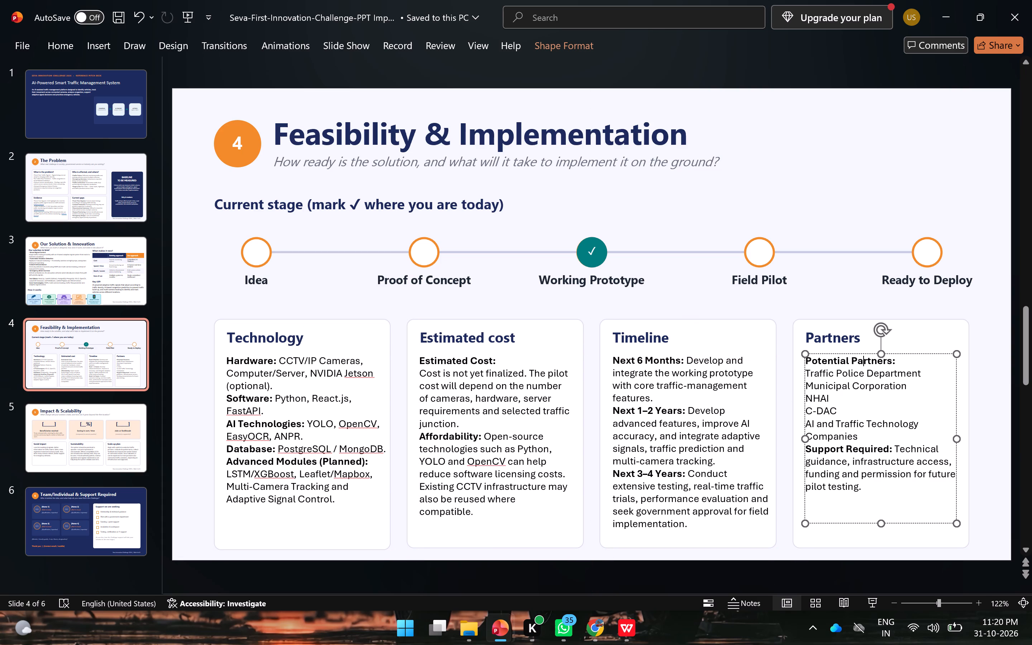
left_click(864, 354)
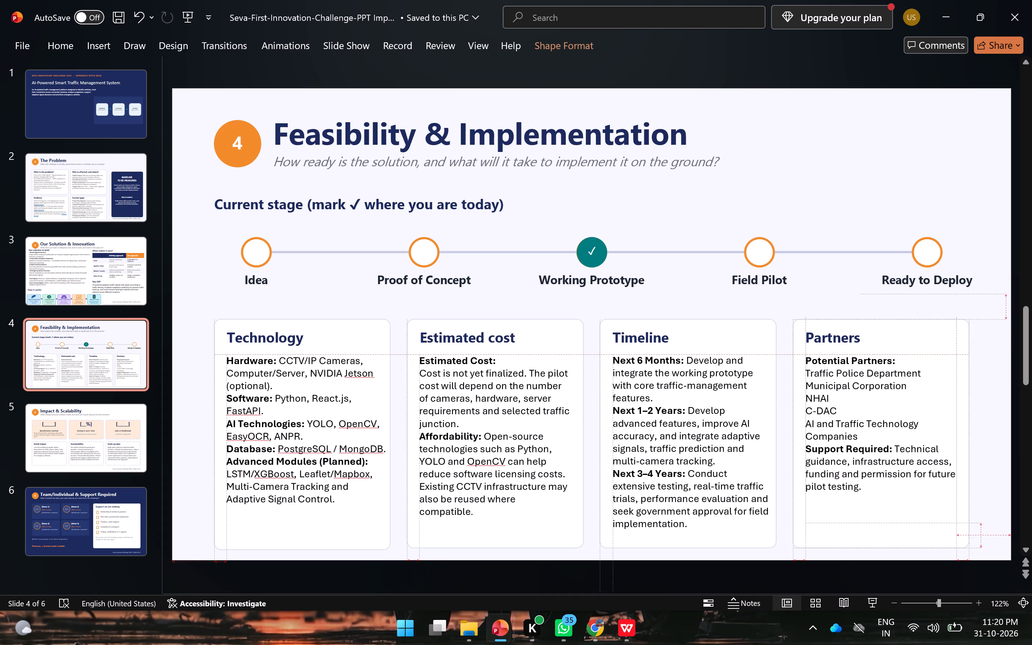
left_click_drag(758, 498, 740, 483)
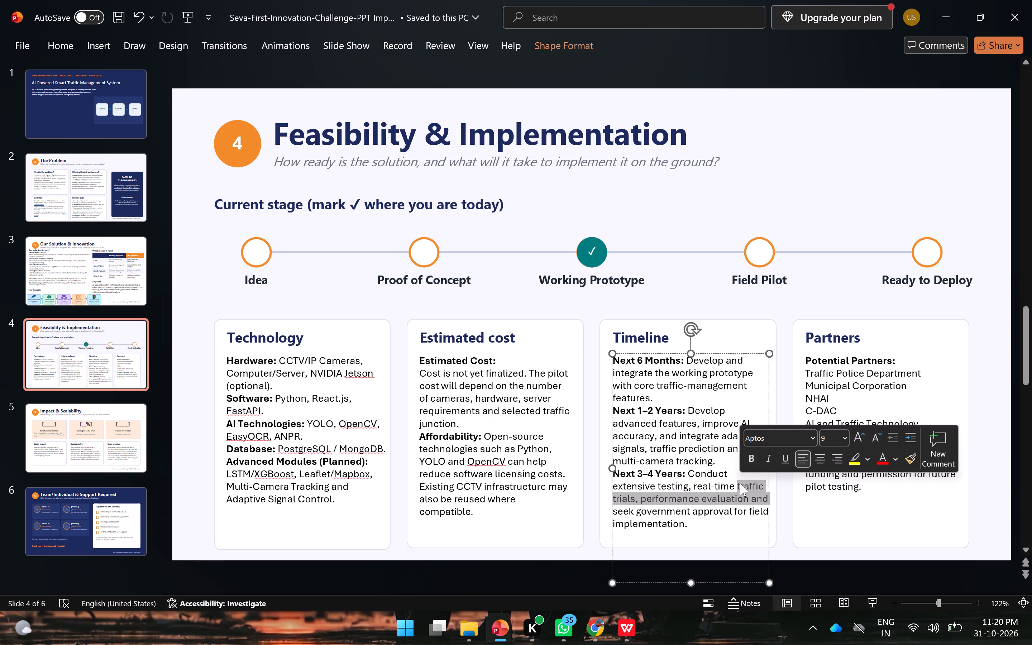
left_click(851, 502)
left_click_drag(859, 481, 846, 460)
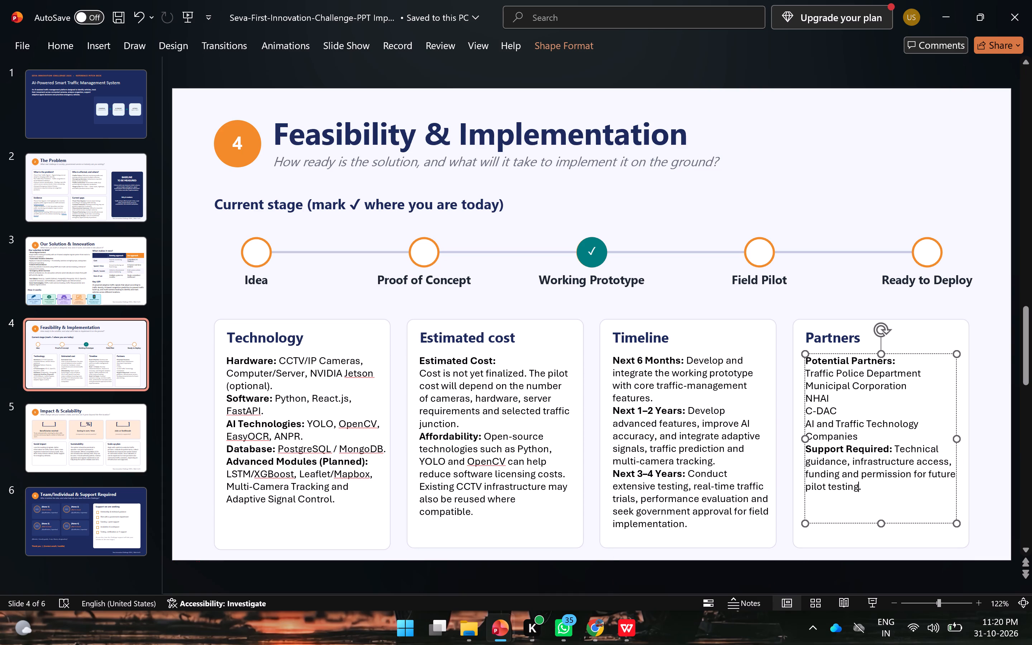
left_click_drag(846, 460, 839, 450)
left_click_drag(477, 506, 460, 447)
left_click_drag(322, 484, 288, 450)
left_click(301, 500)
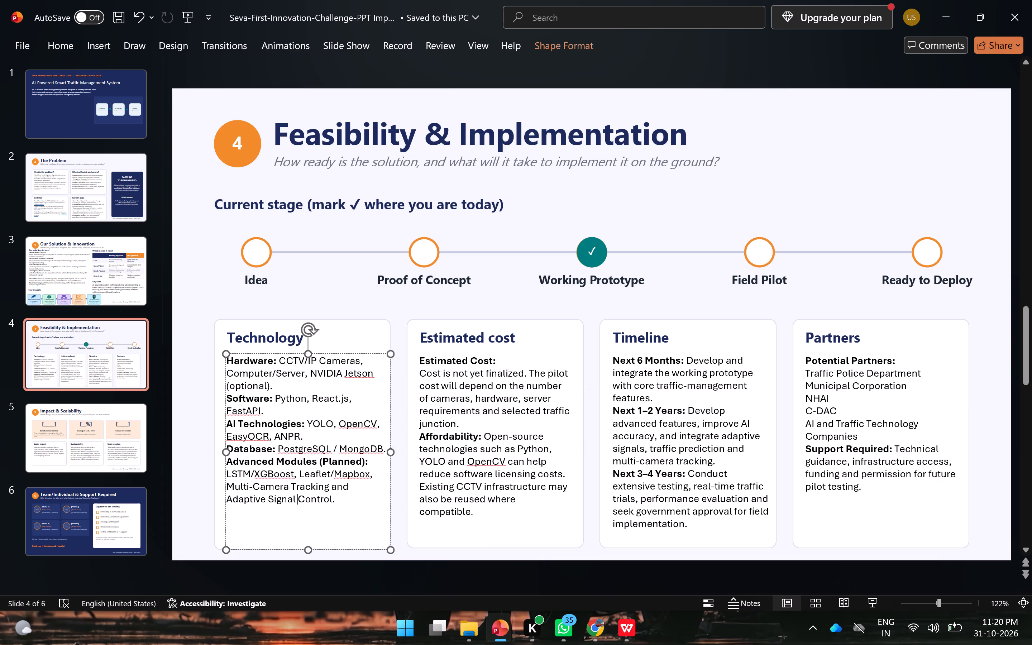
Add a space inside XGBoost and one after the slash in Leaflet/Mapbox in the Advanced Modules entry of the Technology box.
left_click(268, 476)
key("space")
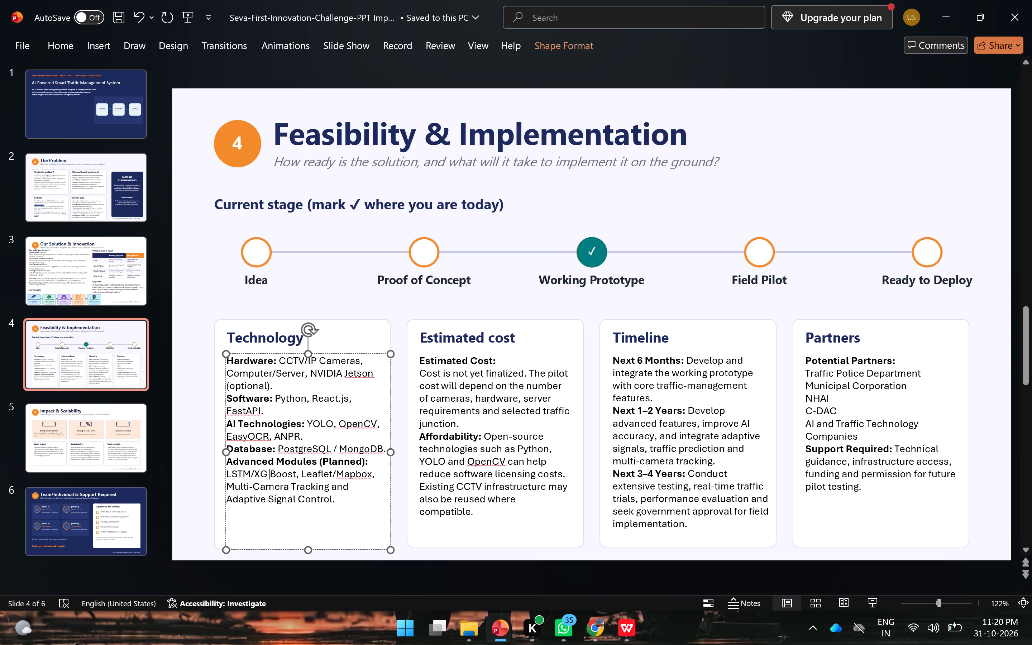
left_click(338, 470)
key("space")
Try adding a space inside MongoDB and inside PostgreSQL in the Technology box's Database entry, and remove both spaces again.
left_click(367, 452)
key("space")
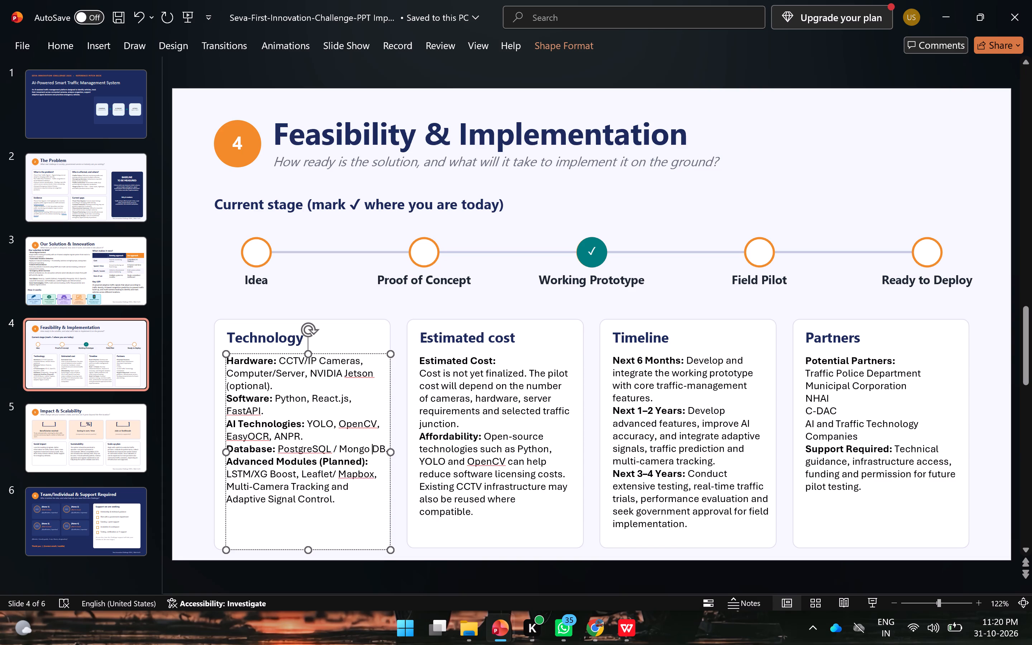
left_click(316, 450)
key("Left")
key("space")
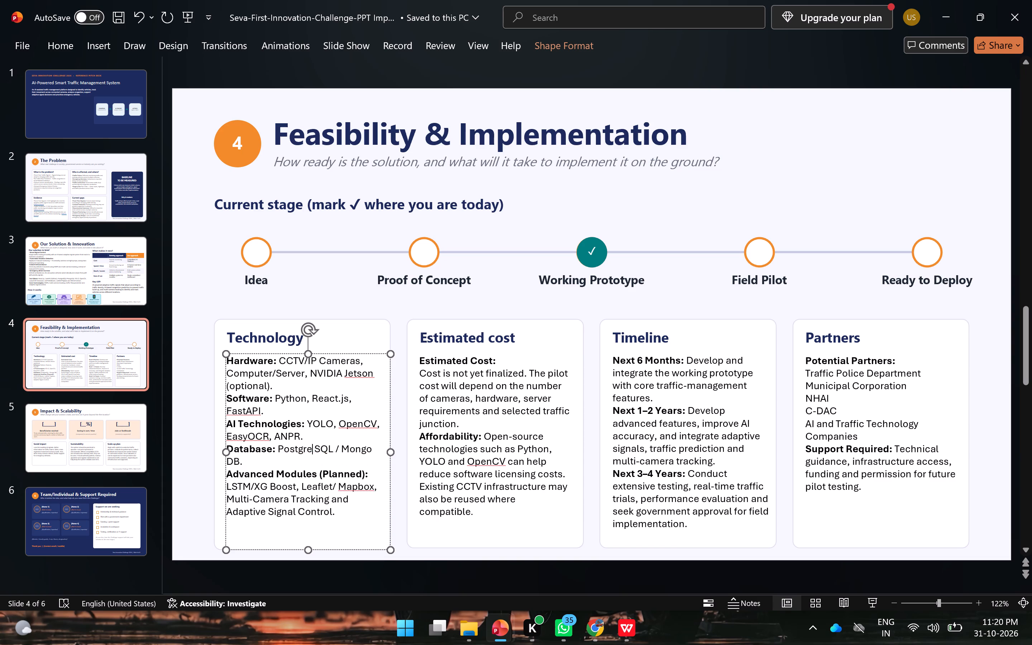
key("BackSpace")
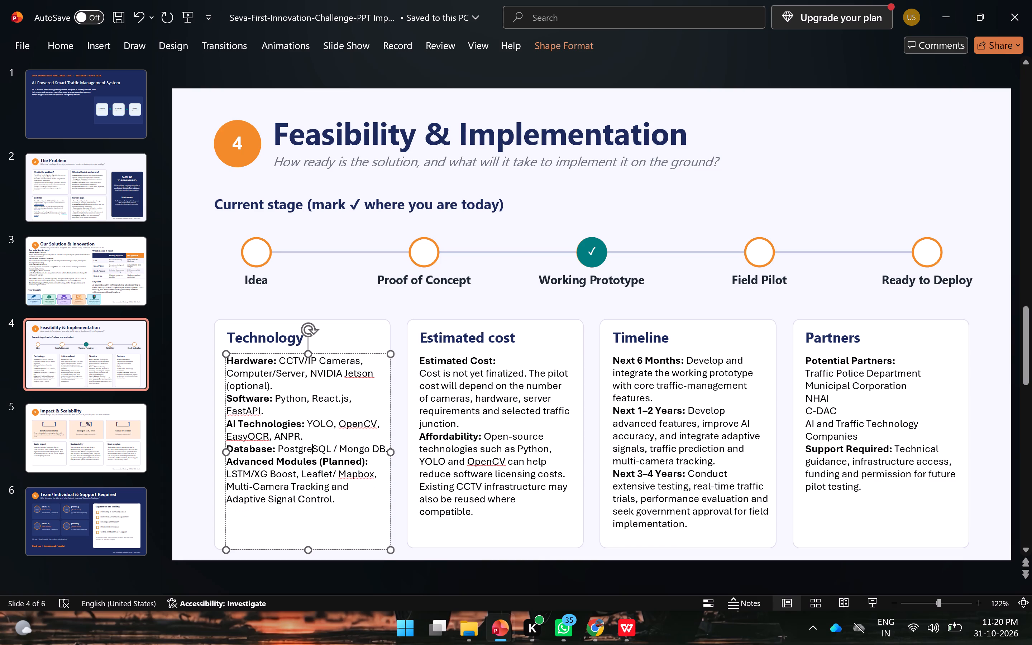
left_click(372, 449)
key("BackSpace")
Insert an extra space before OpenCV in the AI Technologies entry of the Technology box.
left_click(338, 425)
key("space")
Check the text spacing and alignment in the Technology and Estimated cost boxes on slide 4.
left_click(363, 382)
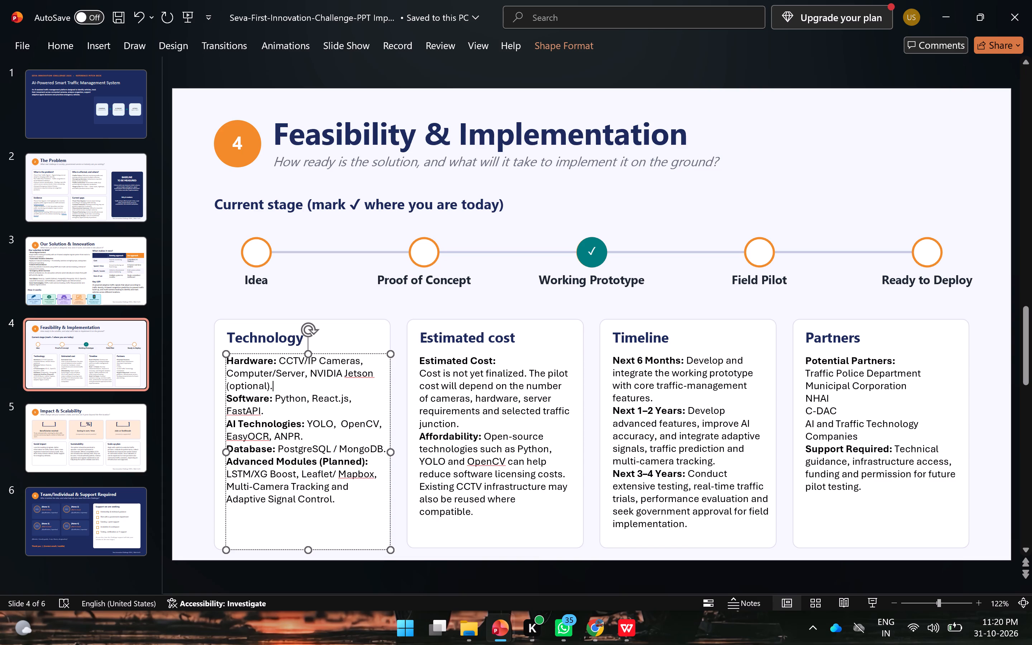
left_click_drag(269, 386, 224, 392)
left_click_drag(224, 392, 225, 392)
left_click(293, 393)
left_click(397, 508)
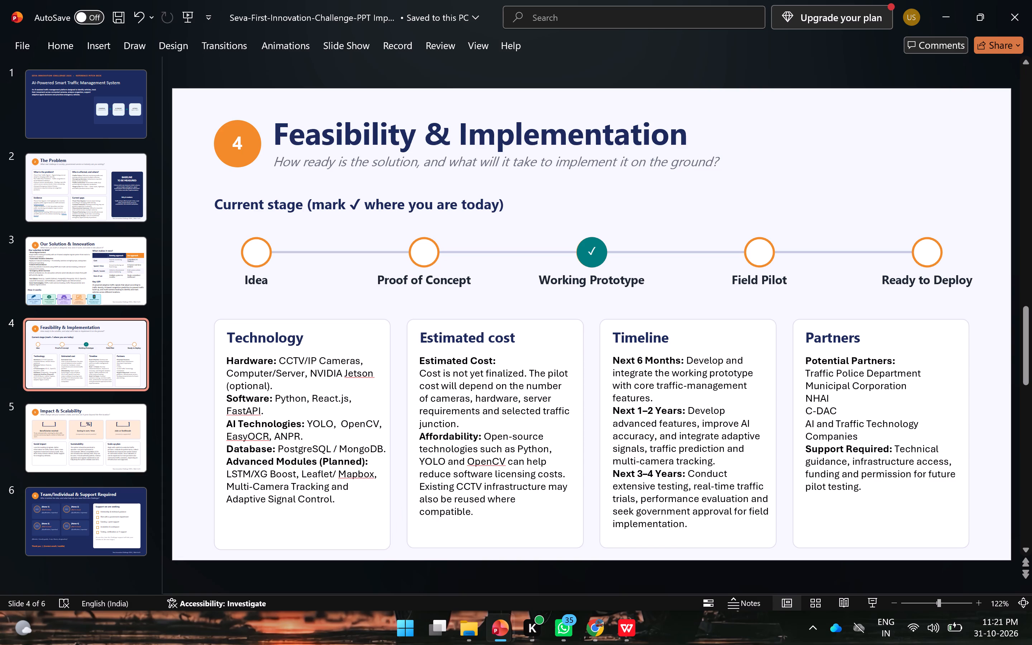
left_click(300, 457)
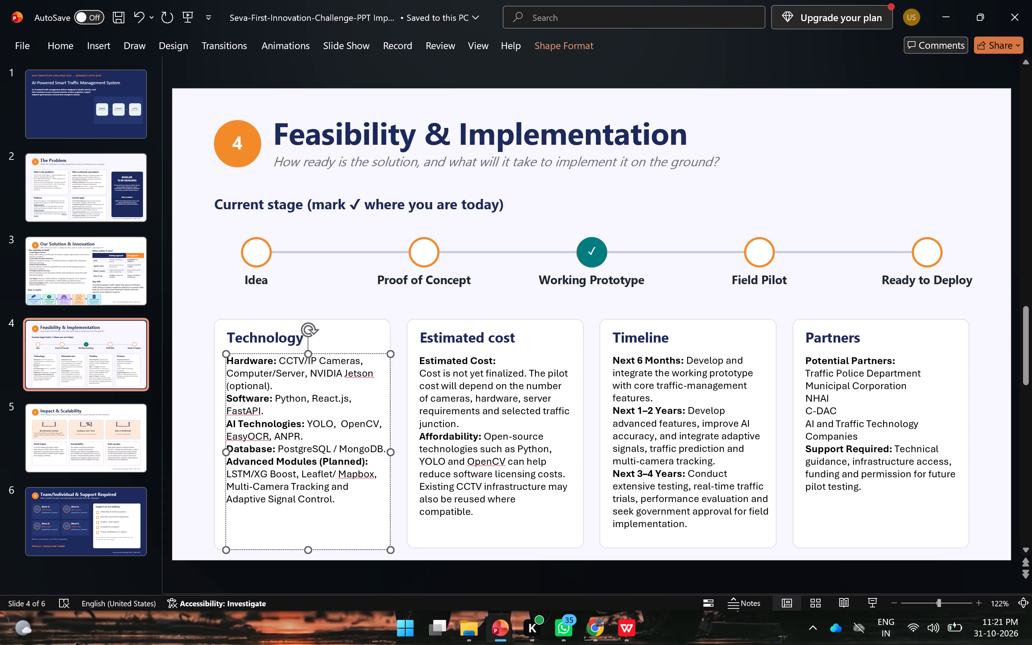
left_click(454, 449)
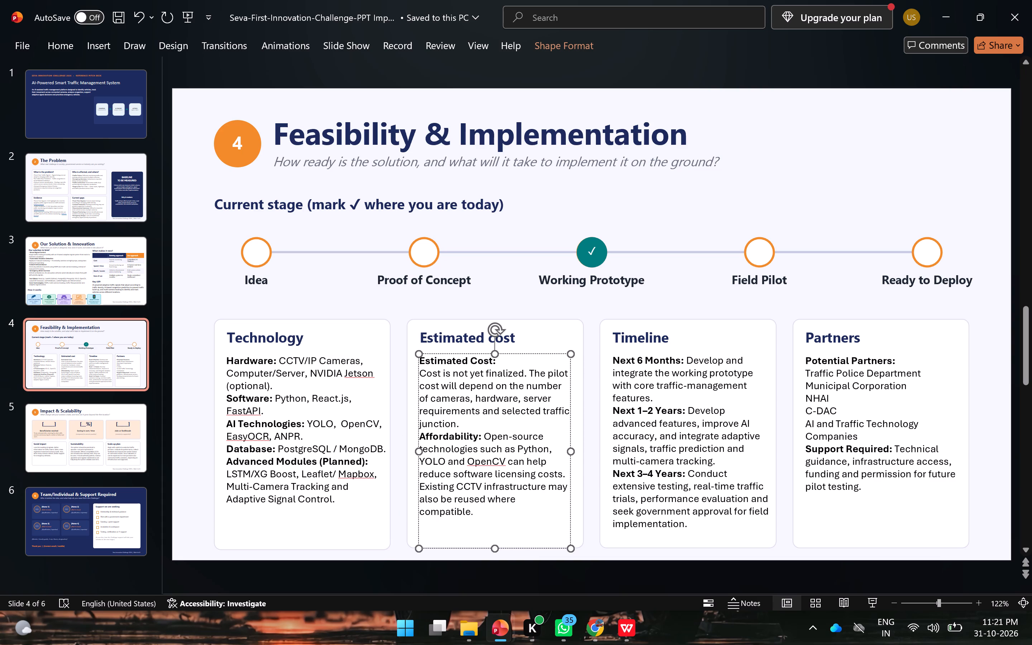
left_click(363, 293)
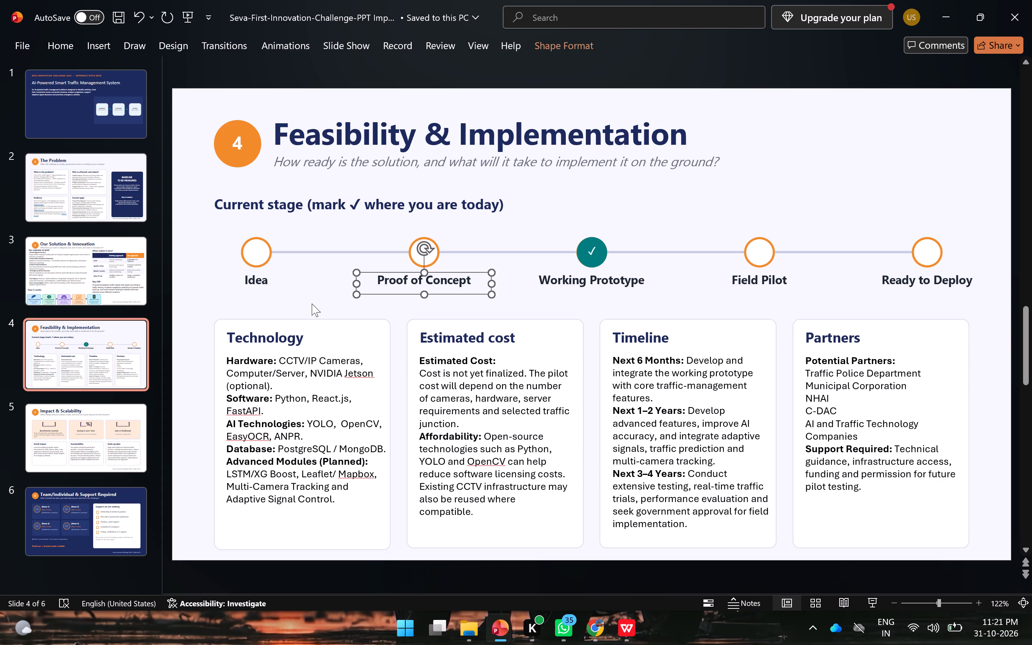
left_click(312, 304)
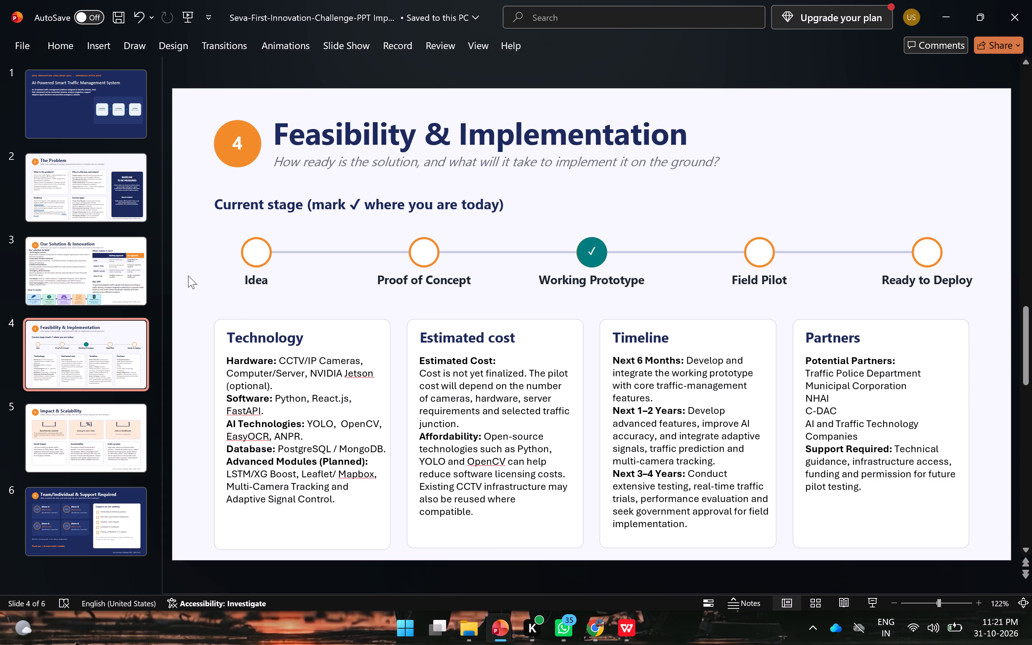
Open slide 5, Impact & Scalability, to review its text and layout.
left_click(112, 415)
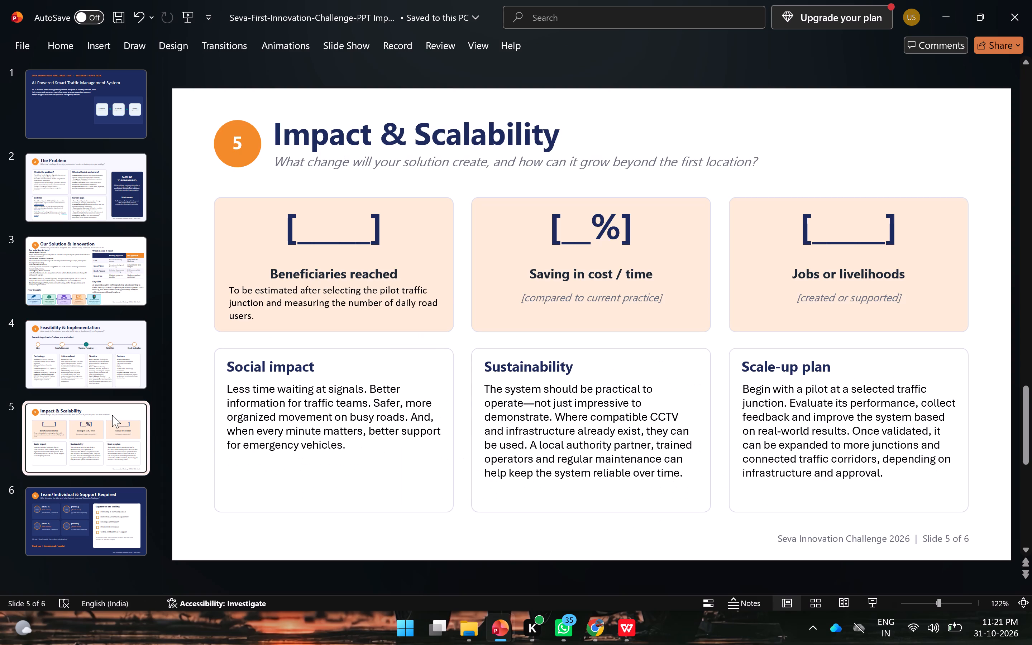
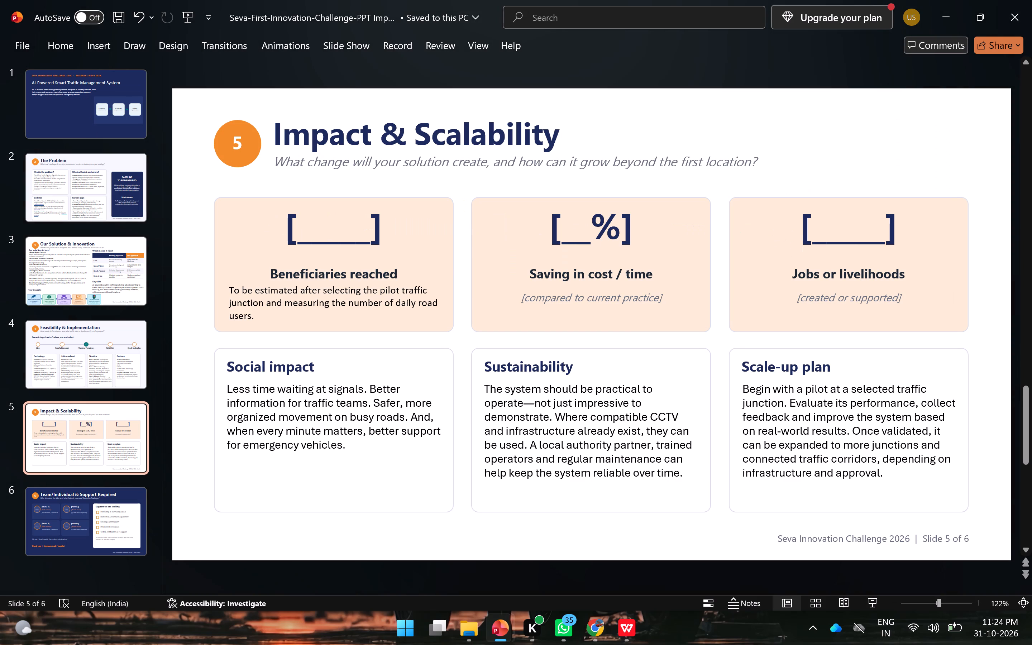
Replace slide 3's comparison table with the Capability table copied from slide 3 of the Smart AI Traffic Management deck.
left_click(82, 280)
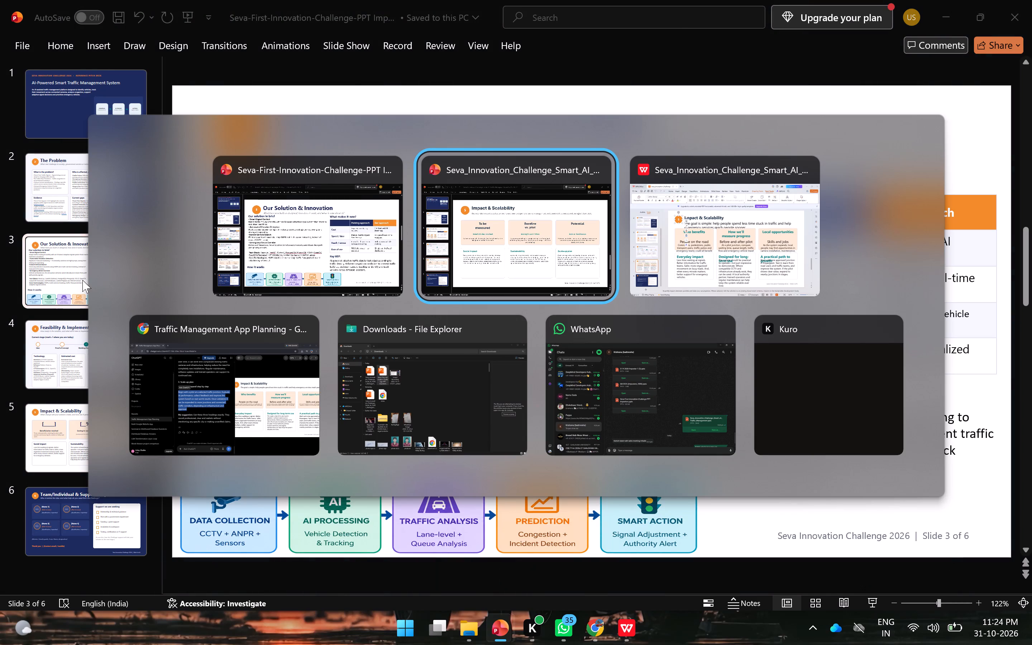
left_click(86, 265)
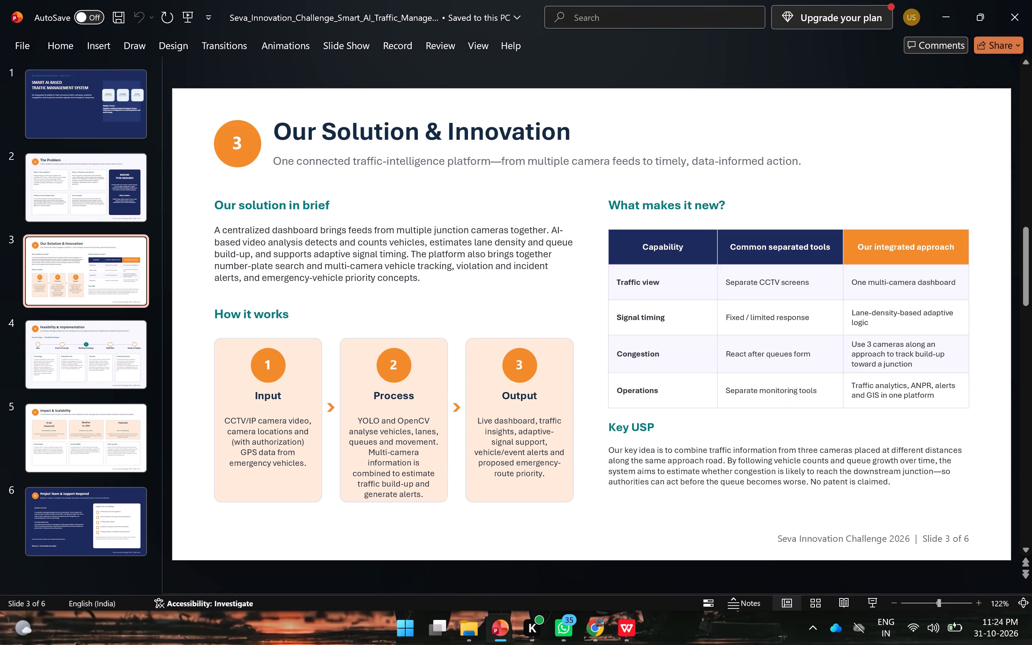
left_click(671, 233)
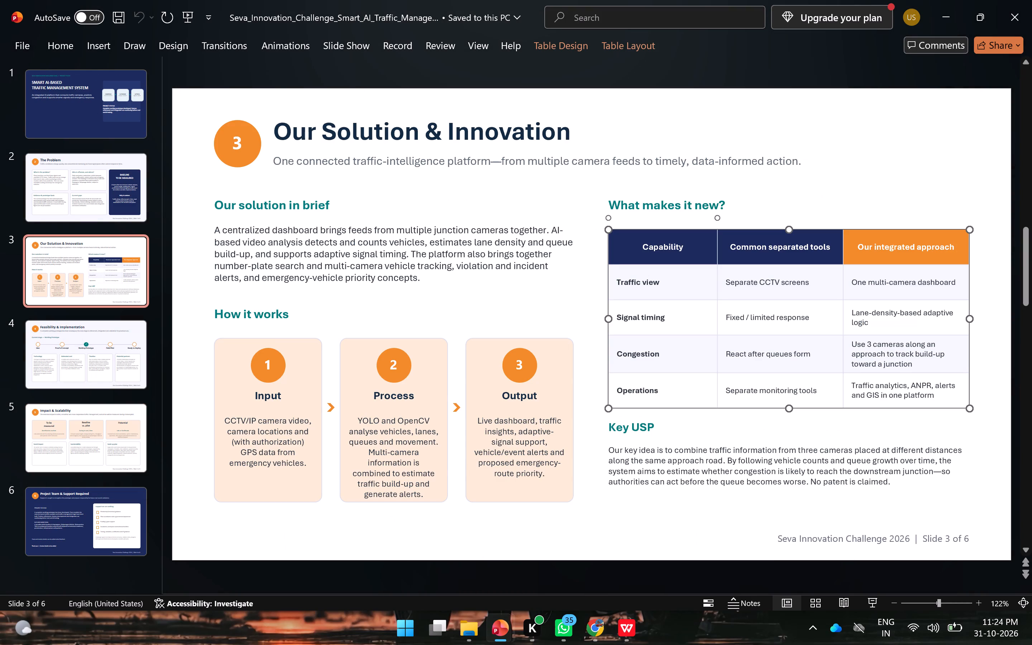
left_click(617, 228)
key("ctrl+c")
key("alt+Tab")
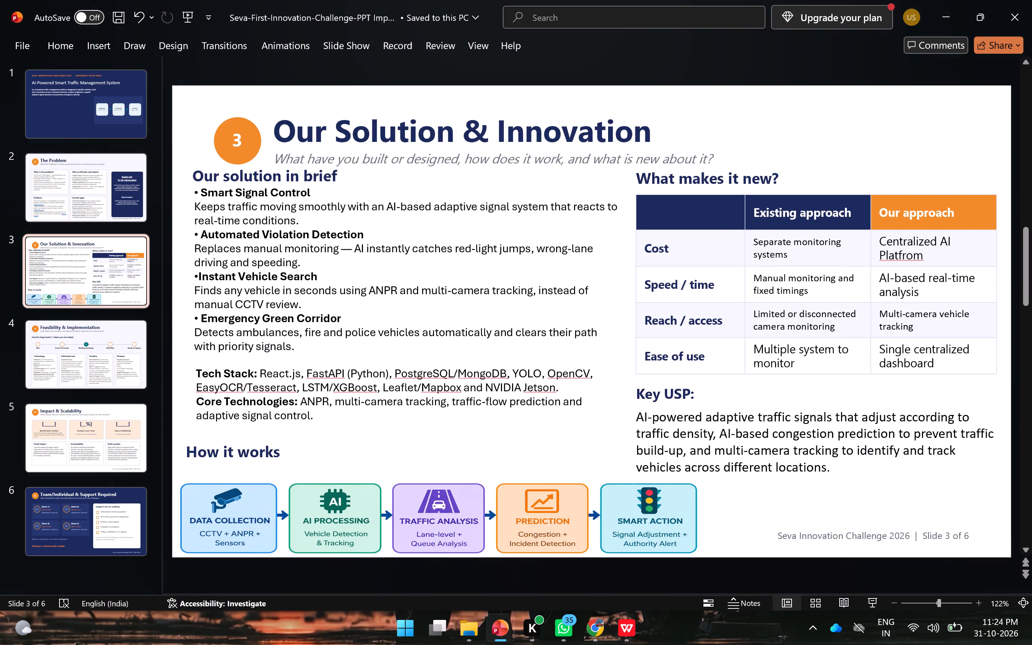
left_click(654, 197)
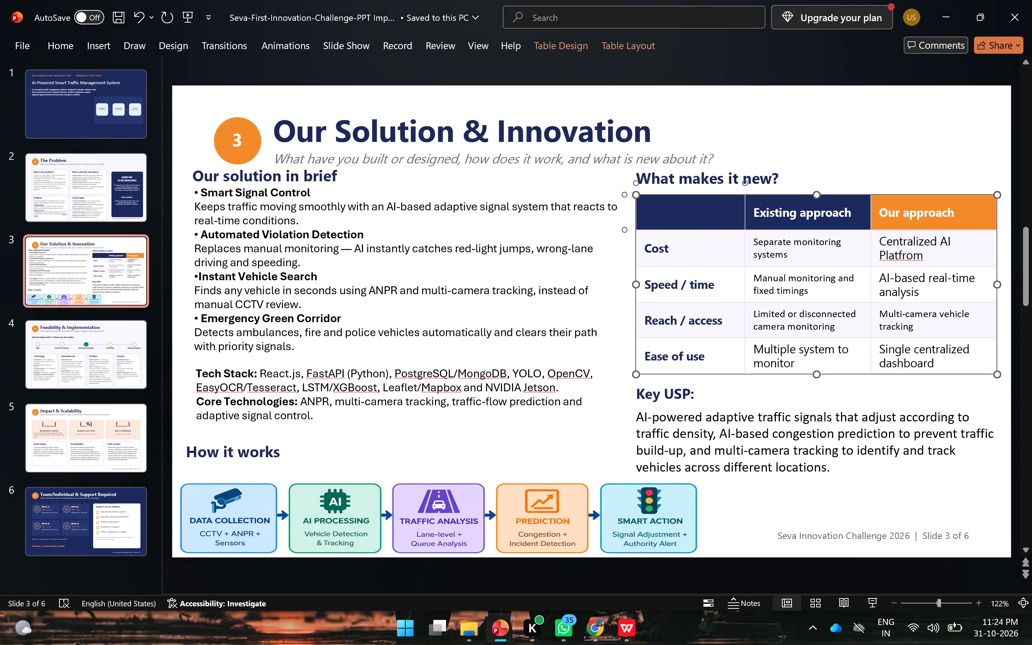
left_click(649, 196)
key("ctrl+v")
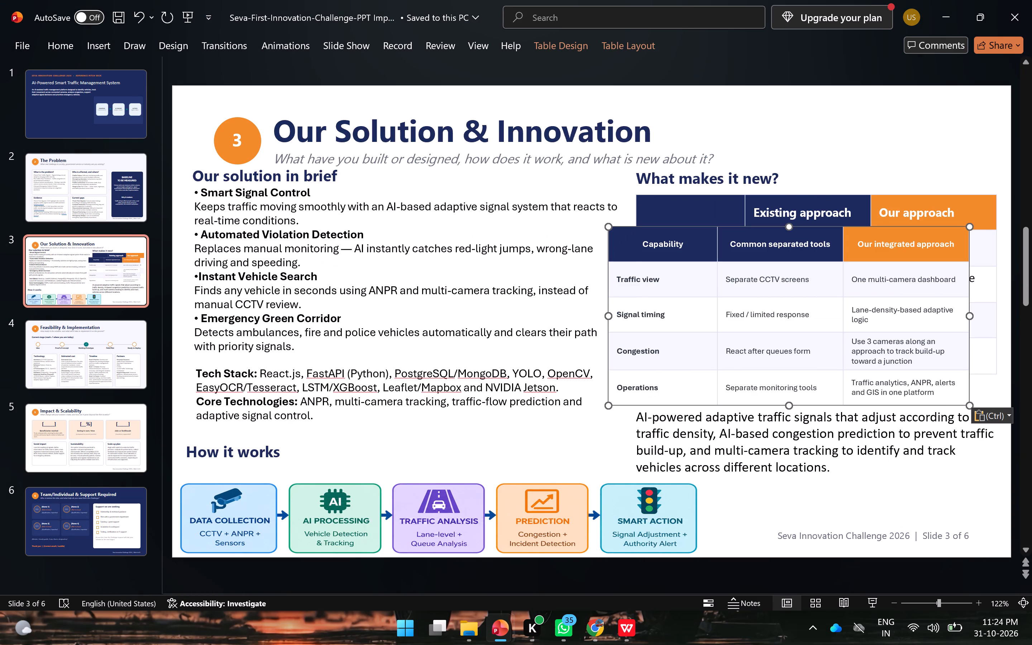
left_click(679, 196)
key("Delete")
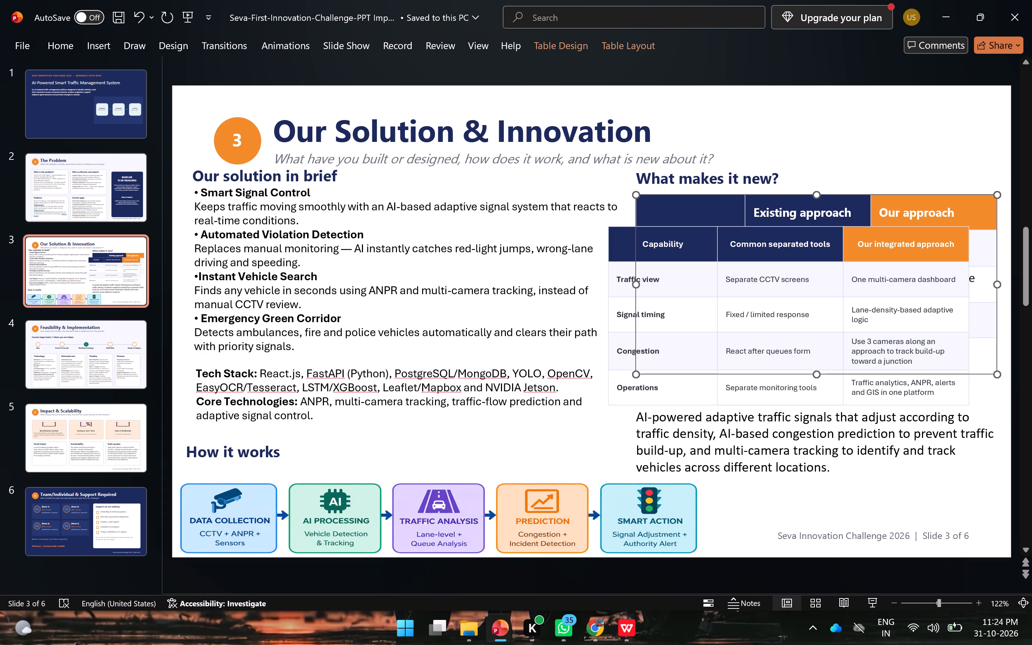
Move the pasted Capability table directly under the "What makes it new?" heading, lining up its left edge with the heading.
left_click_drag(683, 230, 683, 226)
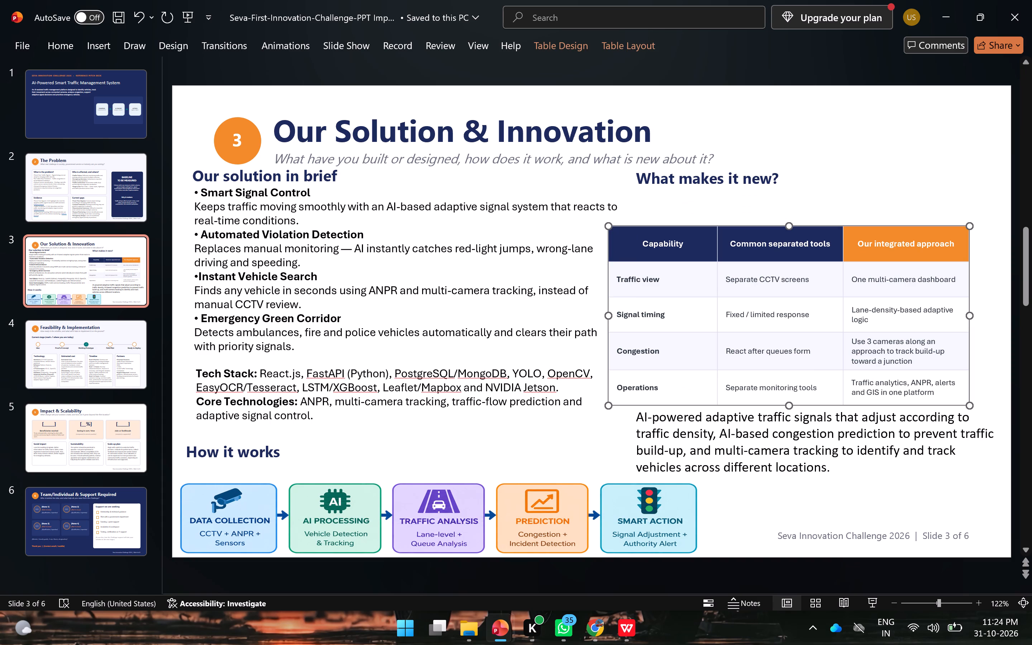
left_click_drag(625, 225, 630, 218)
left_click_drag(630, 218, 646, 193)
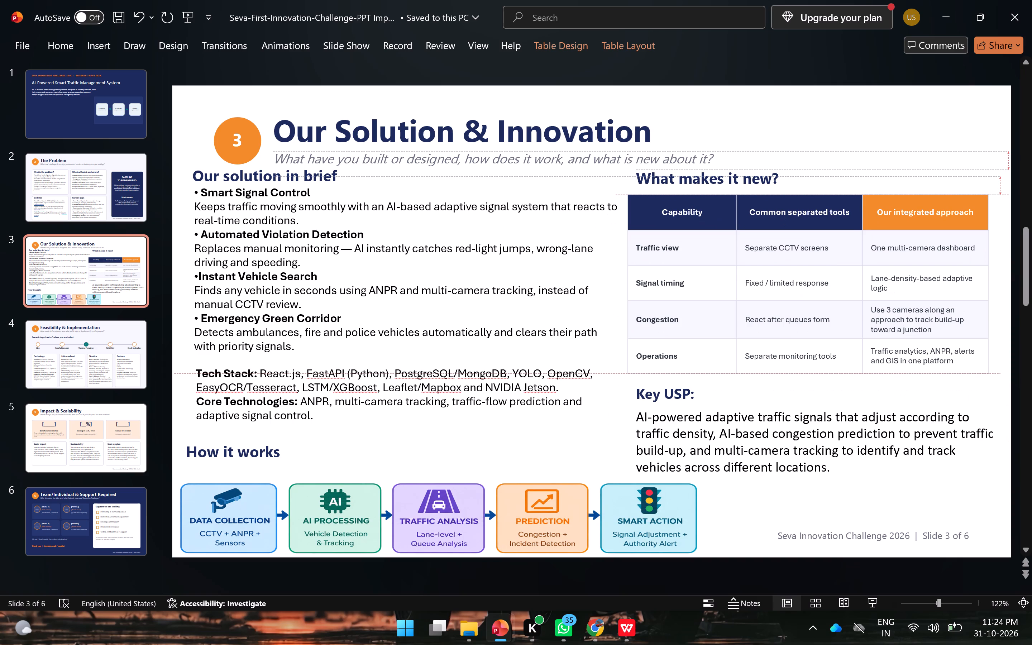
left_click_drag(646, 193, 653, 191)
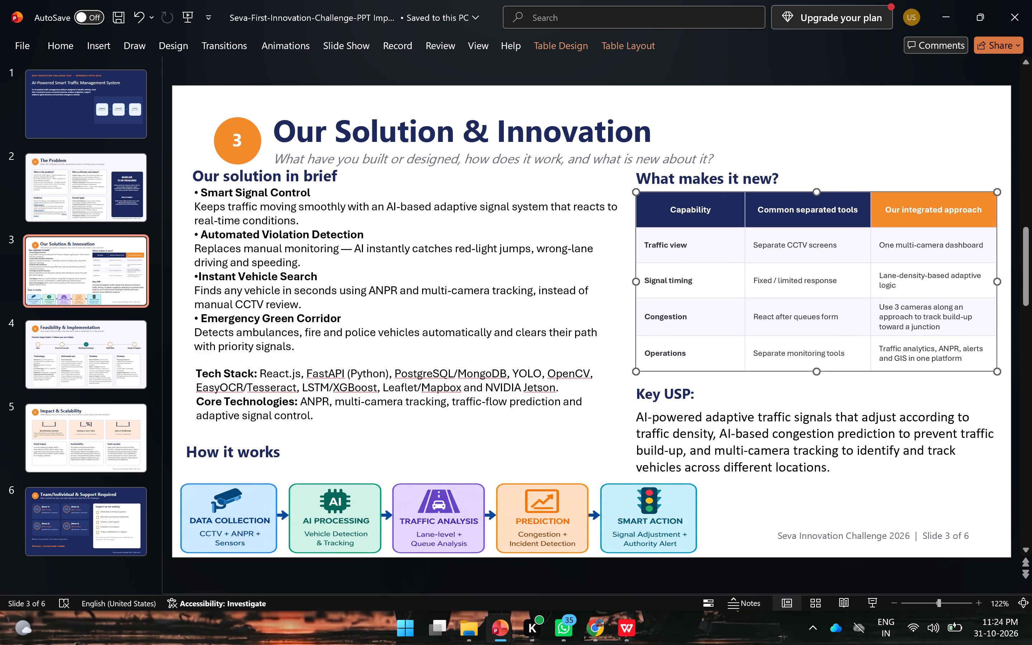
left_click(777, 124)
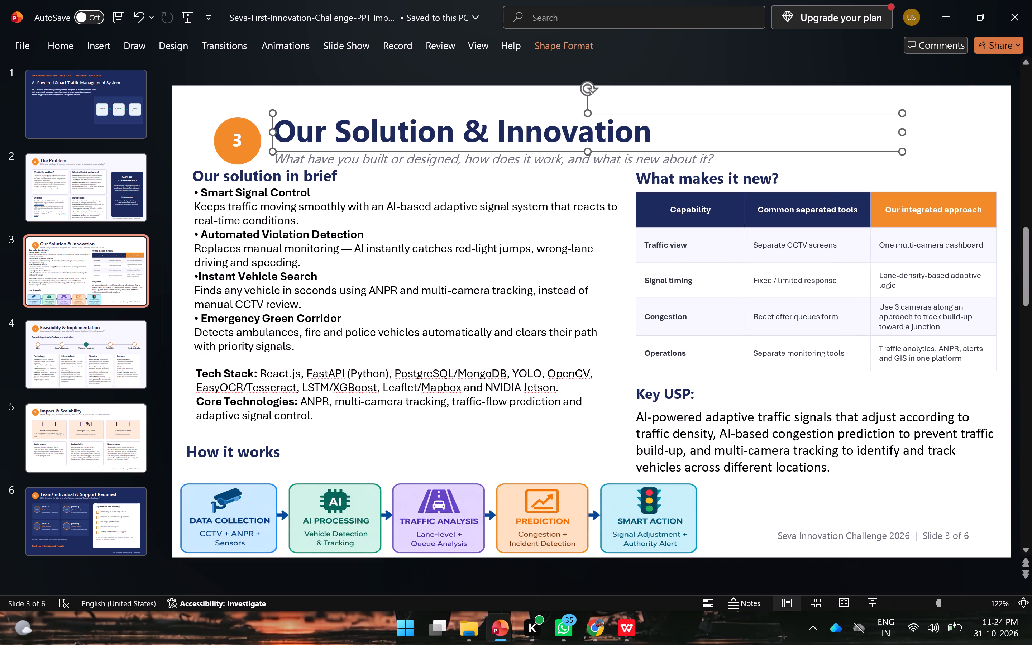
Set the Tech Stack and Core Technologies text on slide 3 to font size 9.
left_click(534, 316)
left_click_drag(534, 316, 496, 292)
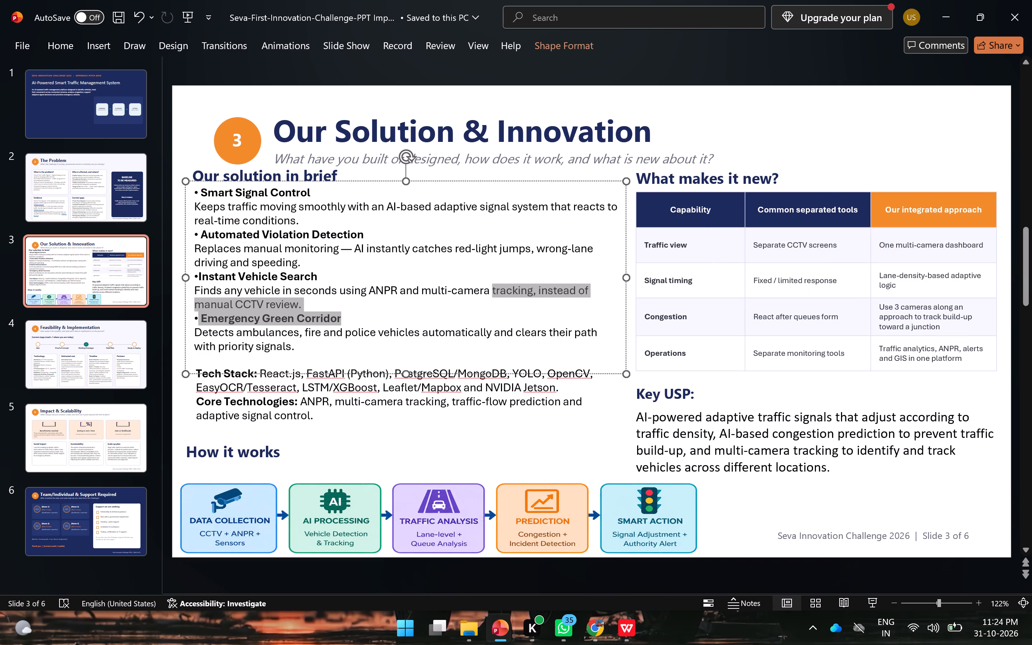
left_click_drag(496, 292, 487, 284)
left_click(389, 315)
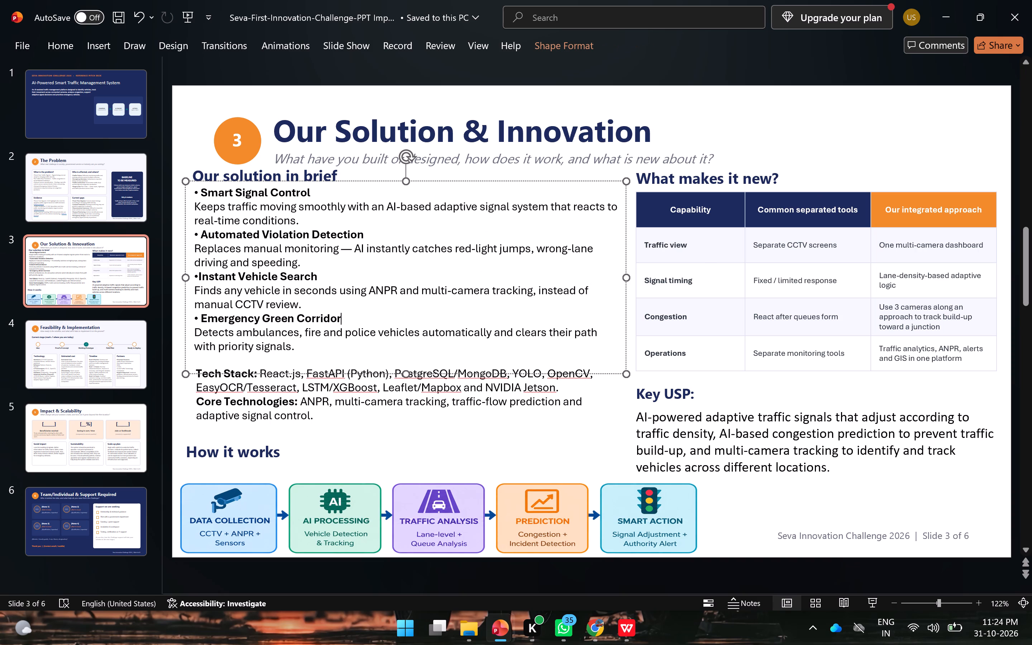
left_click(321, 417)
left_click_drag(321, 417, 287, 377)
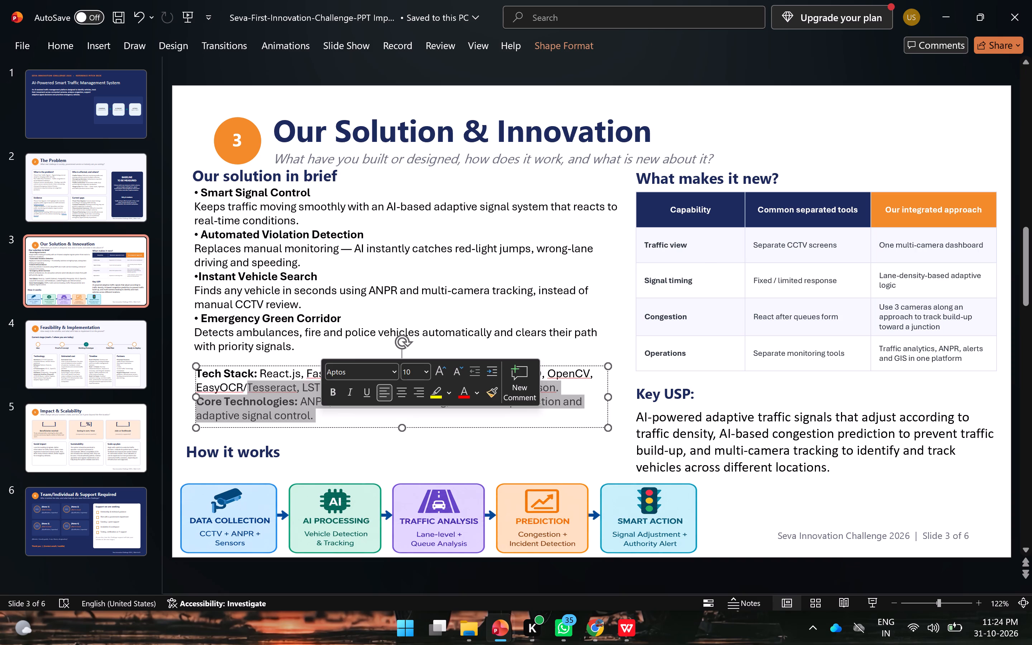
left_click_drag(287, 377, 191, 281)
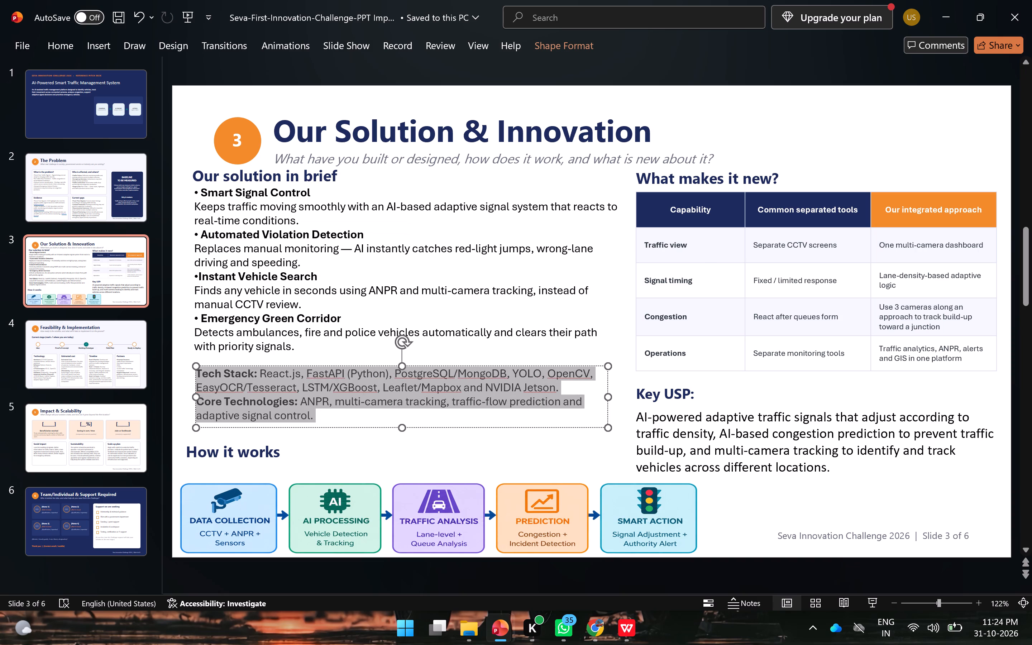
left_click(322, 421)
left_click_drag(322, 421, 186, 352)
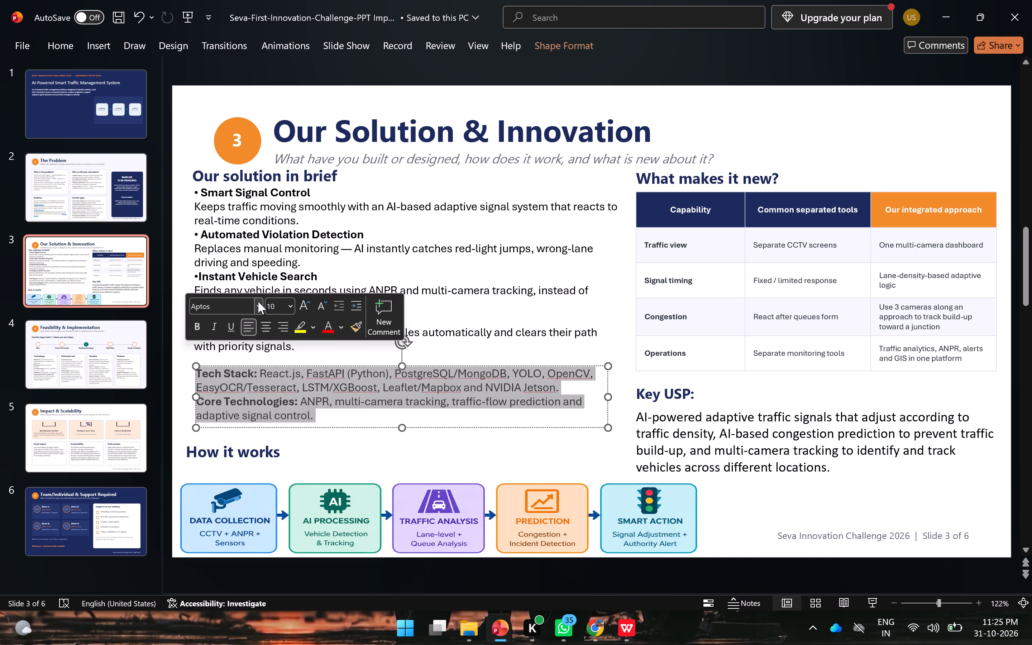
left_click(287, 303)
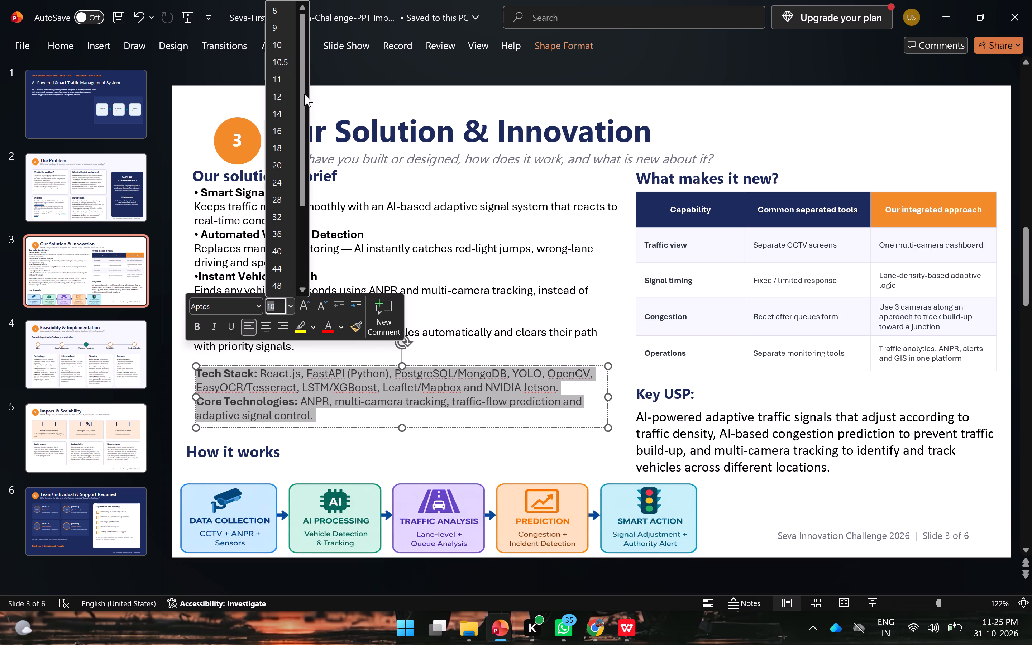
left_click(281, 25)
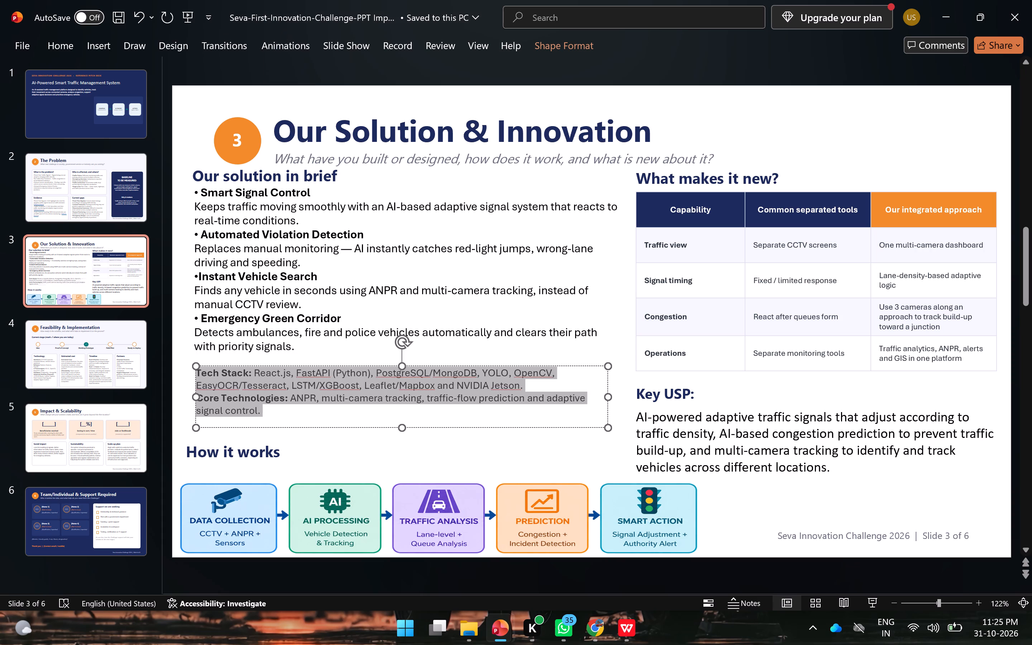
left_click(301, 389)
Set all text under "Our solution in brief", from Smart Signal Control through Emergency Green Corridor, to font size 9.
left_click_drag(292, 353, 189, 205)
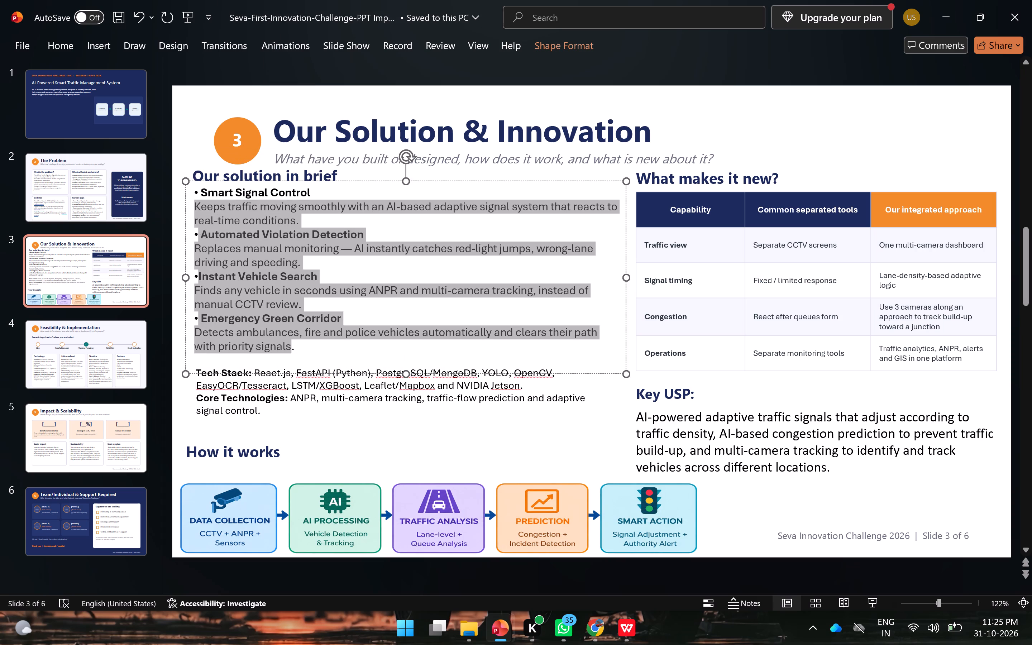
left_click(301, 346)
left_click_drag(301, 346, 188, 186)
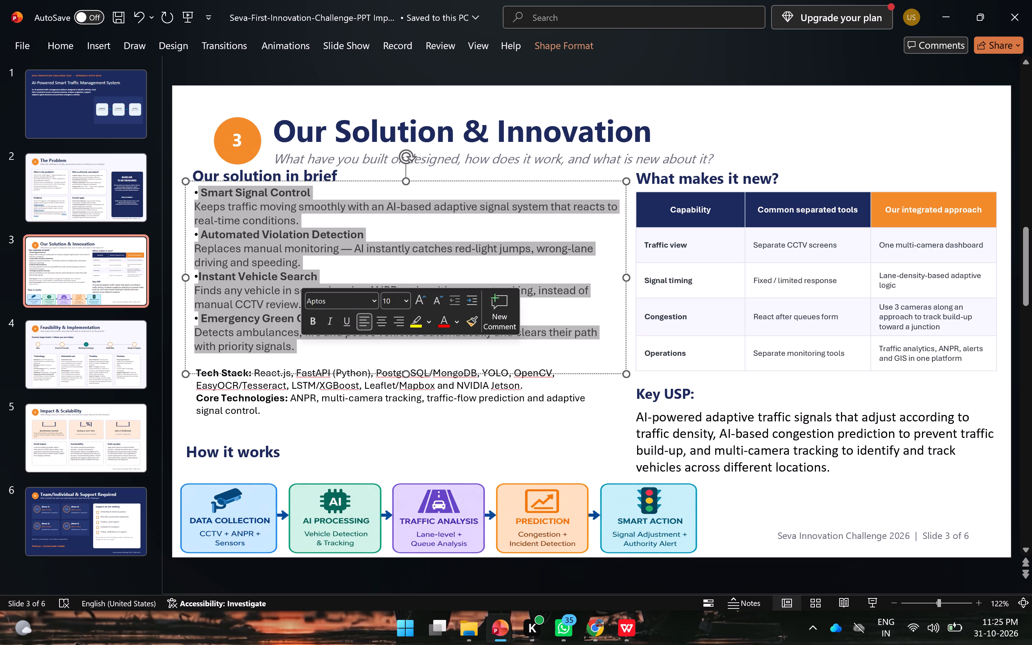
left_click_drag(188, 186, 188, 186)
left_click(293, 143)
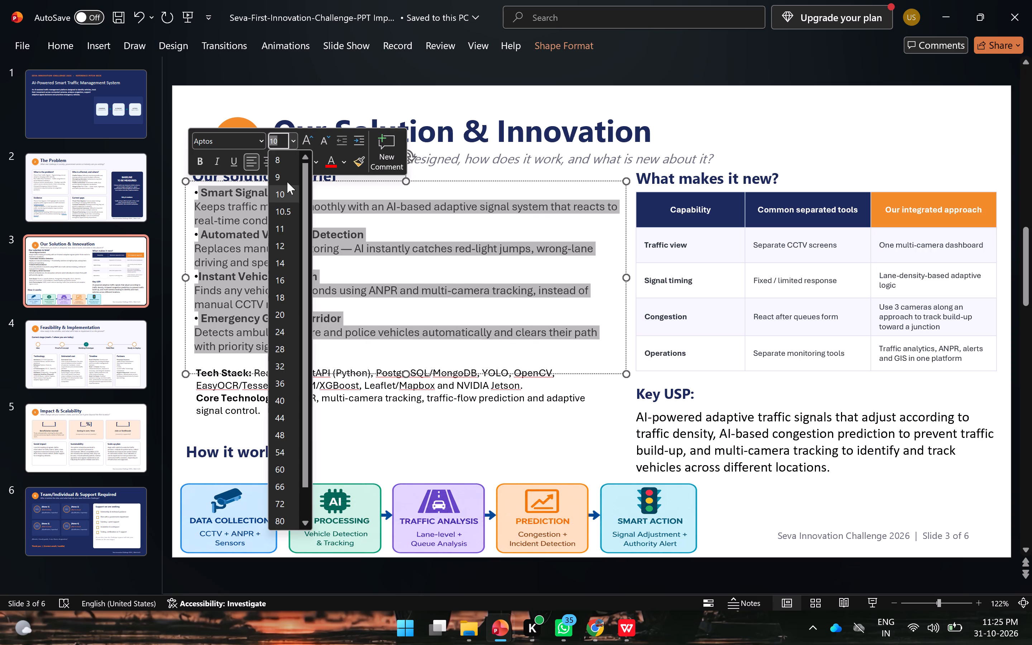
left_click(287, 181)
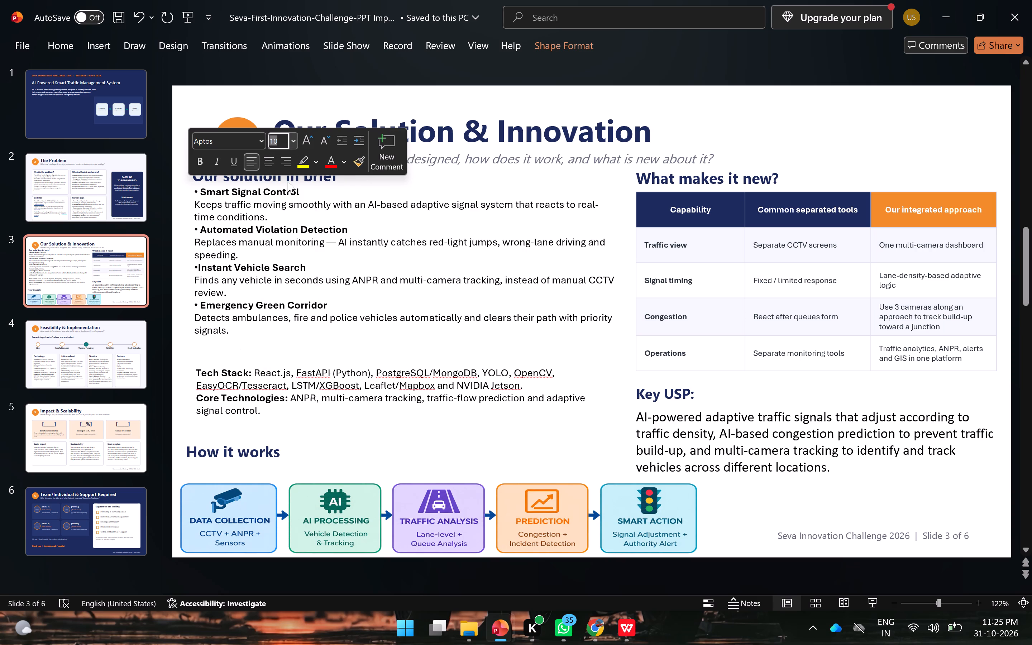
Narrow the solution-in-brief text box from its right edge to widen the gap before the Capability table.
left_click_drag(627, 272, 601, 267)
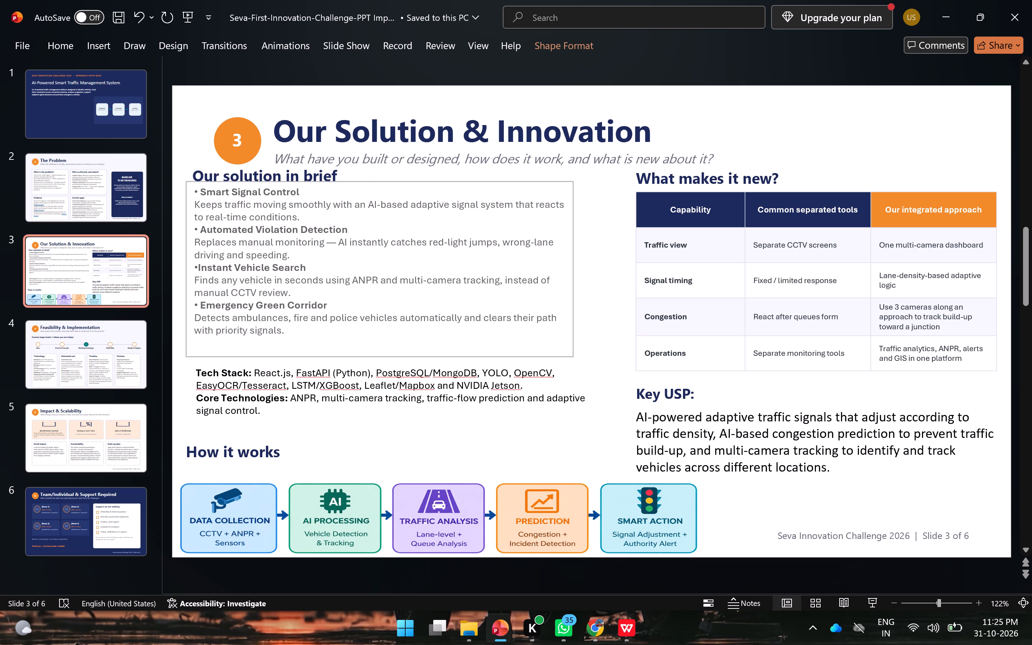
left_click_drag(601, 267, 583, 268)
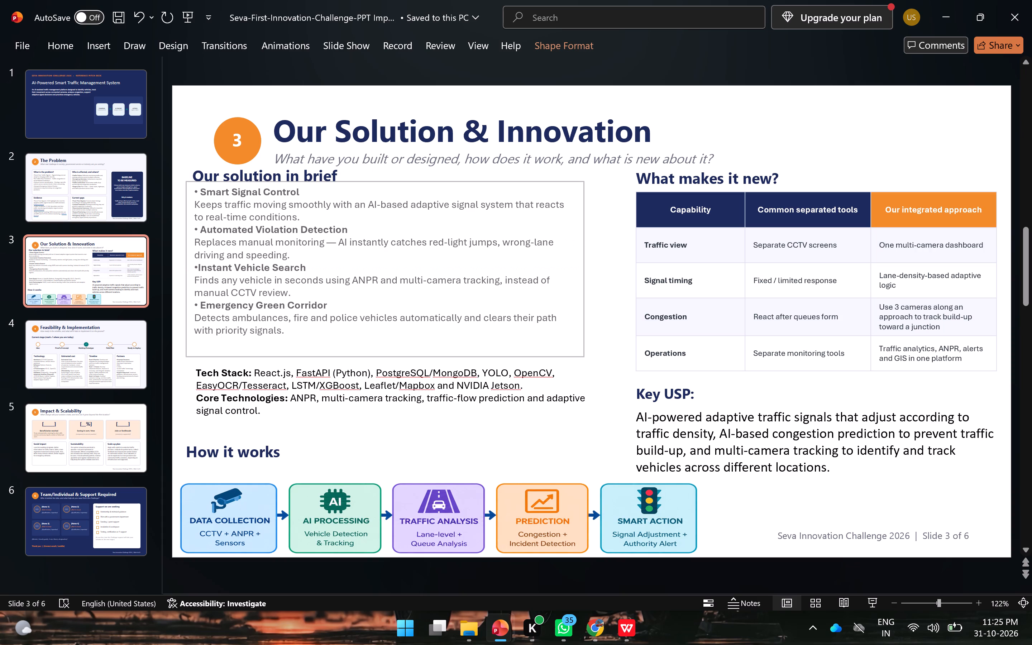
left_click_drag(583, 268, 591, 267)
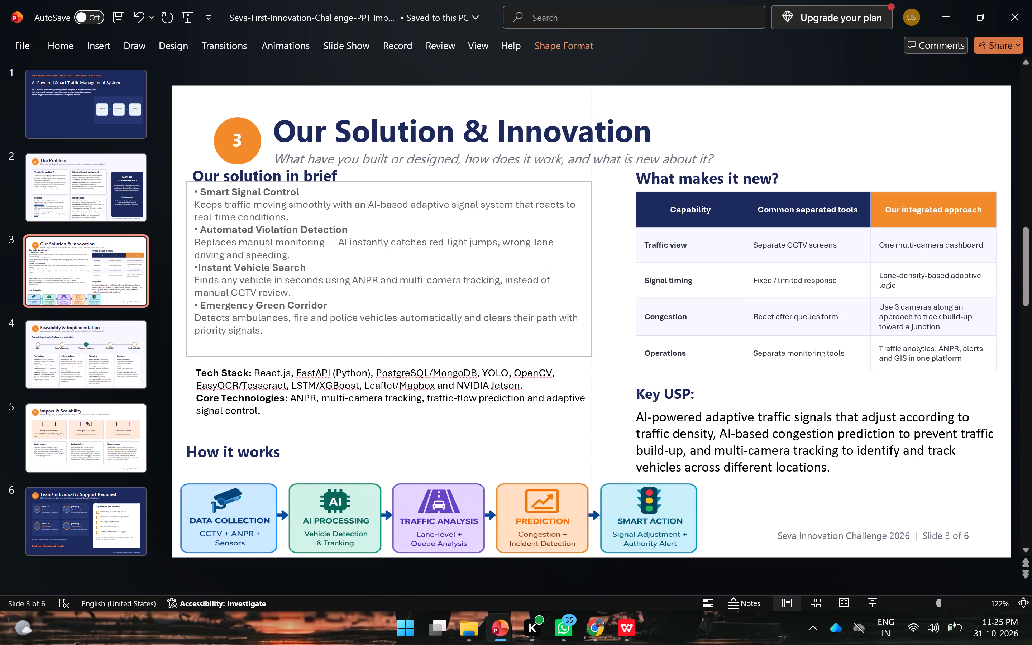
left_click_drag(591, 267, 591, 267)
Narrow the Tech Stack text box so its right edge lines up with the solution text box above it.
left_click(566, 442)
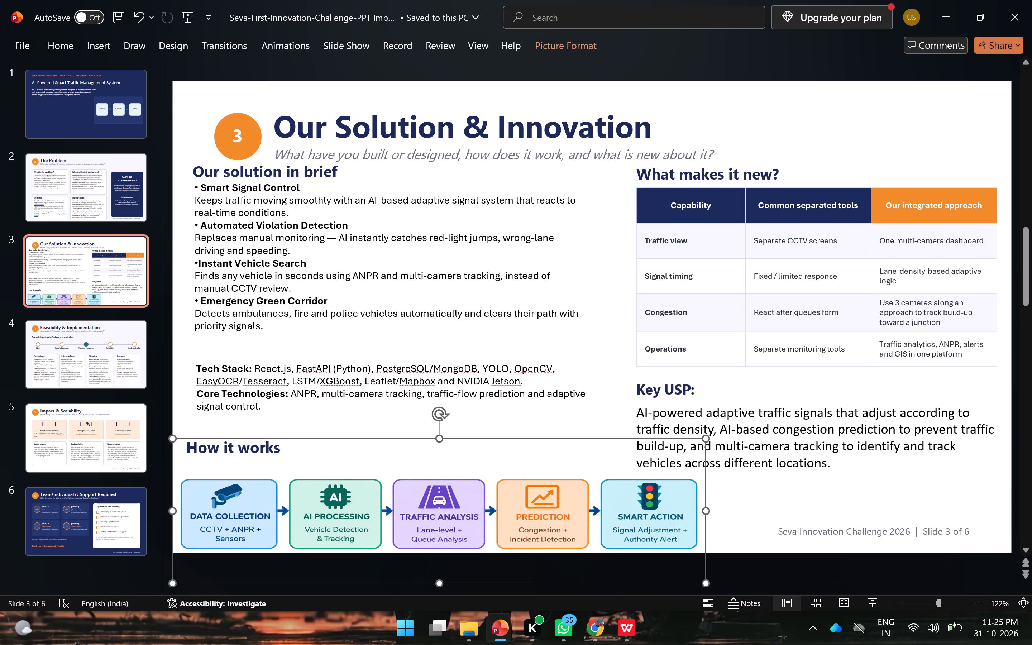
left_click(553, 392)
left_click_drag(609, 396, 605, 396)
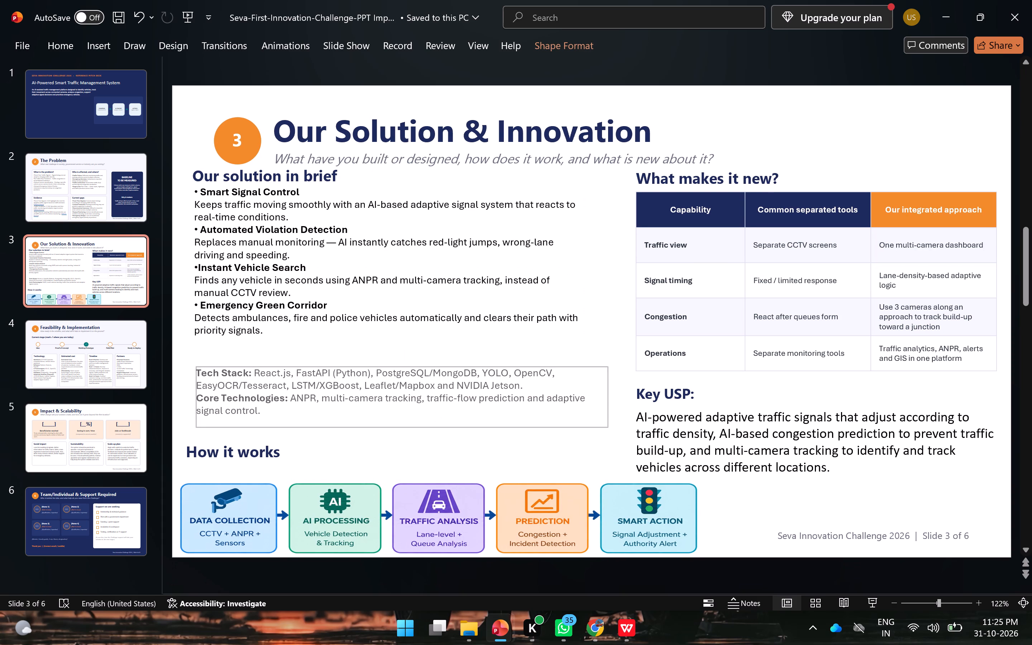
left_click_drag(605, 396, 591, 395)
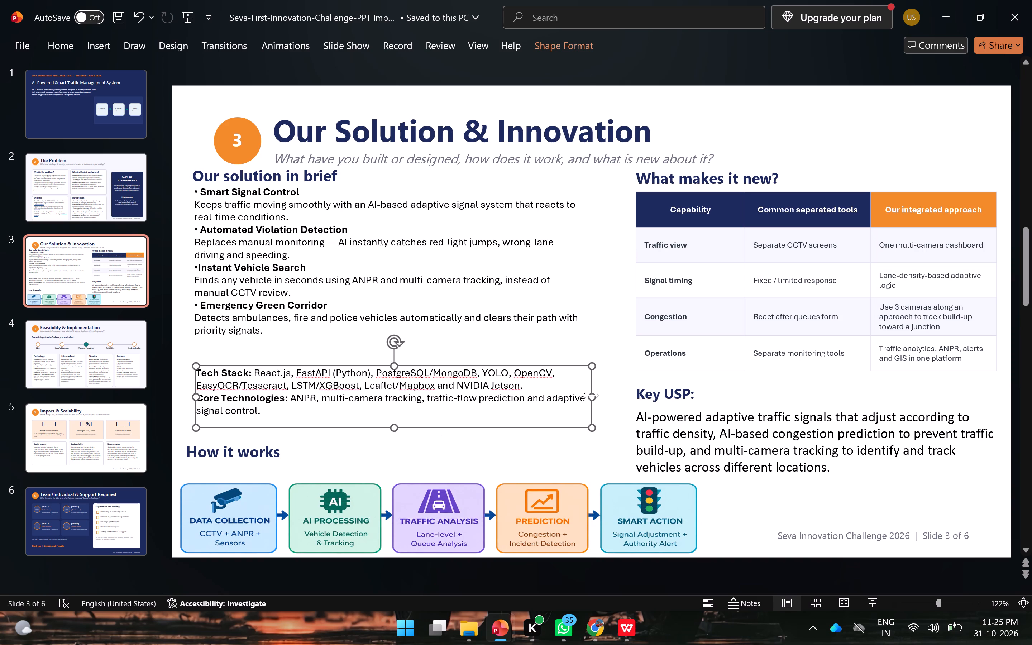
left_click(711, 523)
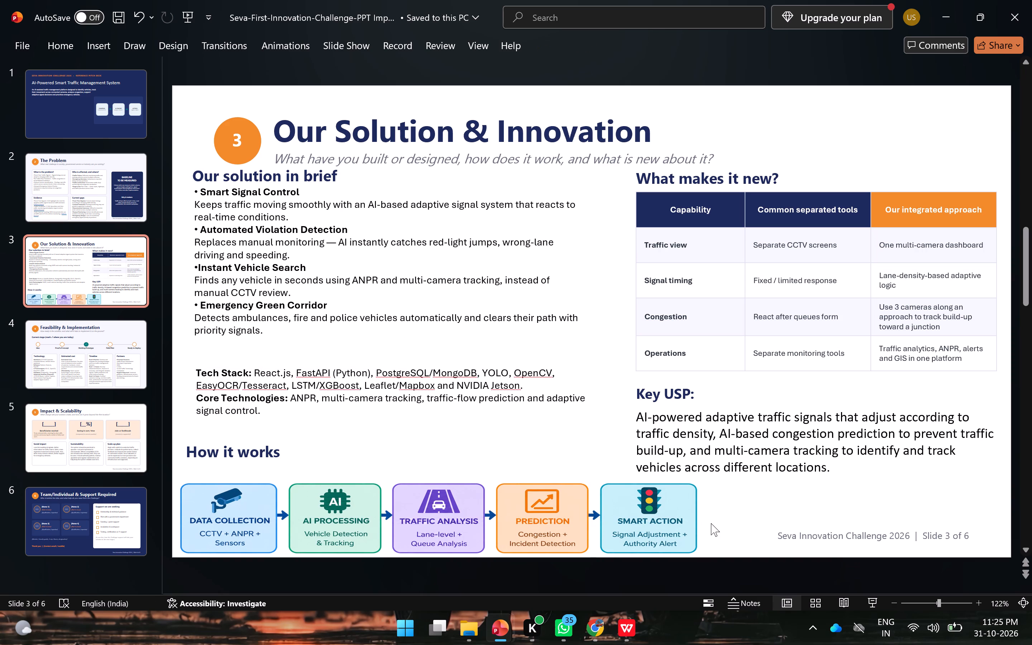
Lower the "Our solution in brief" heading slightly and move its body text down clear of the heading.
left_click(379, 238)
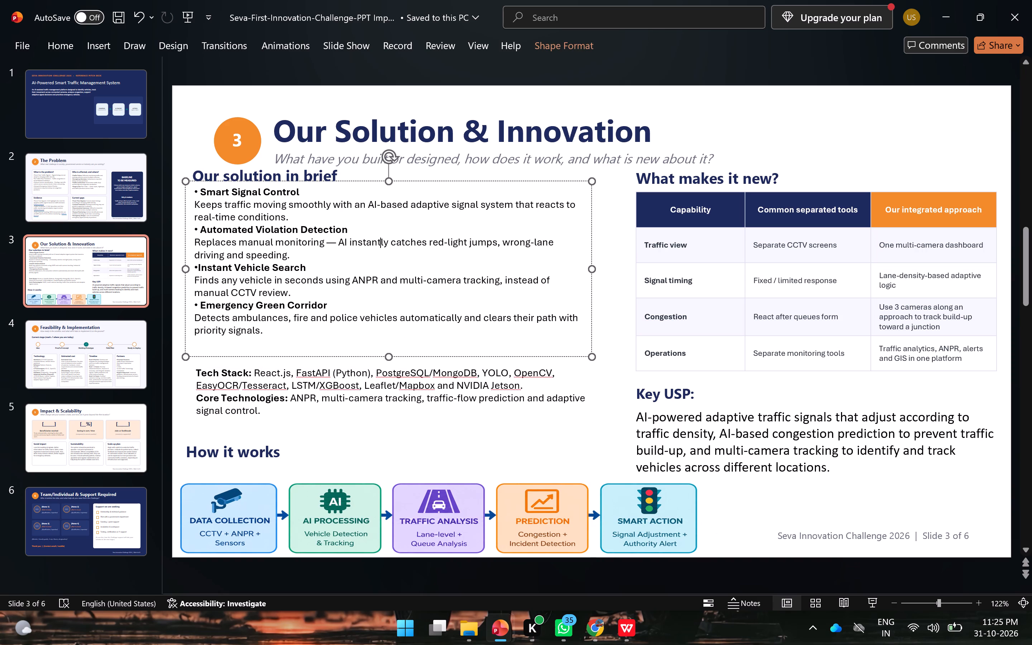
left_click_drag(372, 179, 373, 183)
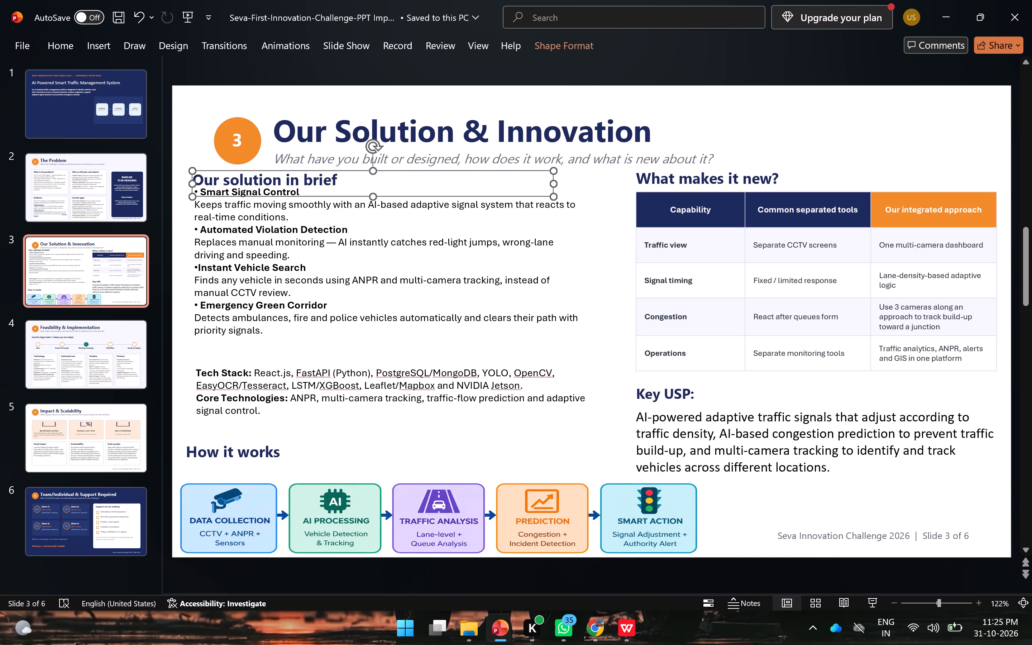
left_click(373, 231)
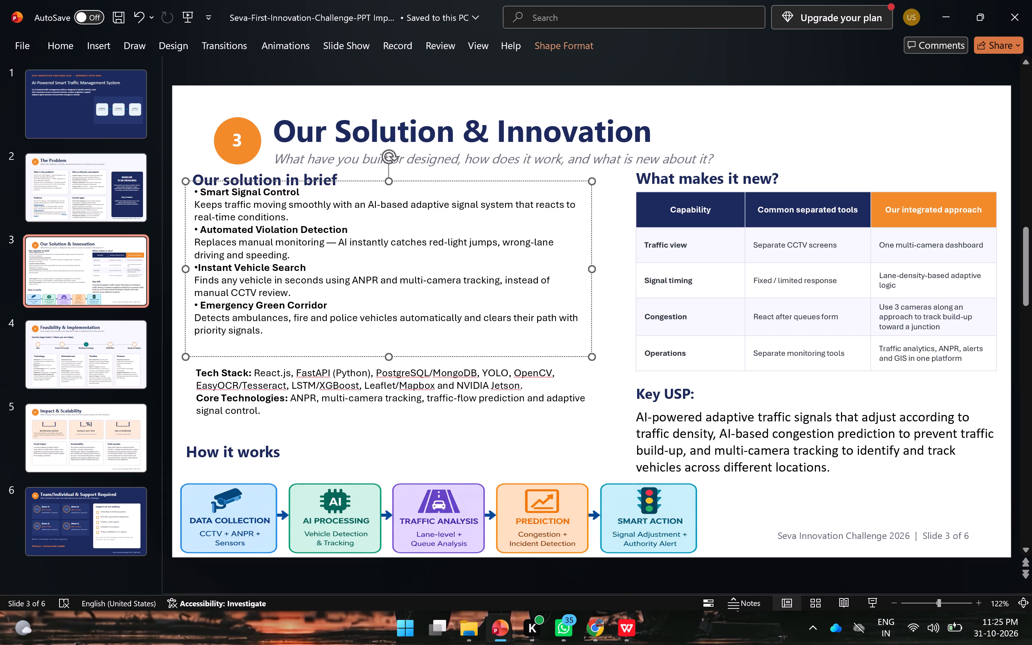
left_click_drag(369, 182, 368, 193)
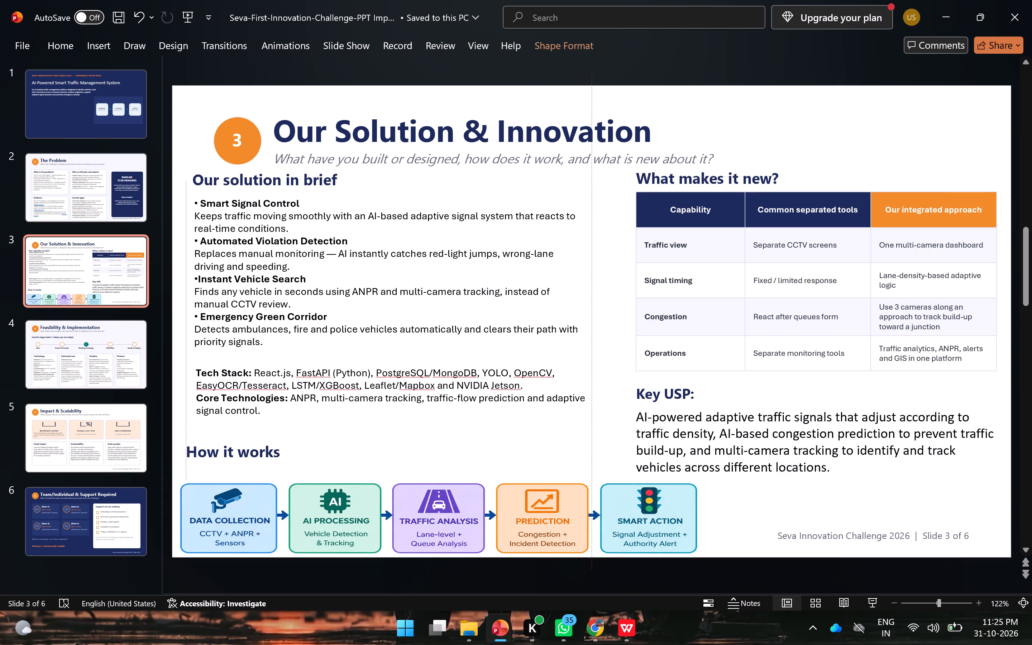
Nudge the solution-in-brief body text box, from Smart Signal Control through Emergency Green Corridor, slightly right and down.
left_click_drag(368, 193, 367, 193)
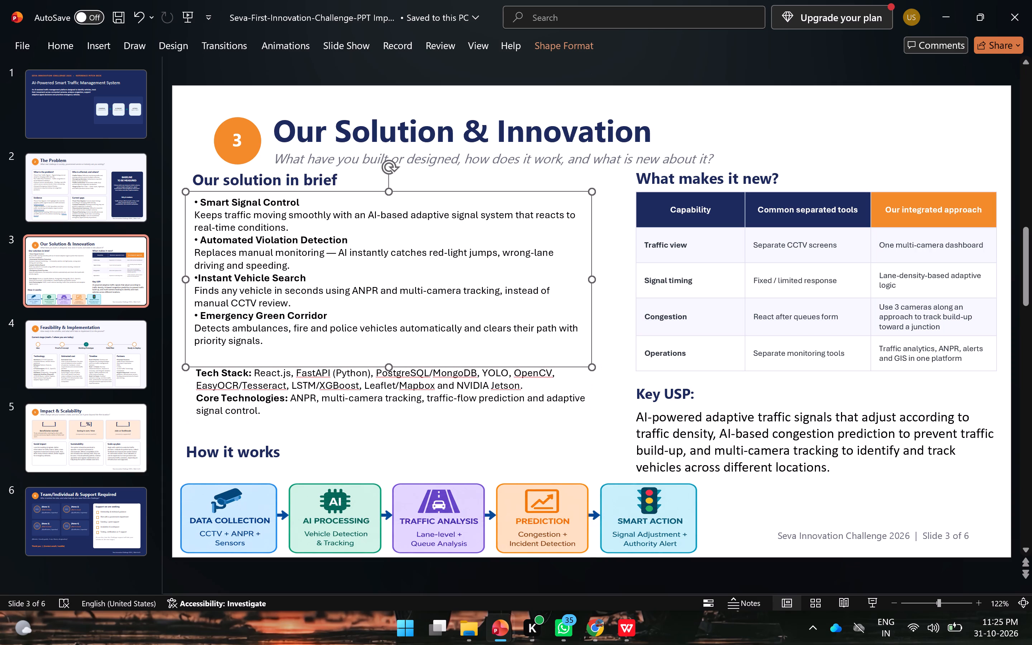
left_click(598, 405)
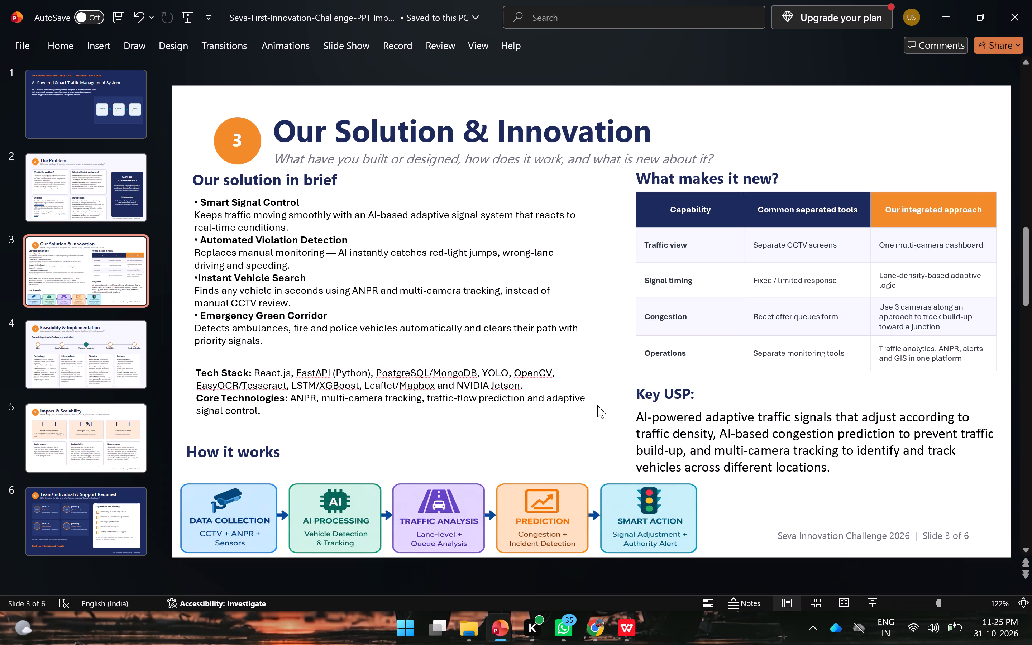
left_click(347, 322)
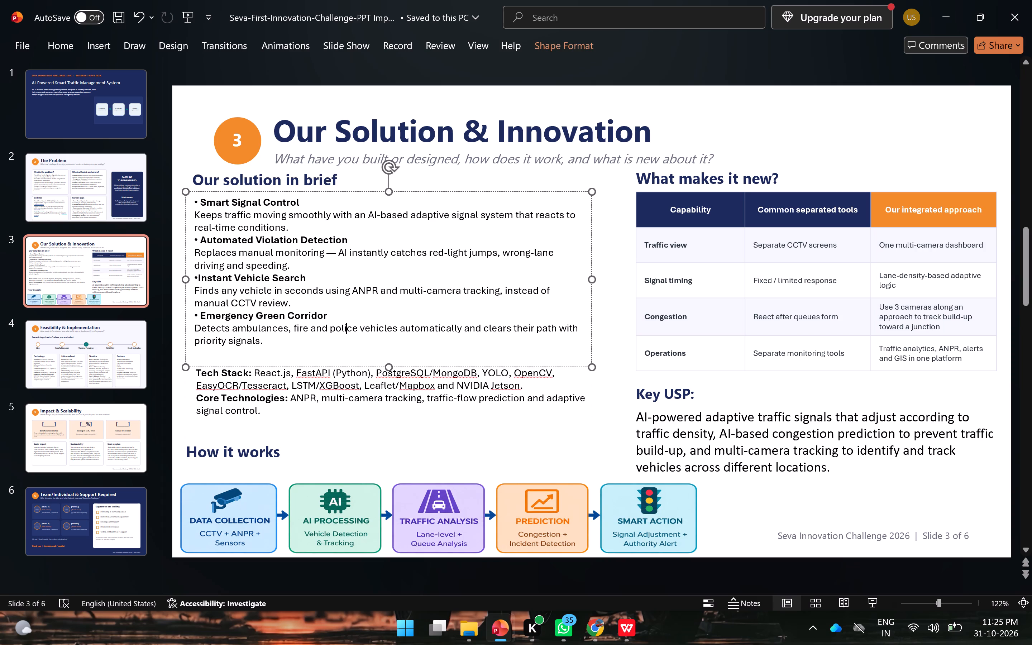
left_click_drag(308, 191, 314, 191)
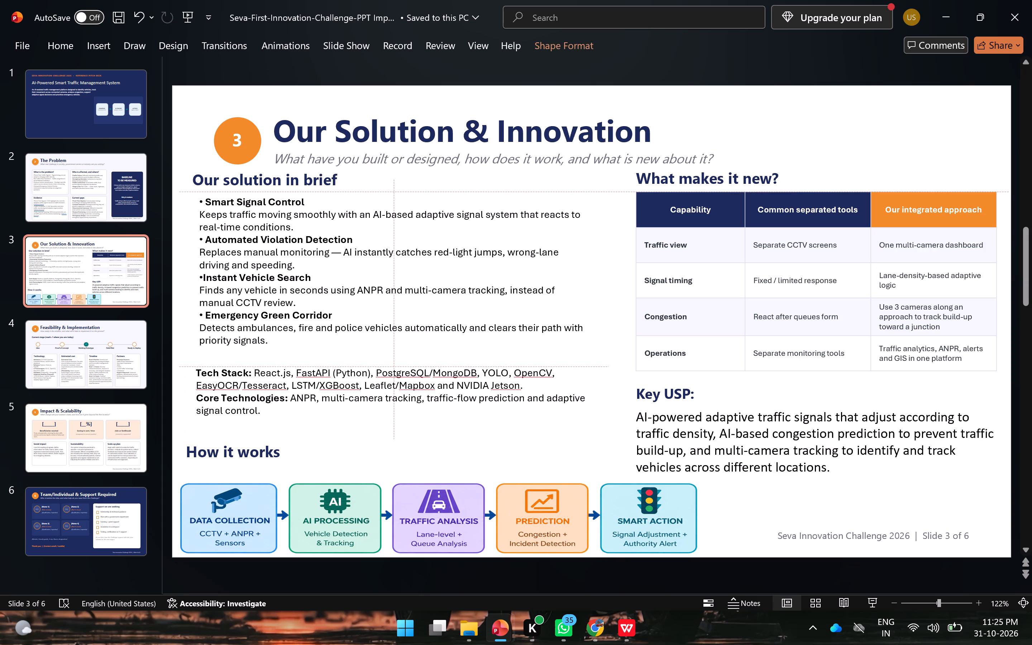
left_click_drag(314, 191, 314, 193)
Shift the "Our solution in brief" heading slightly right so it starts in line with the text beneath it.
left_click_drag(310, 182, 311, 169)
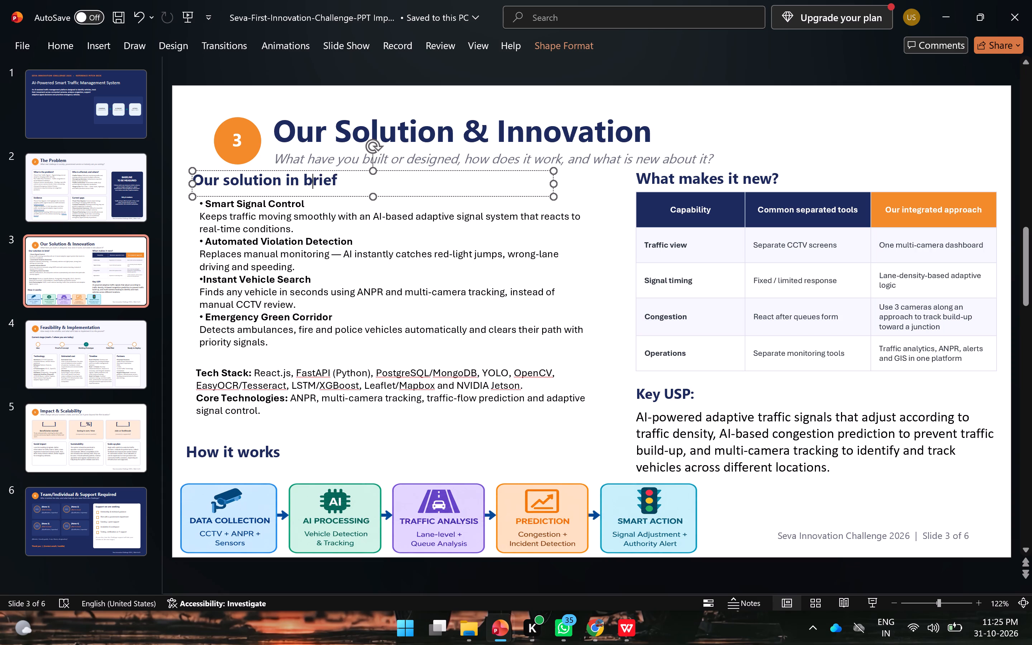
left_click_drag(311, 169, 348, 171)
left_click(348, 171)
left_click_drag(348, 171, 353, 171)
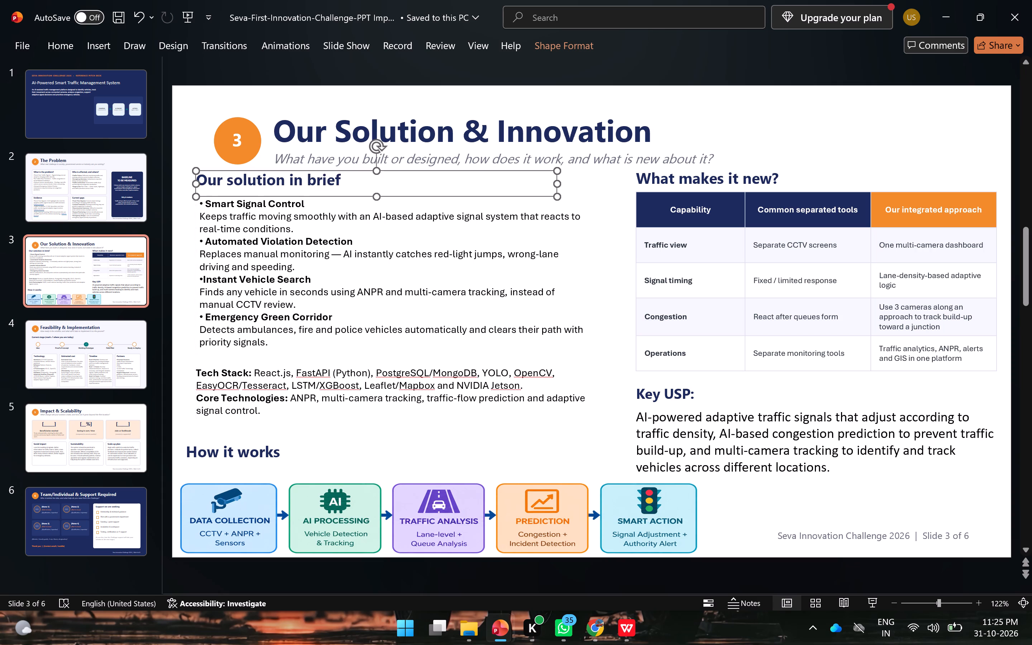
Nudge the Tech Stack and Core Technologies text box slightly right, keeping it aligned under the solution heading.
left_click(375, 431)
left_click(365, 366)
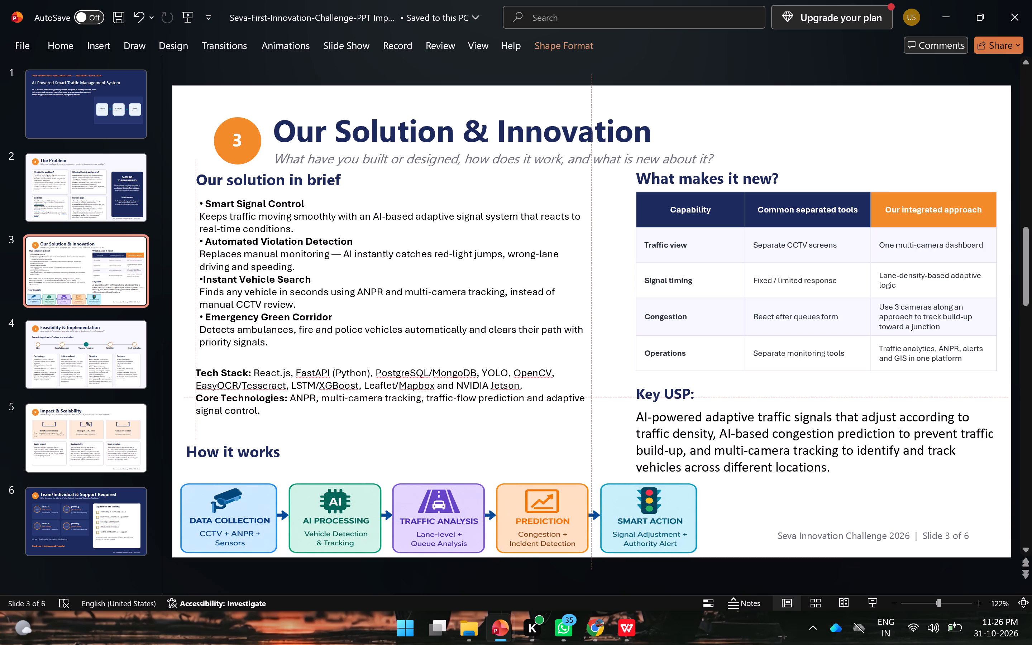
left_click(390, 455)
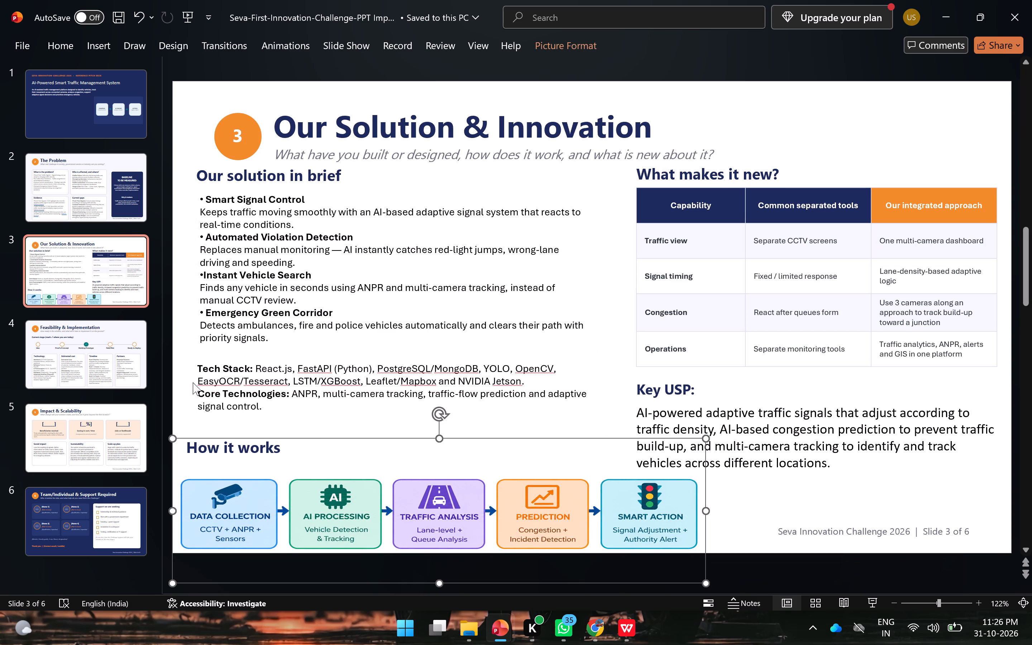
left_click(186, 371)
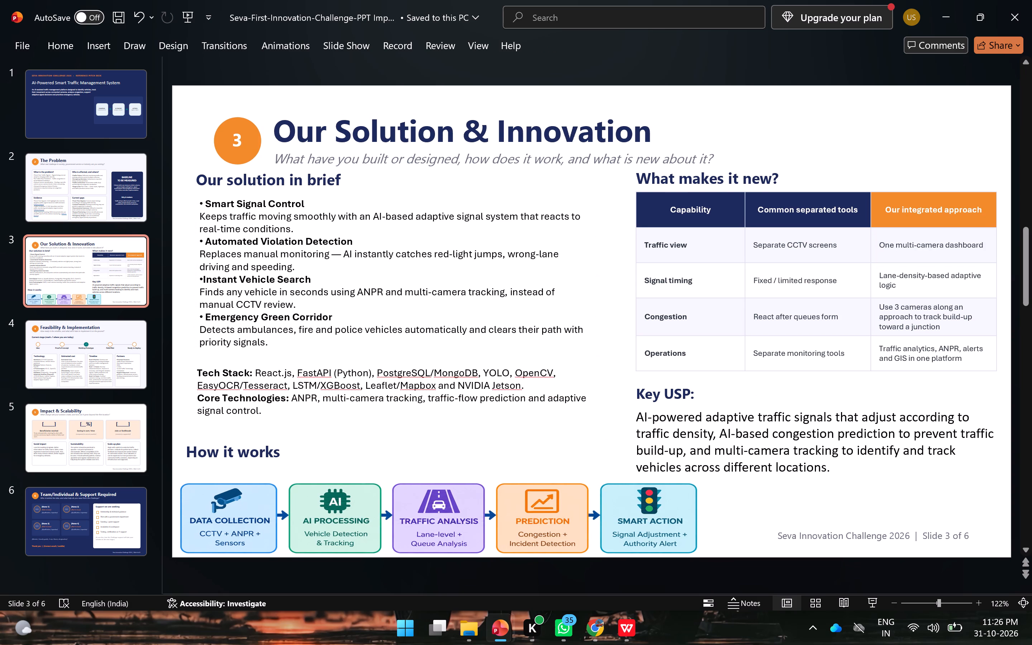
Lower the "Our solution in brief" heading away from the slide subtitle and align its left edge with the Tech Stack text box.
left_click(297, 181)
left_click_drag(316, 172, 320, 178)
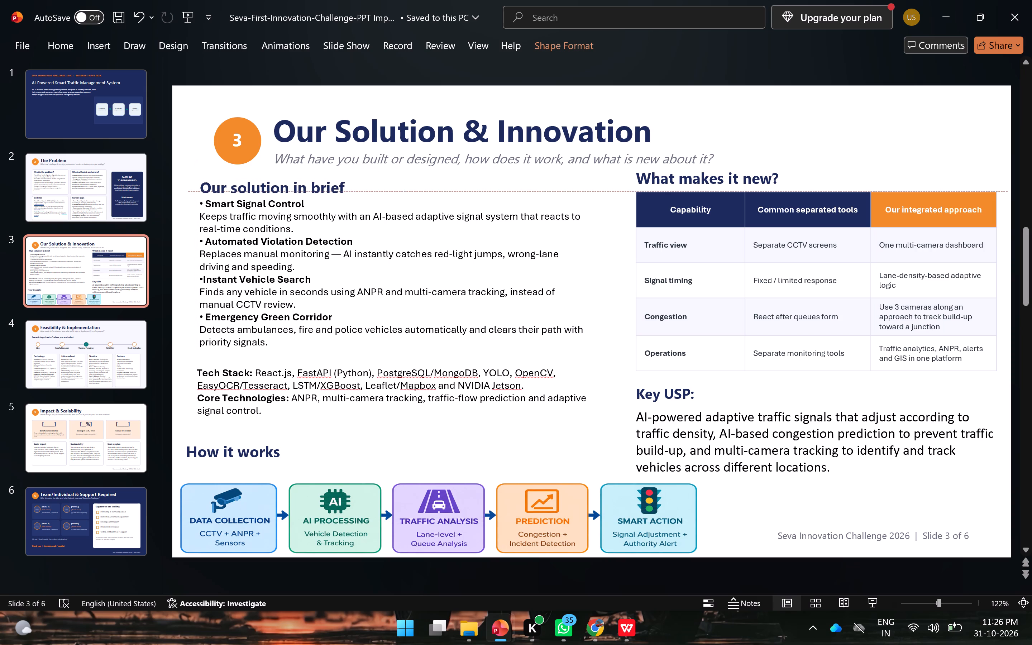
left_click_drag(320, 178, 318, 180)
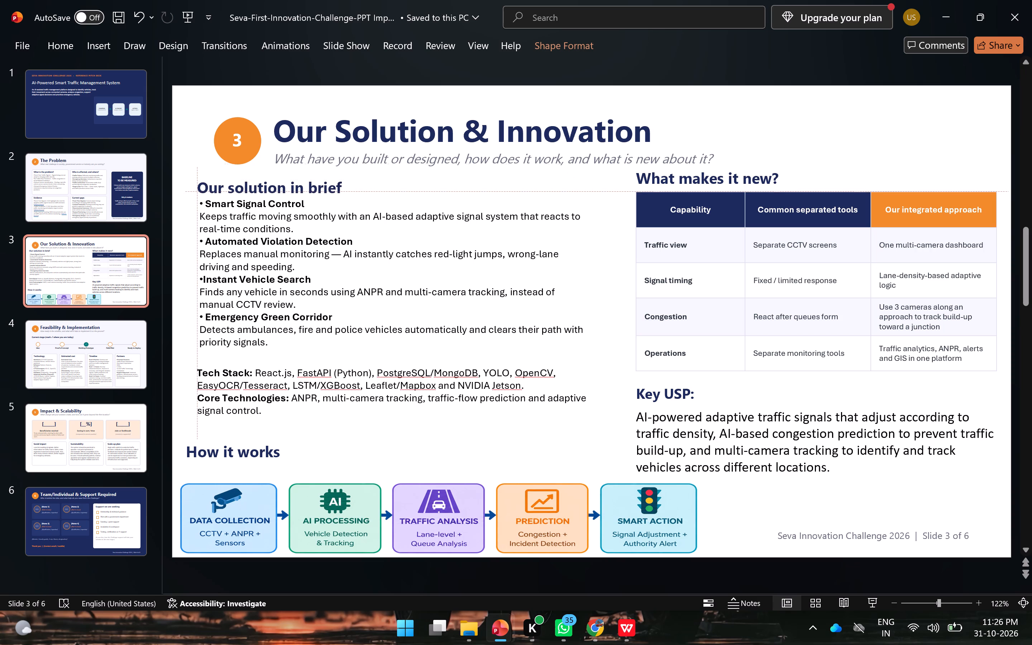
left_click_drag(318, 180, 319, 178)
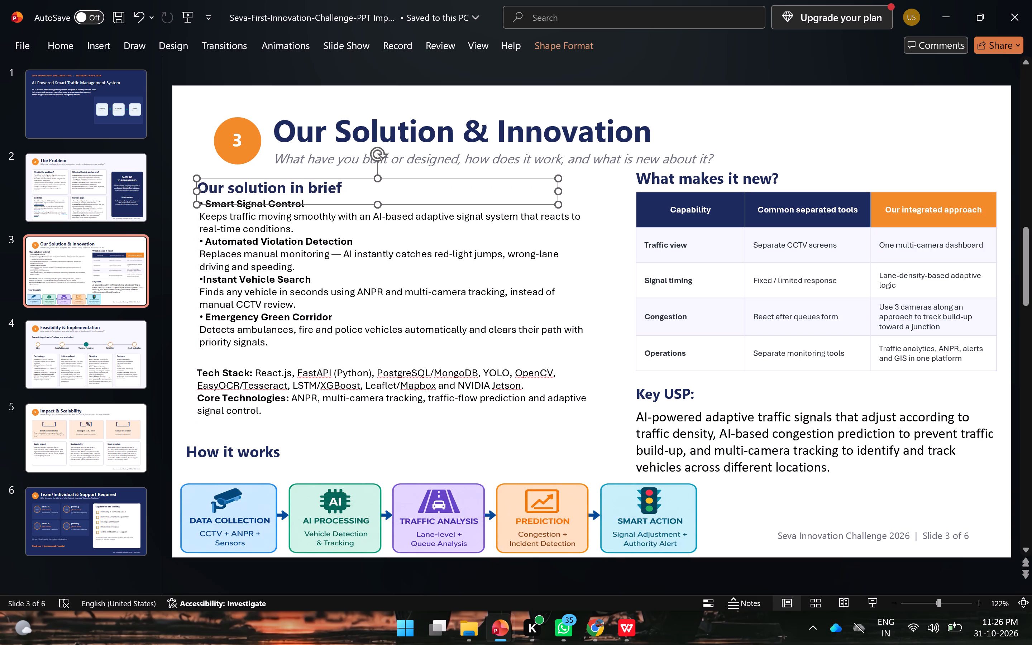
Move the solution-in-brief body text down clear of its heading and left, aligning its box's right edge with the Tech Stack box.
left_click(316, 238)
left_click_drag(345, 193, 344, 199)
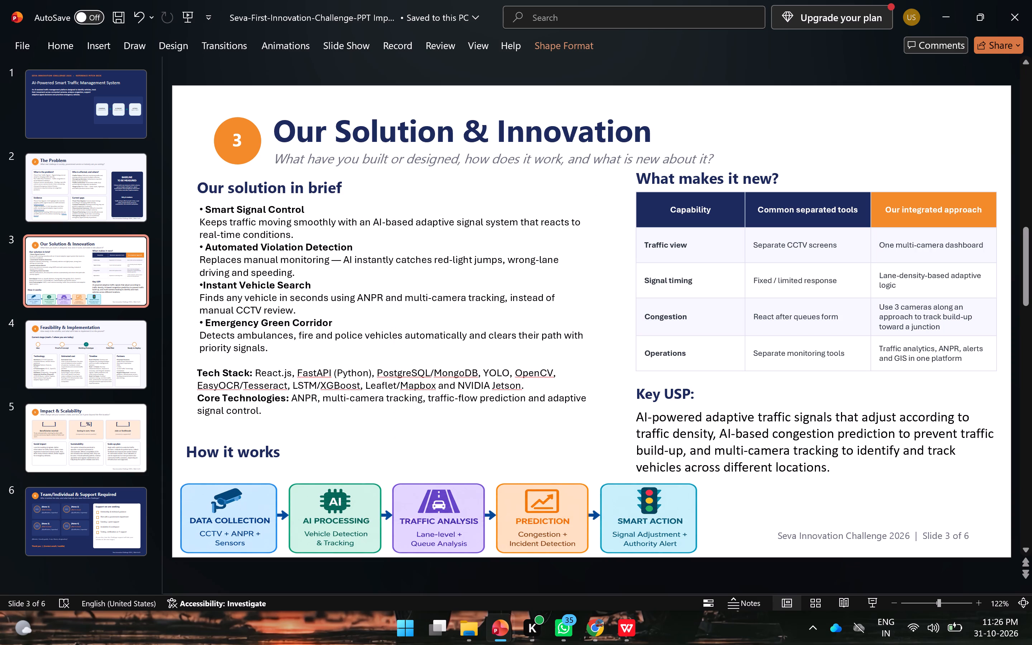
left_click_drag(344, 199, 342, 200)
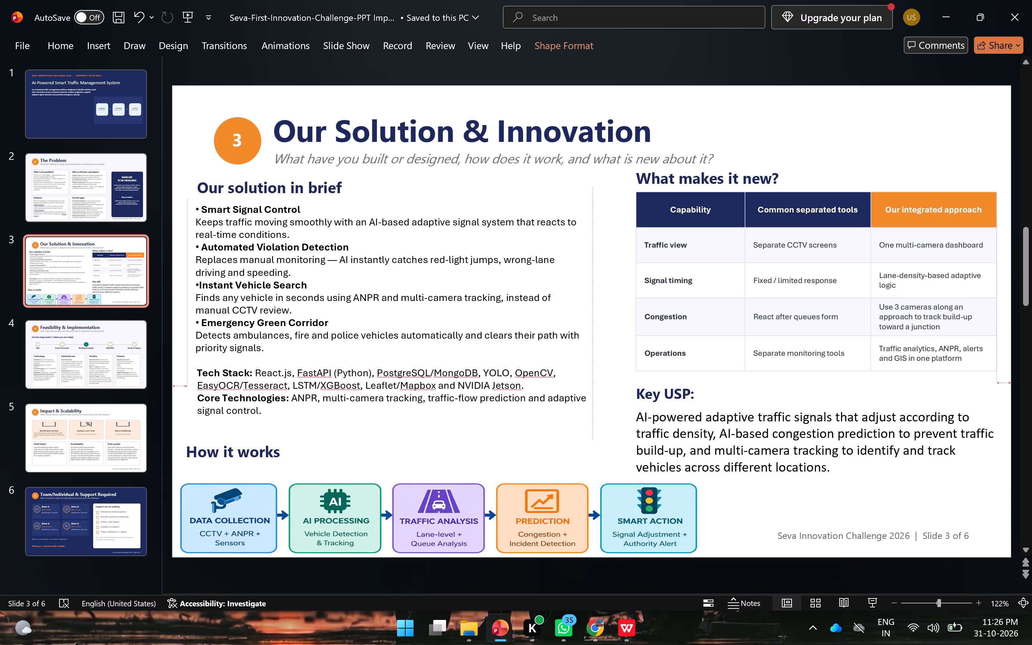
left_click_drag(342, 200, 342, 201)
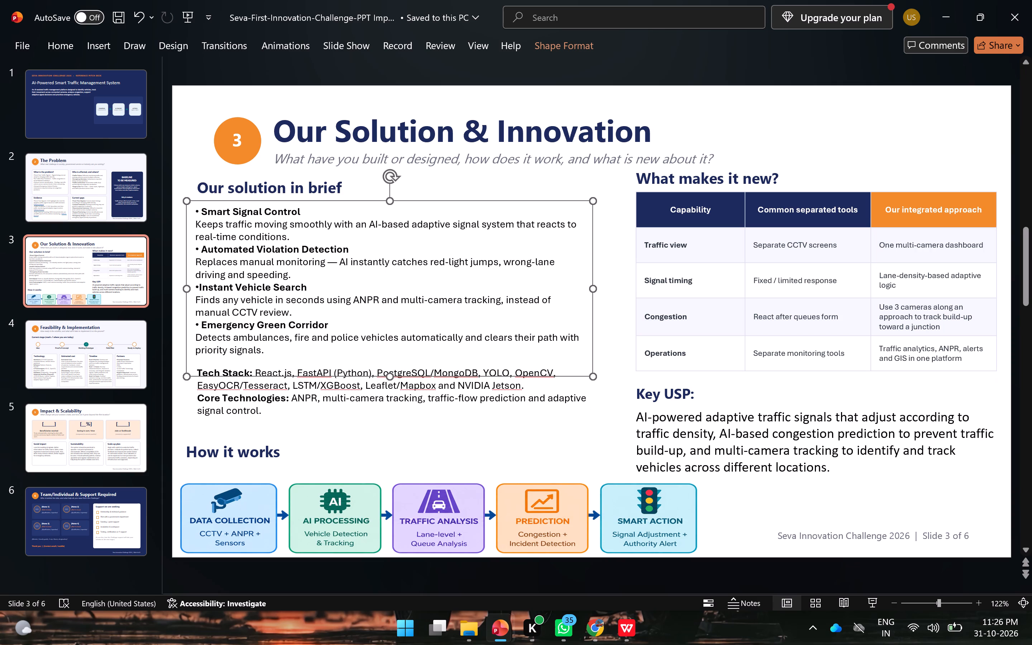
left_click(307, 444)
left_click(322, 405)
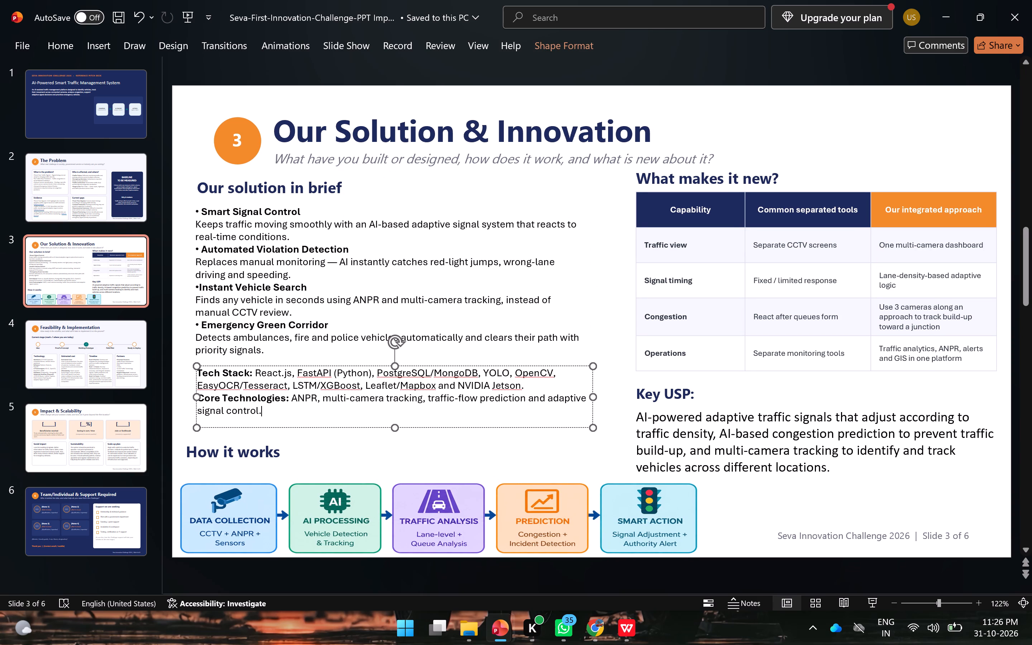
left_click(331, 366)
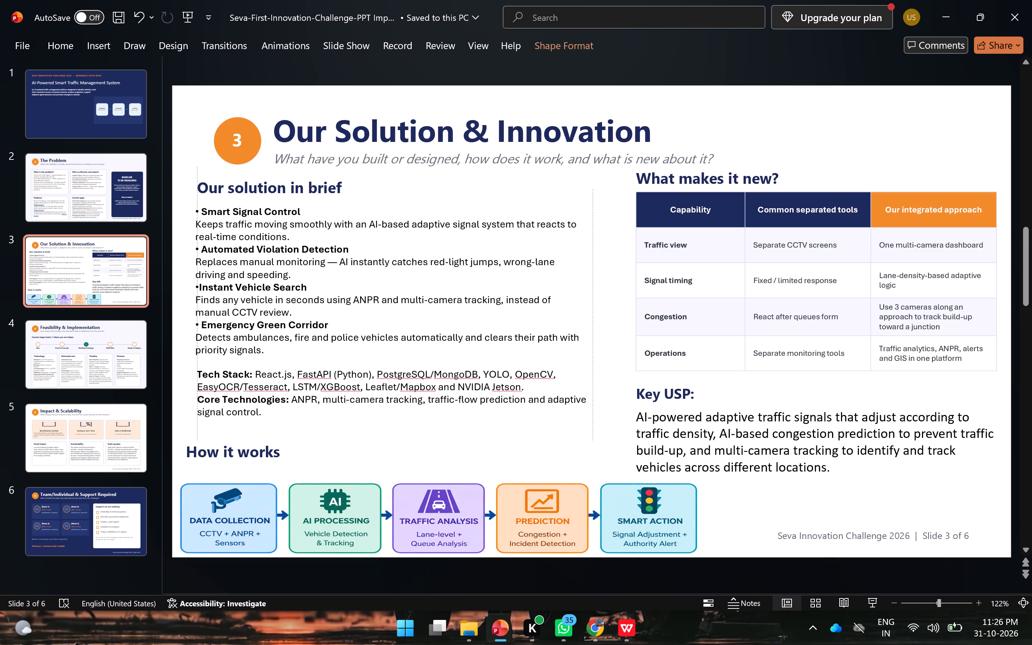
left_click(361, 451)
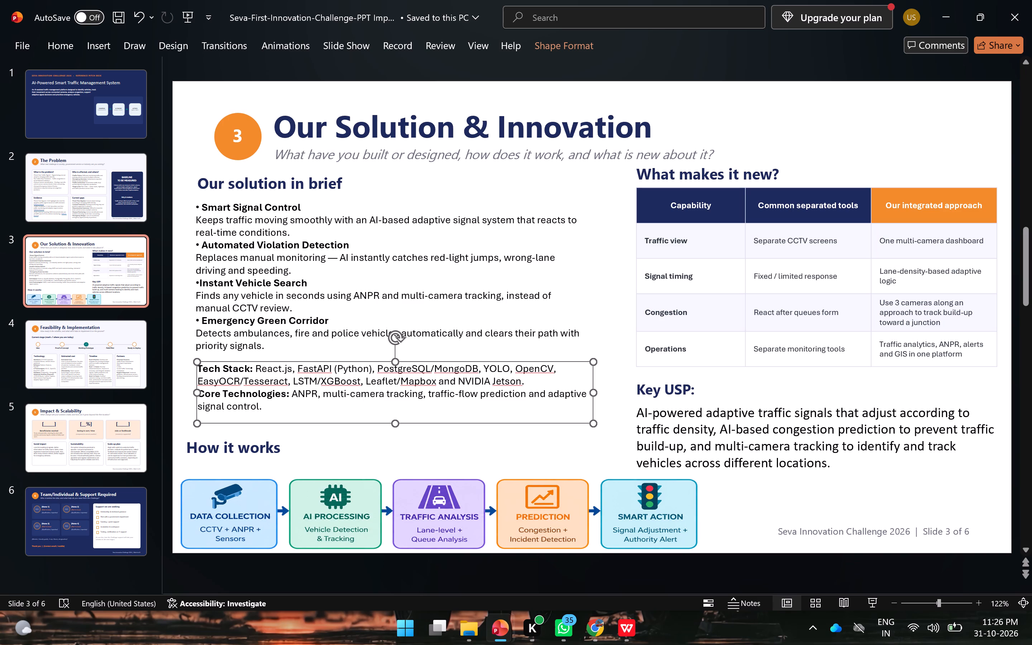
Insert a blank line between the Tech Stack and Core Technologies paragraphs in their text box.
left_click(539, 385)
key("Return")
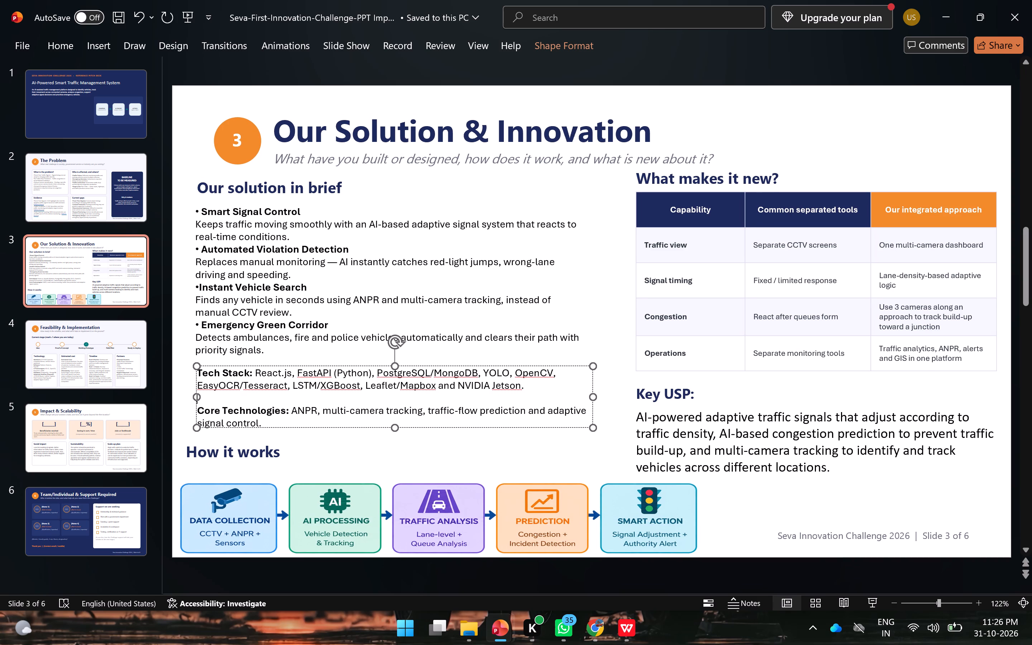
left_click(341, 449)
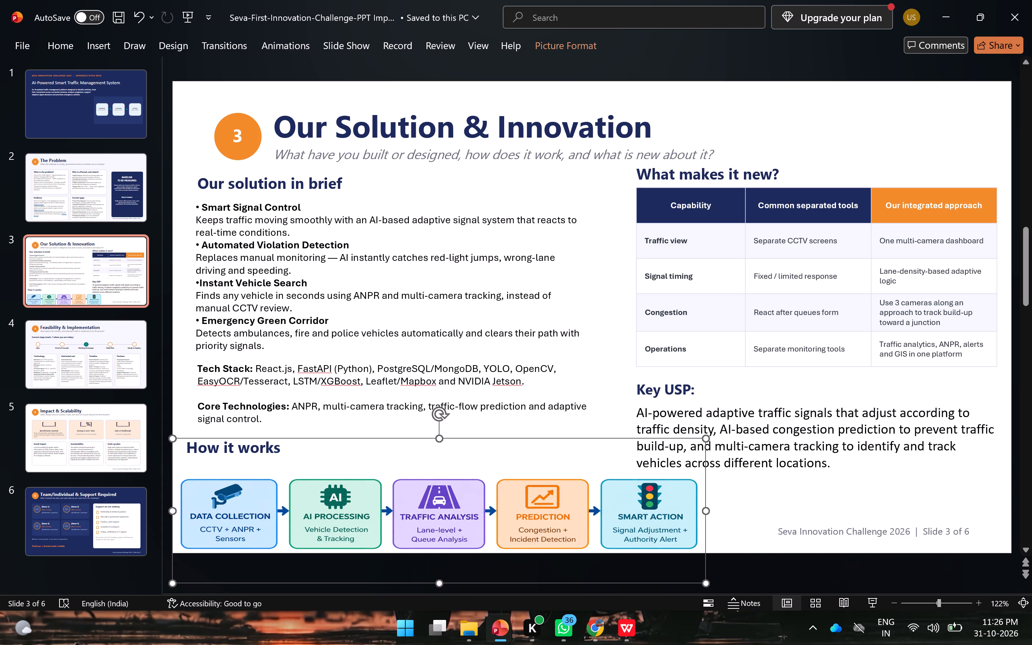
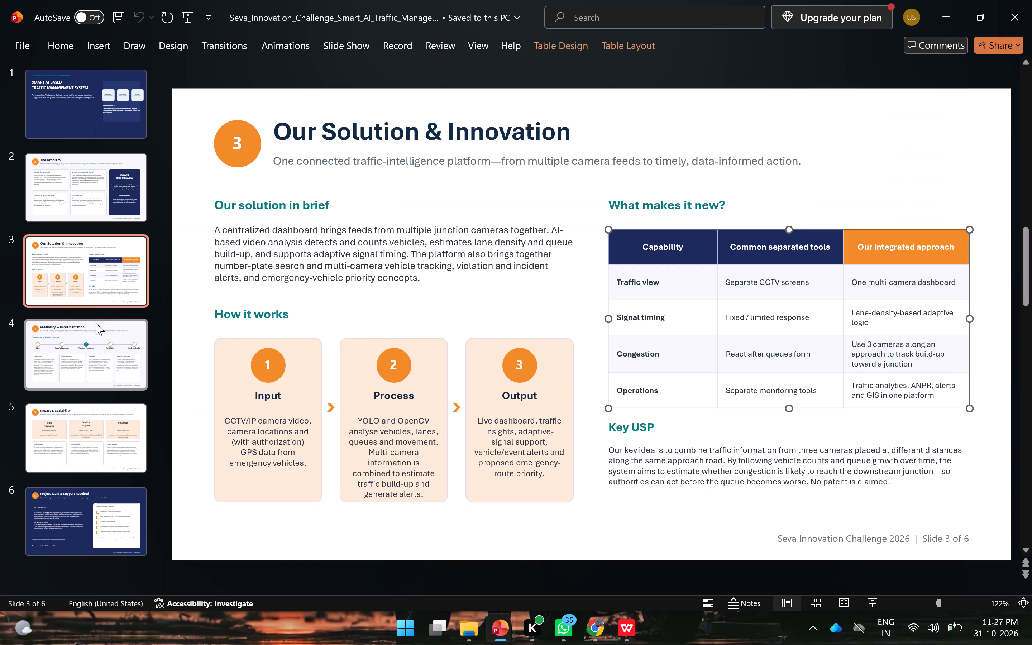
left_click(100, 336)
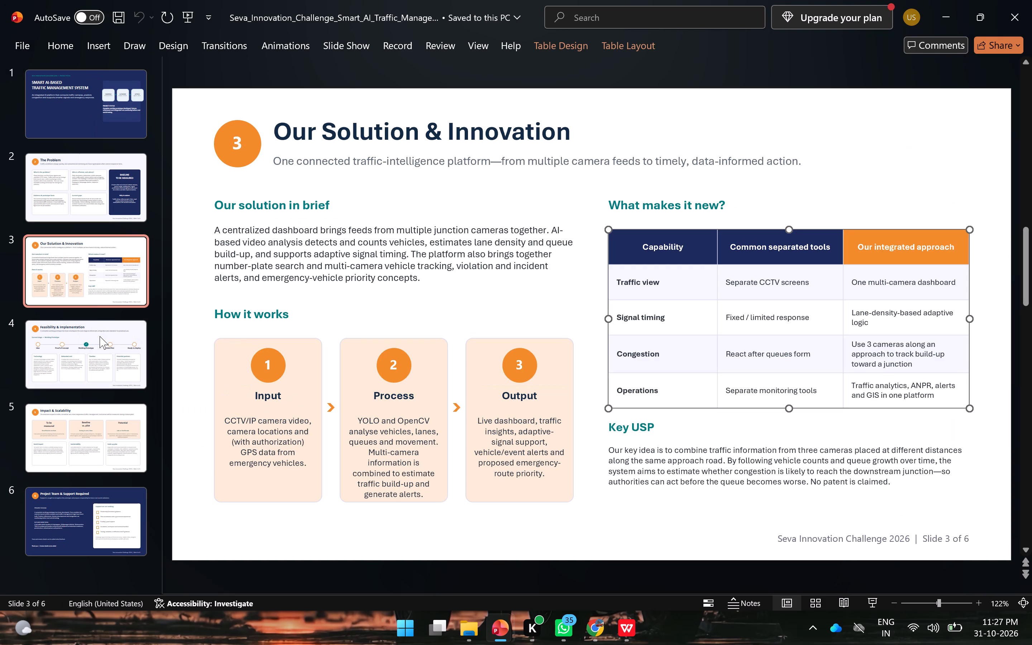
Compare the Impact & Scalability slide in the Smart AI deck, the WPS Office deck and the PPT Imposters deck, especially the first card.
left_click(89, 431)
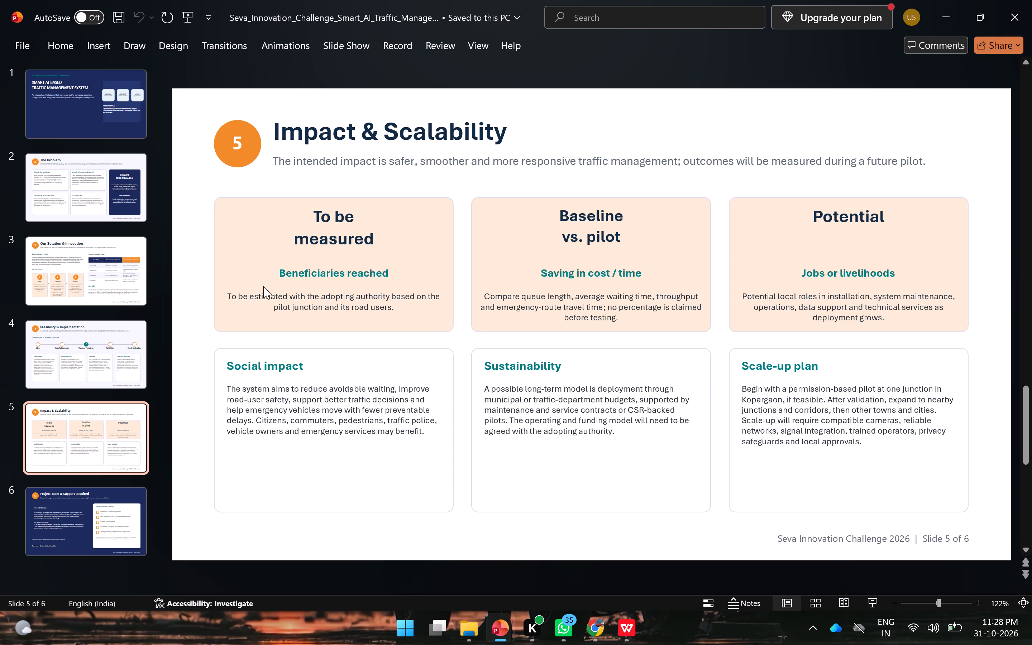
key("alt+Tab")
key("alt+Tab")
key("alt+Tab")
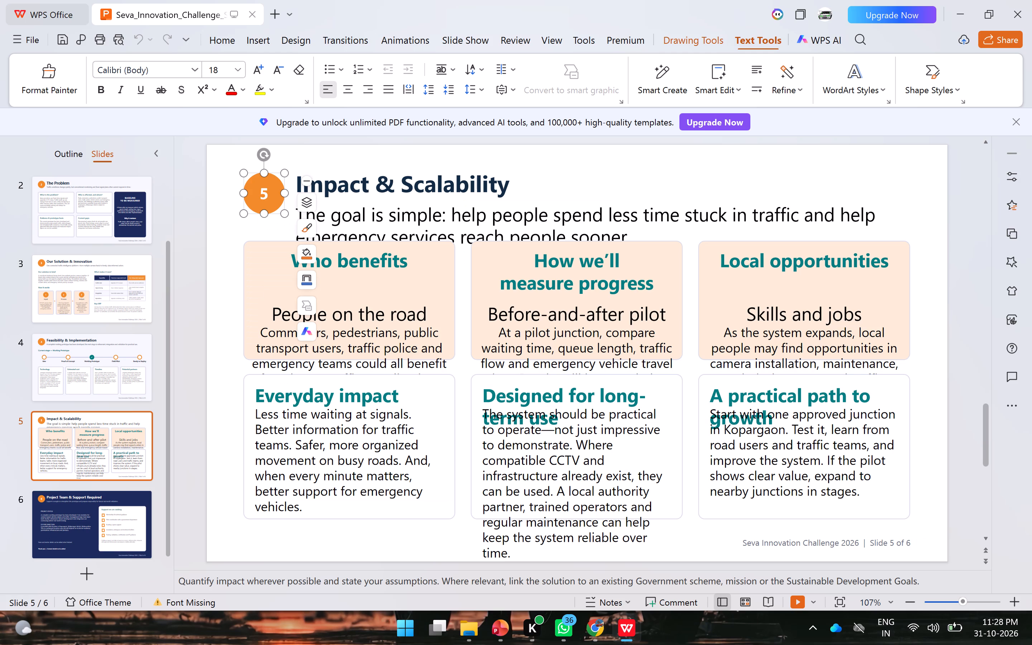
key("alt+Tab")
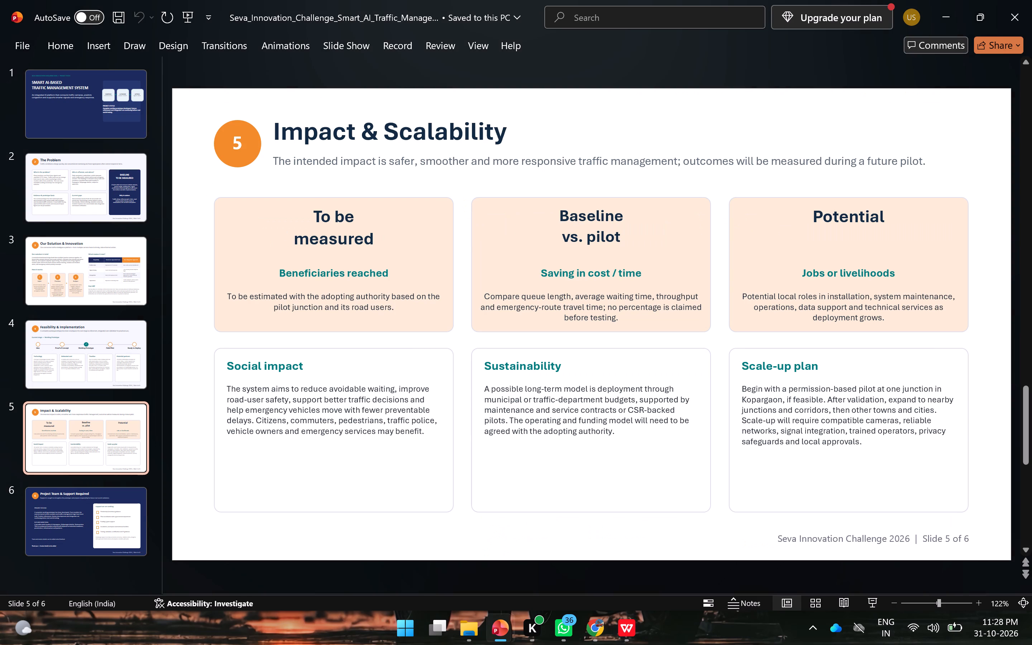
left_click(401, 208)
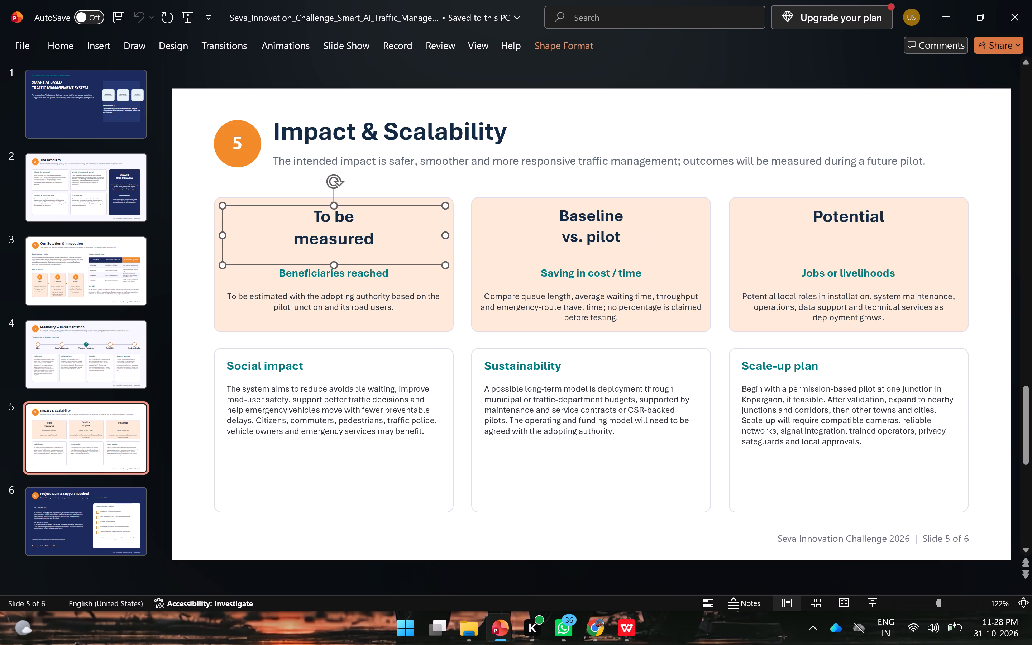
left_click(411, 322)
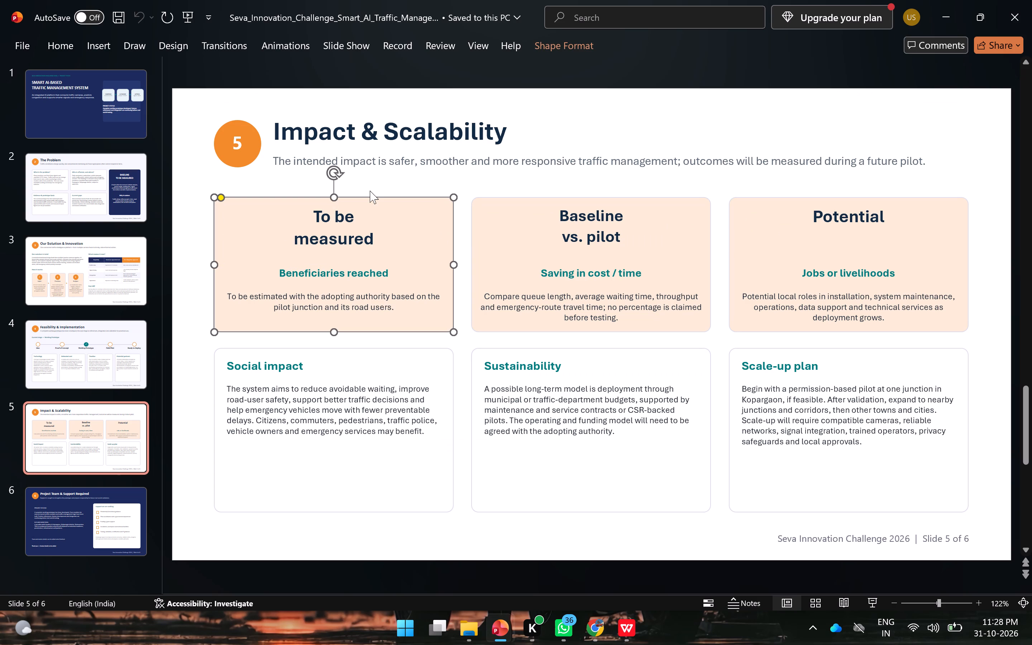
key("ctrl+c")
key("alt+Tab")
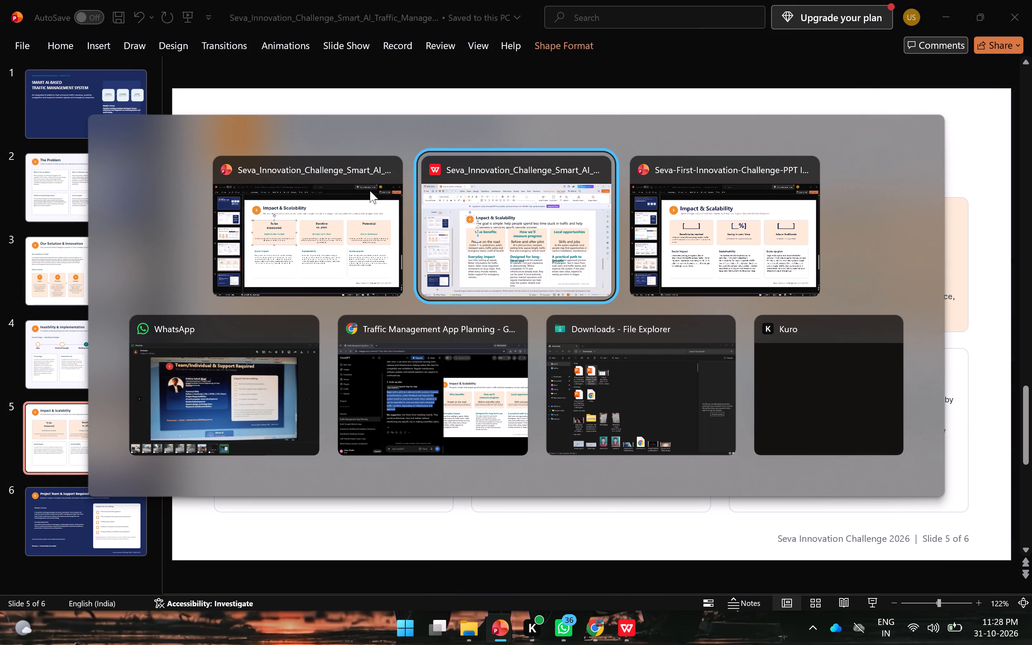
key("alt+Tab")
key("alt+Tab")
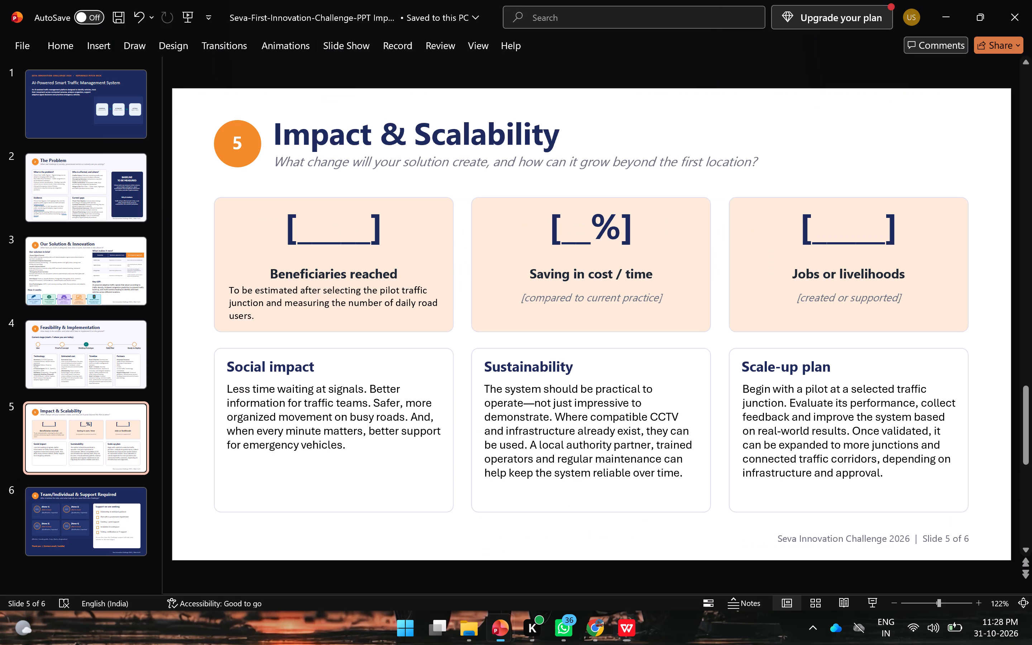
left_click(397, 205)
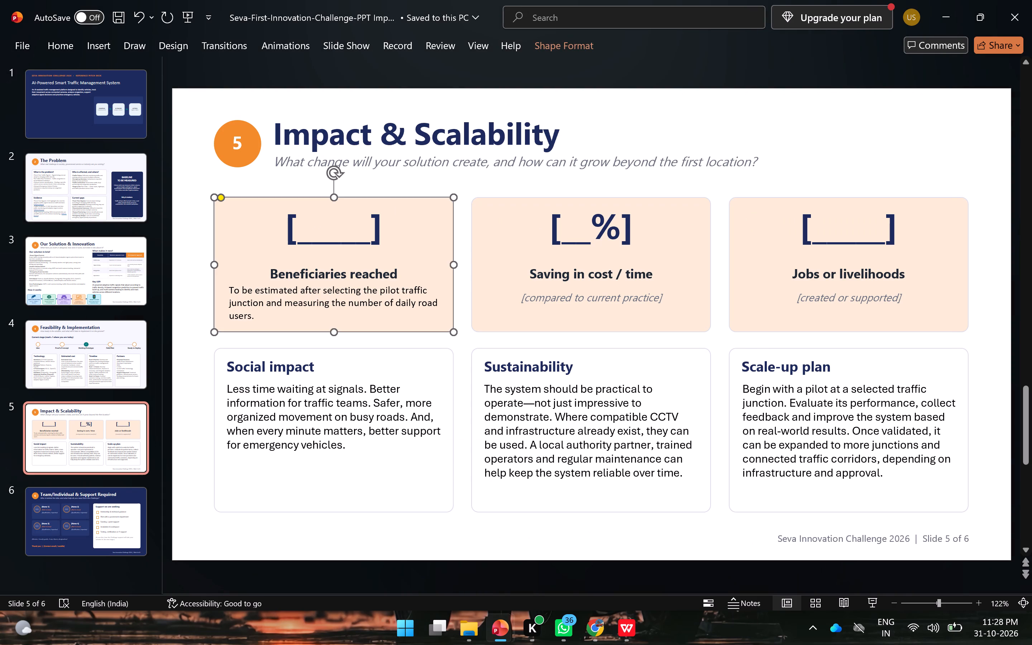
key("alt+Tab")
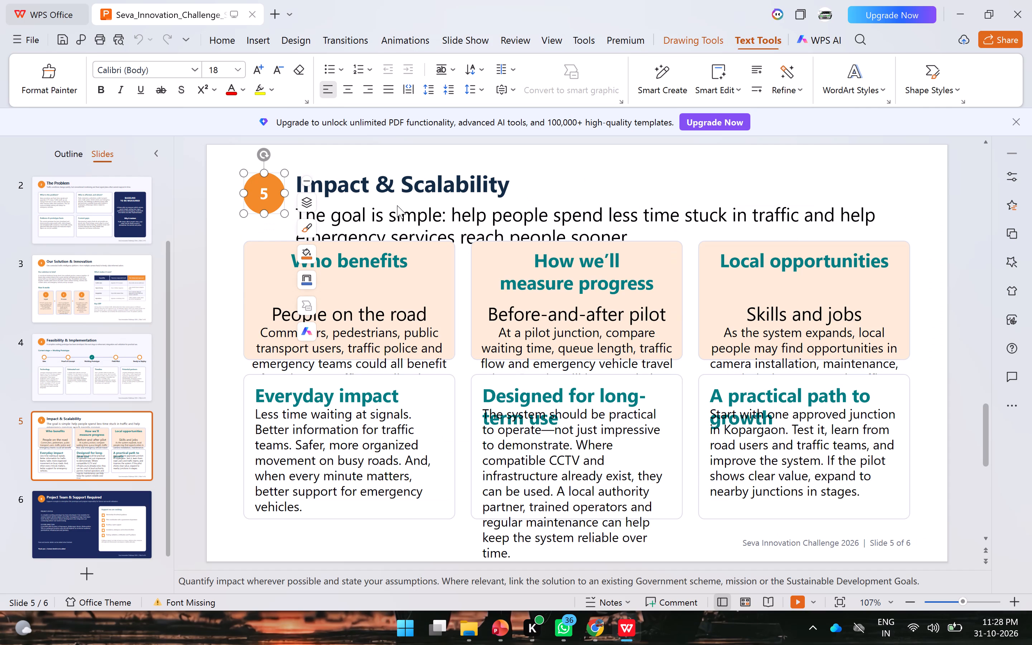
key("alt+Tab")
key("alt+Tab")
key("alt+Tab")
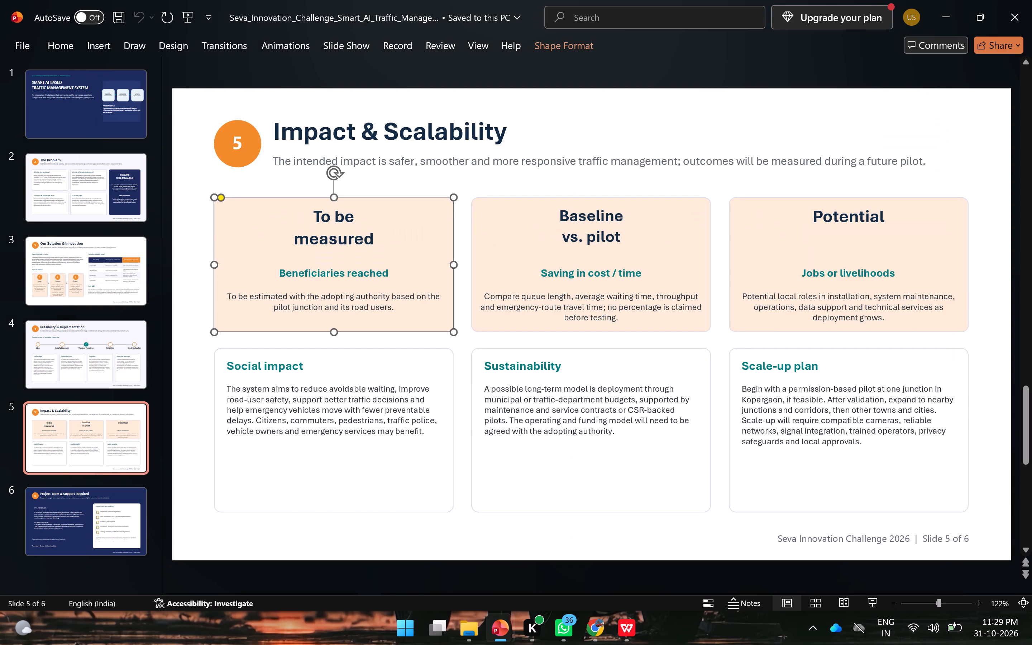
key("alt+Tab")
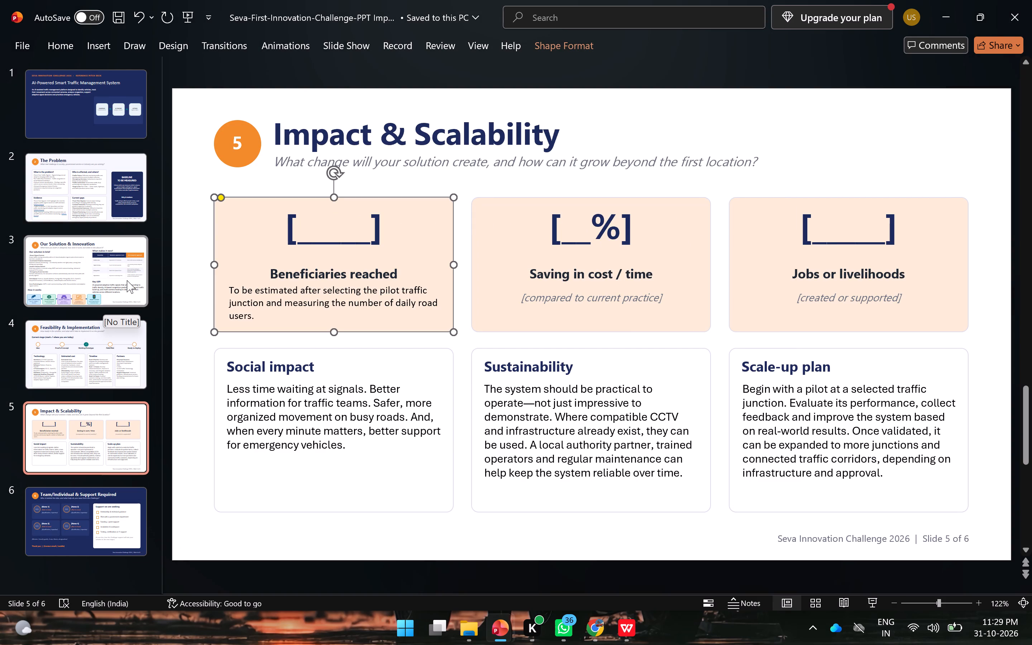
Set the Key USP body text on slide 3 of the PPT Imposters deck to font size 9.
left_click(120, 271)
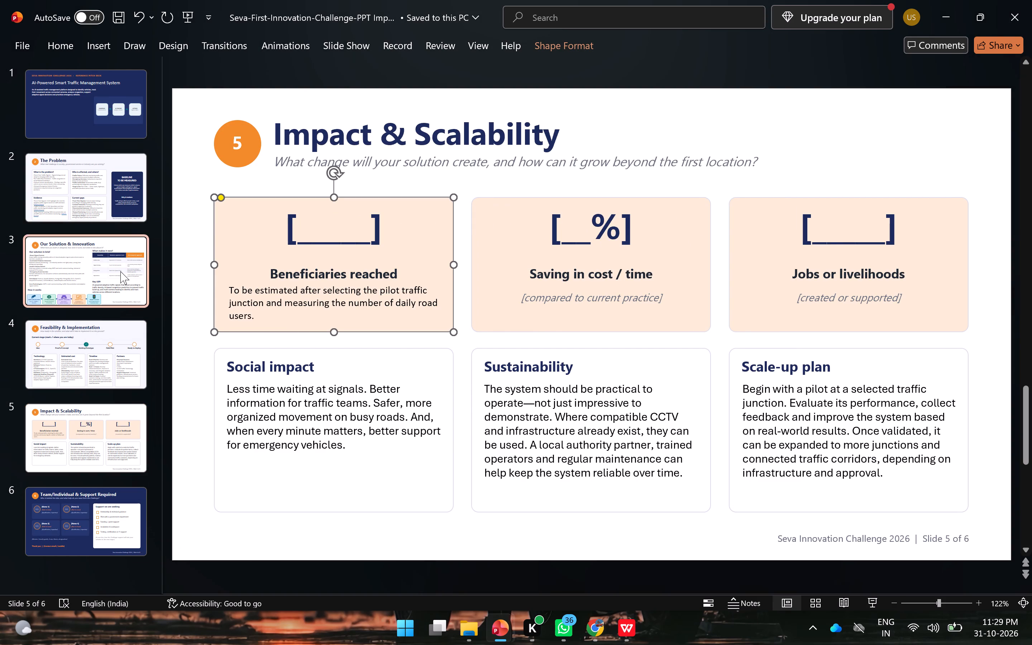
left_click_drag(831, 474, 629, 409)
left_click(733, 359)
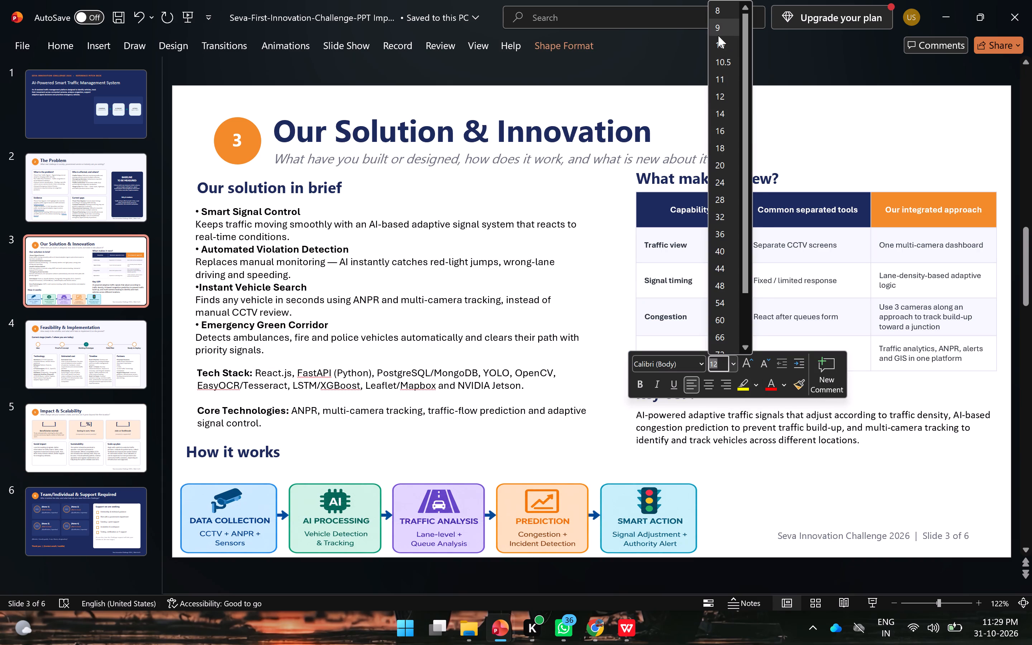
left_click(718, 35)
left_click(765, 507)
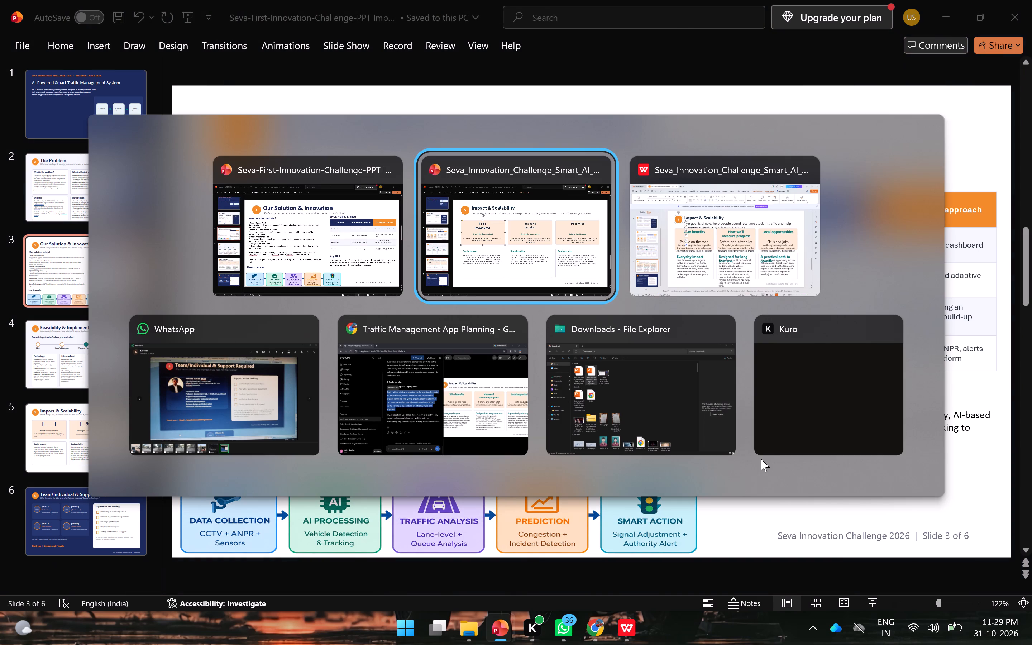
In the Smart AI deck's slide 3, add "or AI signal will react according to that anaylsis" after "worse" in the Key USP paragraph.
left_click(134, 273)
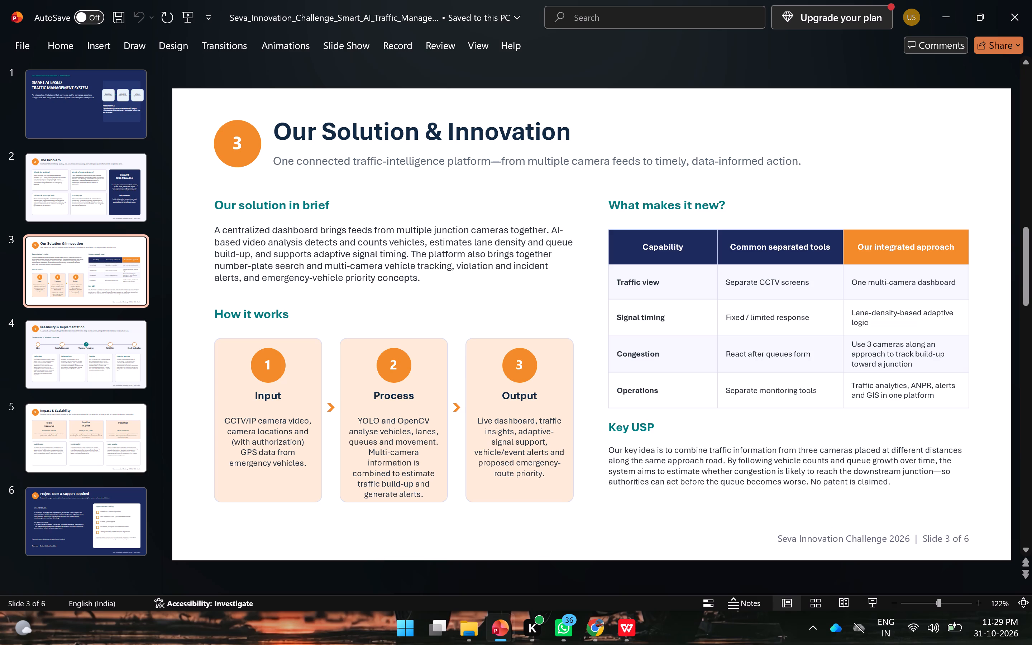
left_click_drag(808, 484, 603, 450)
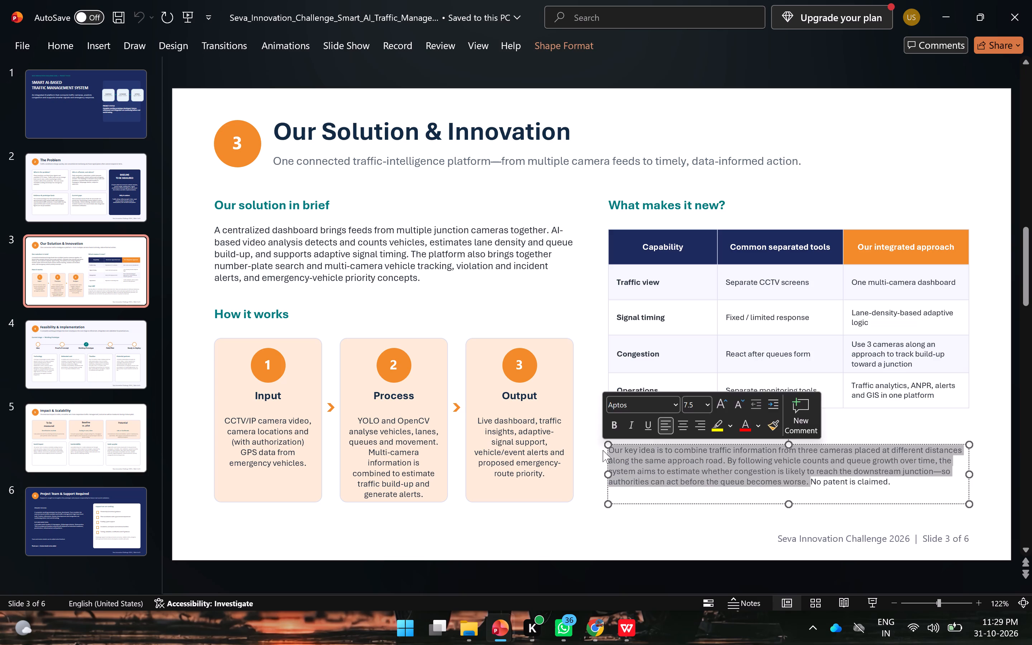
left_click(752, 494)
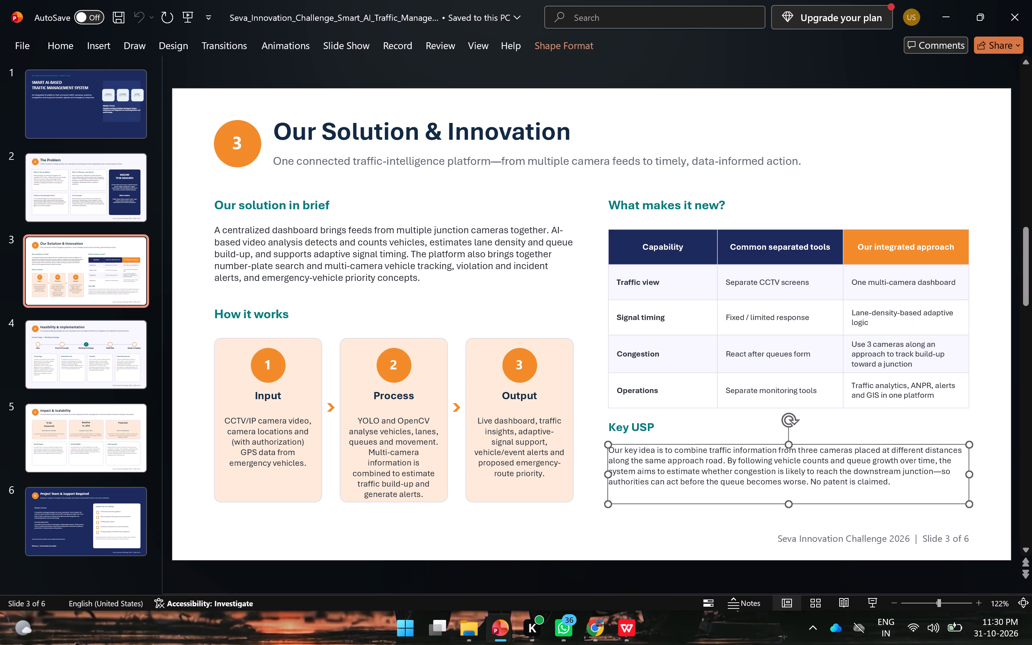
left_click(805, 486)
key("space")
type("or")
key("space")
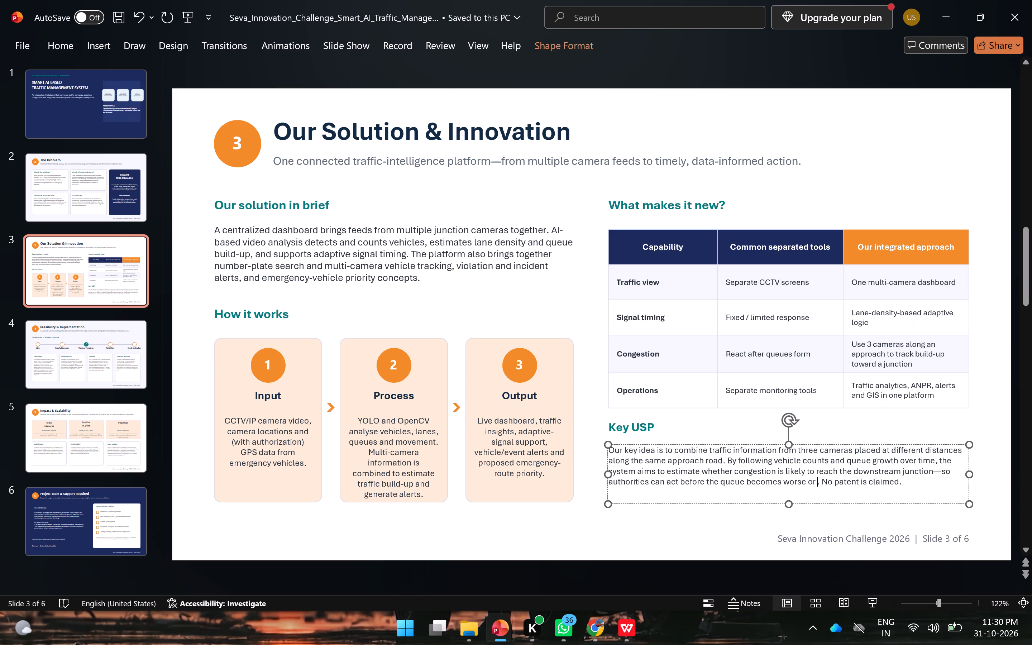
key("shift+a")
type("I")
key("space")
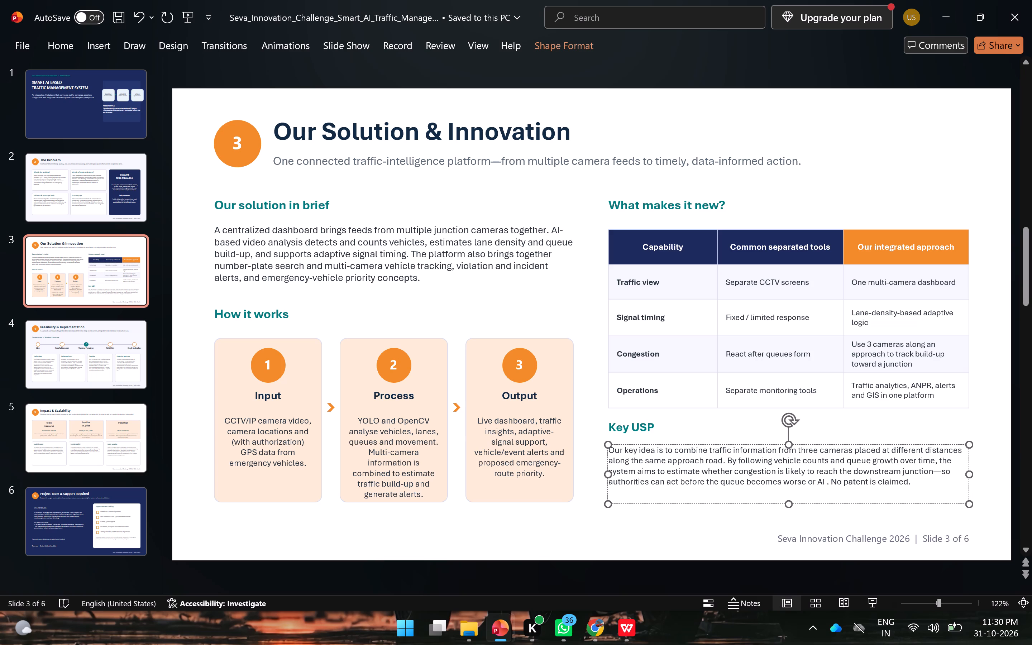
type("signa")
type("l")
key("space")
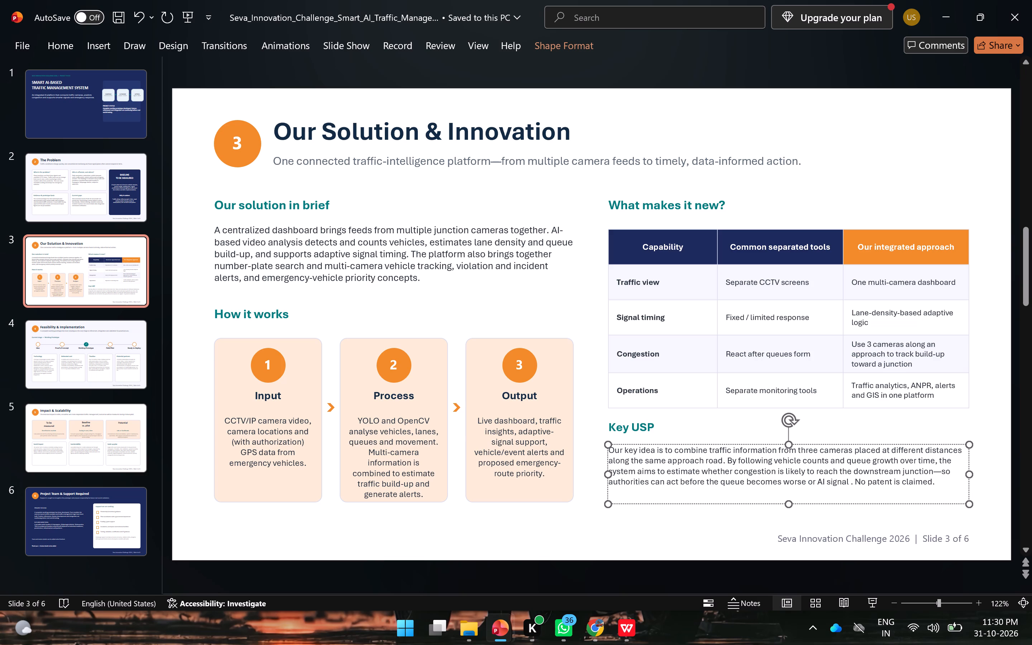
type("wil")
type("l")
key("space")
type("reac")
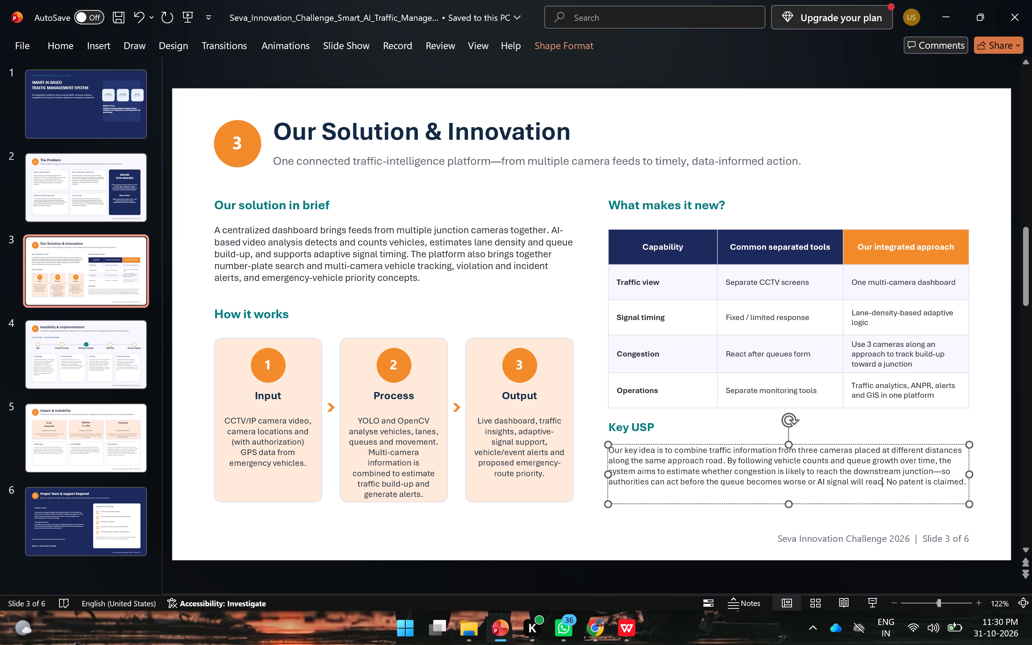
type("t")
key("space")
type("according")
key("space")
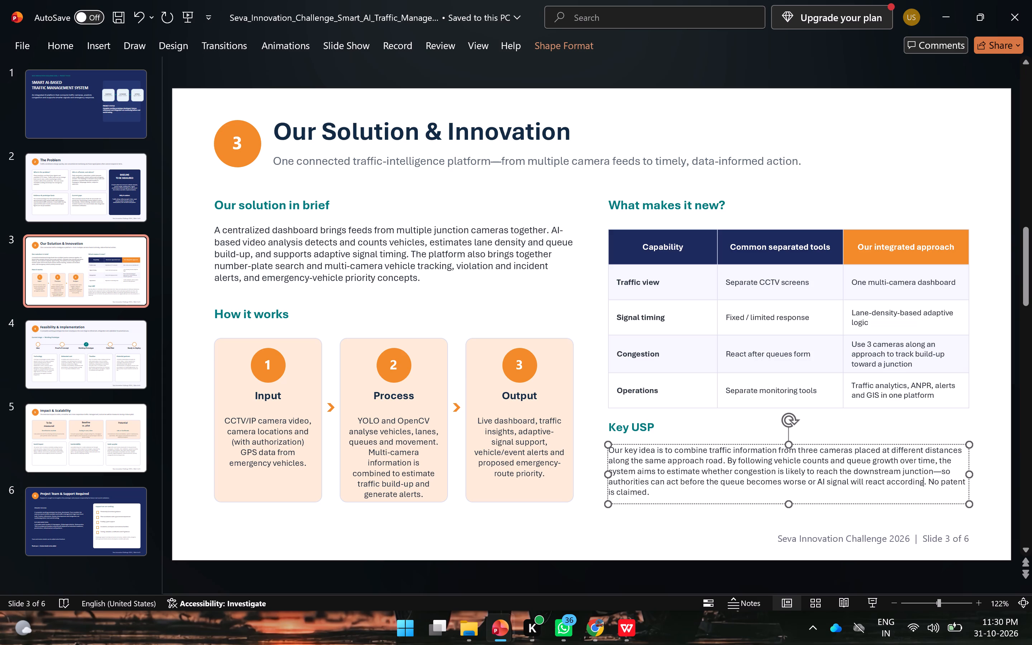
type("to")
key("space")
type("that")
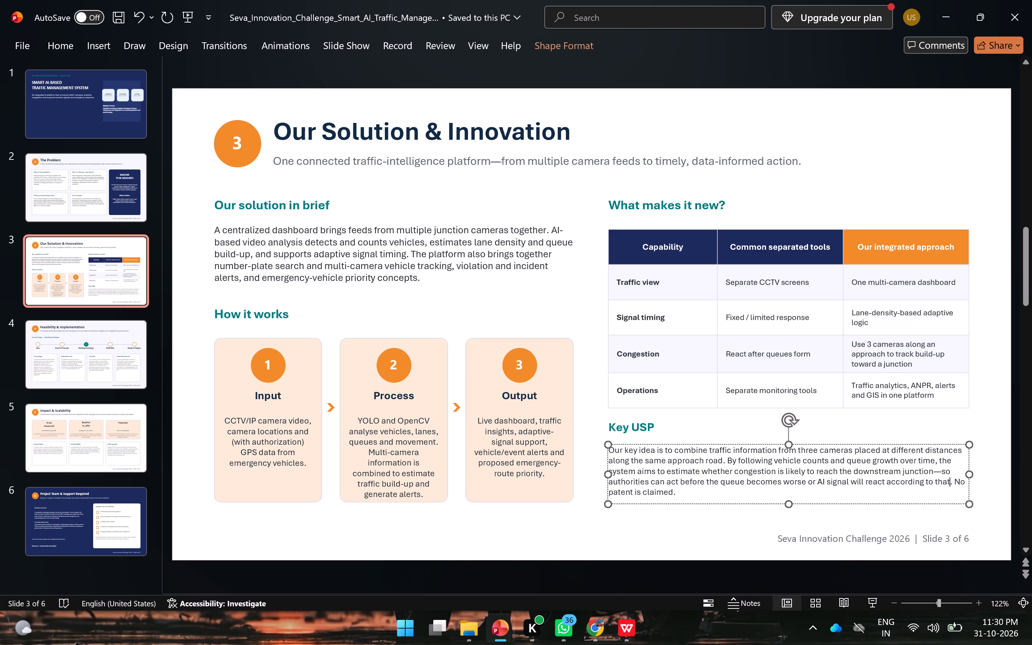
key("space")
type("ana")
key("y")
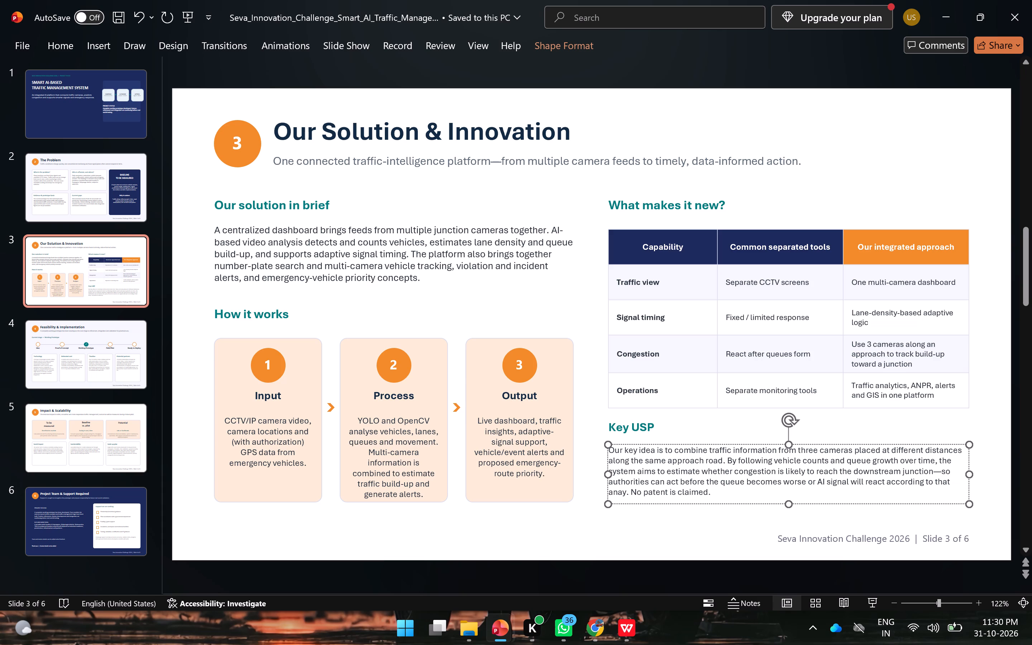
type("li")
key("BackSpace")
type("sis")
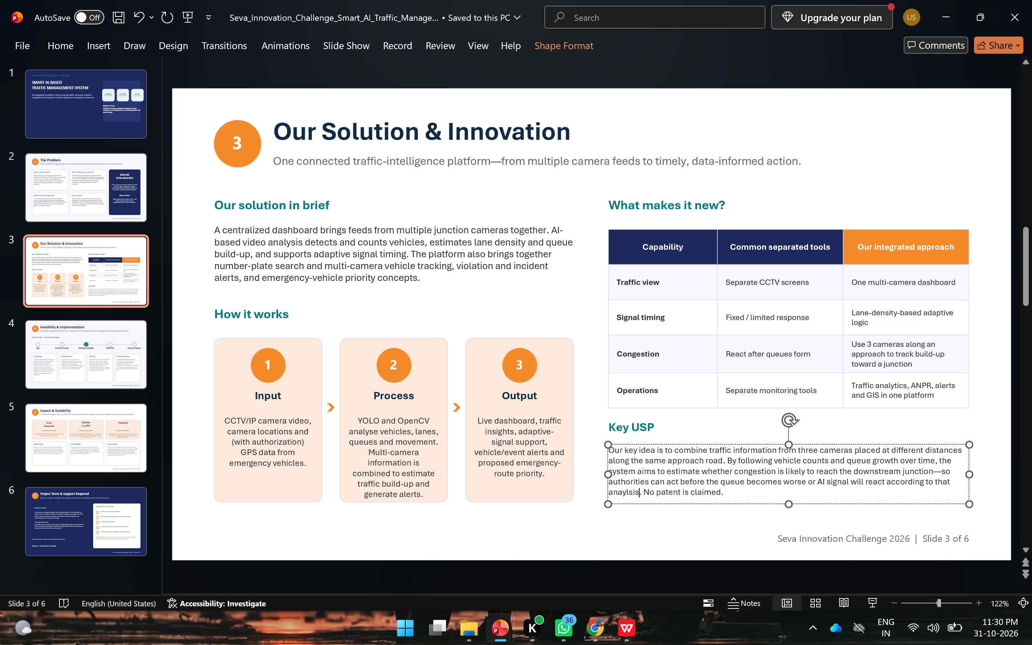
Delete the sentence "No patent is claimed." from the end of the Key USP paragraph.
left_click(728, 496)
key("BackSpace")
key("BackSpace")
key("BackSpace")
key("BackSpace")
key("BackSpace")
key("BackSpace")
key("BackSpace")
key("BackSpace")
key("BackSpace")
key("BackSpace")
key("BackSpace")
key("BackSpace")
key("BackSpace")
key("BackSpace")
key("BackSpace")
key("BackSpace")
key("BackSpace")
key("BackSpace")
key("BackSpace")
key("BackSpace")
key("BackSpace")
Replace the Key USP body text on slide 3 of the PPT Imposters deck with the Key USP paragraph copied from the Smart AI deck.
left_click_drag(641, 494, 601, 445)
key("ctrl+c")
key("alt+Tab")
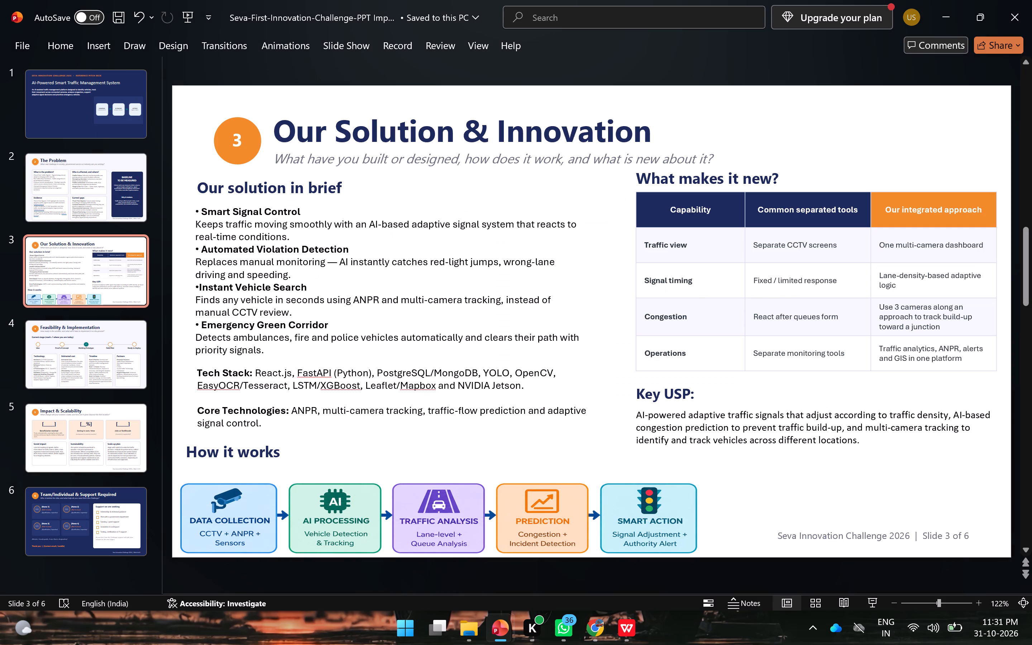
left_click_drag(859, 445, 614, 432)
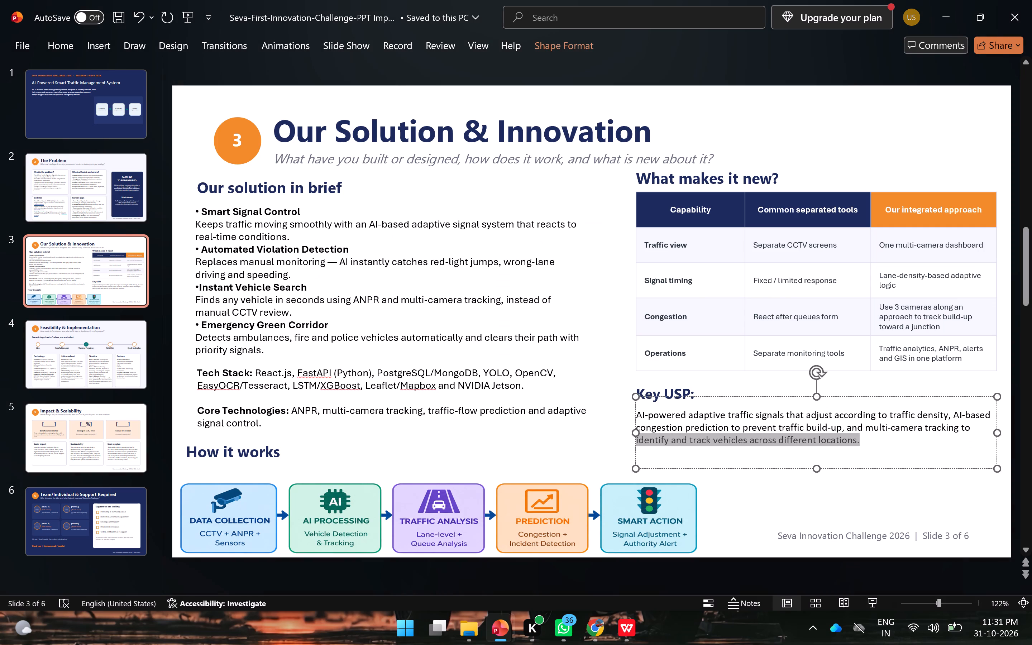
left_click_drag(614, 432, 613, 414)
key("ctrl+v")
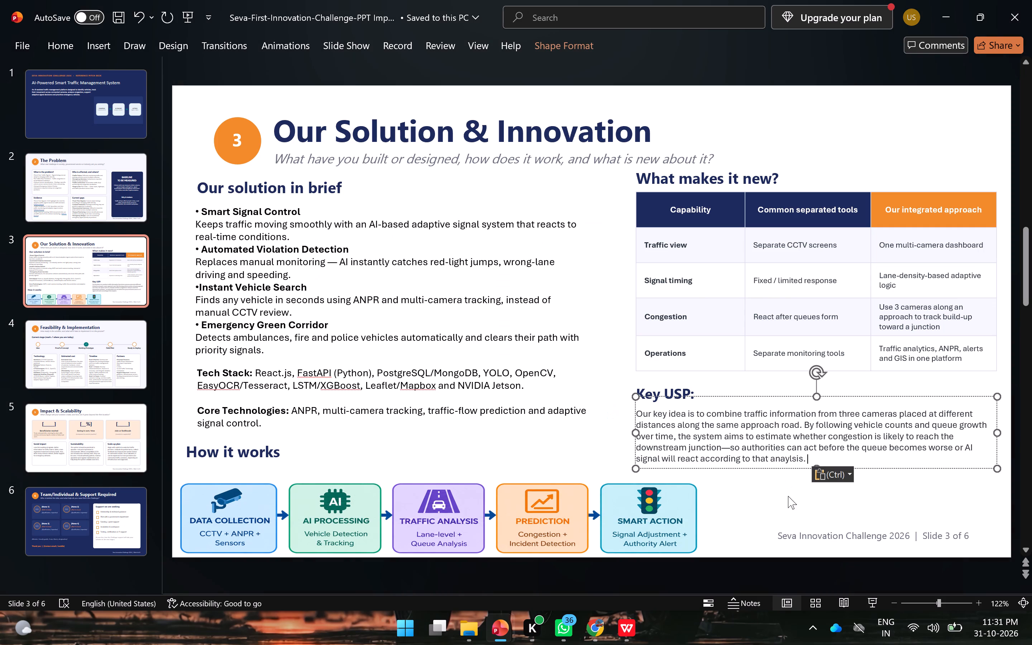
left_click(786, 498)
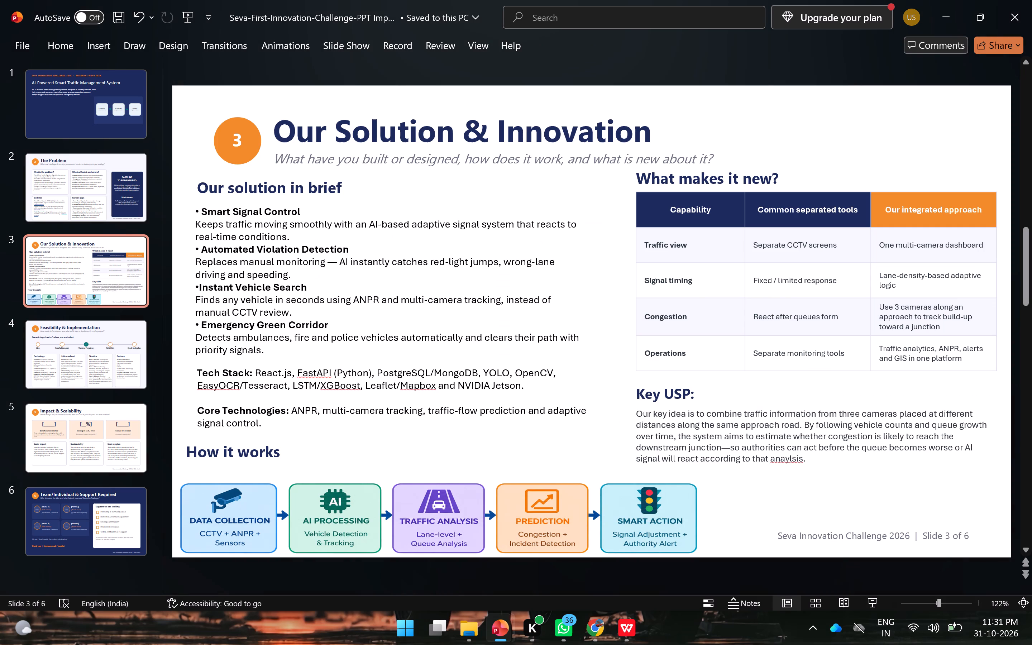
Set the pasted Key USP paragraph to font size 9.
left_click_drag(811, 463, 619, 410)
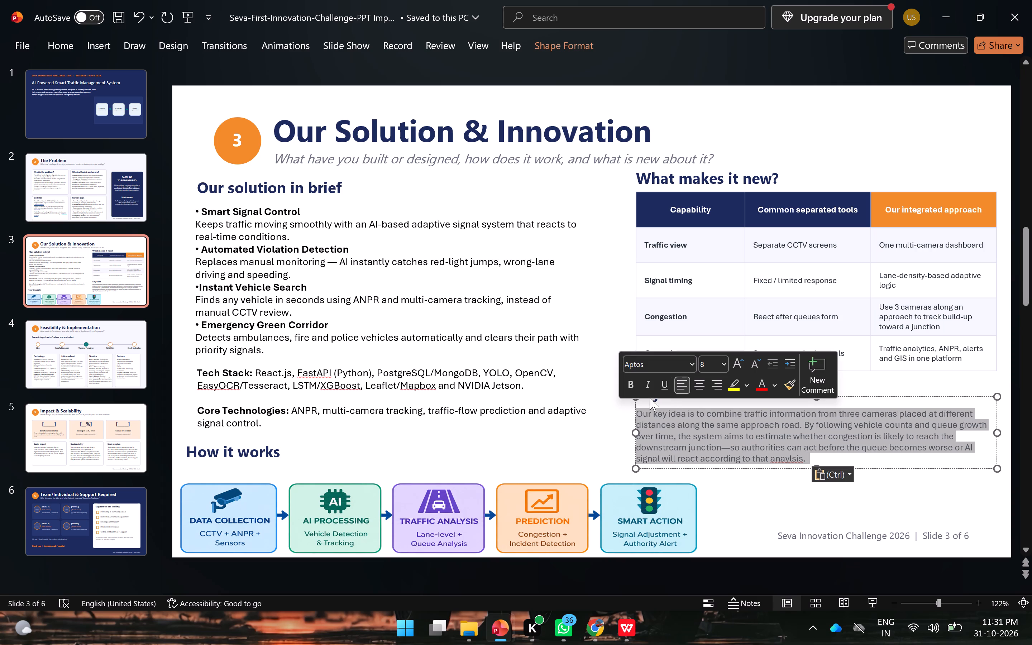
left_click(723, 361)
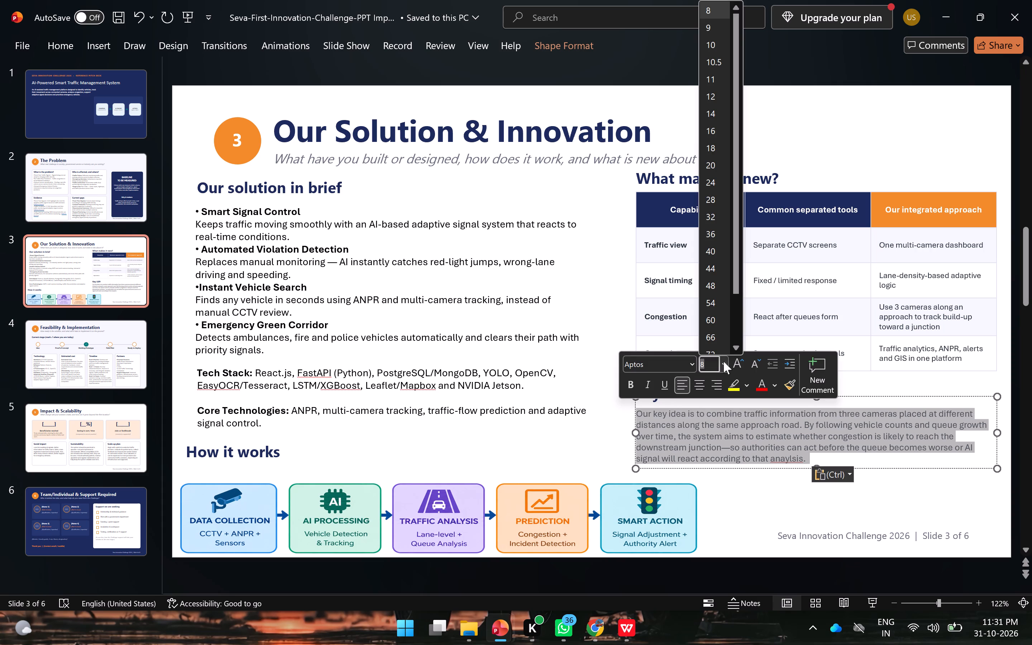
left_click(706, 19)
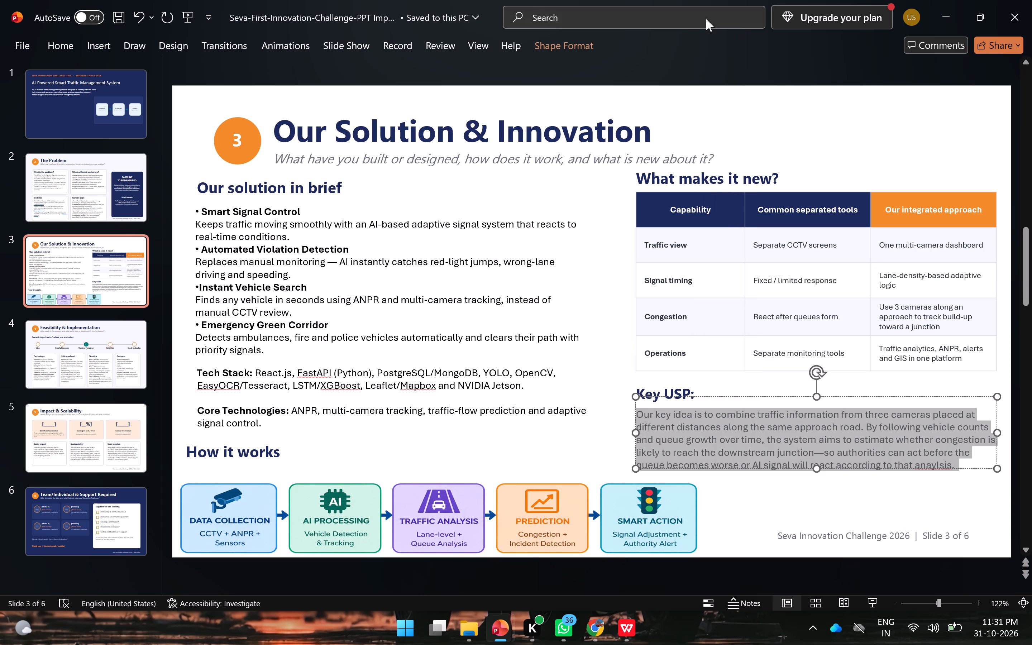
left_click(767, 523)
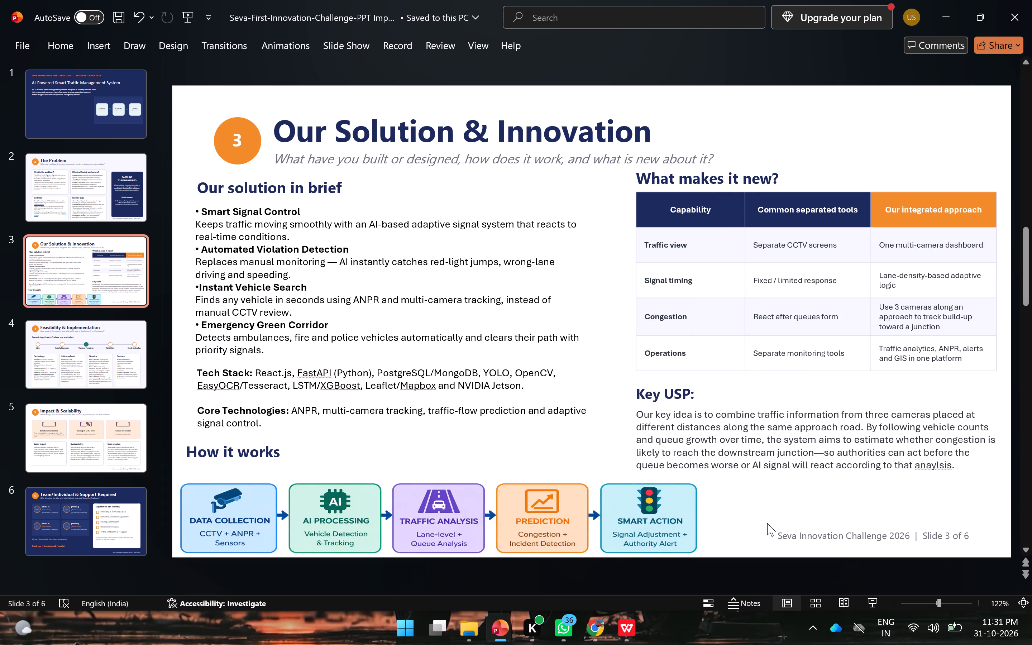
Shrink and narrow the How it works flow graphic so it stays within the left column, clear of the Key USP text.
left_click(688, 520)
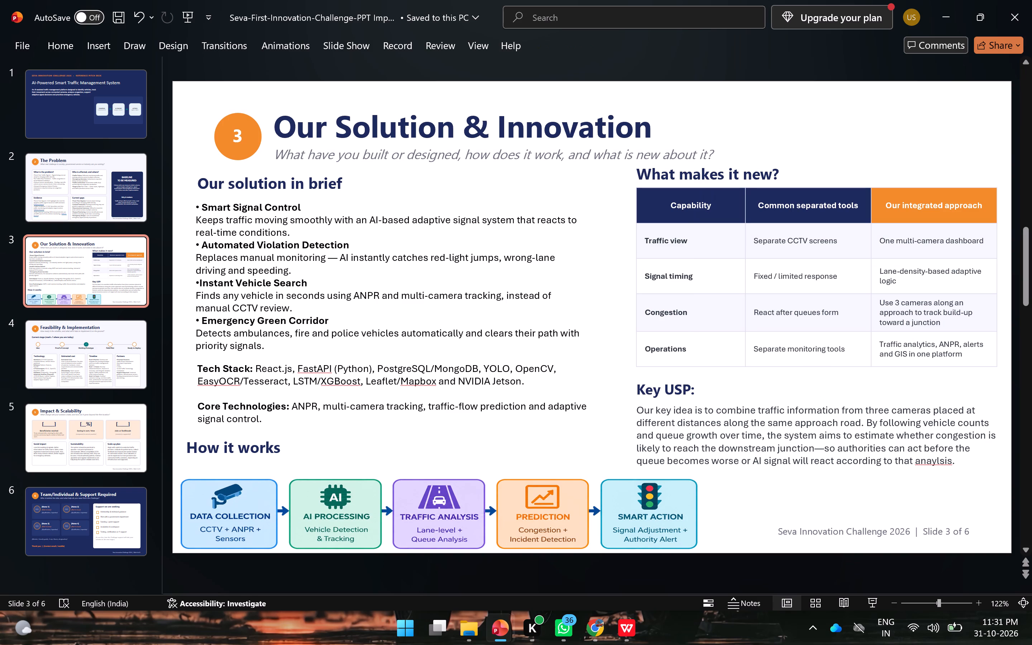
left_click_drag(706, 441, 694, 457)
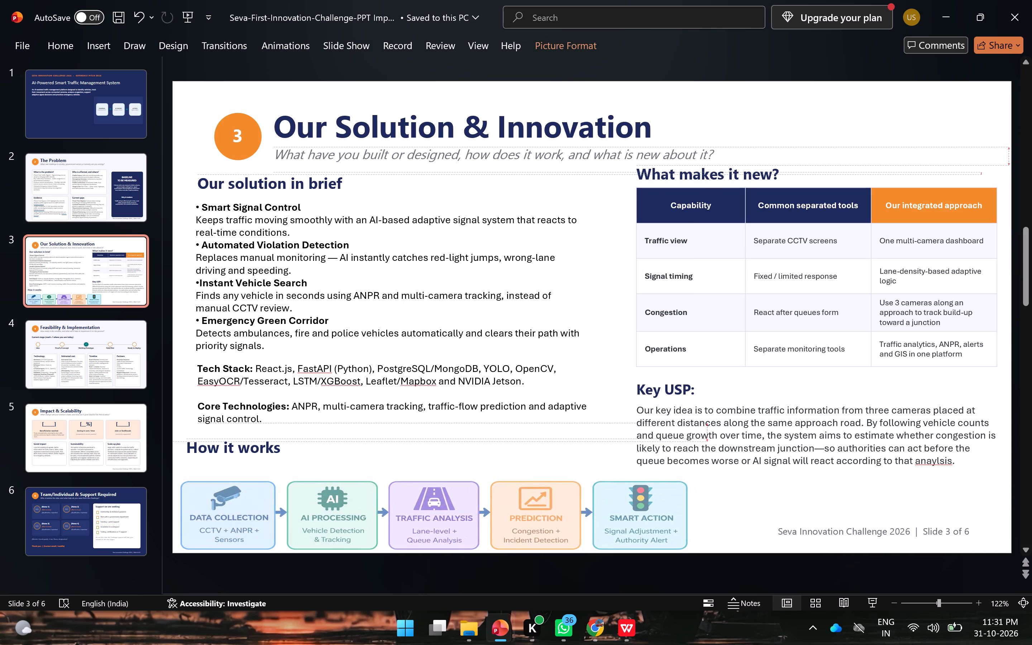
left_click_drag(694, 457, 682, 468)
left_click_drag(494, 531, 493, 512)
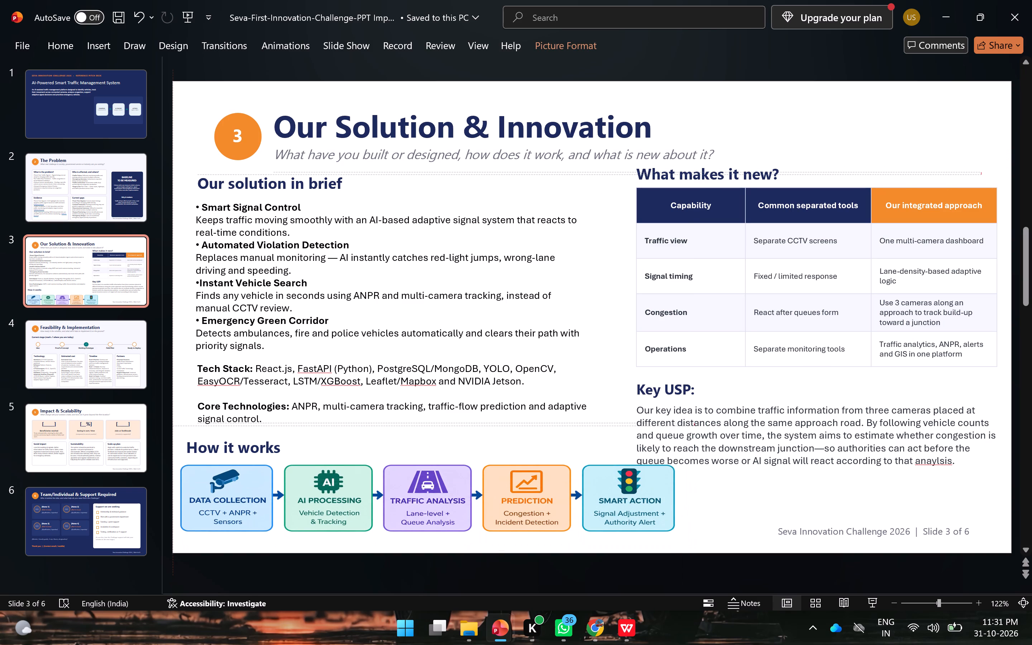
left_click_drag(493, 512, 493, 519)
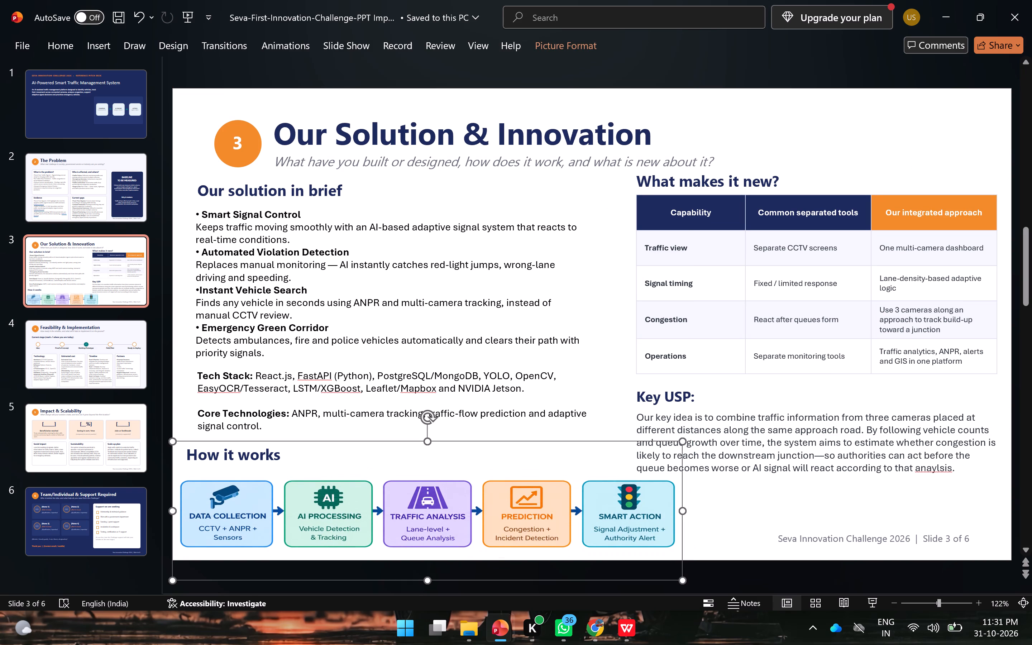
left_click_drag(681, 508, 630, 505)
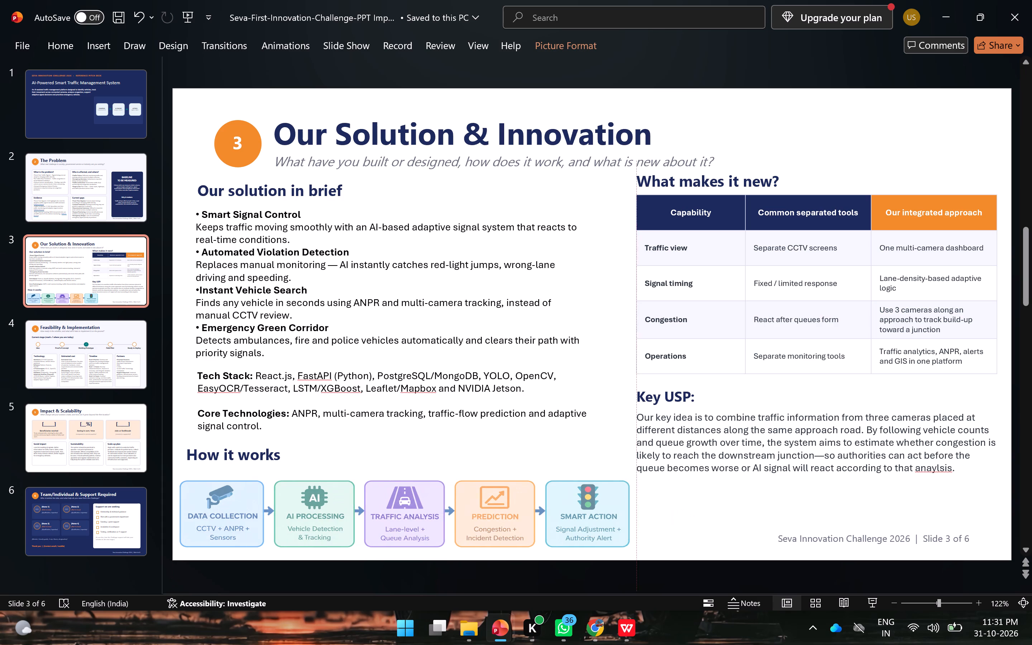
left_click_drag(630, 505, 623, 503)
left_click(687, 511)
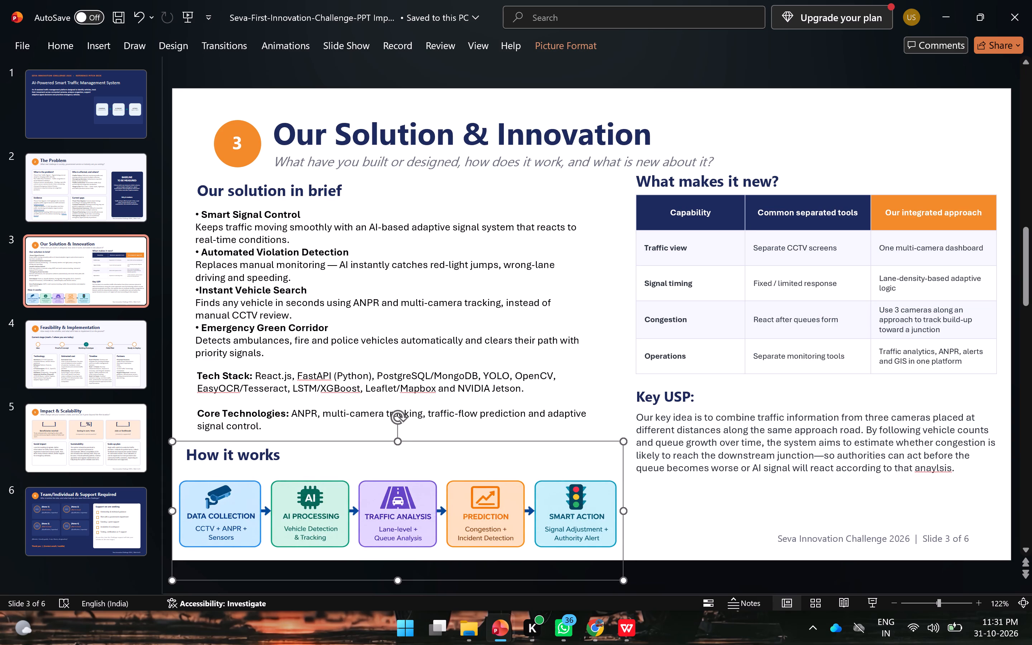
Move the Key USP paragraph and its heading slightly down, leaving more space below the comparison table.
left_click(718, 432)
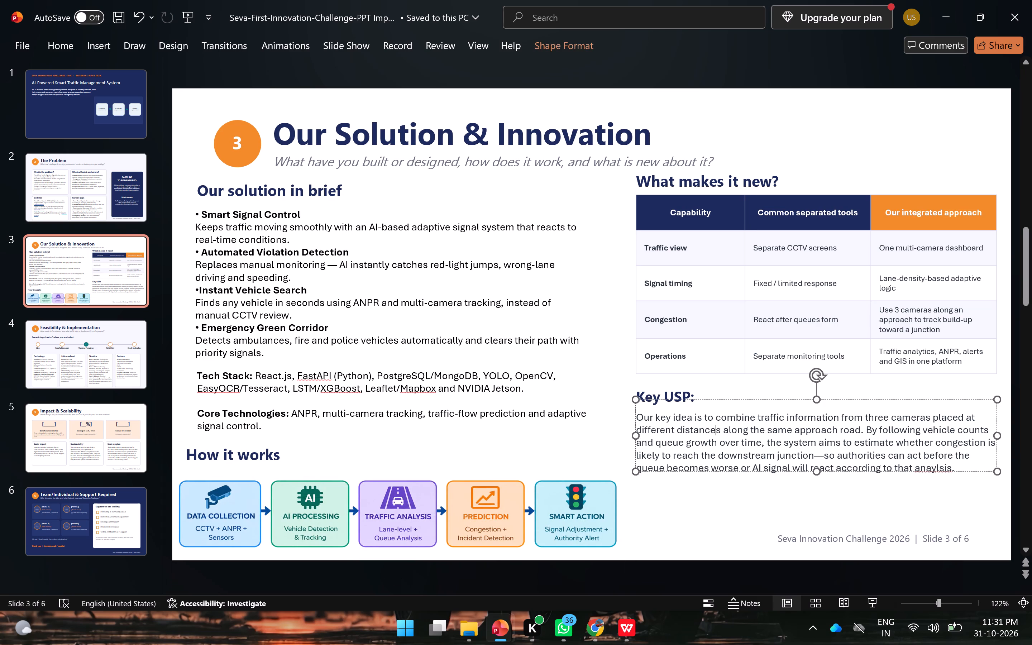
left_click_drag(739, 400, 739, 414)
left_click(682, 395)
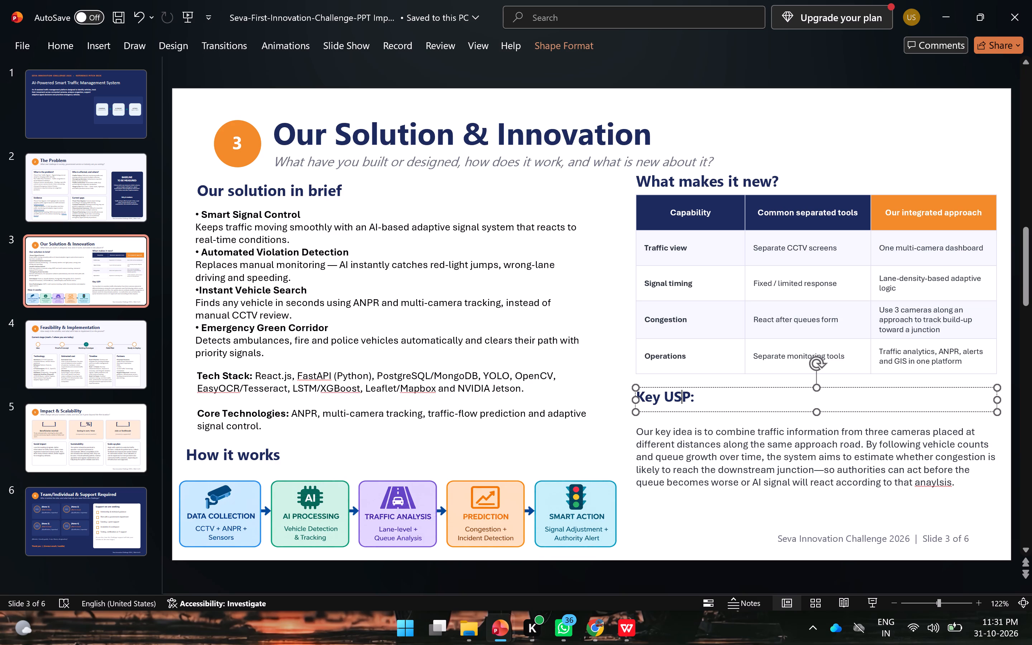
left_click_drag(683, 385, 683, 396)
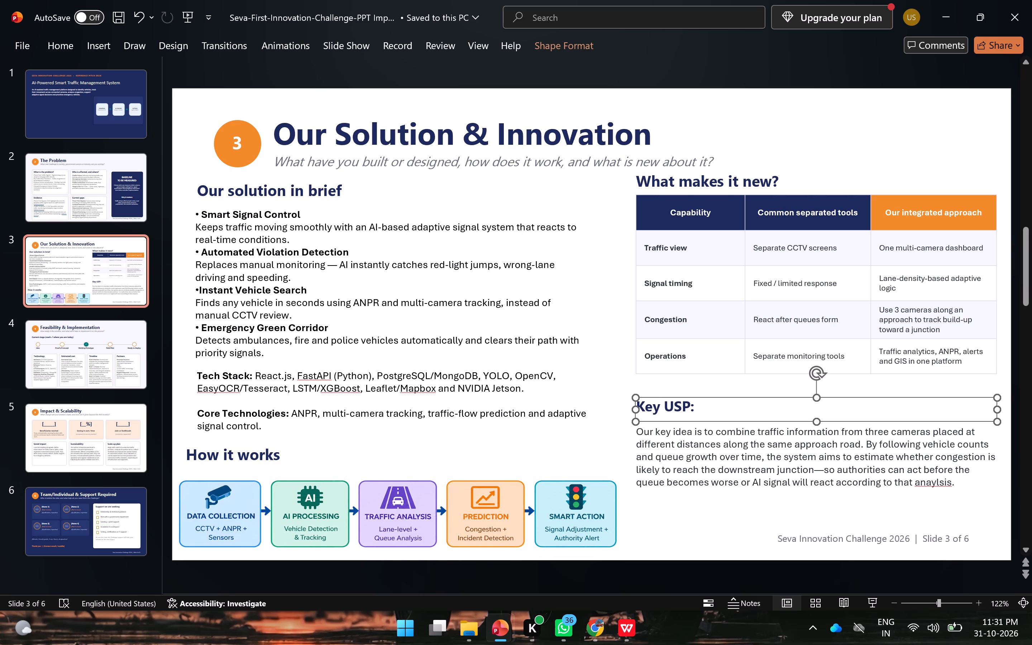
Move the How it works flow graphic slightly up, closer beneath its heading and within the left column.
left_click_drag(427, 496, 430, 488)
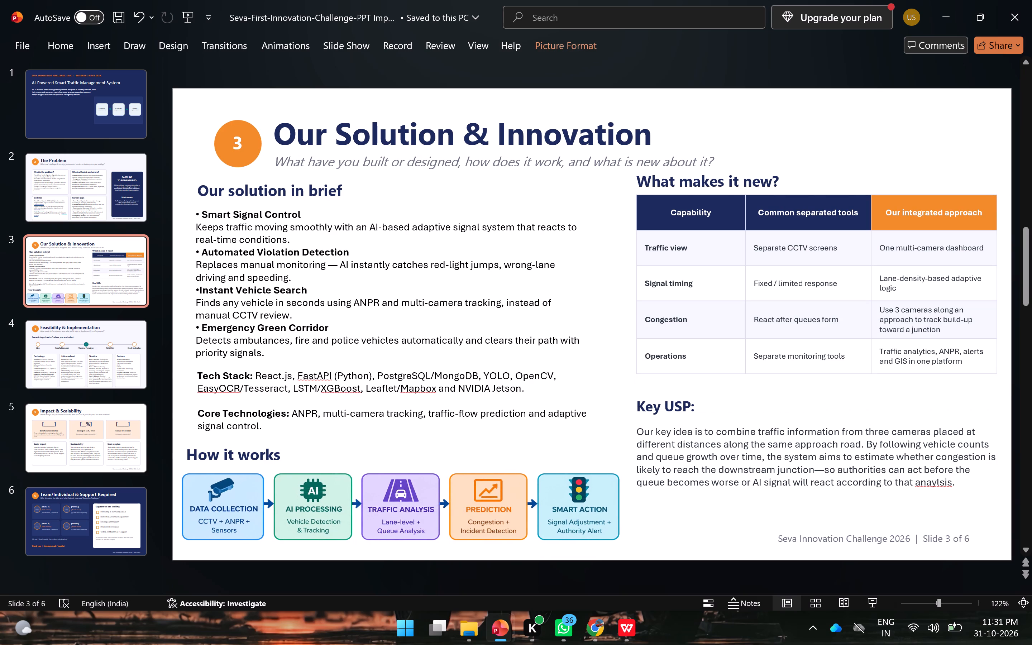
left_click_drag(430, 488, 439, 488)
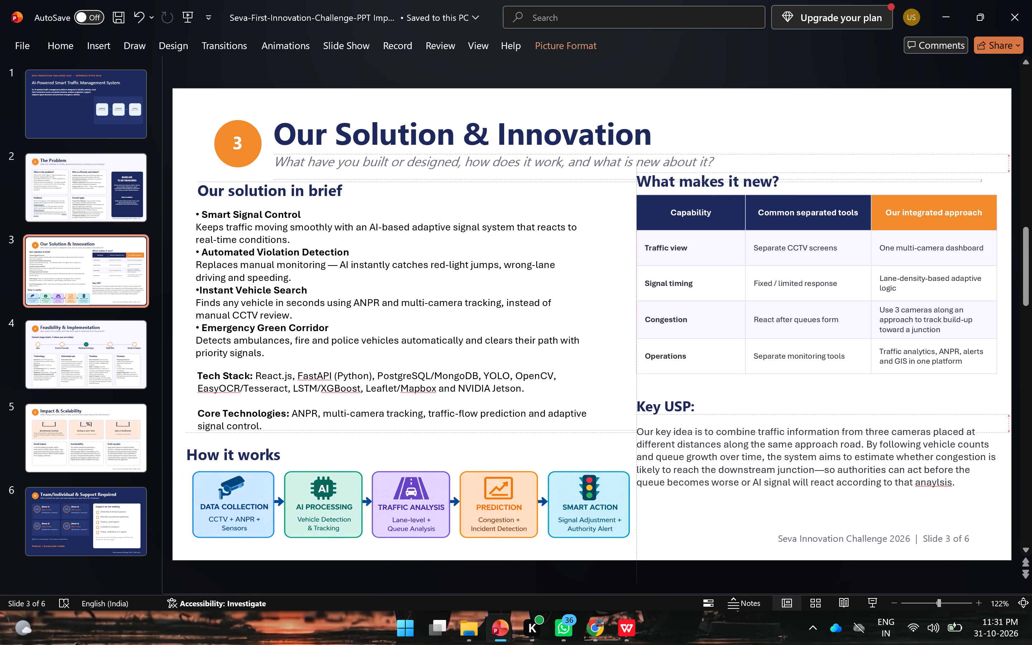
left_click_drag(439, 488, 431, 487)
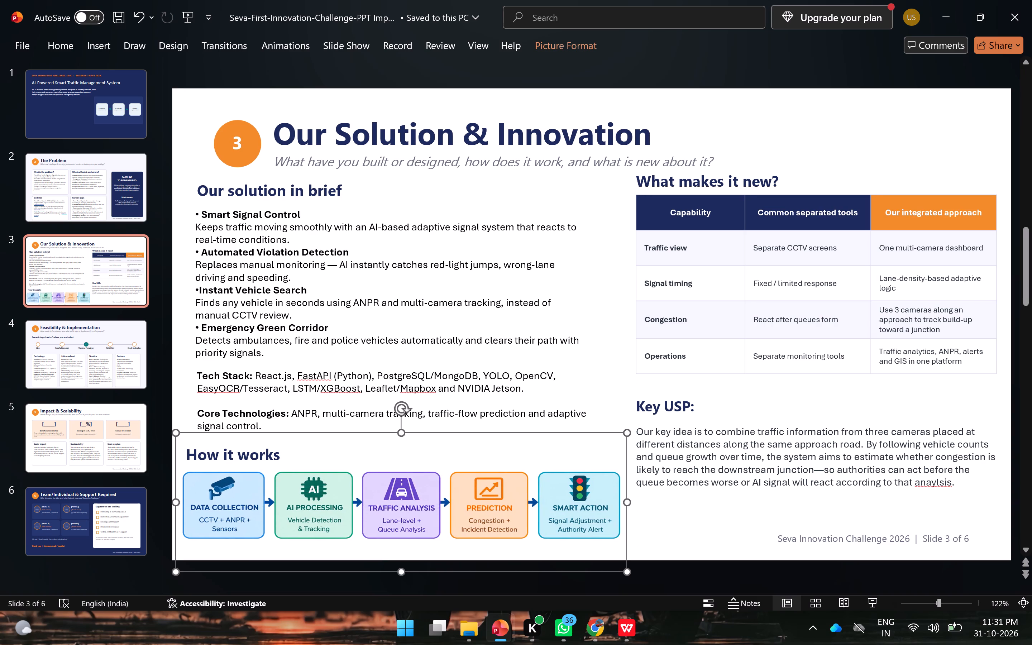
left_click(653, 518)
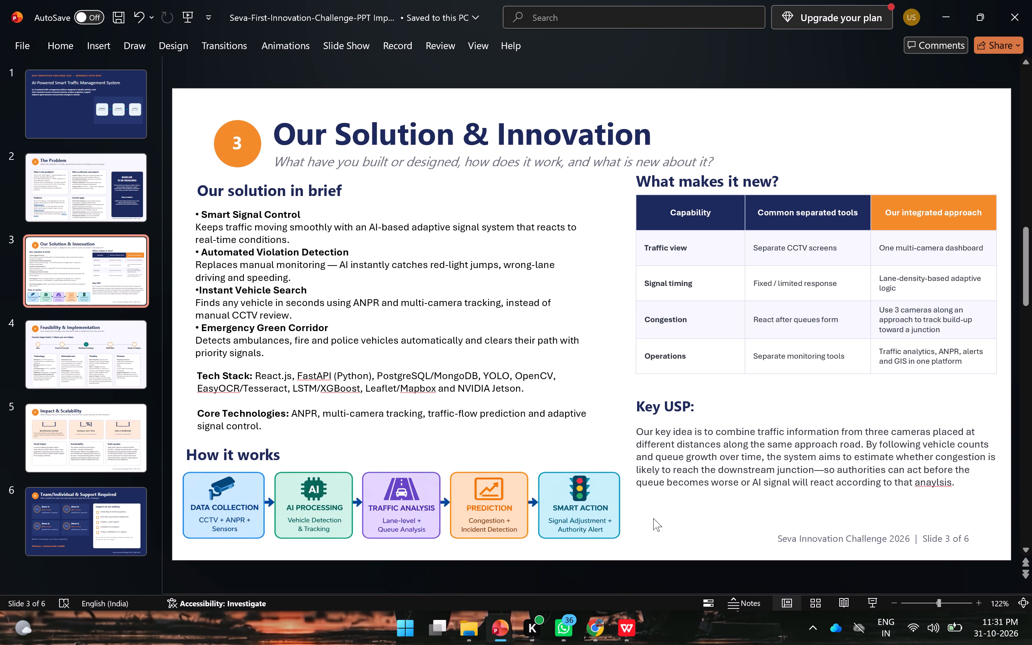
Resize the What makes it new? table, extending its lower-left corner slightly outward and pulling its right edge slightly in.
left_click(738, 306)
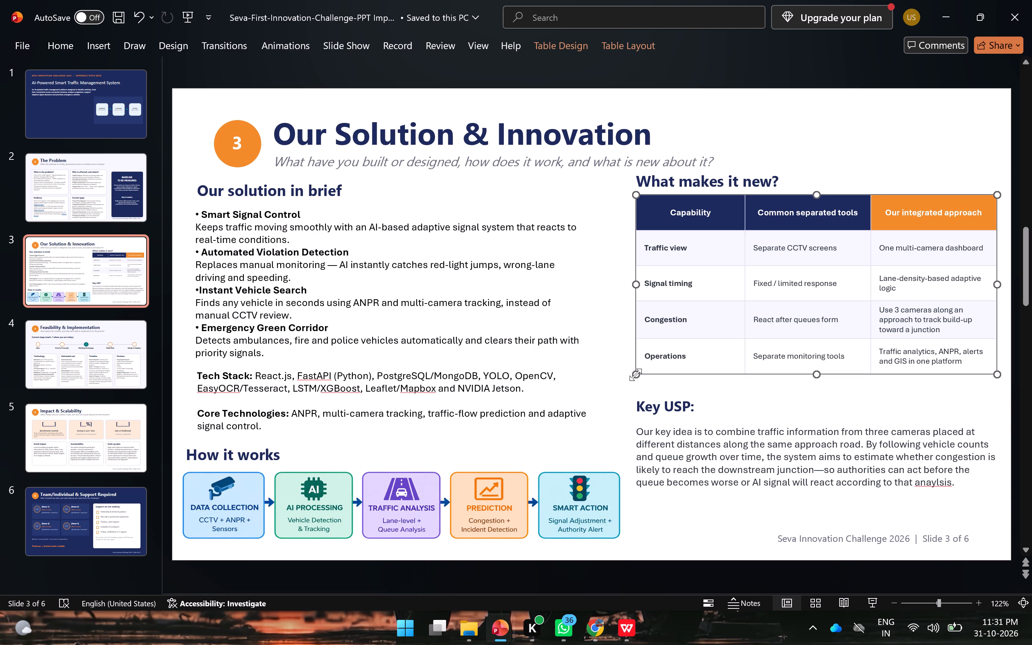
left_click_drag(635, 374, 631, 381)
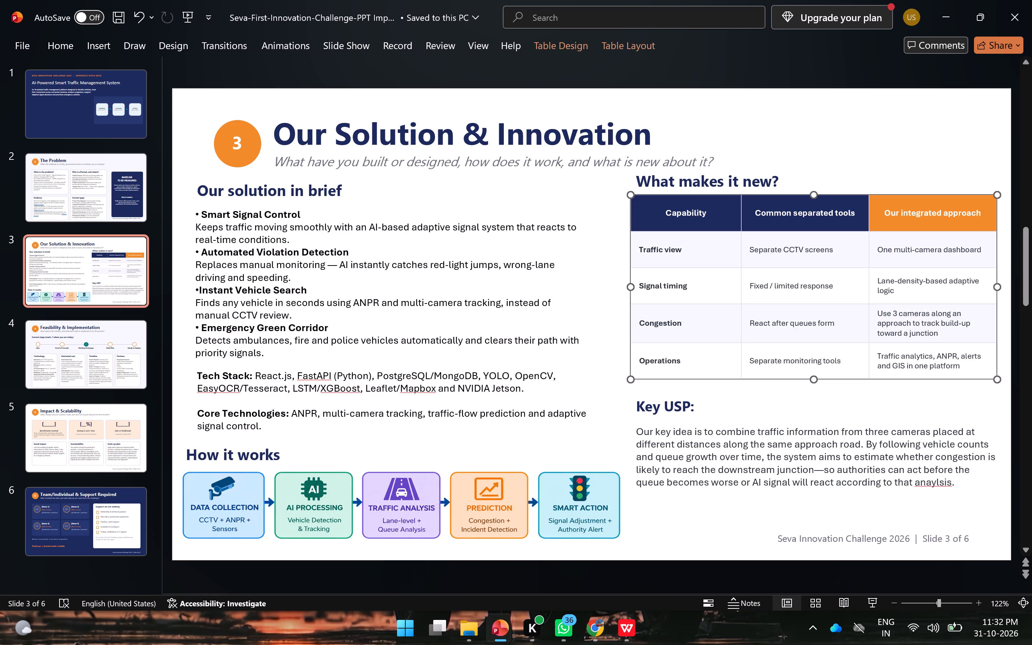
left_click_drag(997, 286, 990, 288)
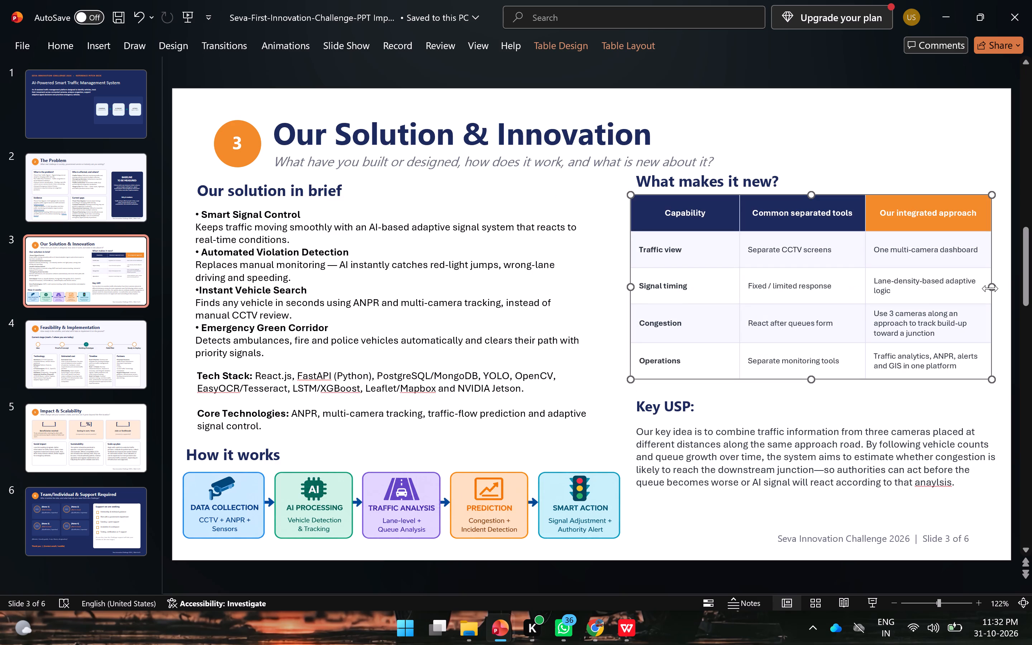
left_click(865, 412)
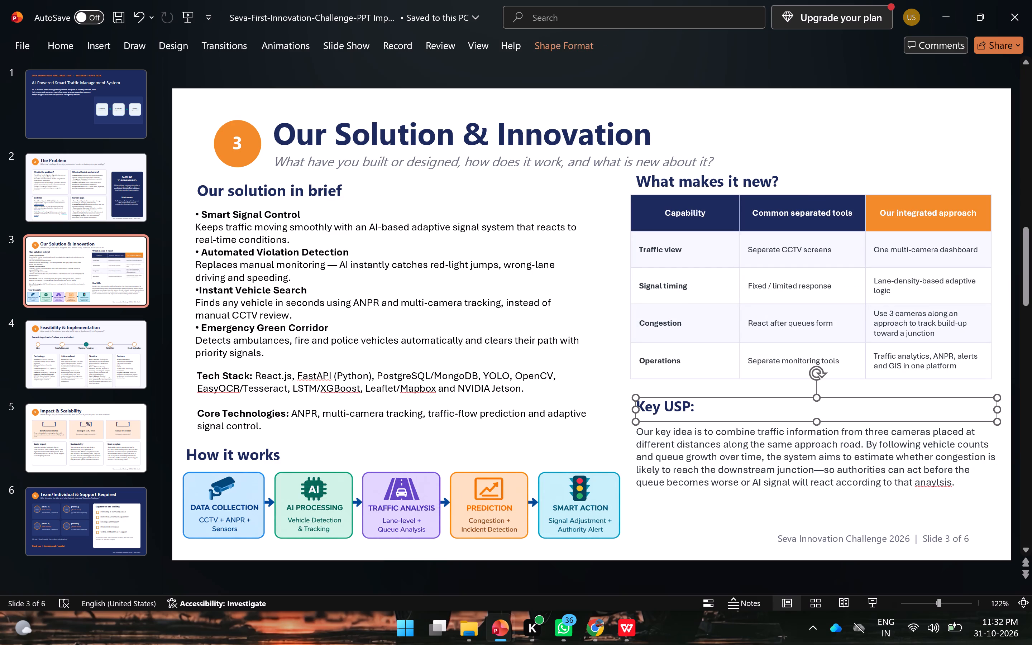
Move the comparison table and the "What makes it new?" heading slightly down, leaving a small gap between them.
left_click(732, 196)
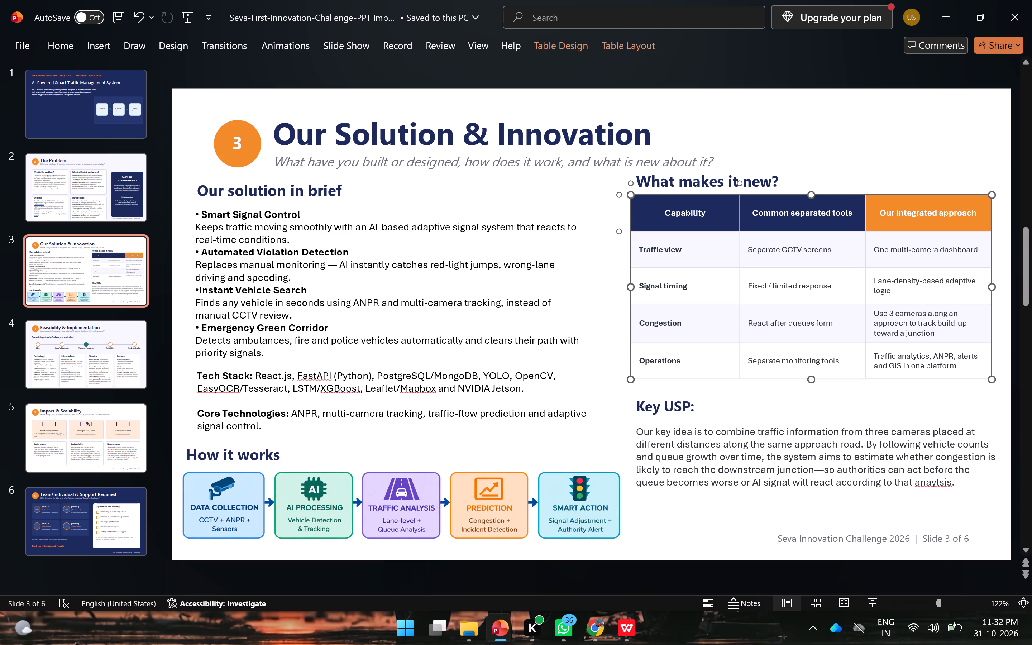
left_click_drag(679, 194, 679, 199)
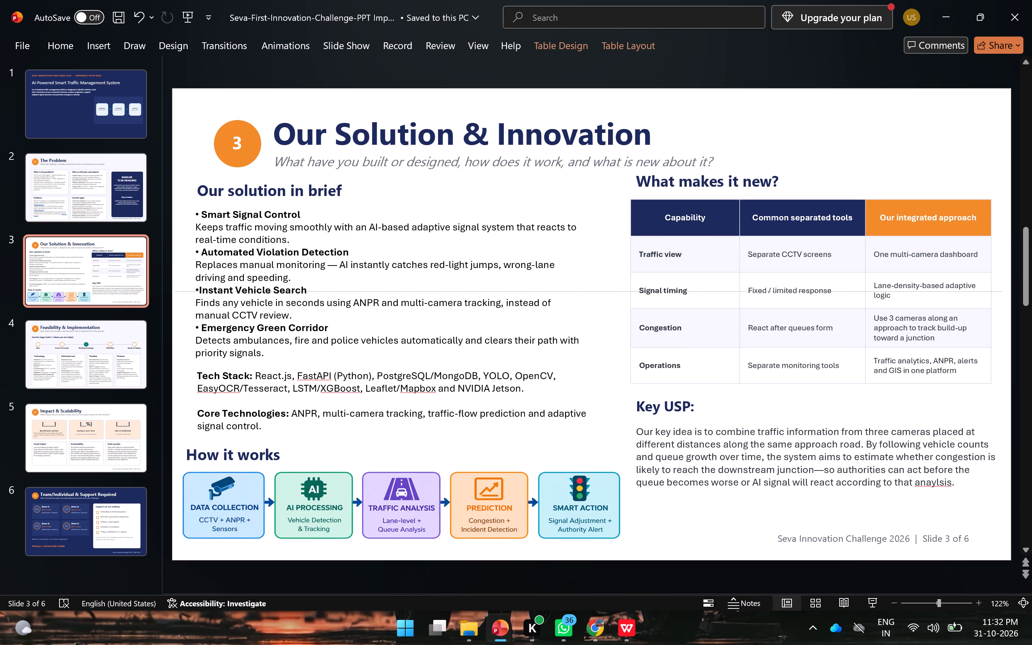
left_click_drag(679, 199, 679, 201)
left_click(679, 180)
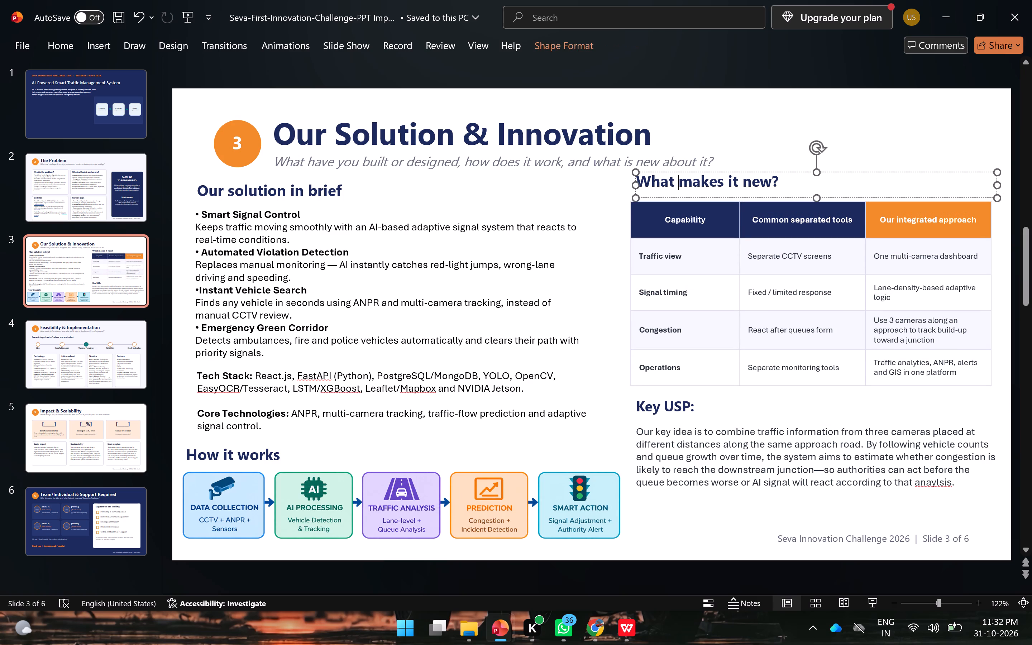
left_click_drag(679, 172, 679, 180)
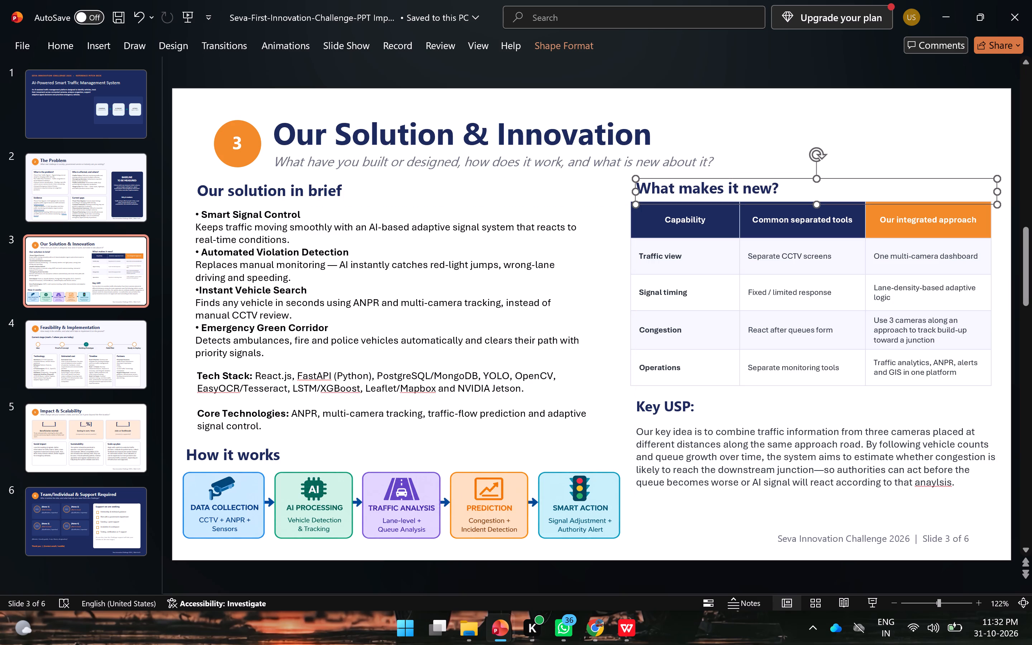
left_click(617, 251)
left_click_drag(675, 244, 675, 202)
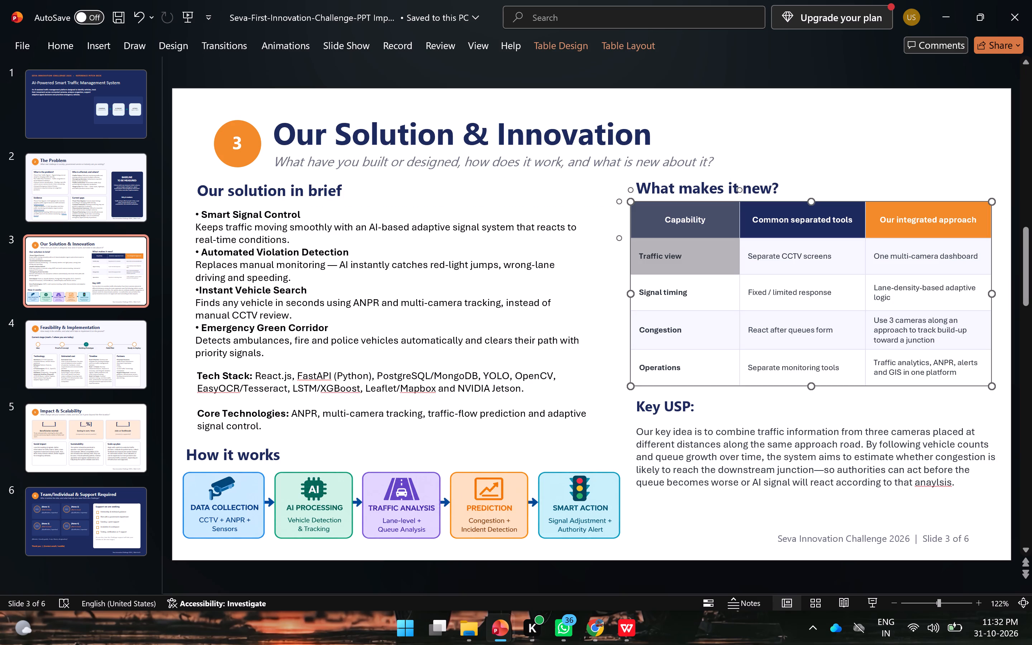
left_click_drag(712, 201, 713, 207)
left_click(829, 174)
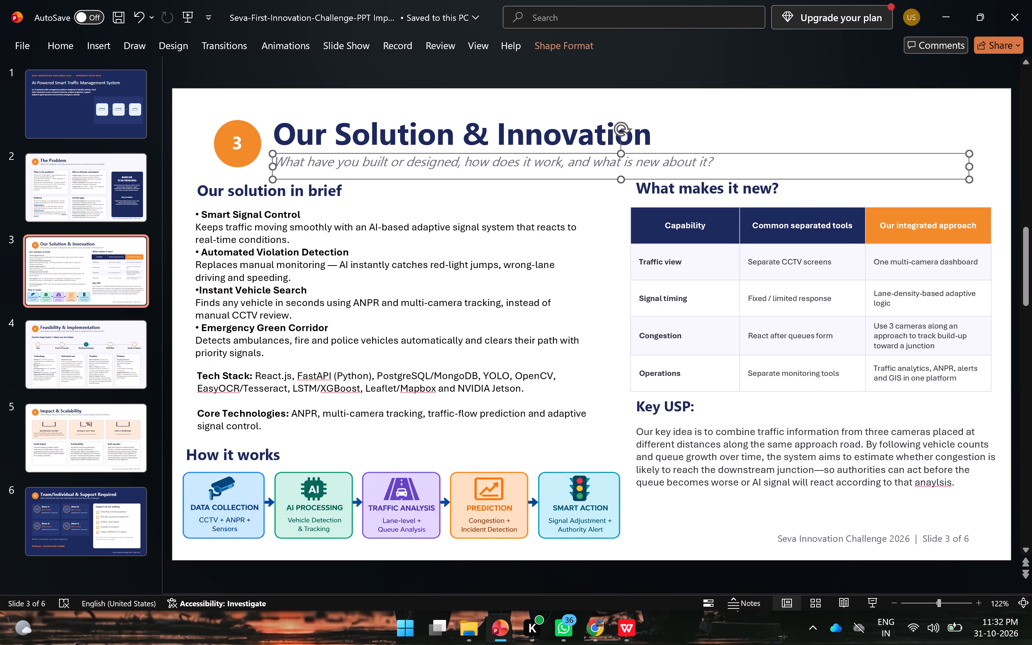
Move the Key USP heading slightly down, closer to its paragraph and clear of the table's bottom edge.
left_click(673, 404)
left_click_drag(673, 398, 673, 404)
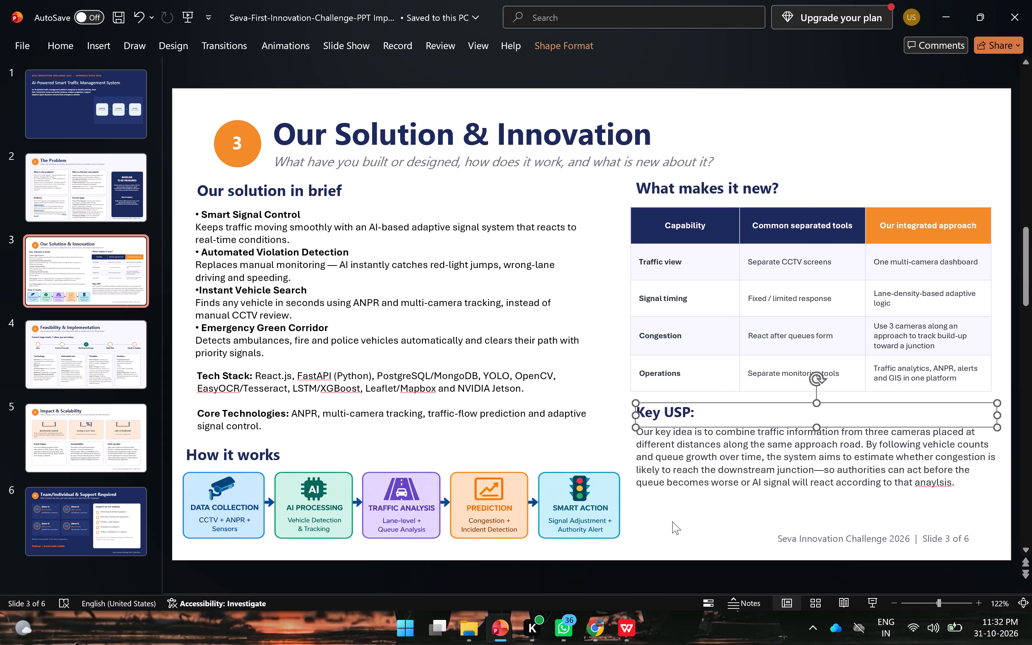
left_click(671, 526)
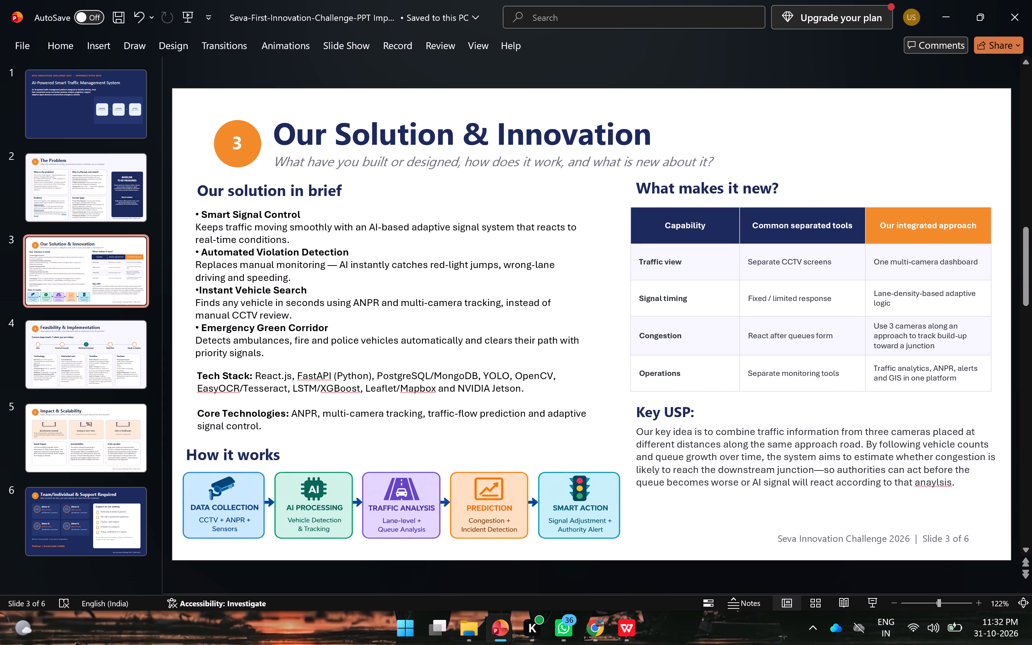
Shift the comparison table slightly right so its left edge lines up with the "What makes it new?" and Key USP headings.
left_click(795, 255)
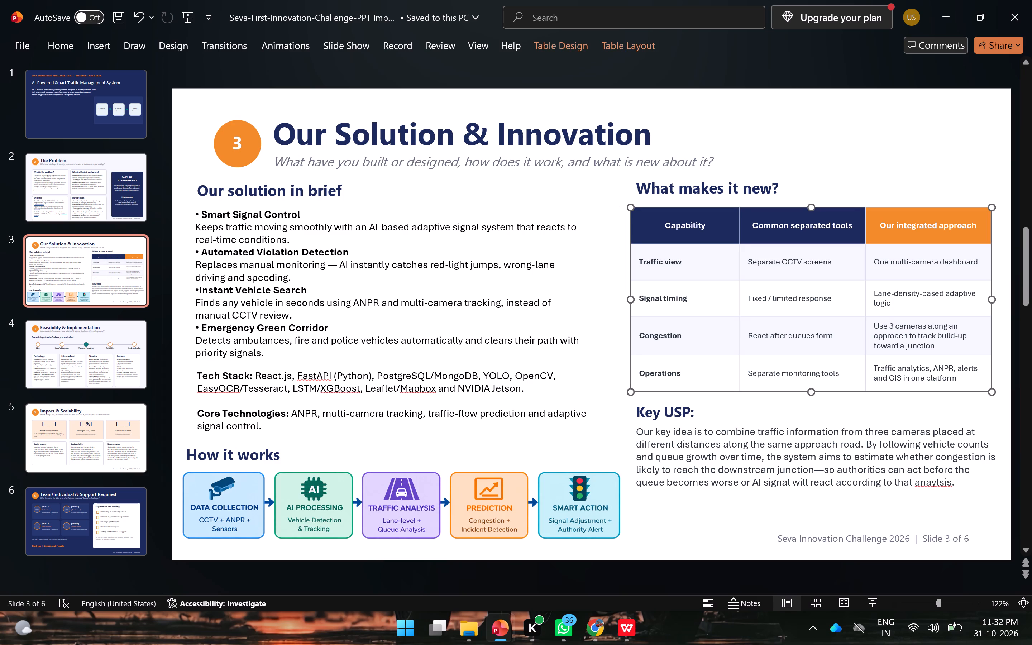
left_click_drag(787, 207, 793, 207)
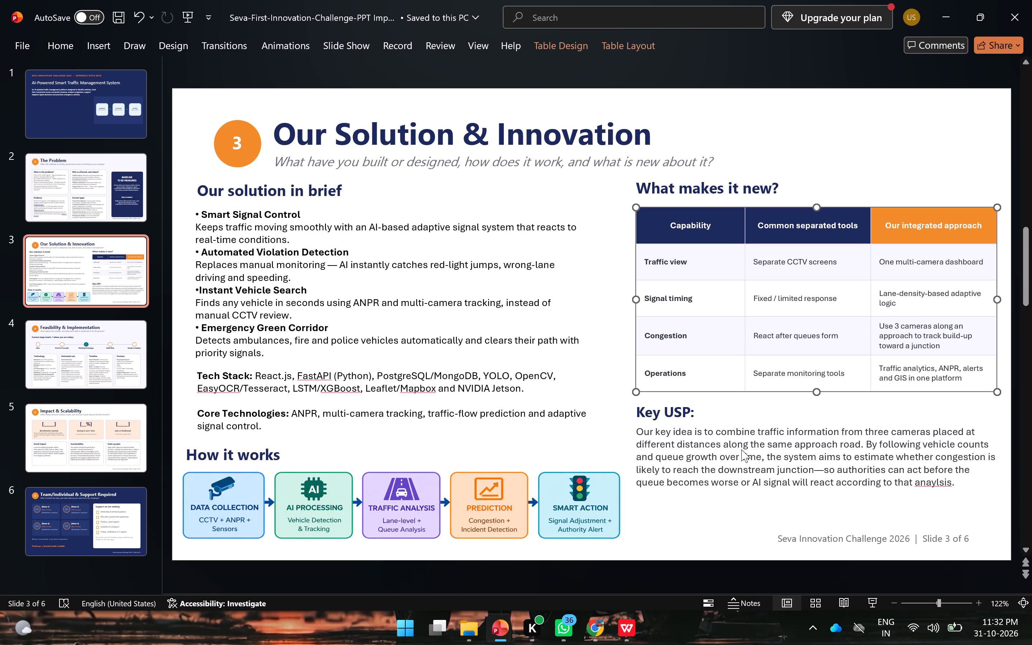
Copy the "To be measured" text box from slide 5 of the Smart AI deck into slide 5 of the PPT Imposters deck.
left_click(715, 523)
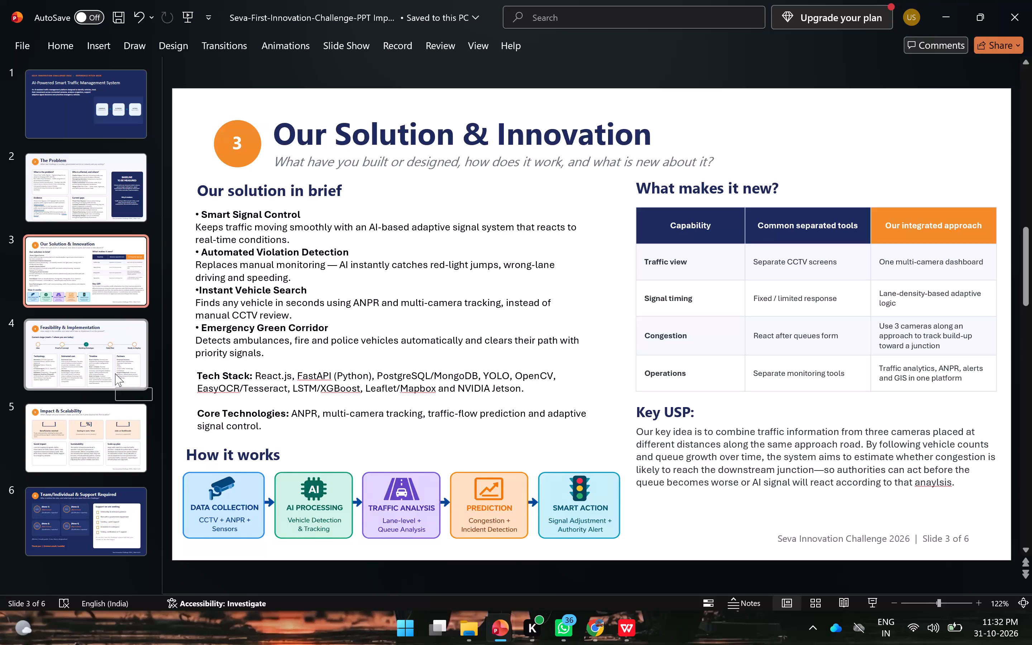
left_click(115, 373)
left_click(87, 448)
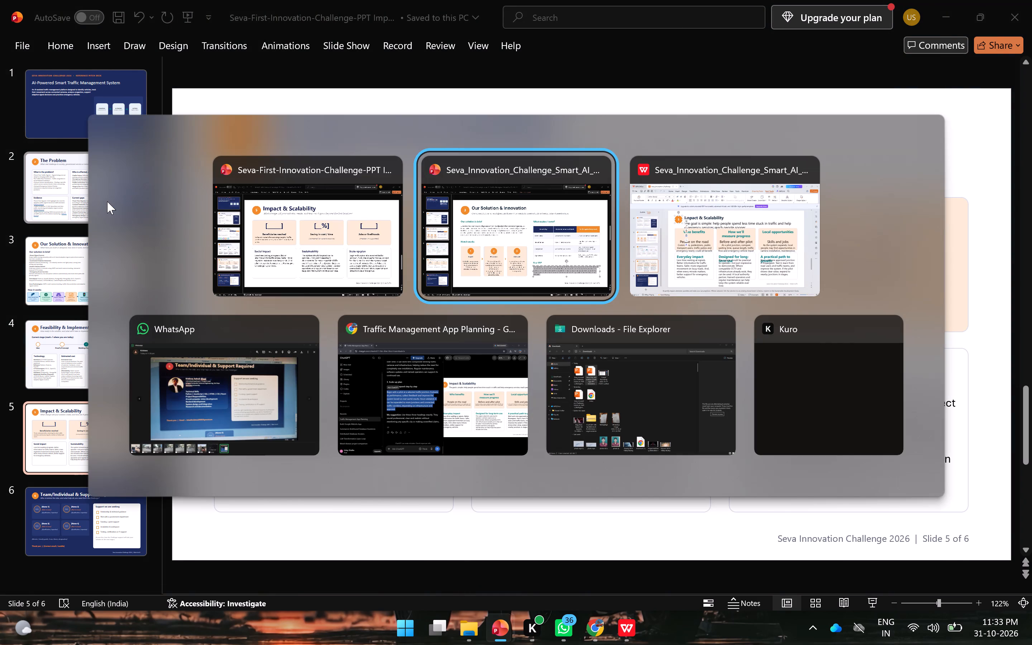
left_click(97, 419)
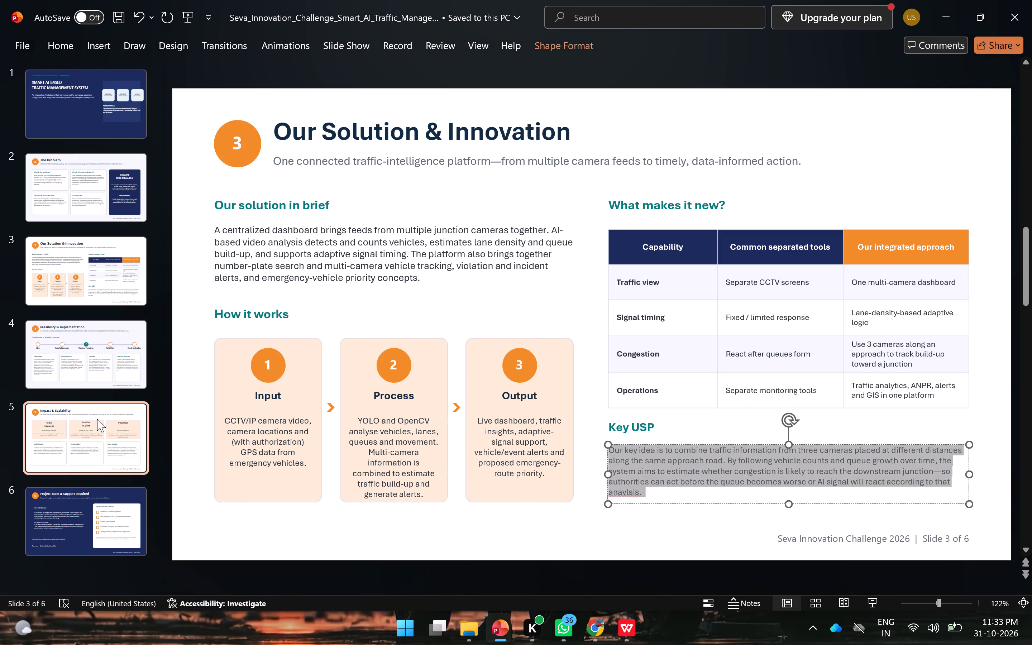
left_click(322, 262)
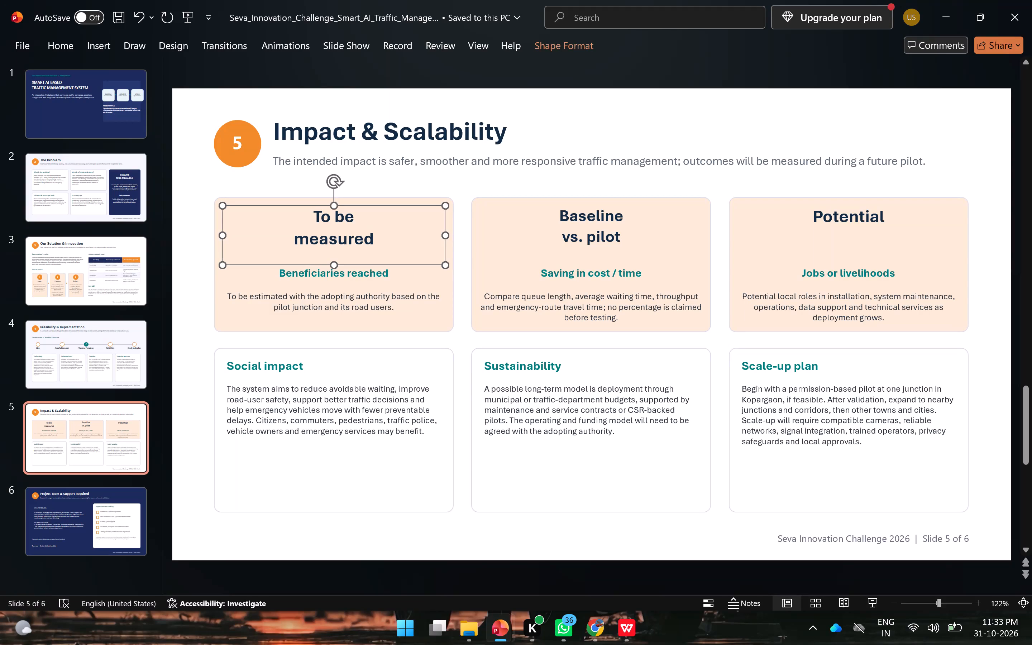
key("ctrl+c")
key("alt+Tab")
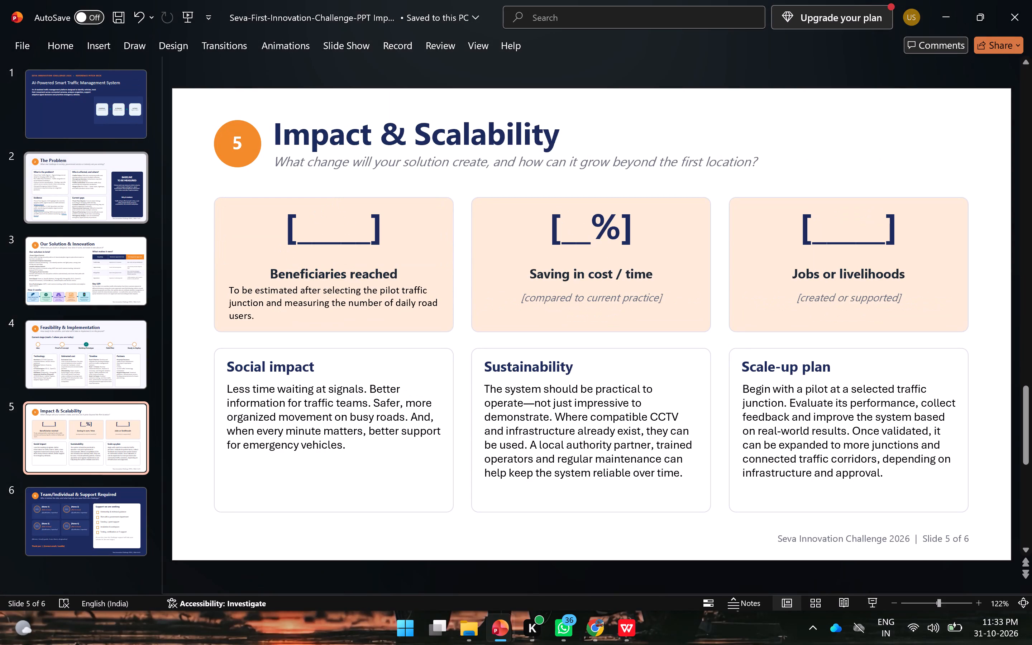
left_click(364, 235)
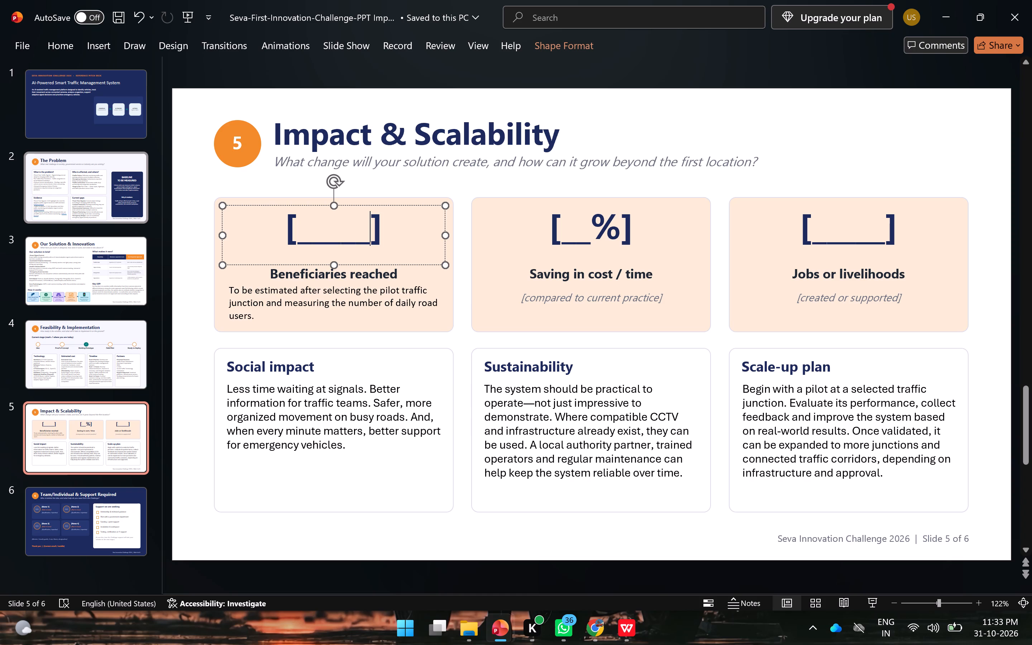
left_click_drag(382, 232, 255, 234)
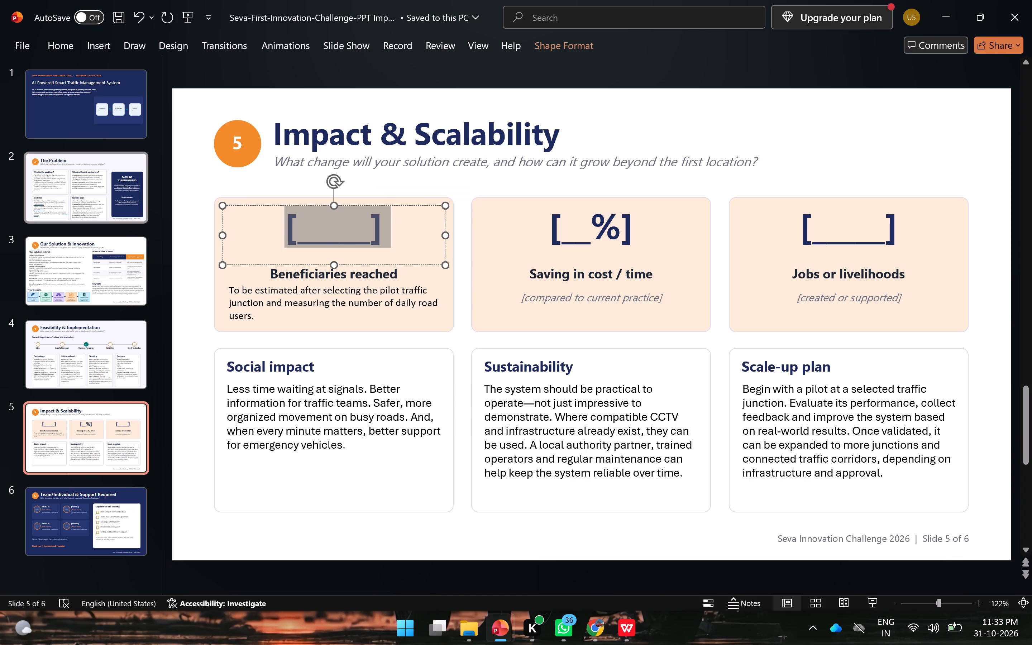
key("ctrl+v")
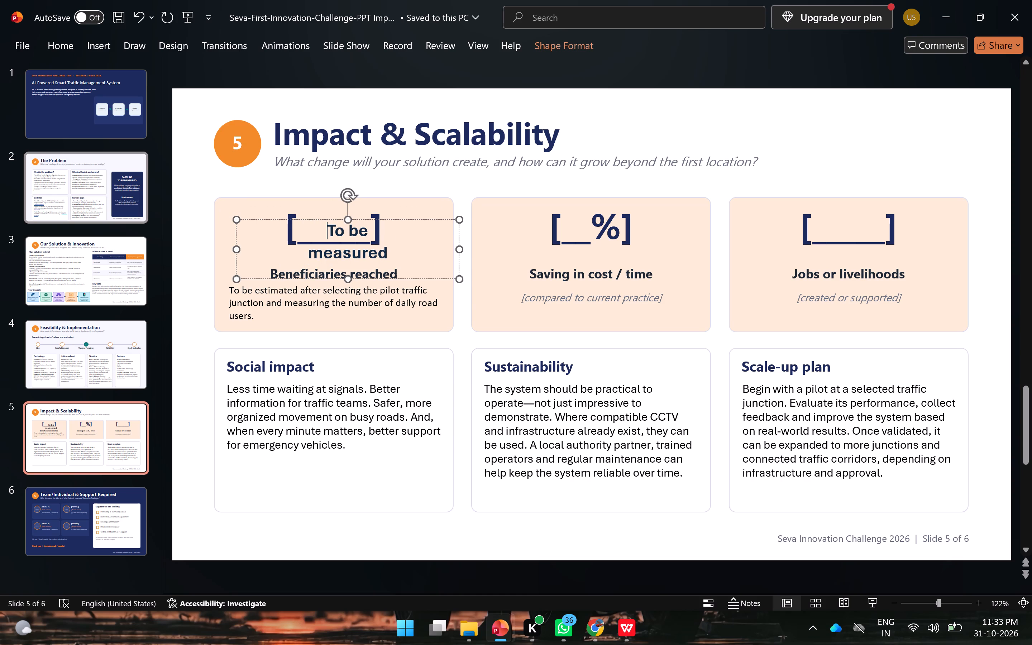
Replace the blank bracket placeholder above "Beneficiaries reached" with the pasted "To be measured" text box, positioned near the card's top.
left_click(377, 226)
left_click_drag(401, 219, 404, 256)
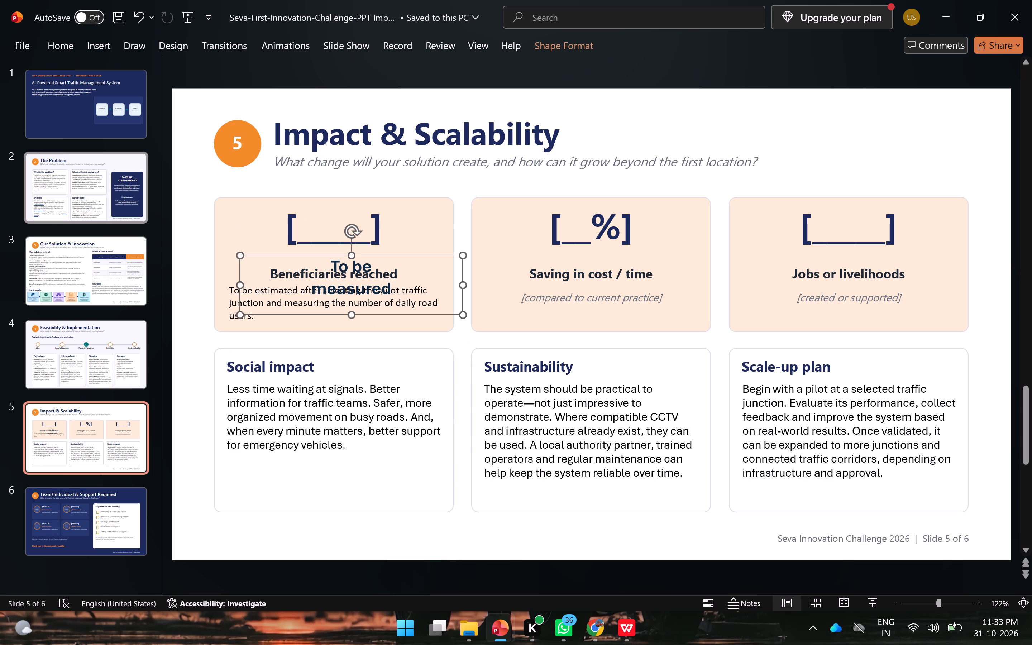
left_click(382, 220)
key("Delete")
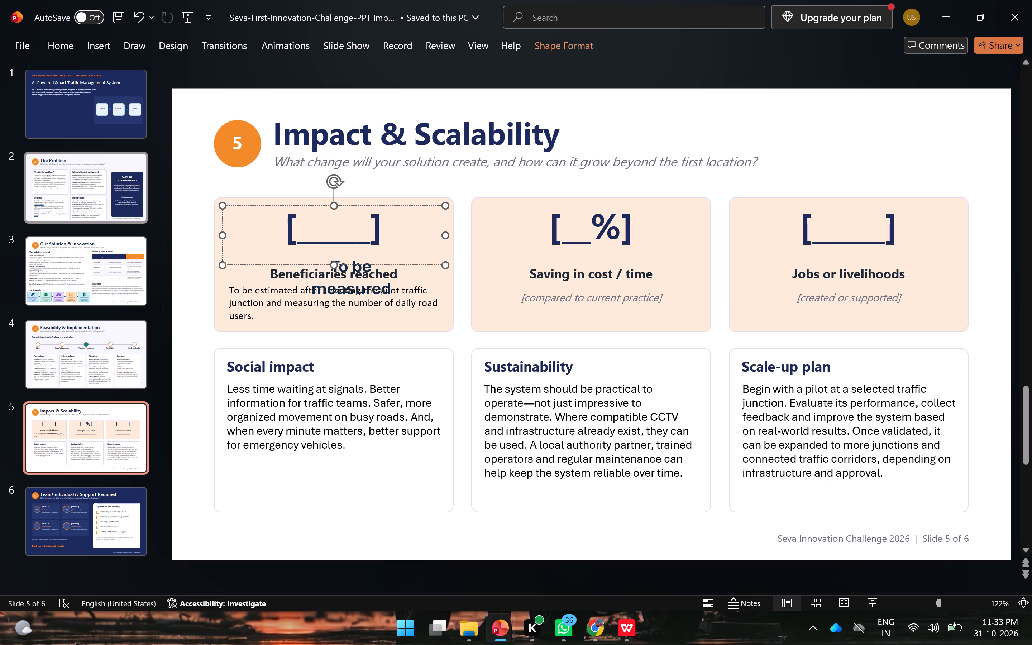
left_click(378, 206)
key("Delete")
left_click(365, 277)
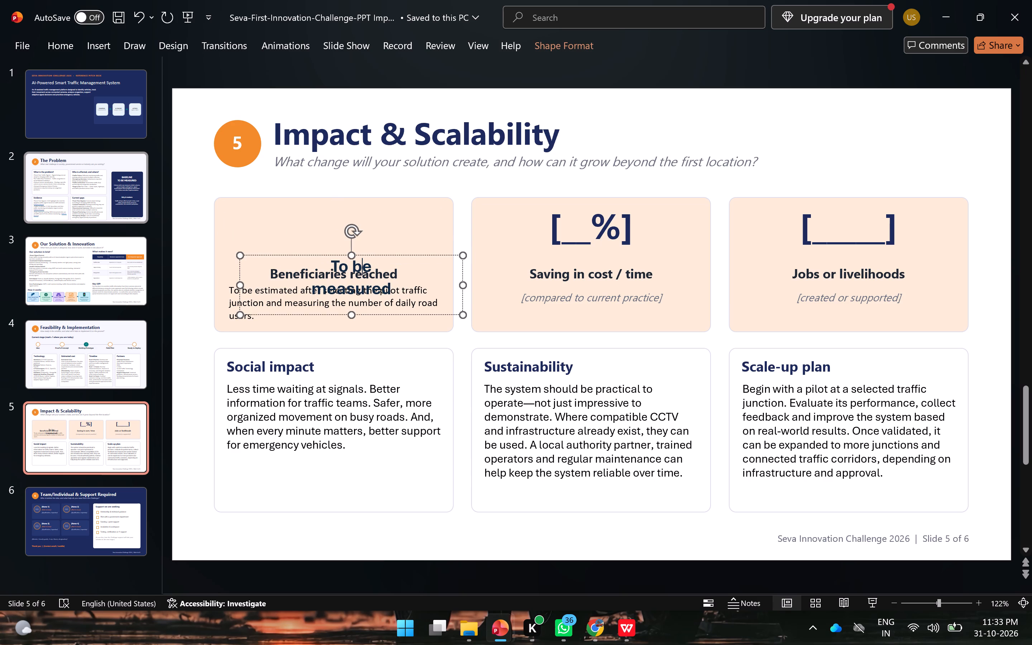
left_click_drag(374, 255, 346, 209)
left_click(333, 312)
key("alt+Tab")
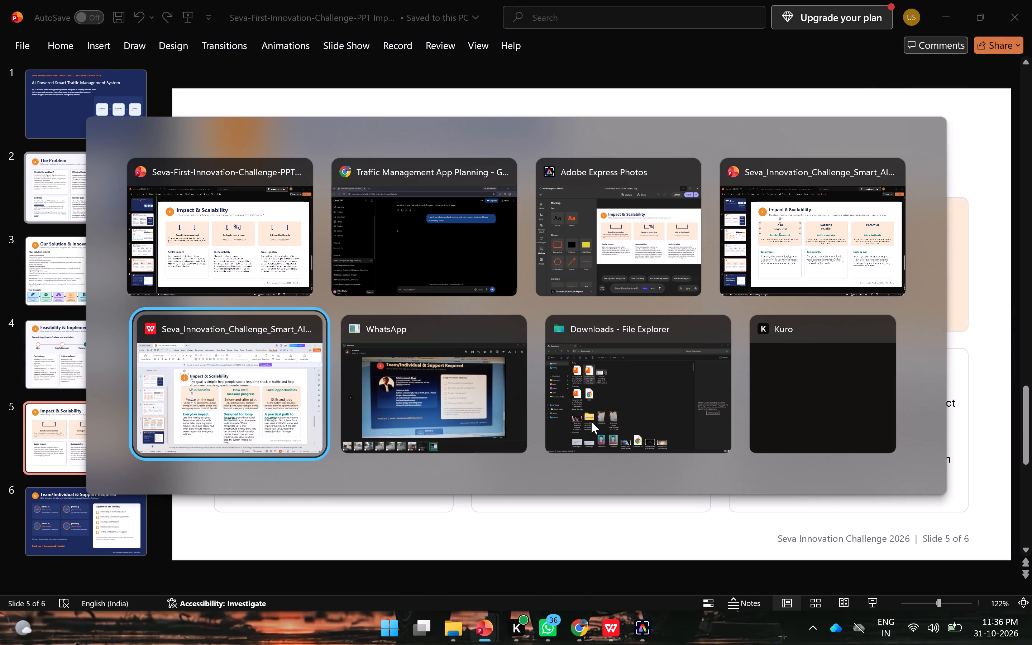
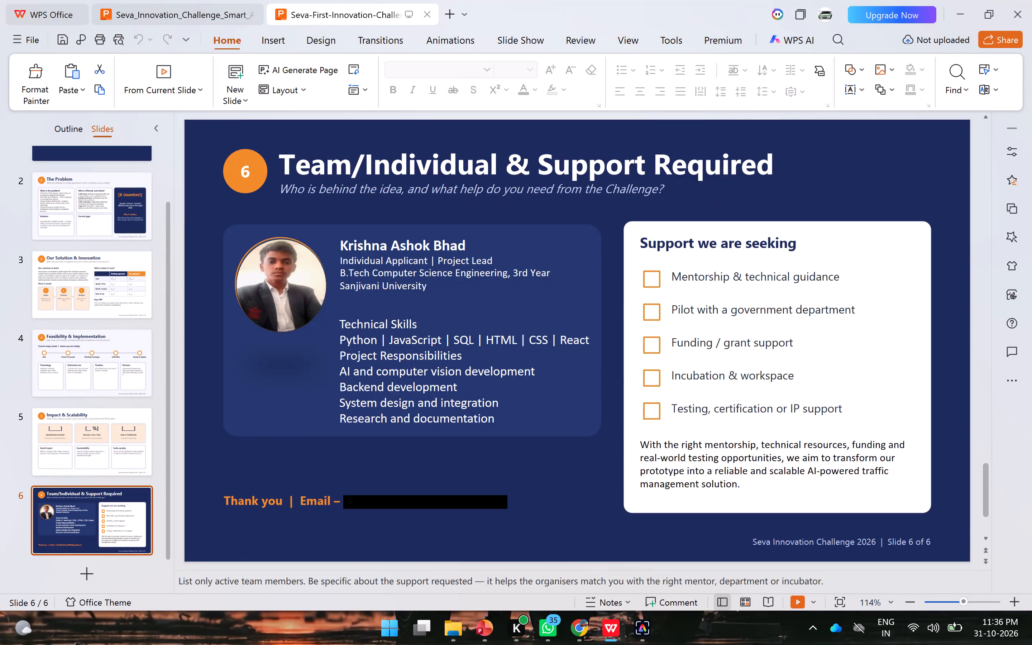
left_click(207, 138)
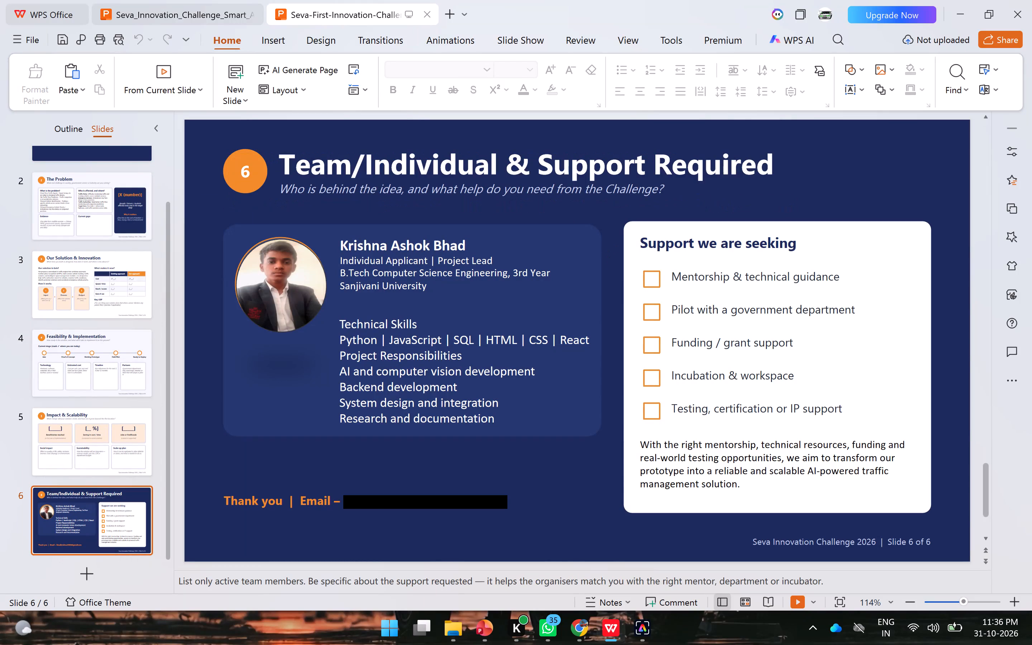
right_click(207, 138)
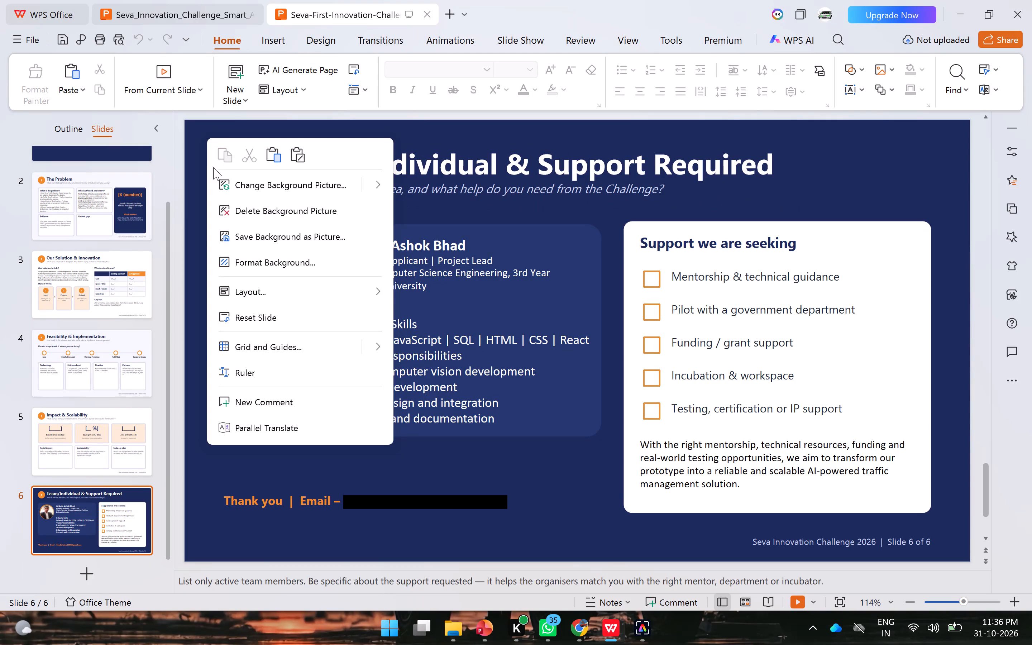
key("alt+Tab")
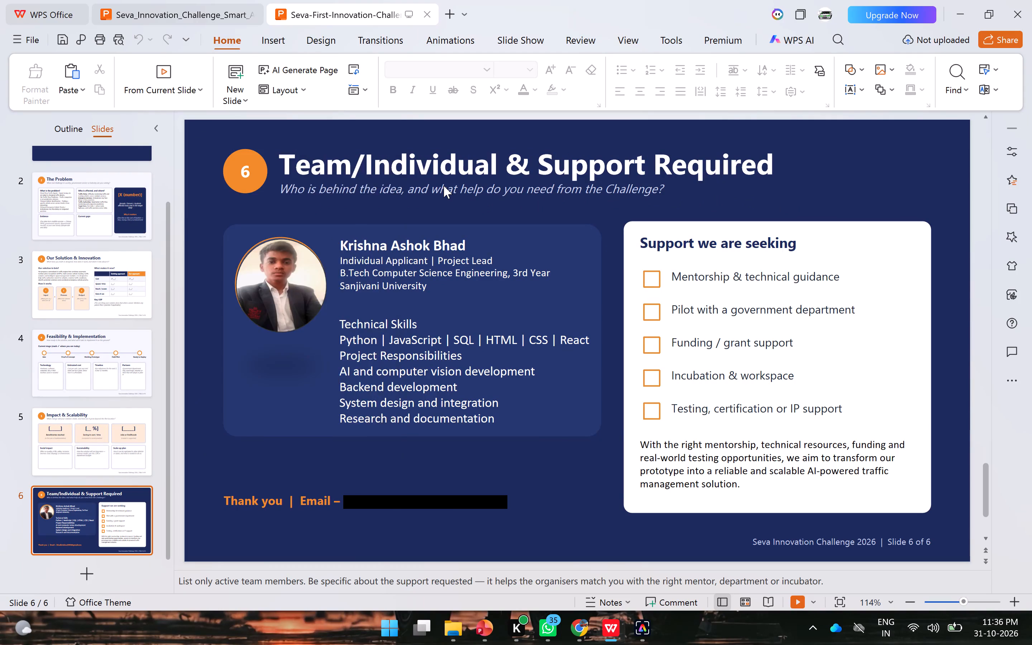
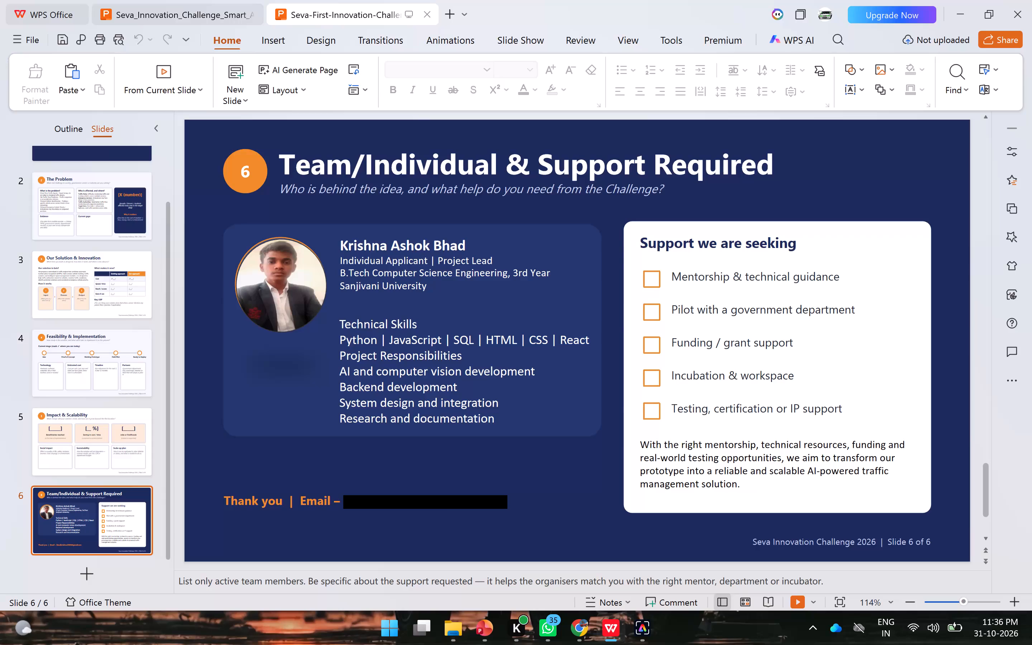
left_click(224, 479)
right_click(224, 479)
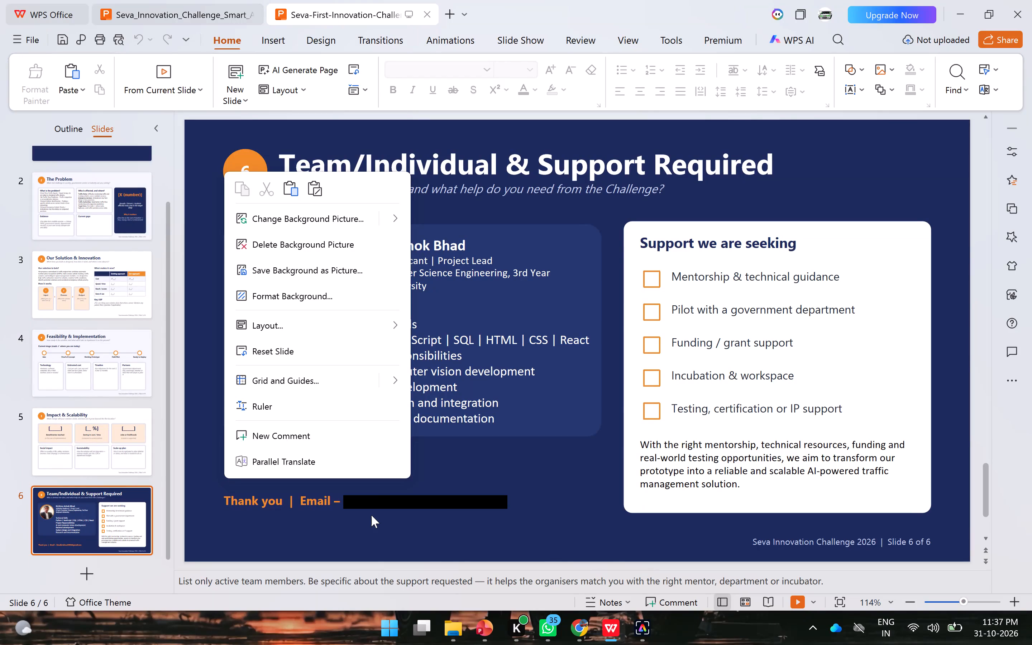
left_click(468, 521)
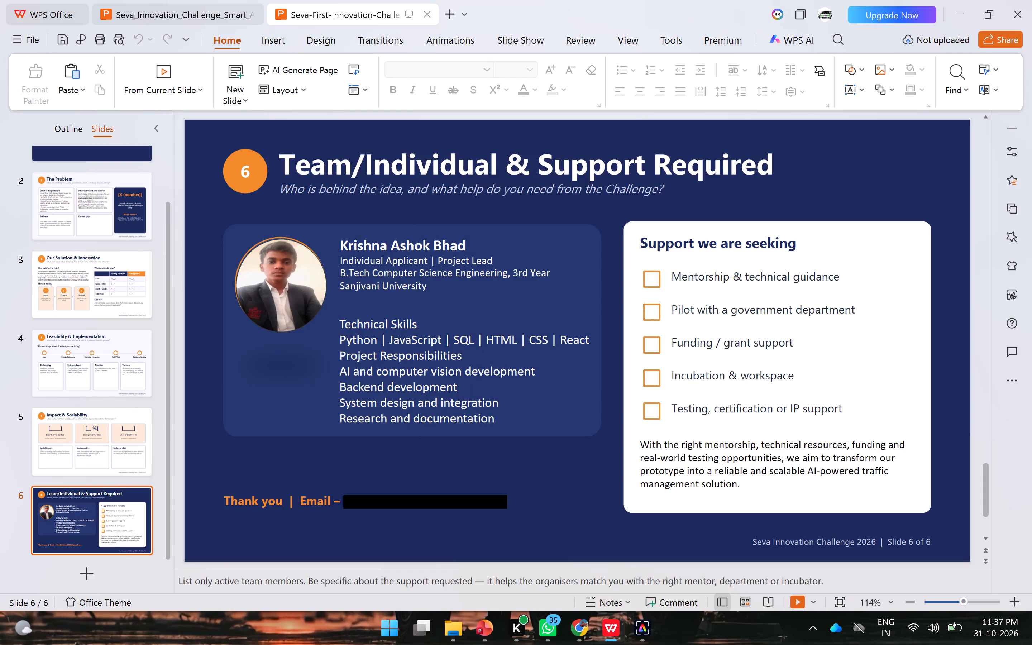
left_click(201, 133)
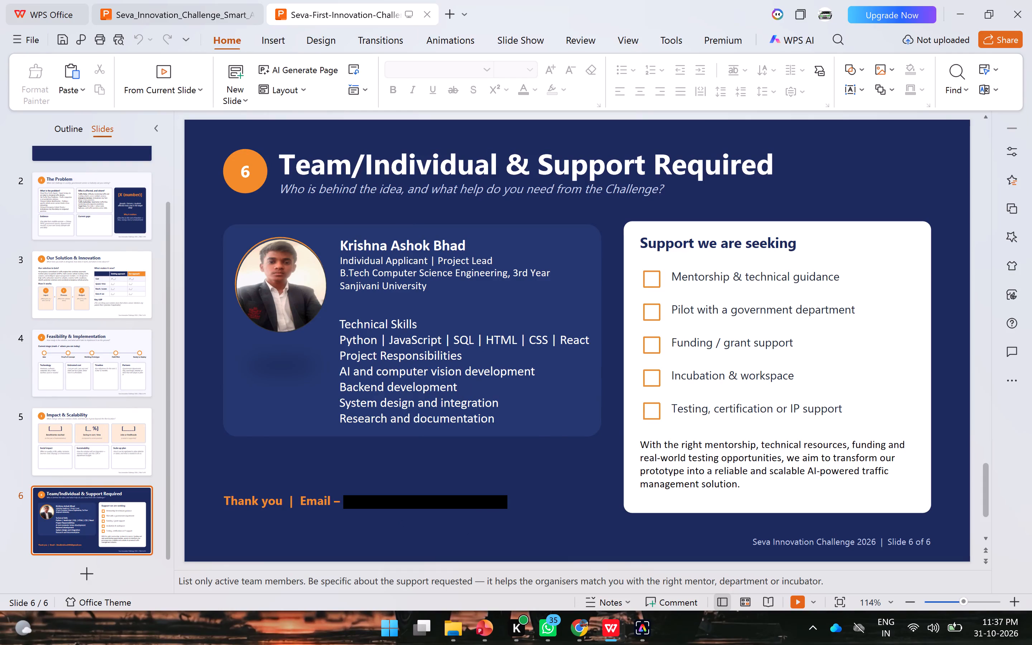
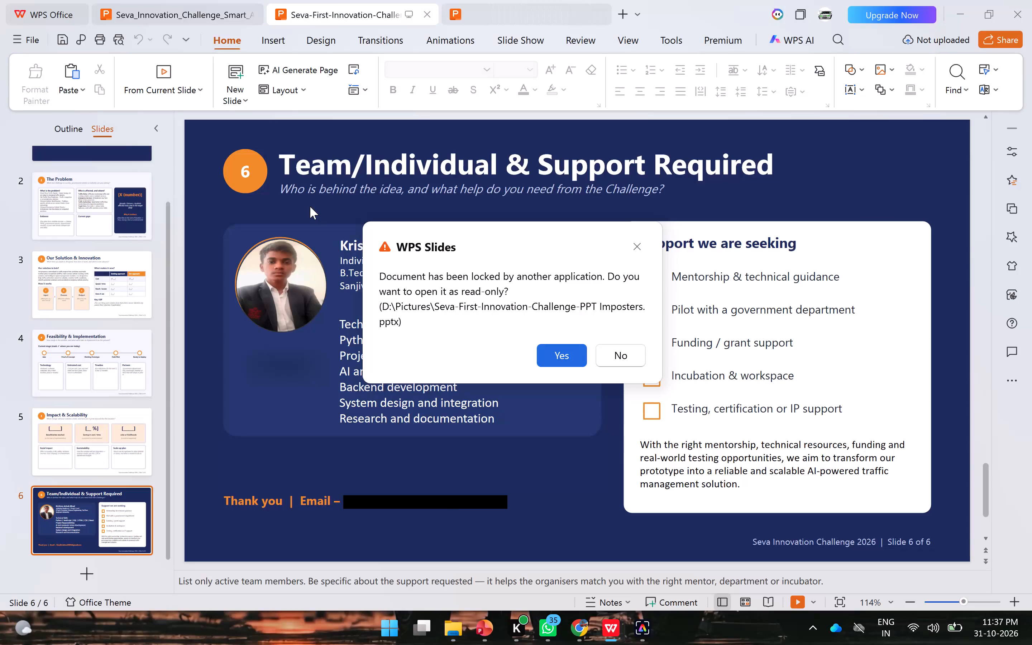
Open the locked "Seva-First-Innovation-Challenge-PPT Imposters.pptx" as read-only and look through its slides.
left_click(566, 355)
scroll(525, 312, "down", 3)
scroll(525, 312, "up", 6)
scroll(525, 312, "down", 13)
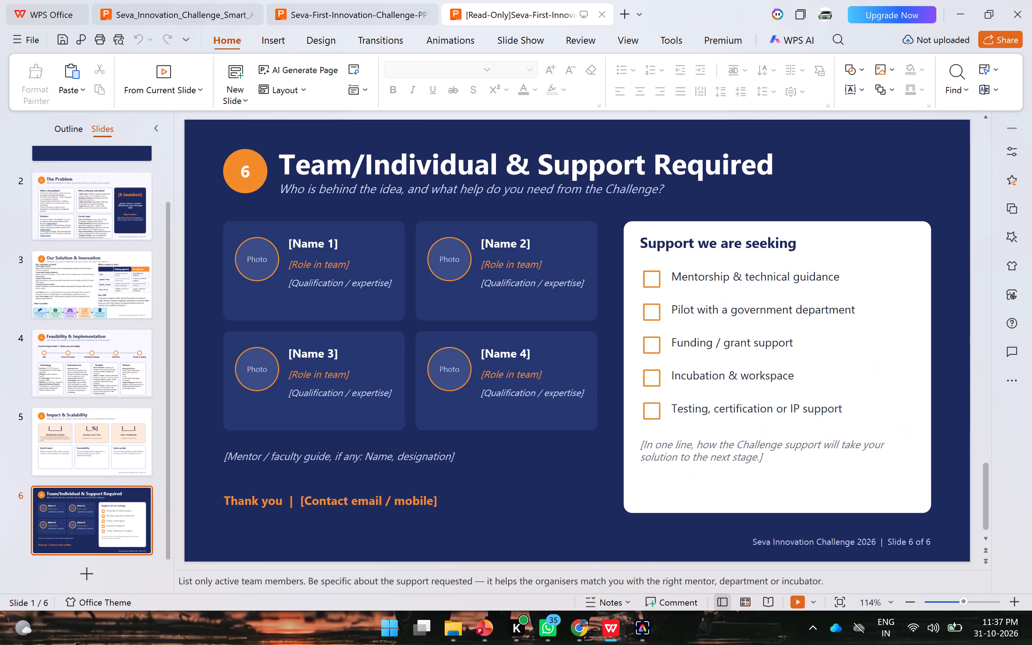
Look through the read-only deck in WPS Office and close it.
scroll(525, 312, "down", 20)
scroll(525, 312, "down", 20)
scroll(525, 312, "down", 2)
scroll(521, 126, "up", 12)
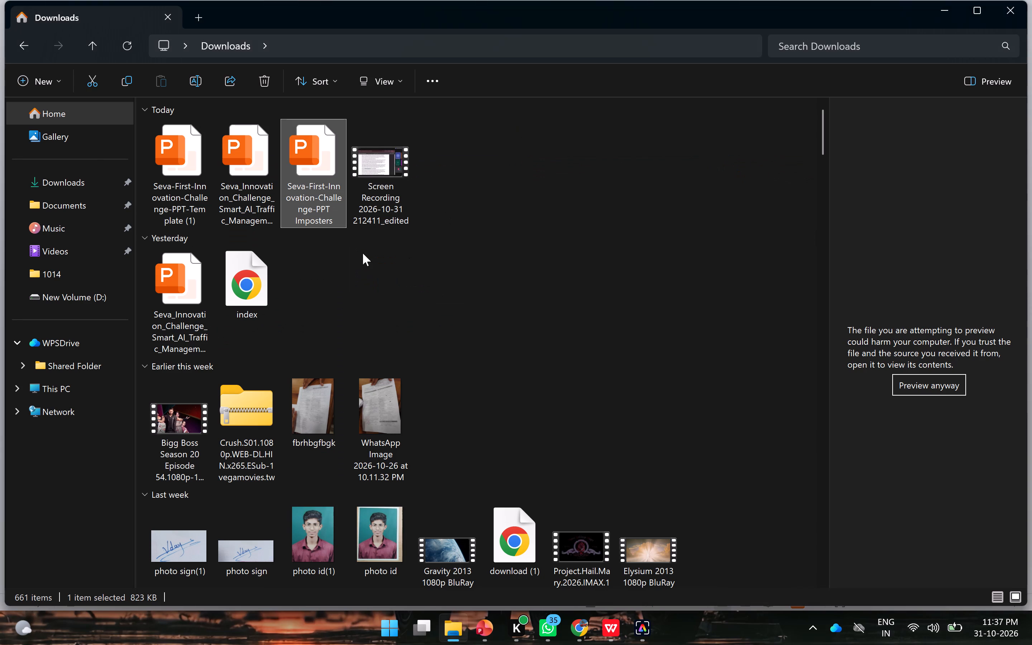
right_click(196, 185)
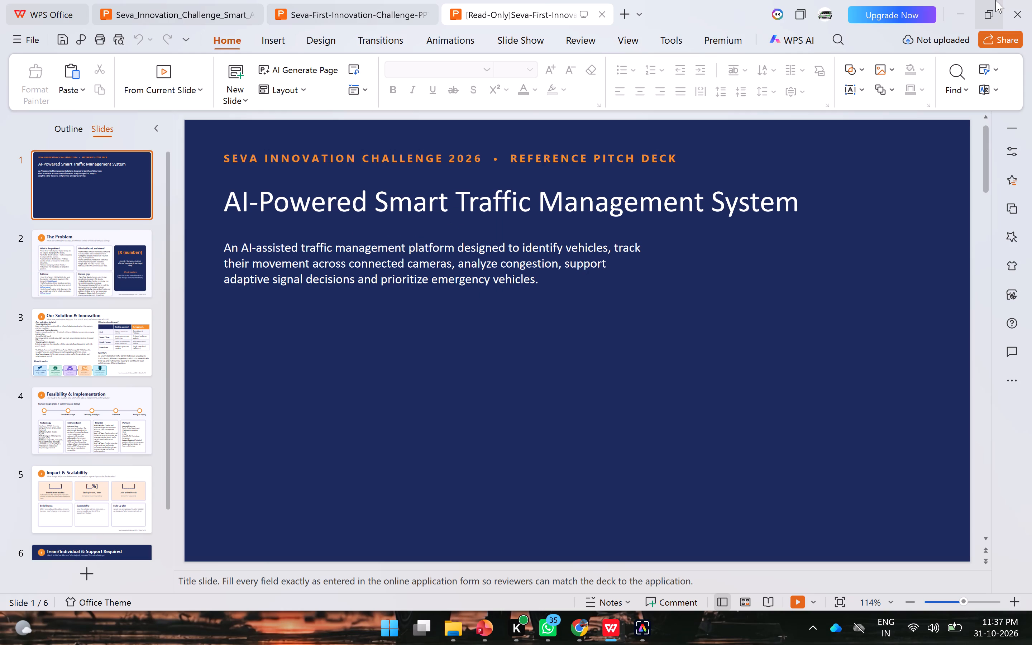
left_click(1012, 1)
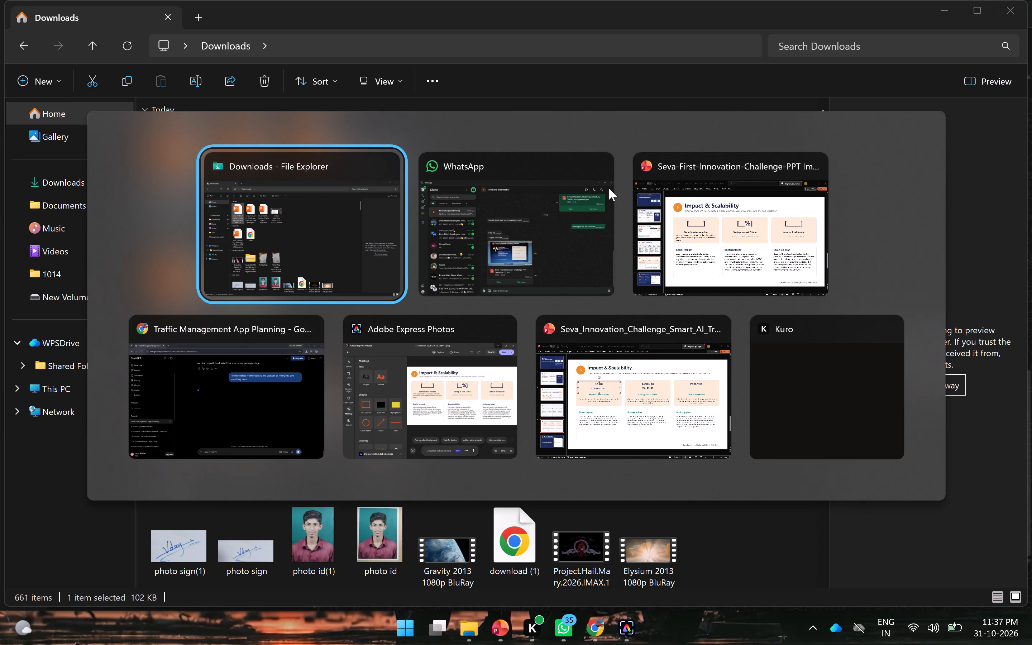
Open Seva-First-Innovation-Challenge-PPT-Template (1) from Downloads in PowerPoint and enable editing.
right_click(186, 167)
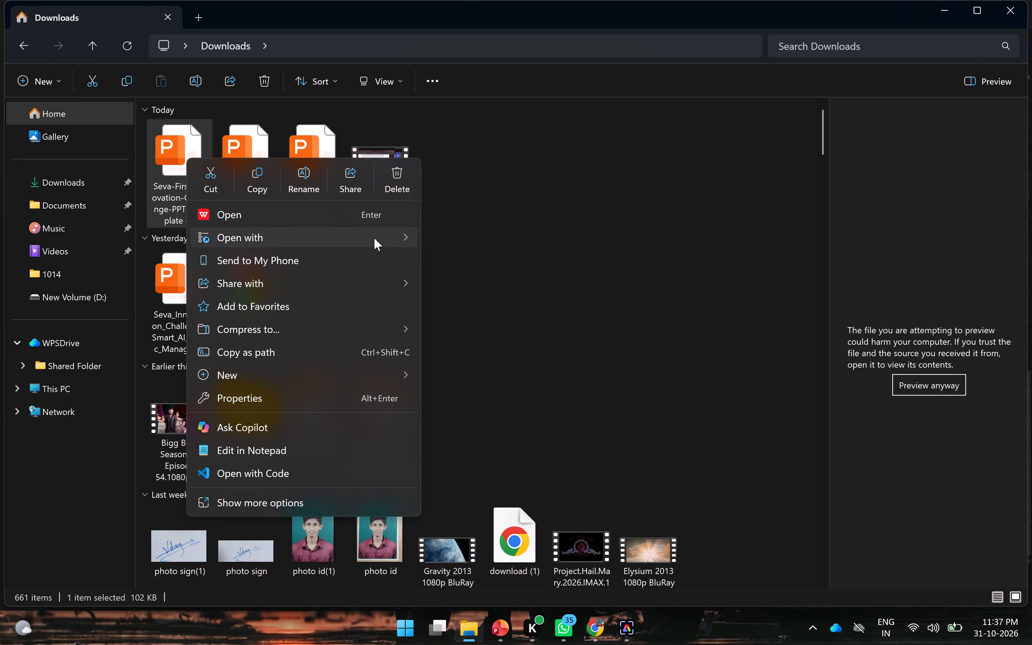
left_click(465, 239)
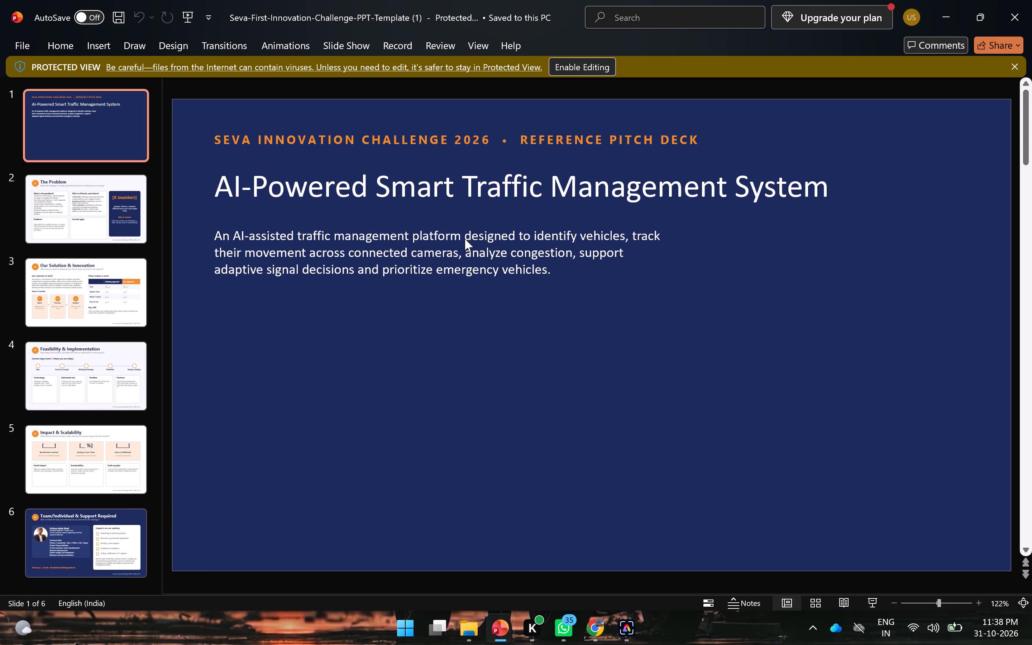
left_click(588, 65)
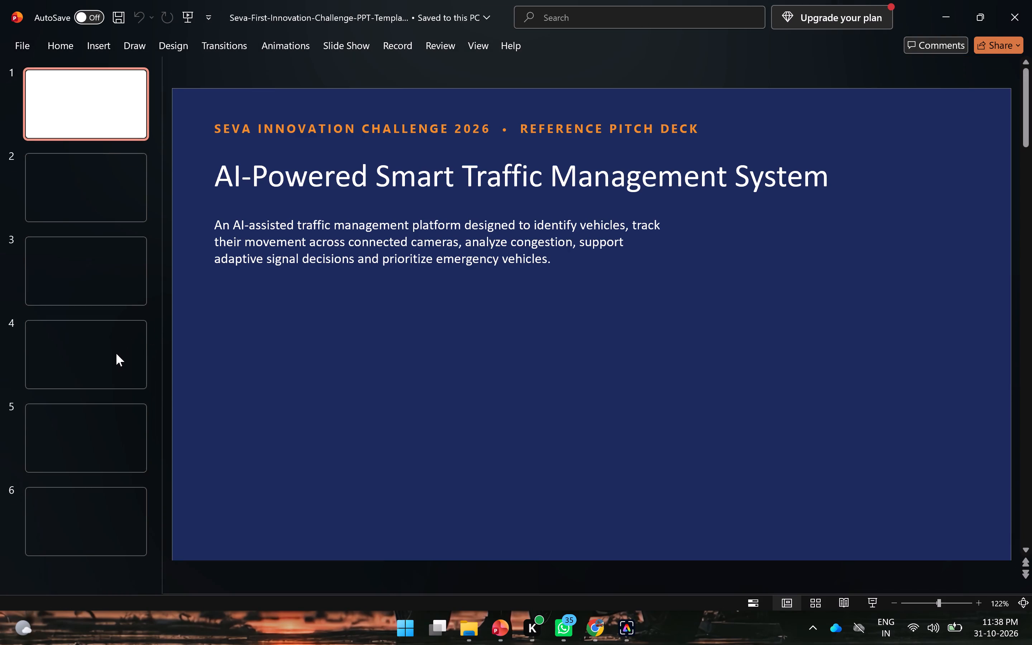
Copy the background shape of the team member's profile card on slide 6 of the Template (1) deck.
scroll(116, 353, "down", 7)
left_click(109, 513)
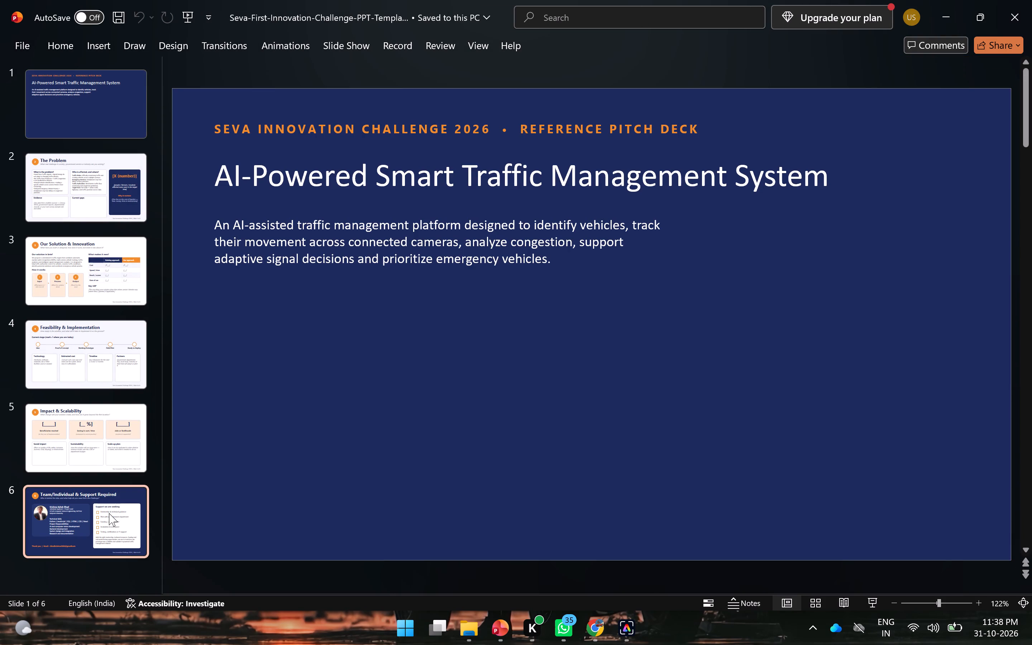
right_click(191, 140)
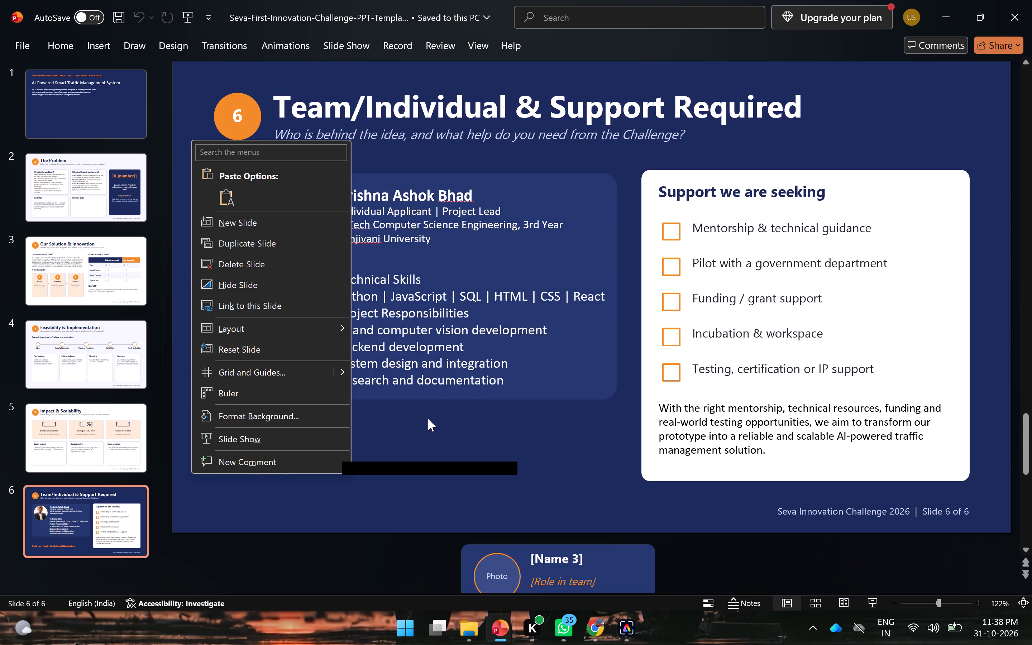
scroll(428, 419, "down", 3)
left_click(605, 577)
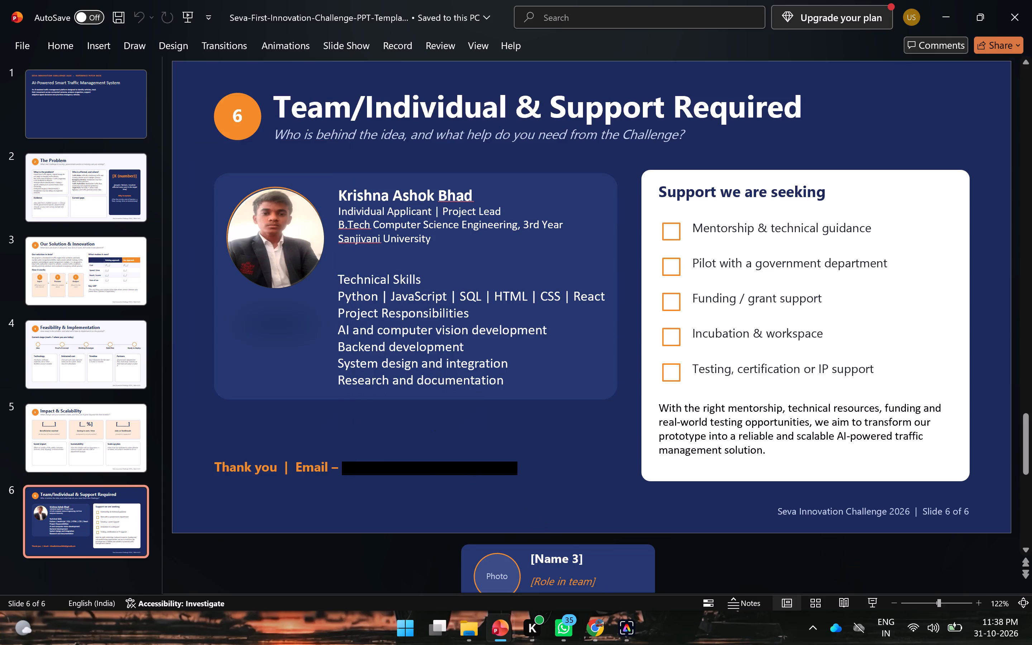
key("Delete")
left_click(290, 313)
key("ctrl+c")
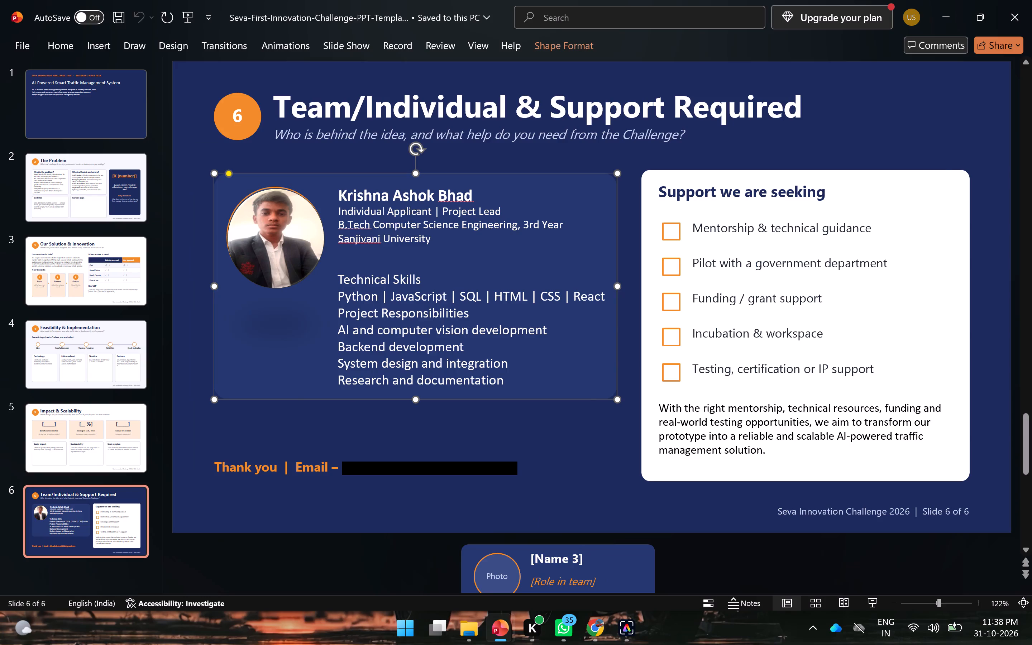
On slide 6 of the PPT Imposters deck, delete all four team-member placeholder cards and the mentor line.
key("alt+Tab")
key("alt+Tab")
key("alt+Tab")
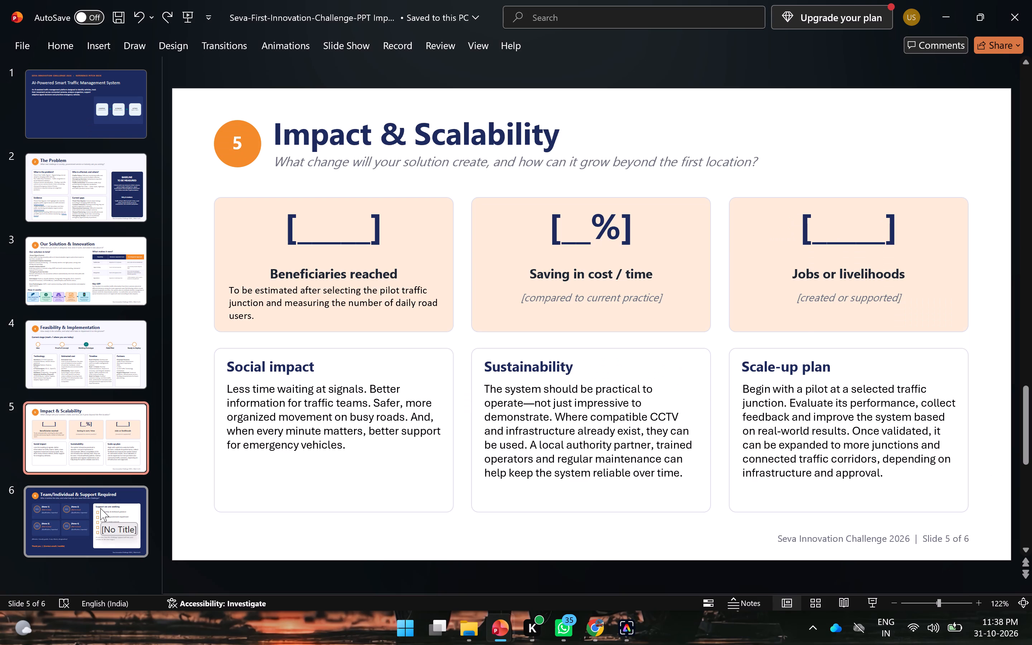
left_click(100, 508)
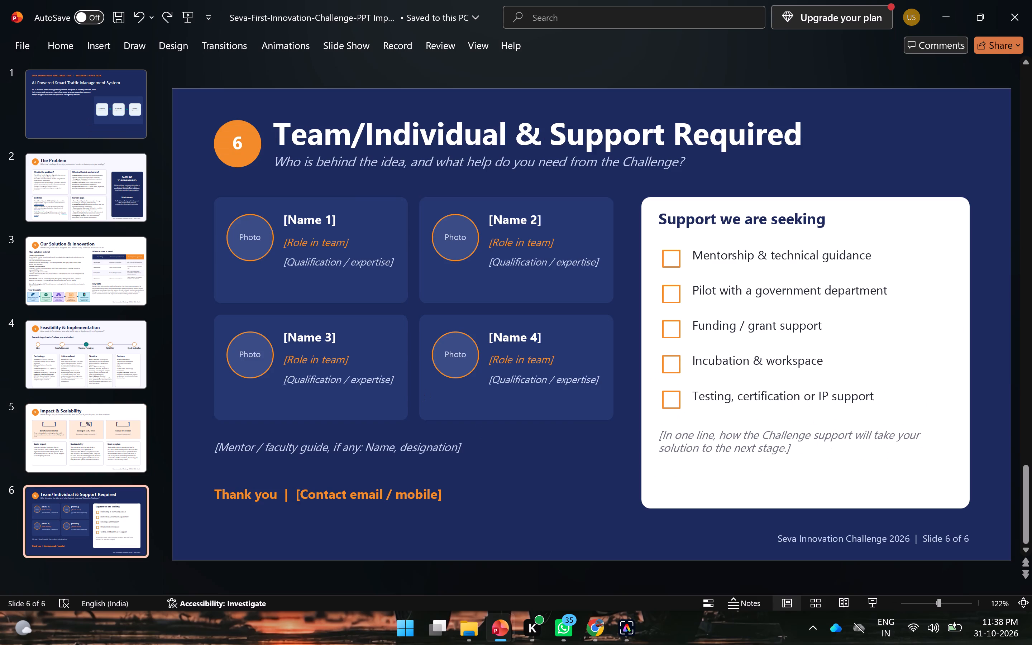
left_click(373, 288)
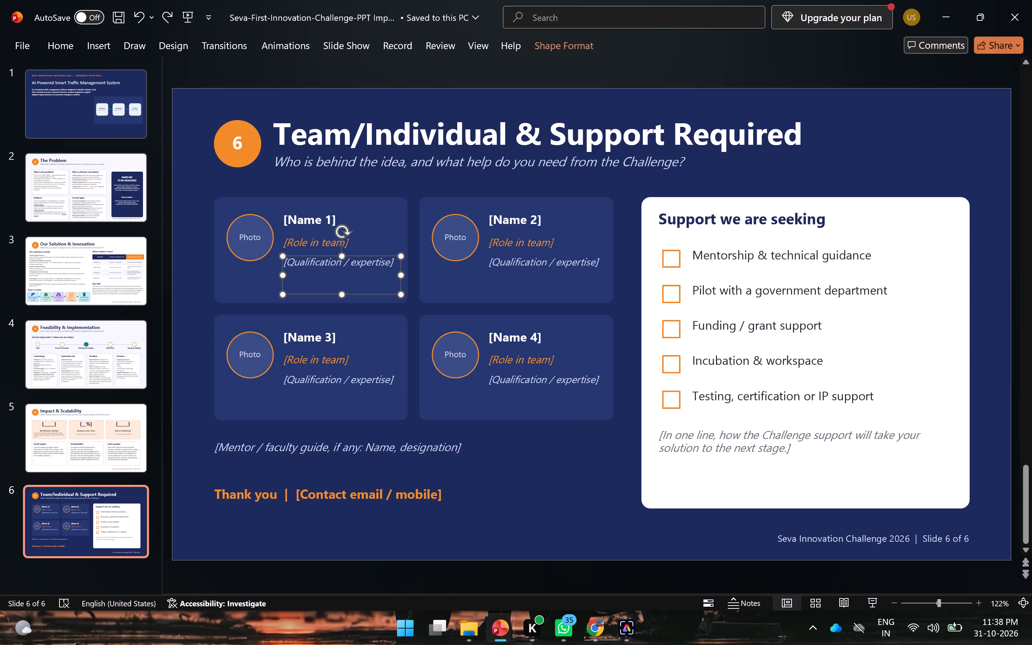
left_click(378, 207)
left_click(378, 207)
key("Delete")
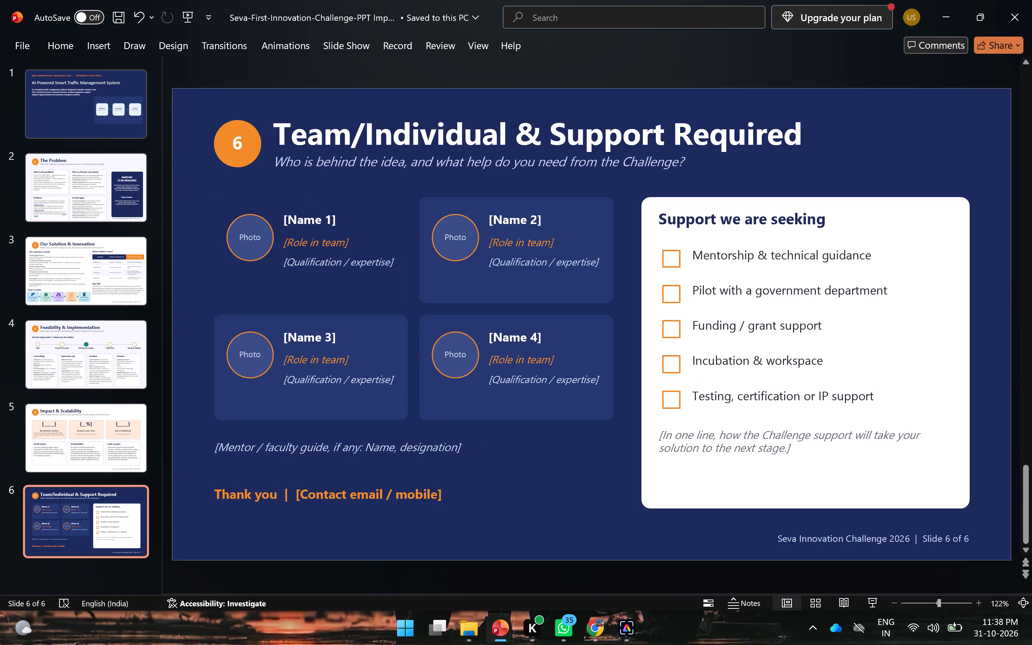
left_click(266, 224)
key("Delete")
left_click_drag(209, 189, 370, 286)
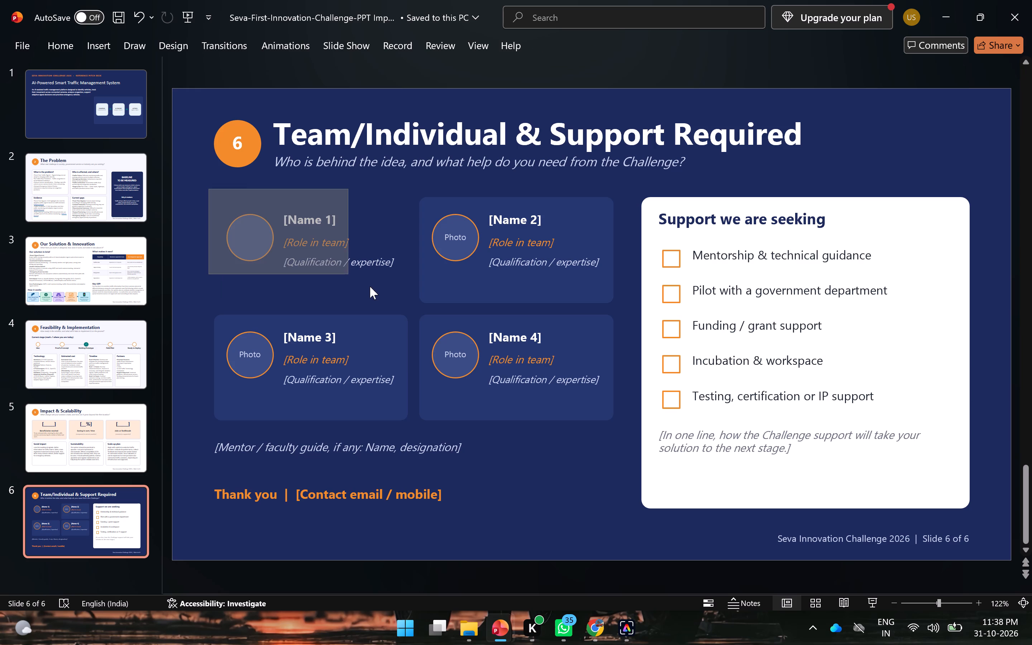
left_click_drag(370, 286, 637, 407)
key("Delete")
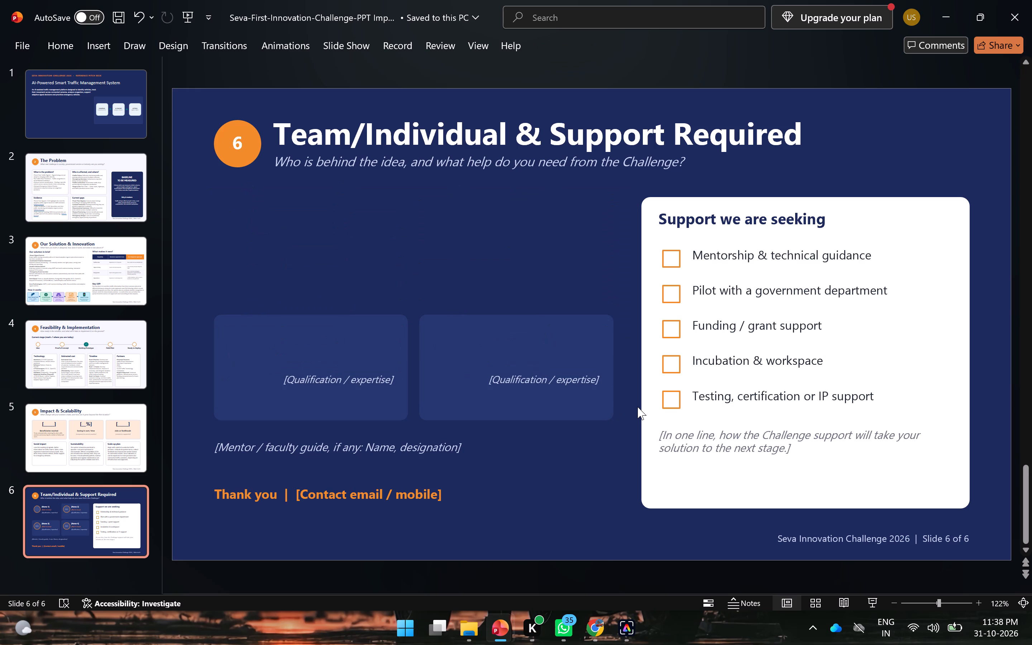
left_click_drag(207, 268, 585, 475)
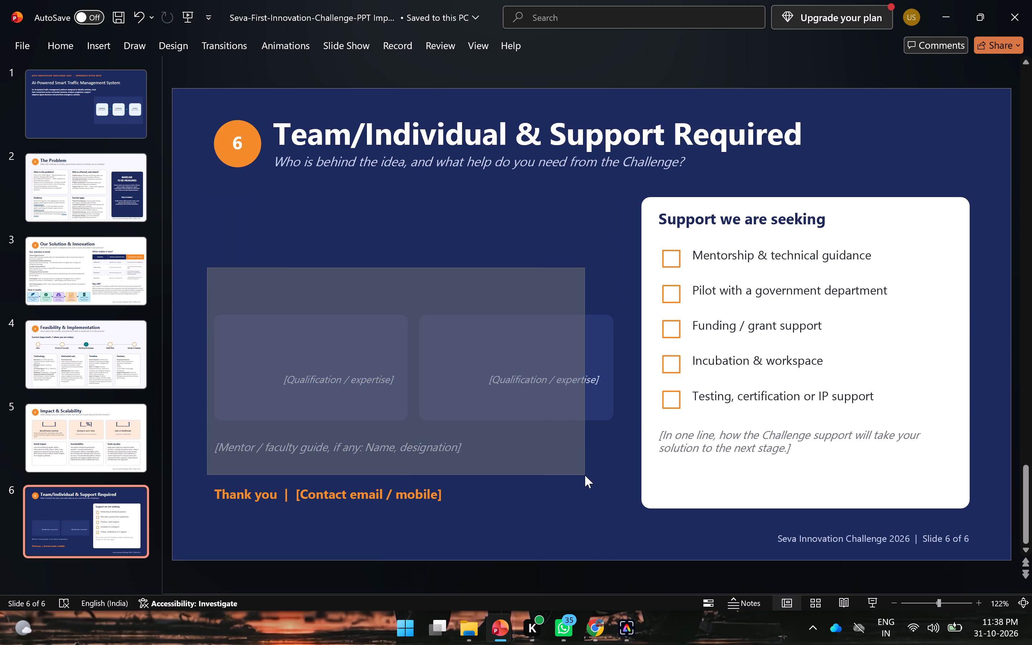
left_click_drag(585, 475, 622, 480)
key("Delete")
Paste the copied profile card background into the cleared area of slide 6 in the PPT Imposters deck.
key("alt+Tab")
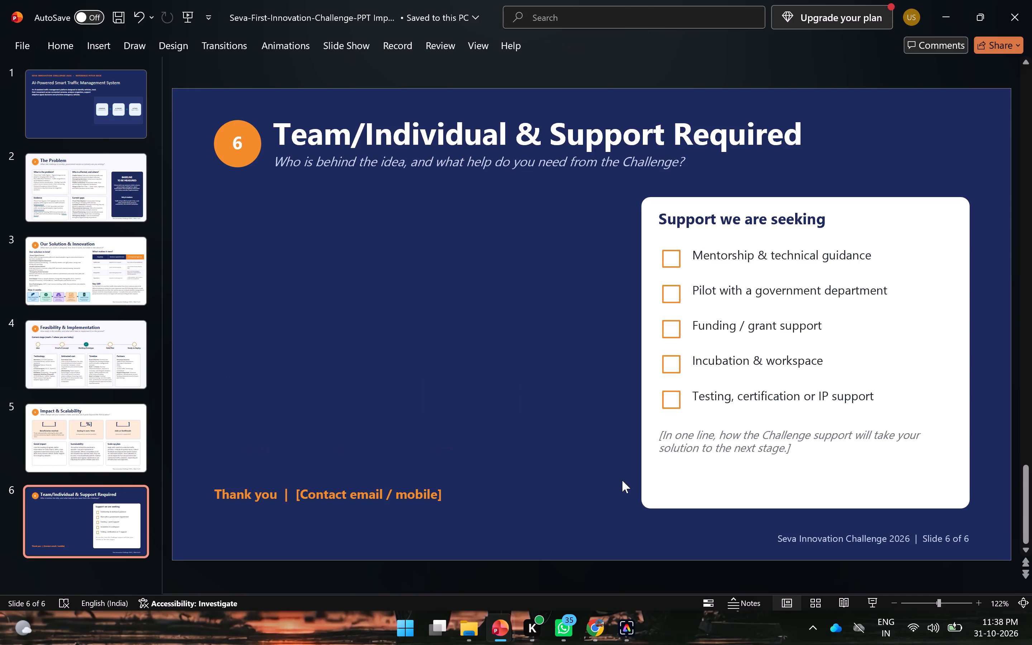
key("alt+Tab")
left_click(339, 251)
key("ctrl+v")
Copy the photo, name, role and qualification boxes from the Template (1) profile card and paste them onto the Imposters slide 6 card.
key("alt+Tab")
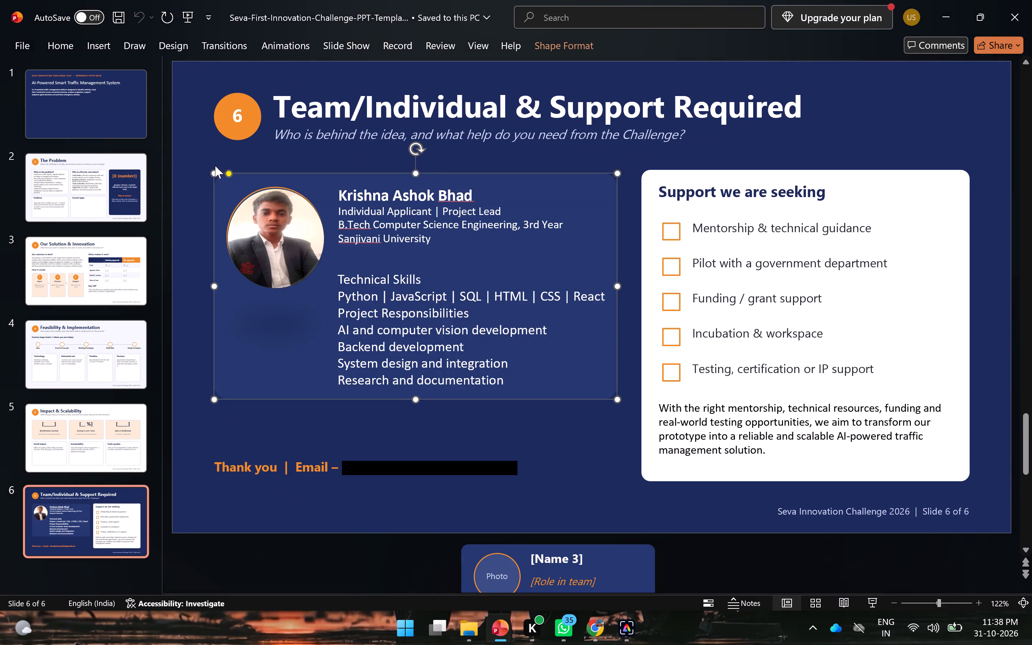
left_click_drag(204, 149, 613, 400)
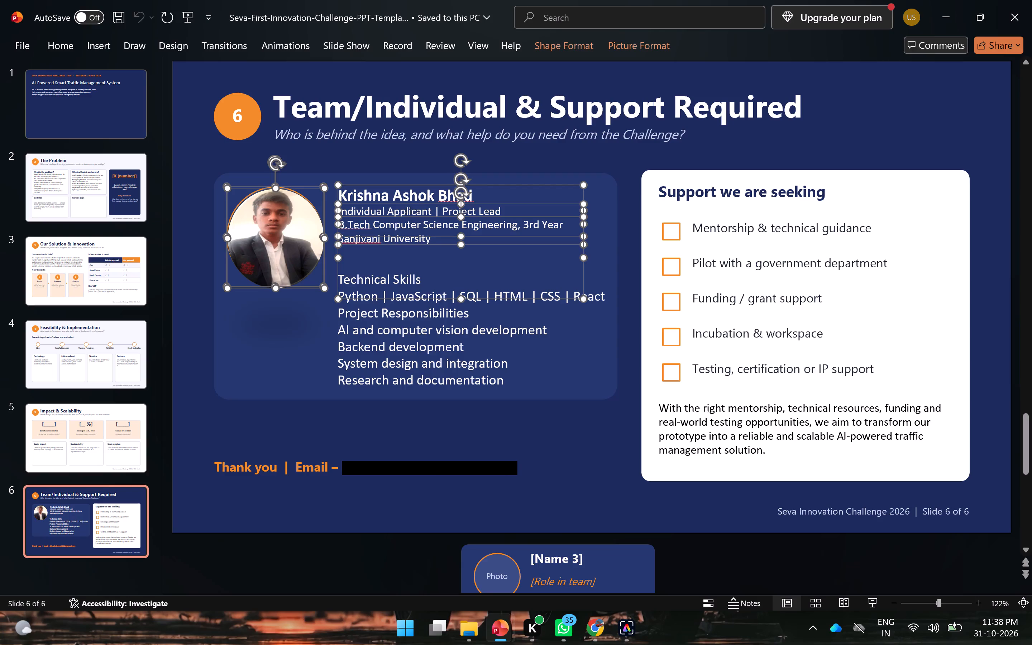
key("ctrl+c")
key("alt+Tab")
key("ctrl+v")
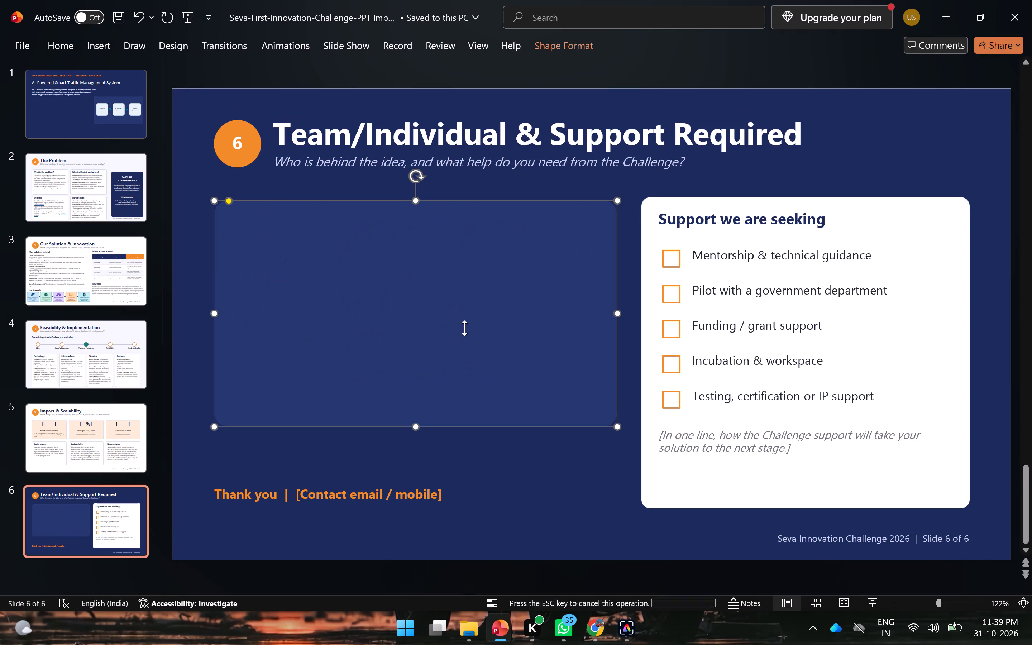
left_click(419, 393)
Copy the Technical Skills and Project Responsibilities text from Template (1) into the Imposters profile card and move its text box lower in the card.
key("alt+Tab")
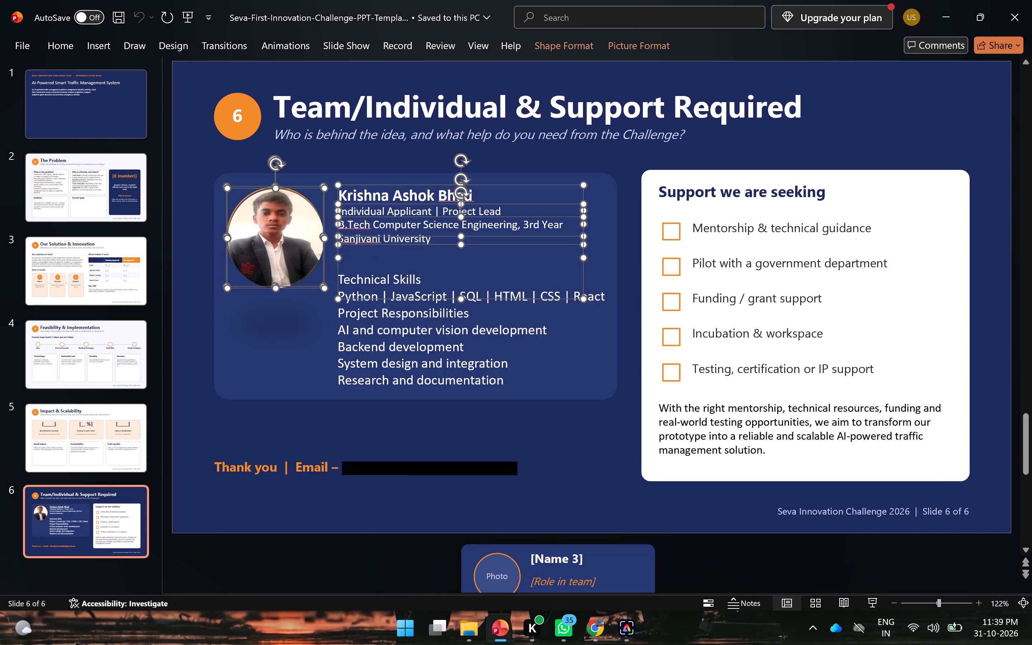
left_click_drag(201, 141, 619, 457)
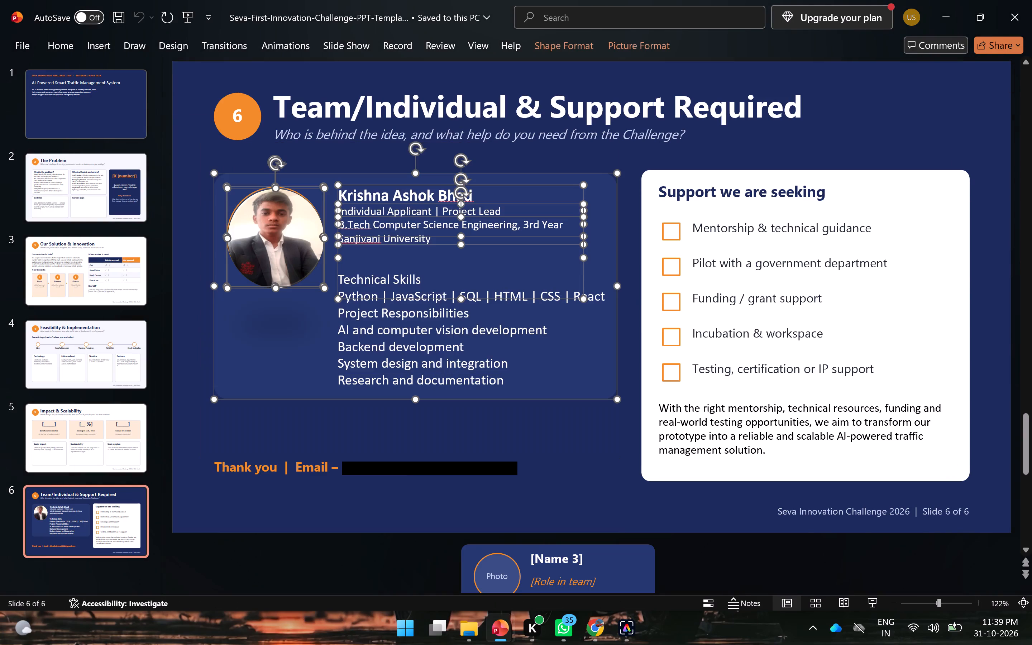
left_click(322, 358)
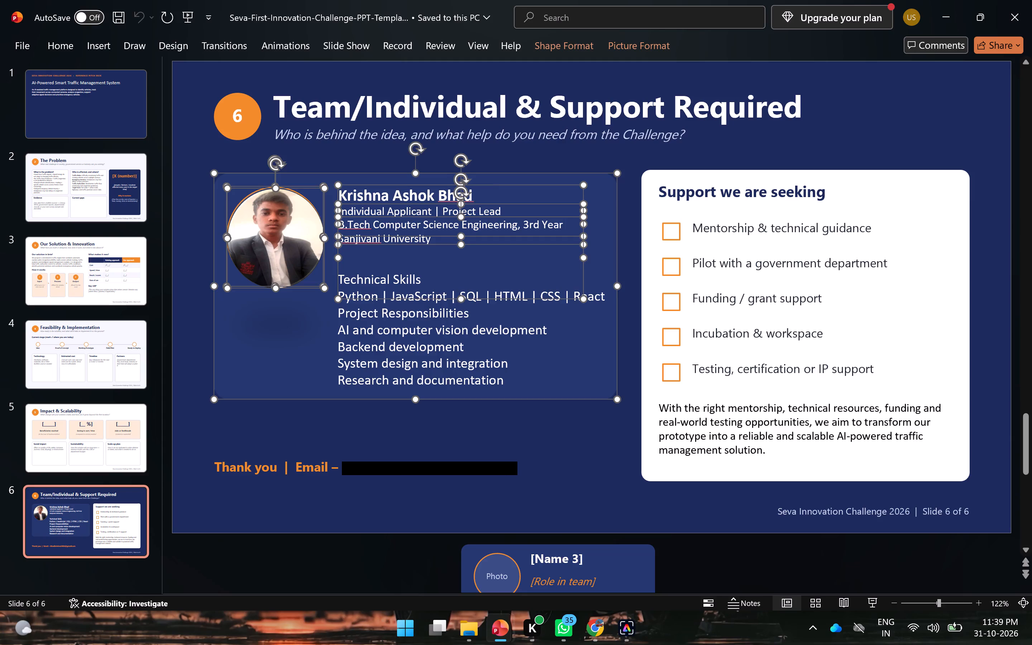
left_click(300, 332)
left_click(410, 444)
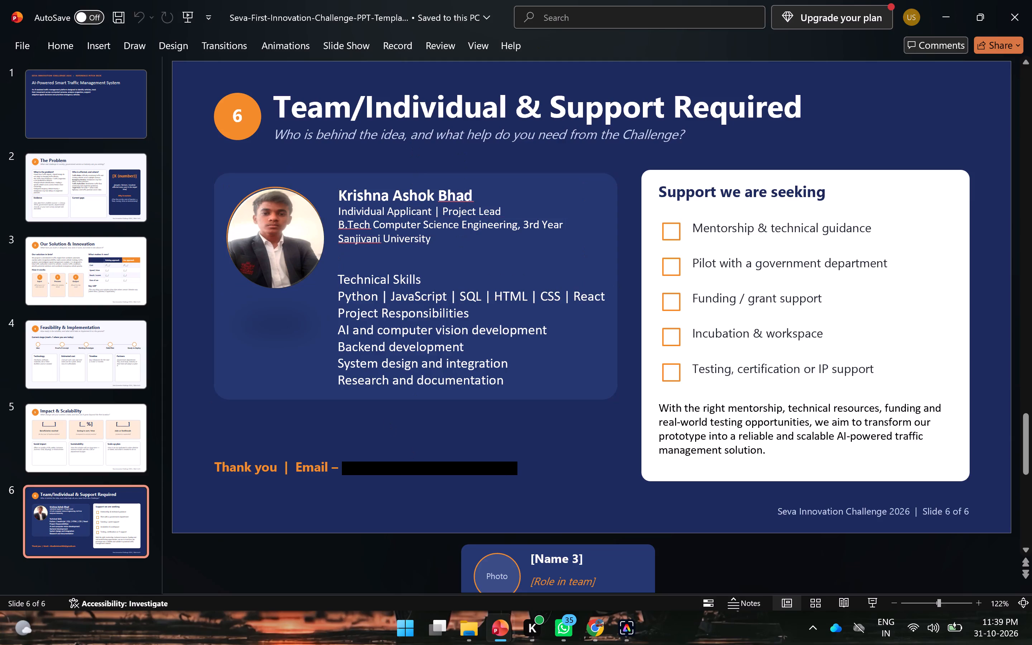
left_click_drag(339, 271, 525, 382)
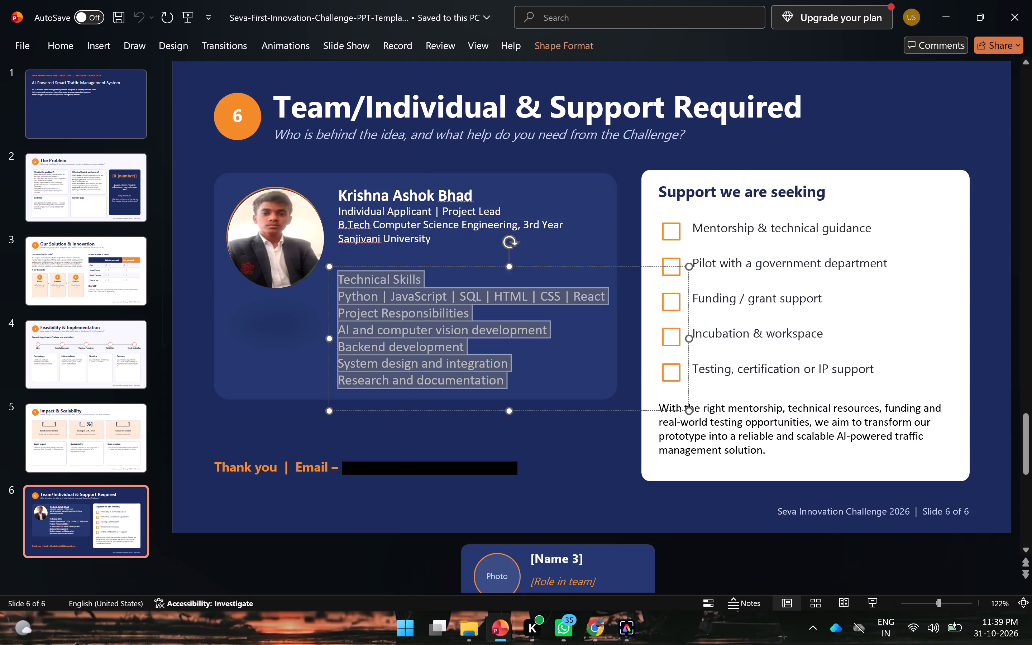
left_click_drag(525, 382, 525, 382)
key("ctrl+c")
key("alt+Tab")
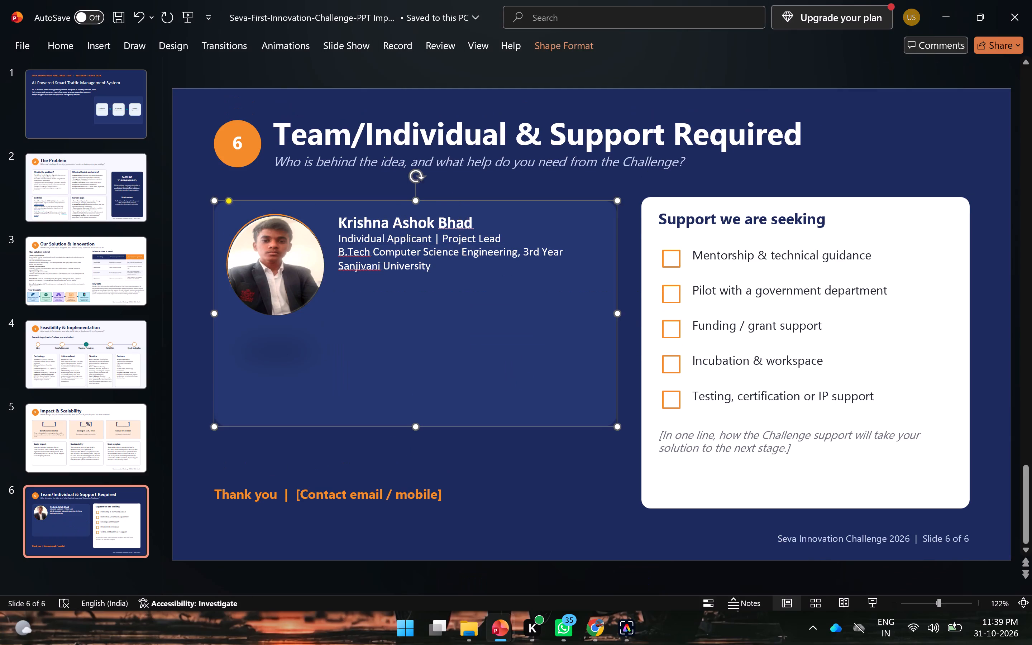
left_click(430, 324)
key("ctrl+v")
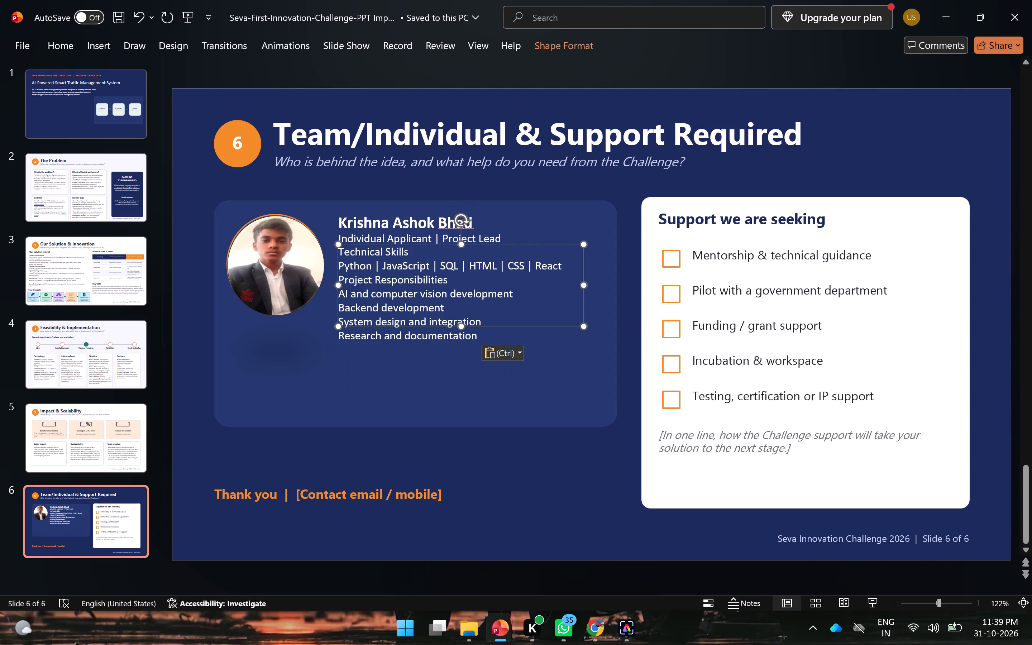
left_click_drag(513, 244, 515, 306)
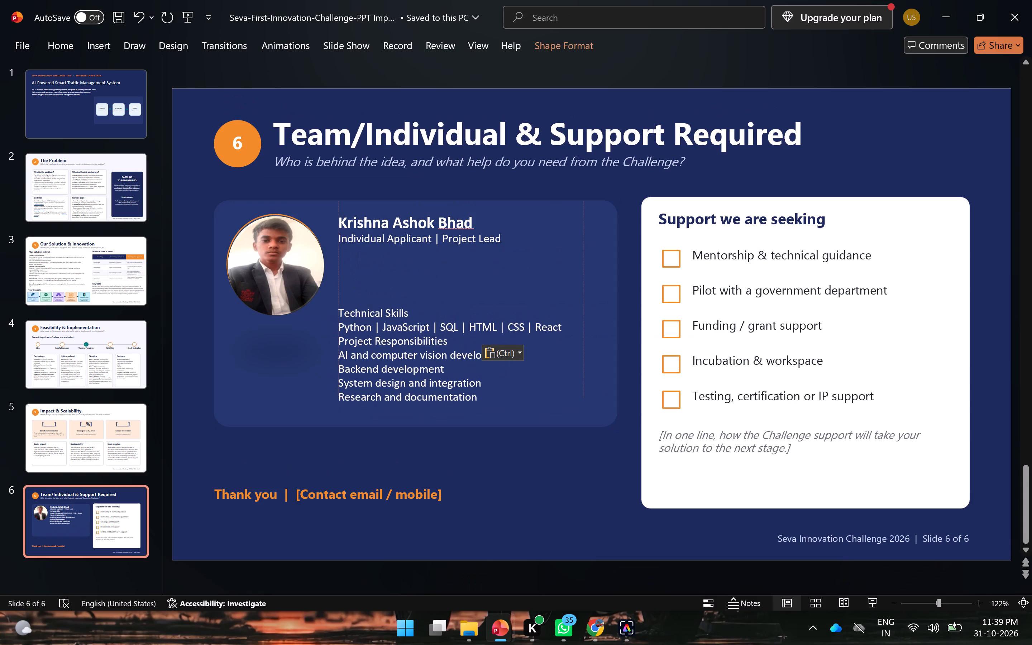
left_click_drag(515, 306, 516, 315)
Copy the B.Tech Computer Science Engineering and Sanjivani University lines from the Template (1) deck and paste them into the Imposters profile card's text box.
key("alt+Tab")
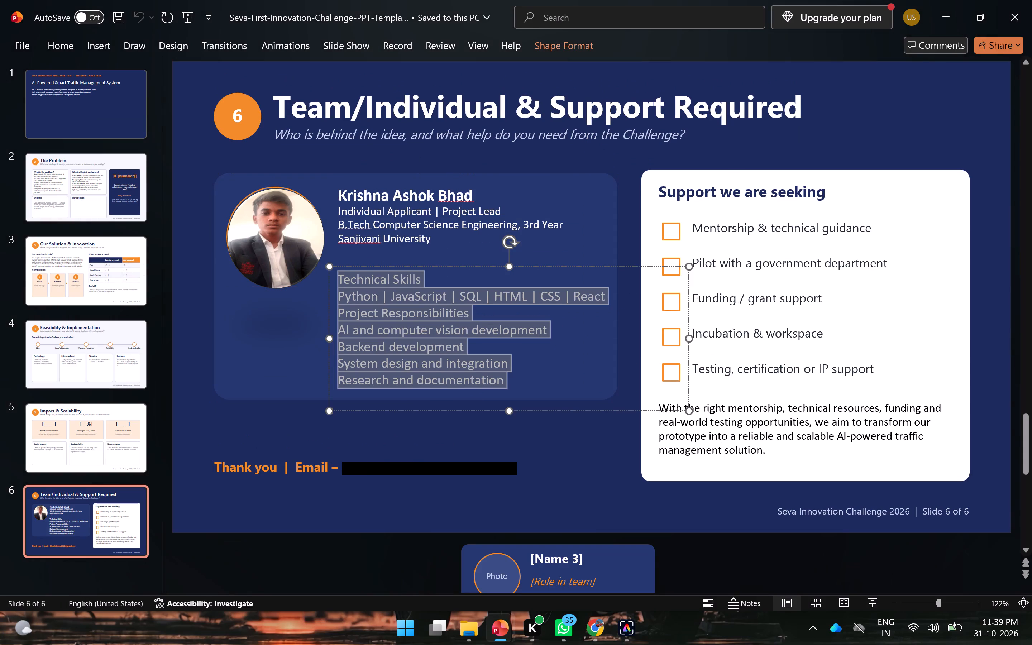
left_click_drag(339, 224, 425, 245)
key("ctrl+c")
key("alt+Tab")
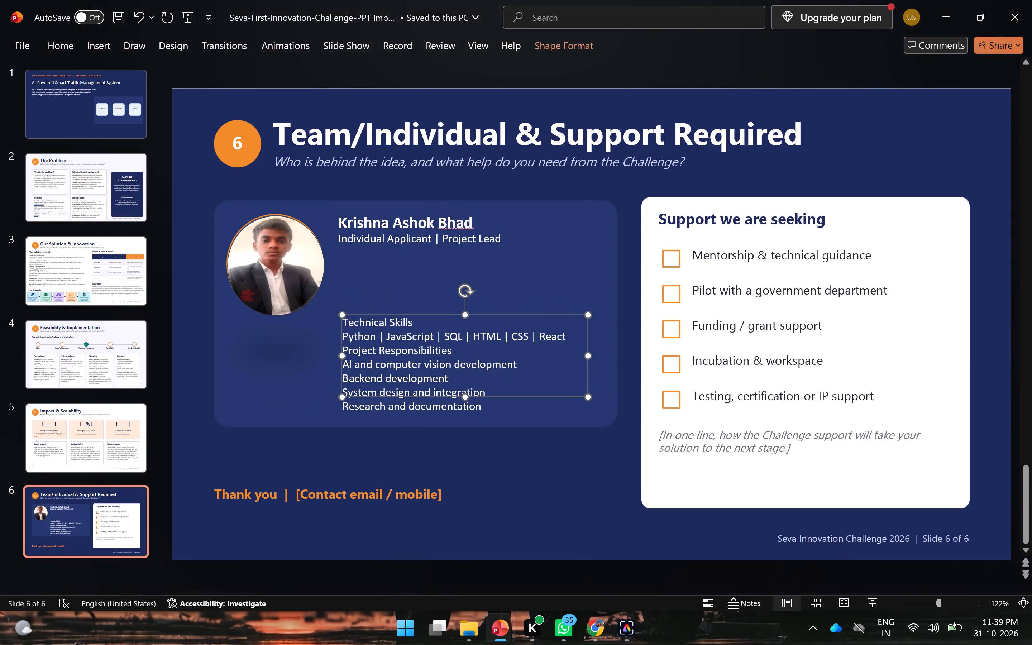
left_click(405, 264)
key("ctrl+v")
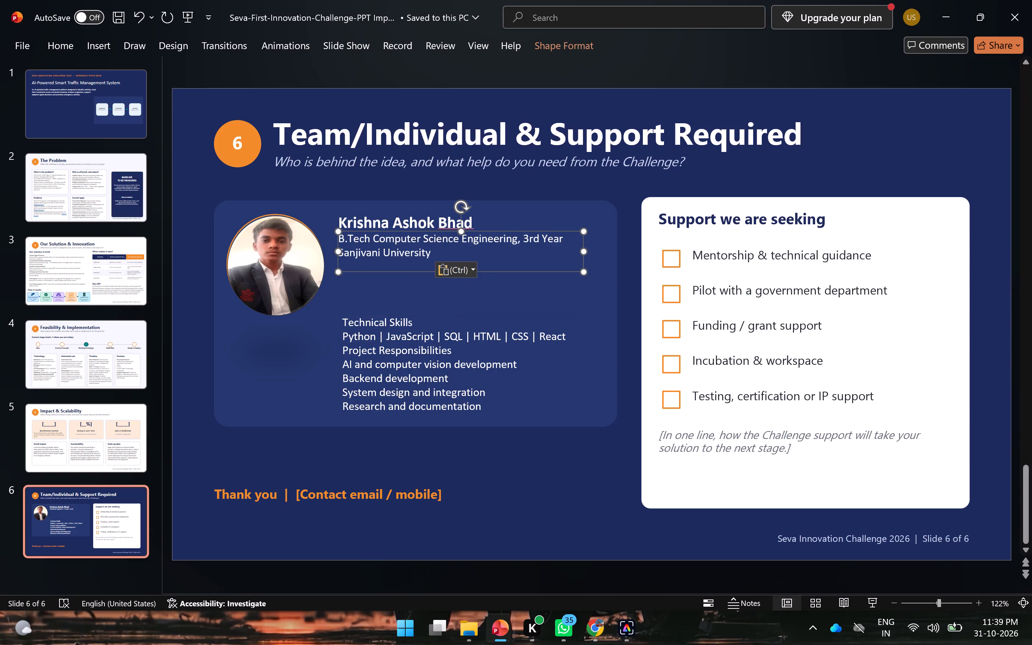
Copy the "Project Lead" text from the Template (1) profile card and add a new line beneath the name in the Imposters card.
key("alt+Tab")
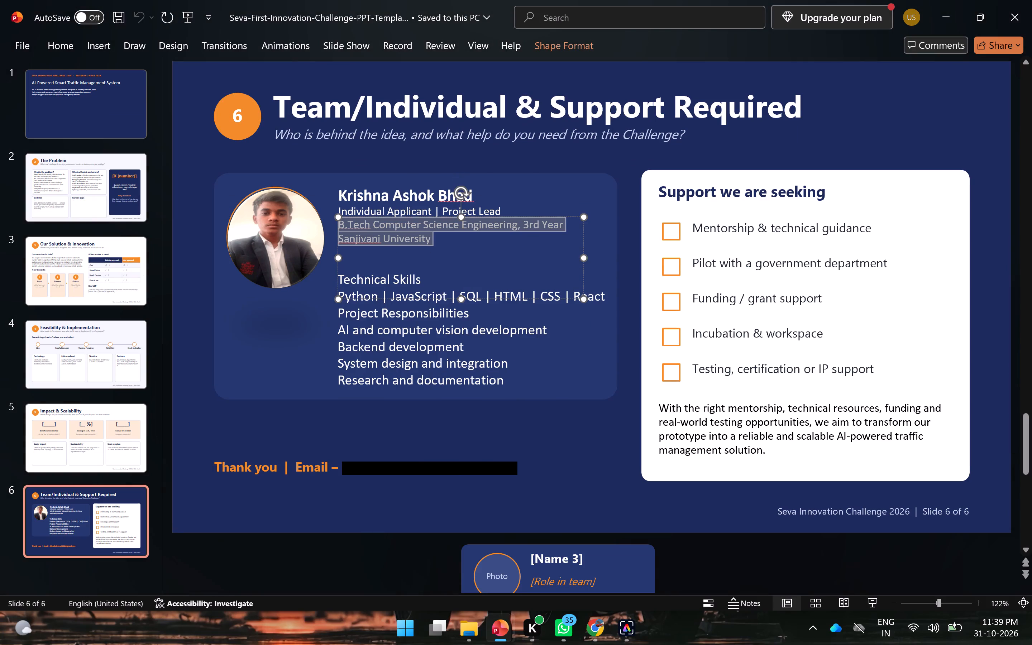
left_click(503, 214)
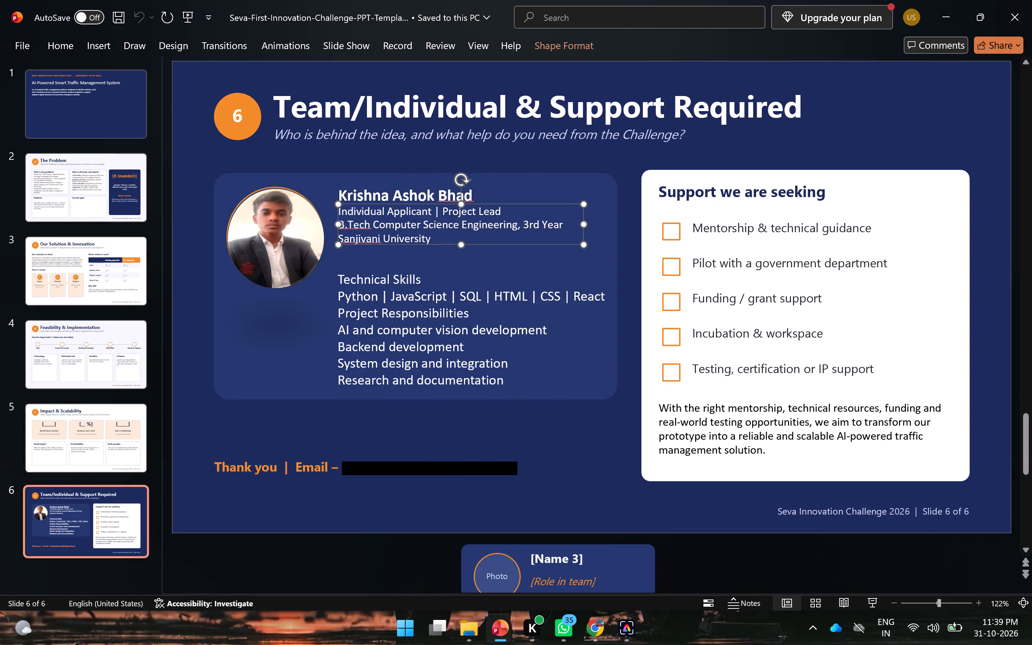
left_click_drag(440, 213, 515, 211)
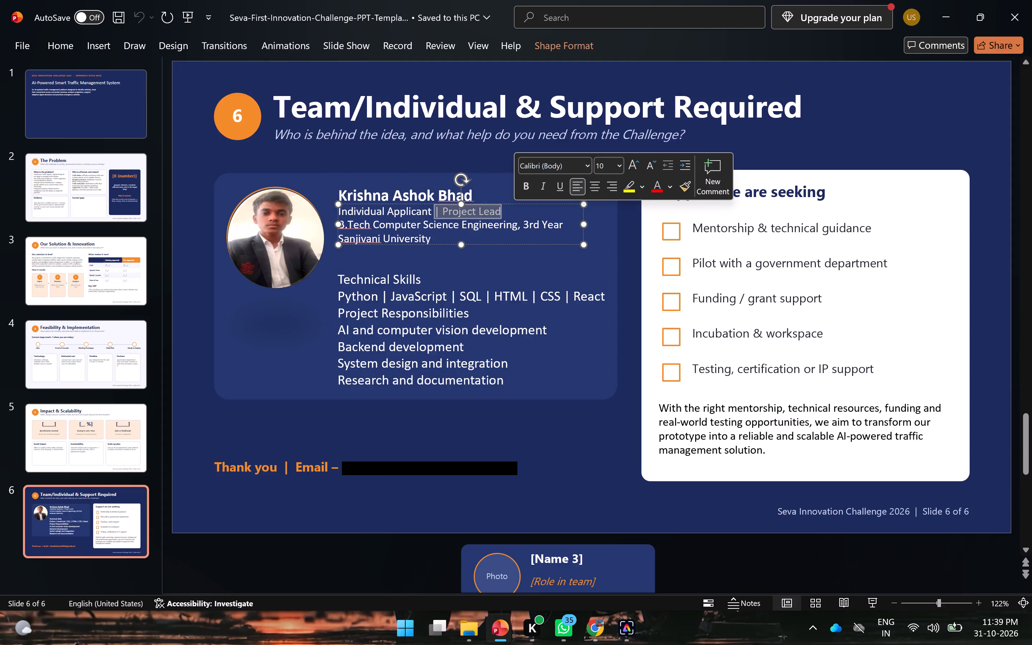
left_click(506, 214)
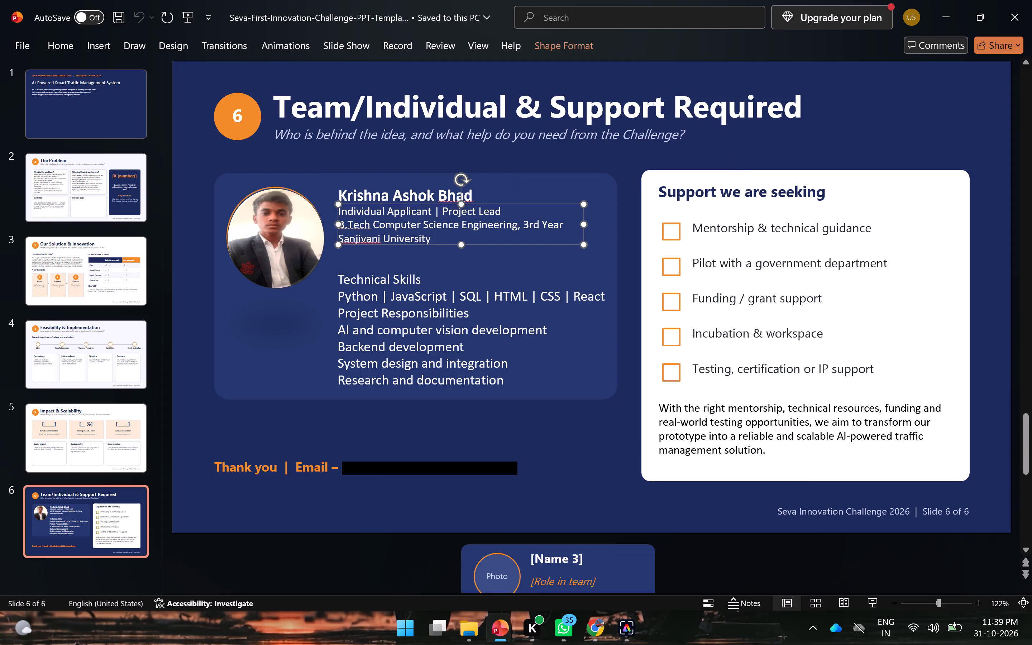
left_click_drag(445, 213, 477, 213)
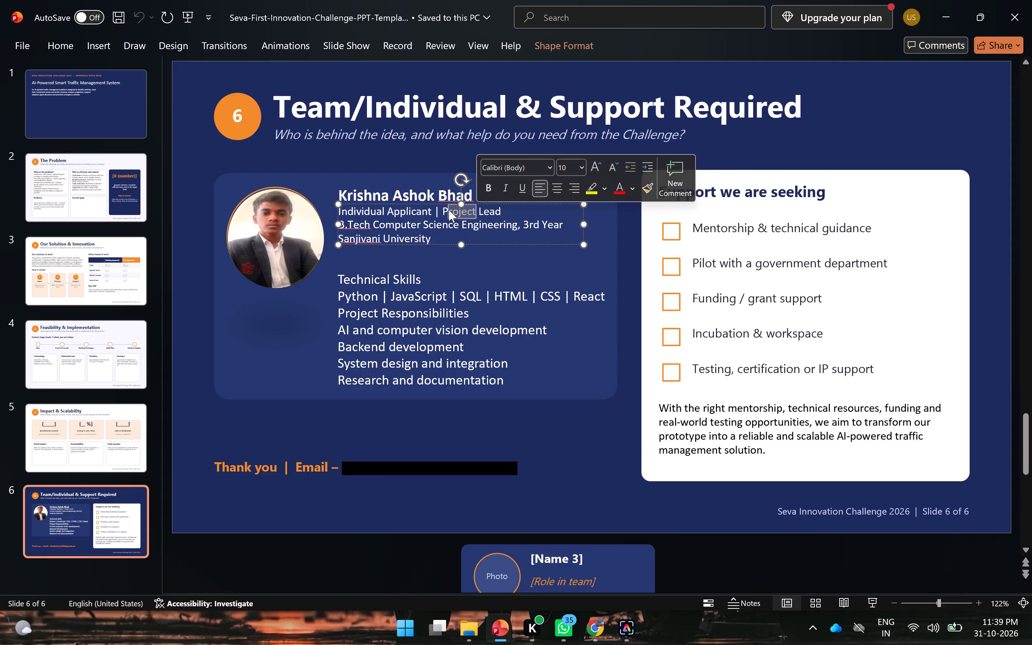
left_click_drag(442, 209, 499, 210)
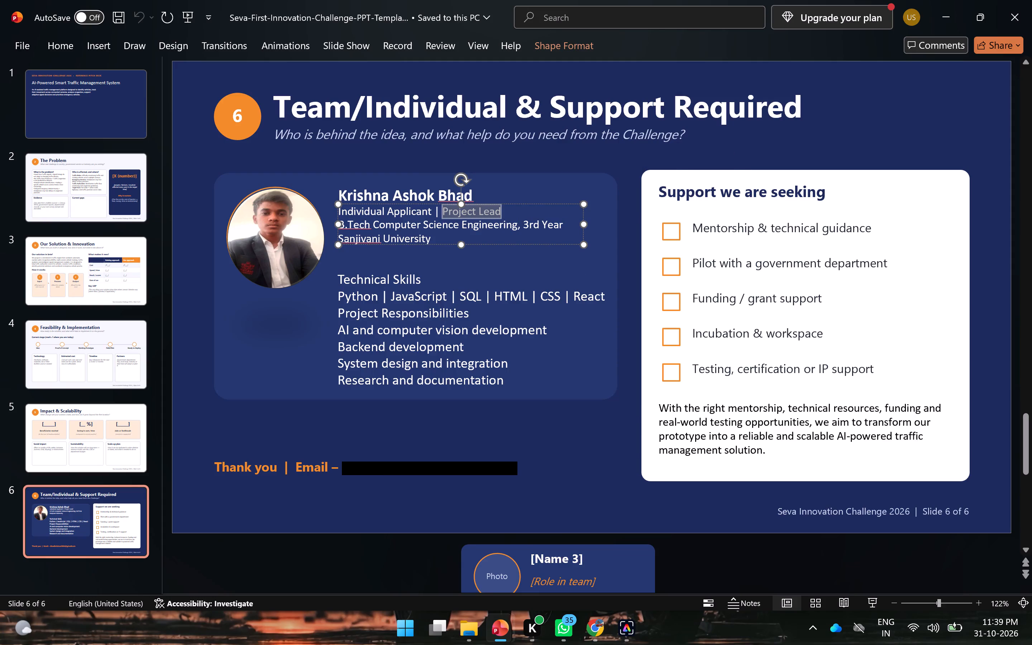
left_click_drag(499, 210, 500, 210)
key("ctrl+c")
key("alt+Tab")
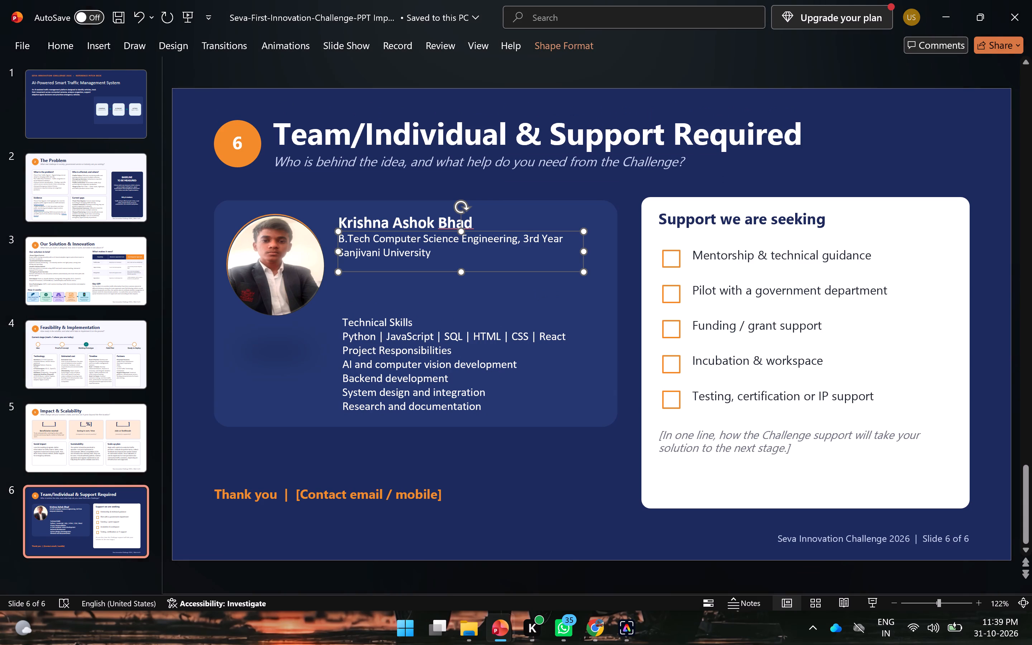
left_click(476, 226)
left_click(472, 224)
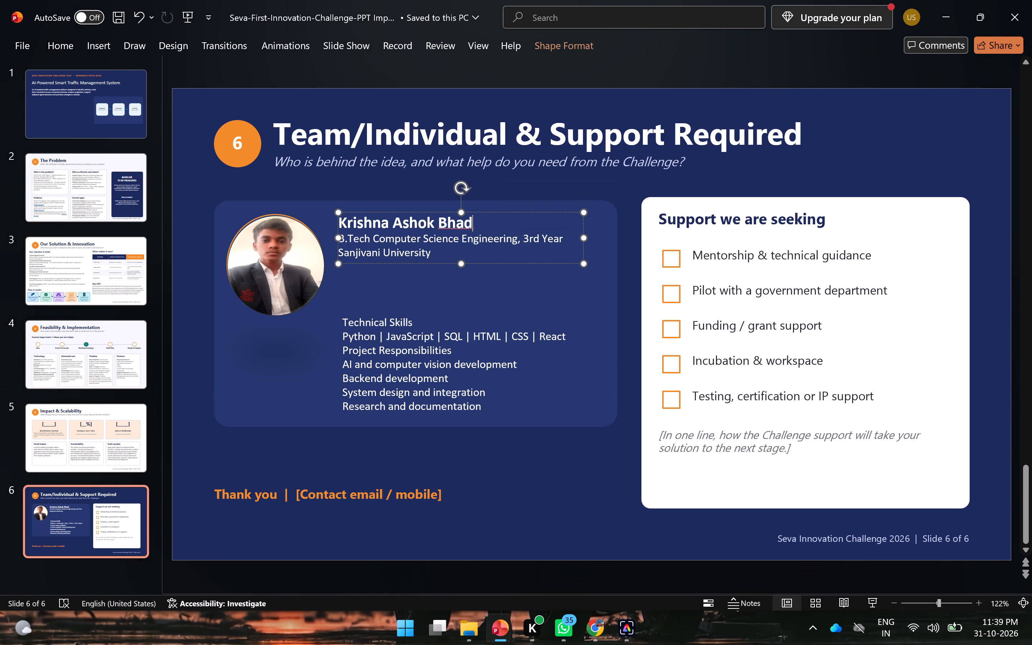
key("Return")
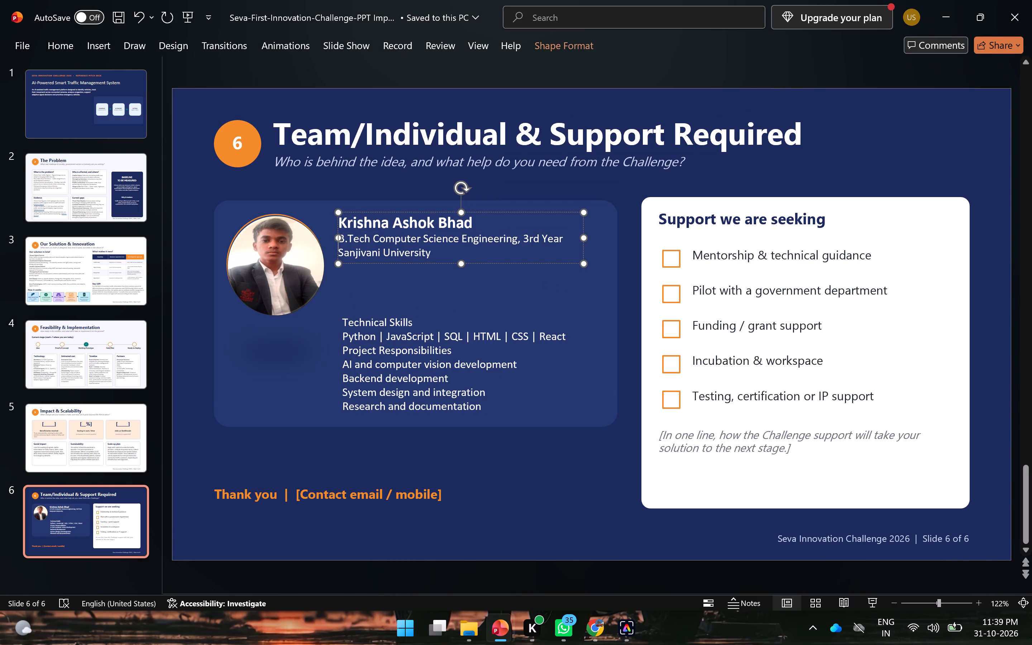
left_click(501, 211)
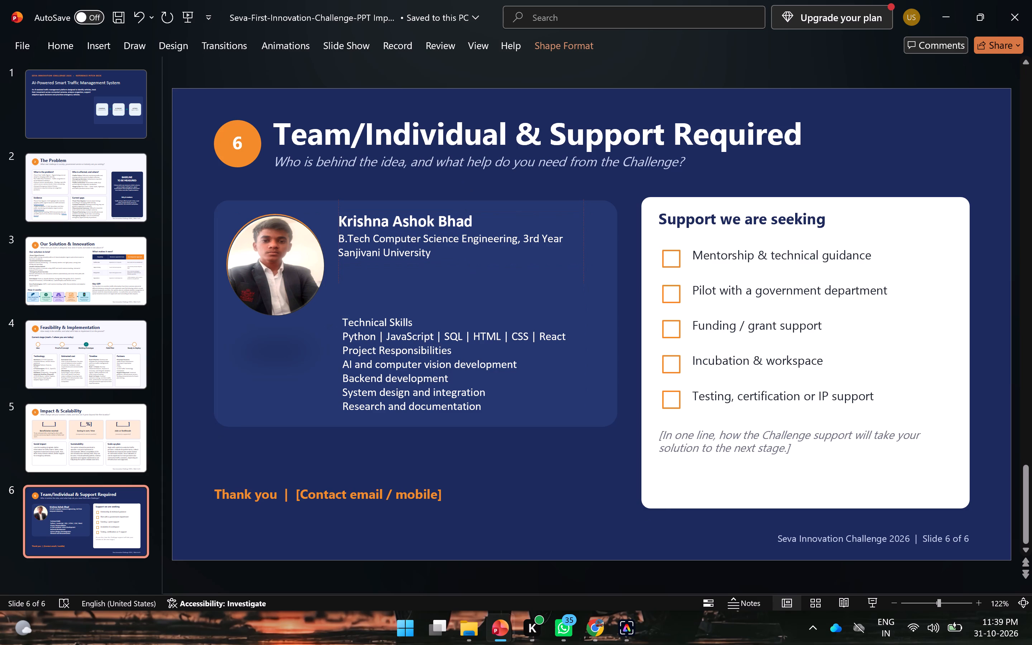
Move the B.Tech qualification text box slightly lower in the Imposters profile card to leave room beneath the name.
left_click(497, 261)
left_click(405, 250)
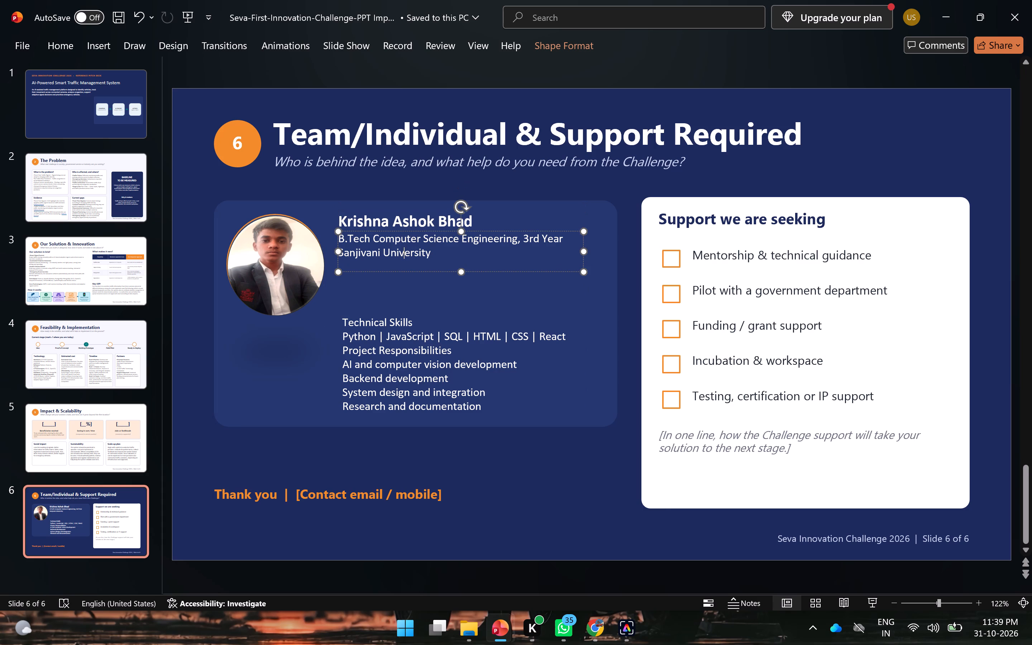
left_click_drag(406, 230, 406, 242)
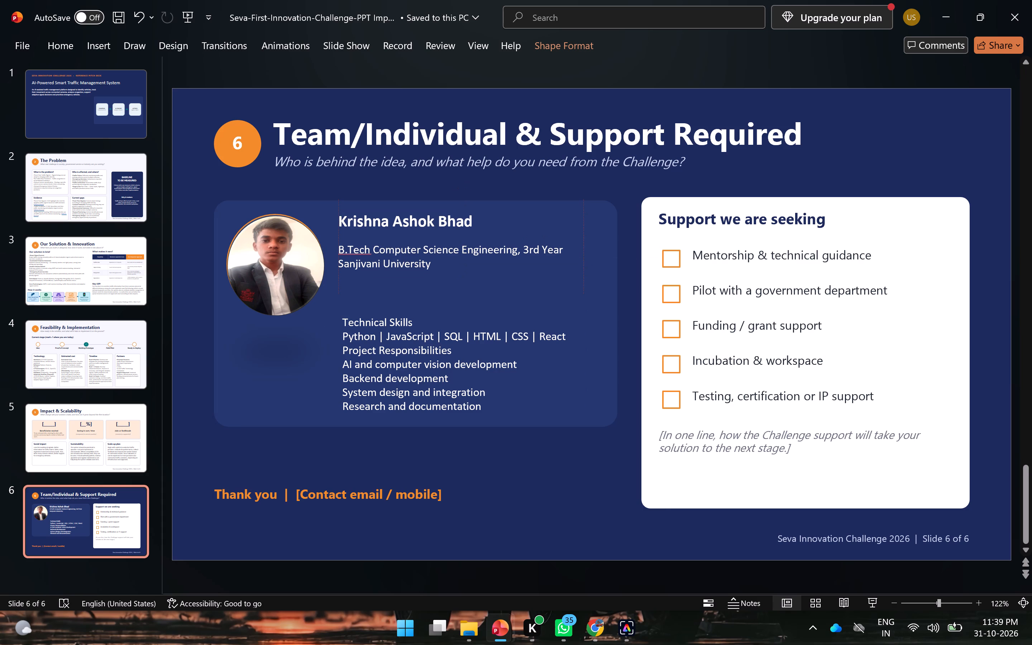
left_click_drag(406, 242, 406, 246)
Paste "Project Lead" on the empty line beneath the name and reduce its font size.
left_click(352, 234)
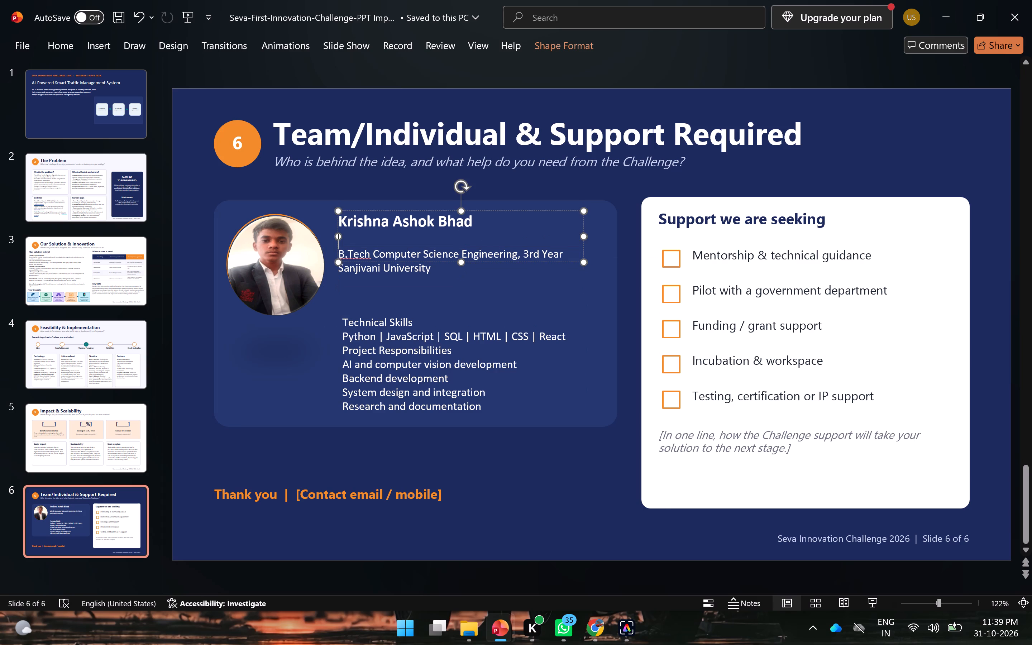
left_click(352, 234)
key("ctrl+v")
left_click(396, 306)
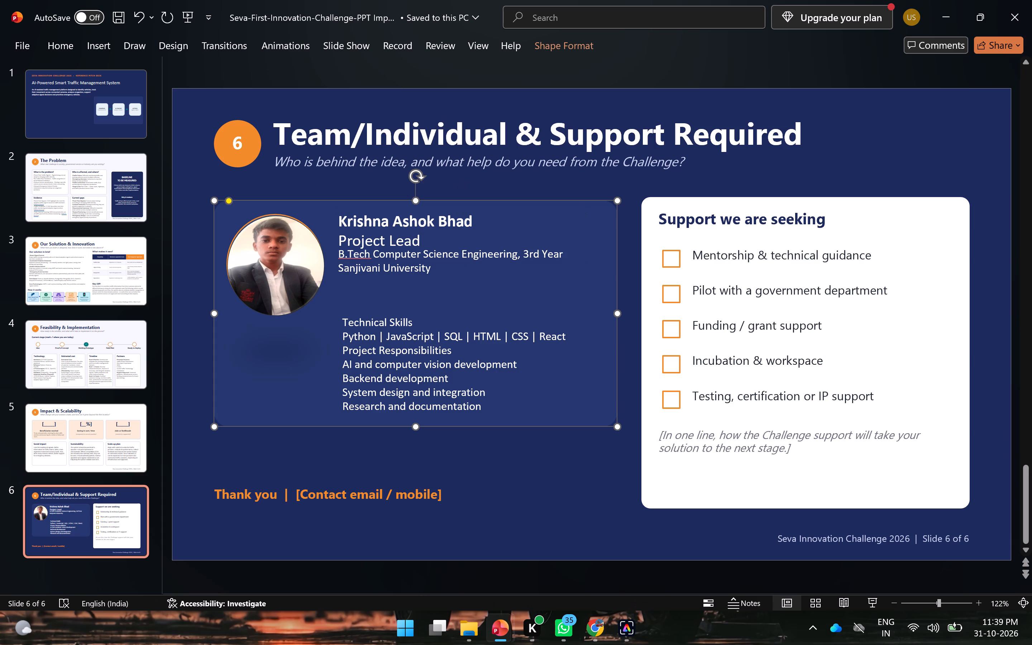
left_click_drag(425, 240, 352, 238)
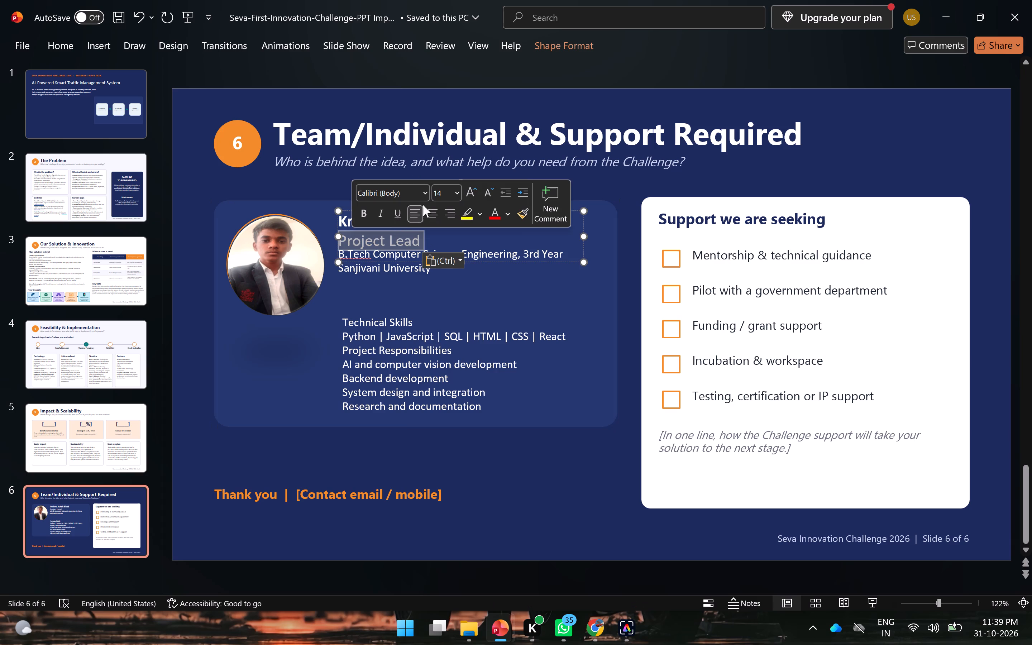
left_click(455, 193)
left_click(454, 285)
left_click(400, 314)
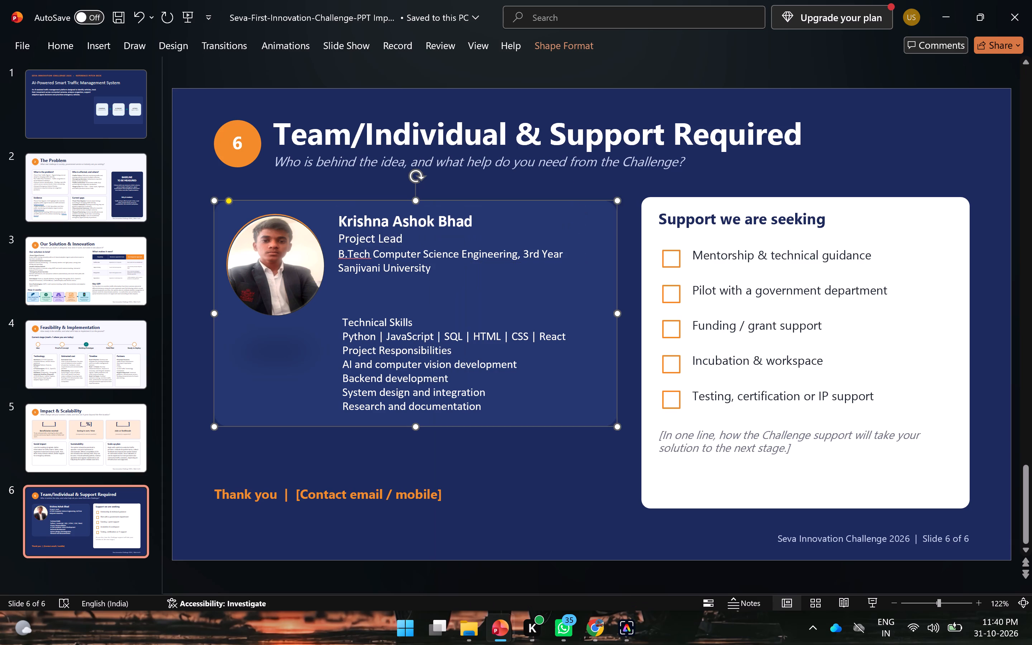
Move the Technical Skills text box up beneath the qualification lines and align its left edge with them.
left_click(397, 347)
left_click_drag(405, 314, 402, 293)
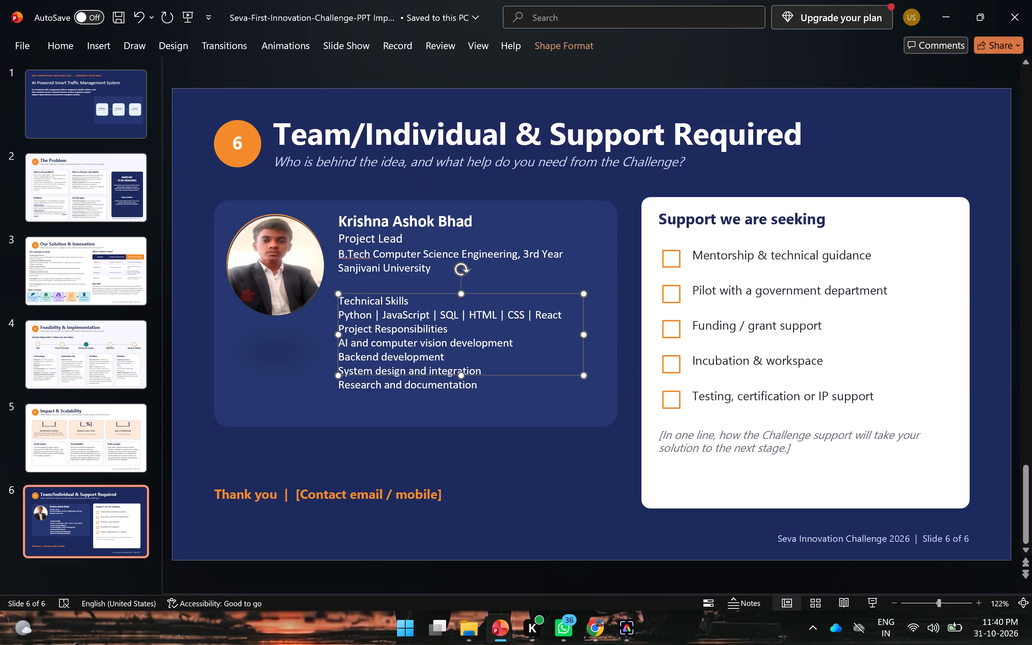
left_click(472, 472)
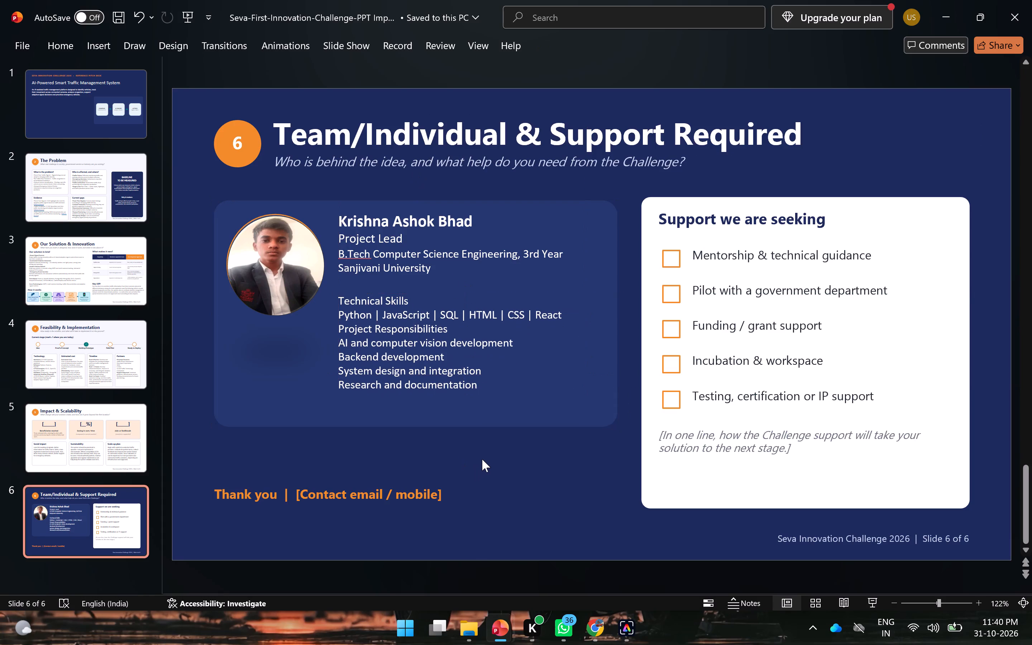
Copy the Thank you and email contact line from slide 6 of the Template (1) deck and return to the Imposters deck.
key("alt+Tab")
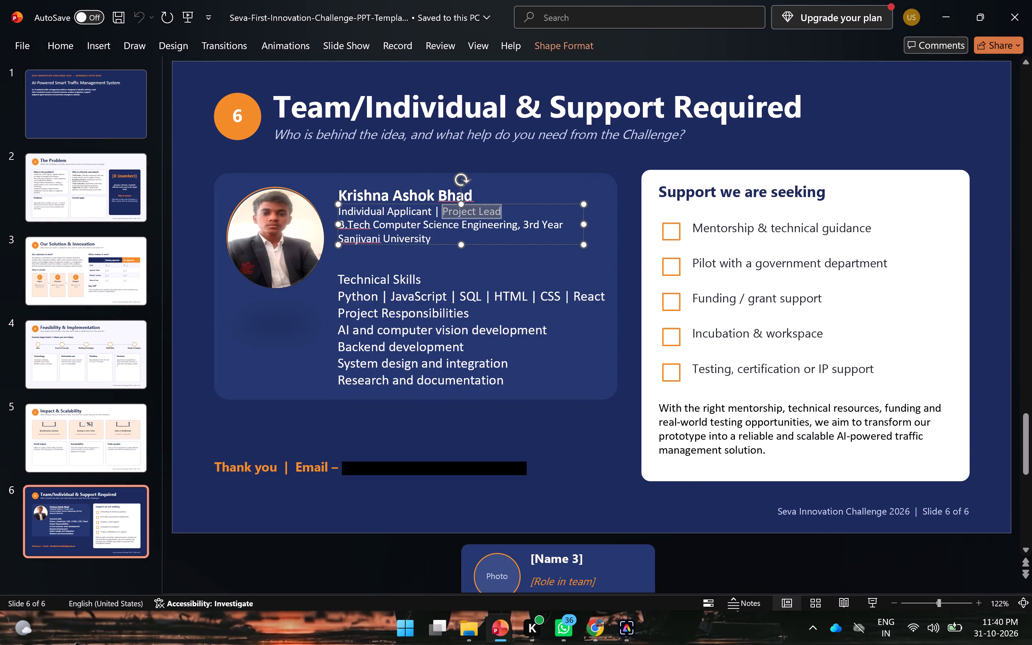
left_click(520, 464)
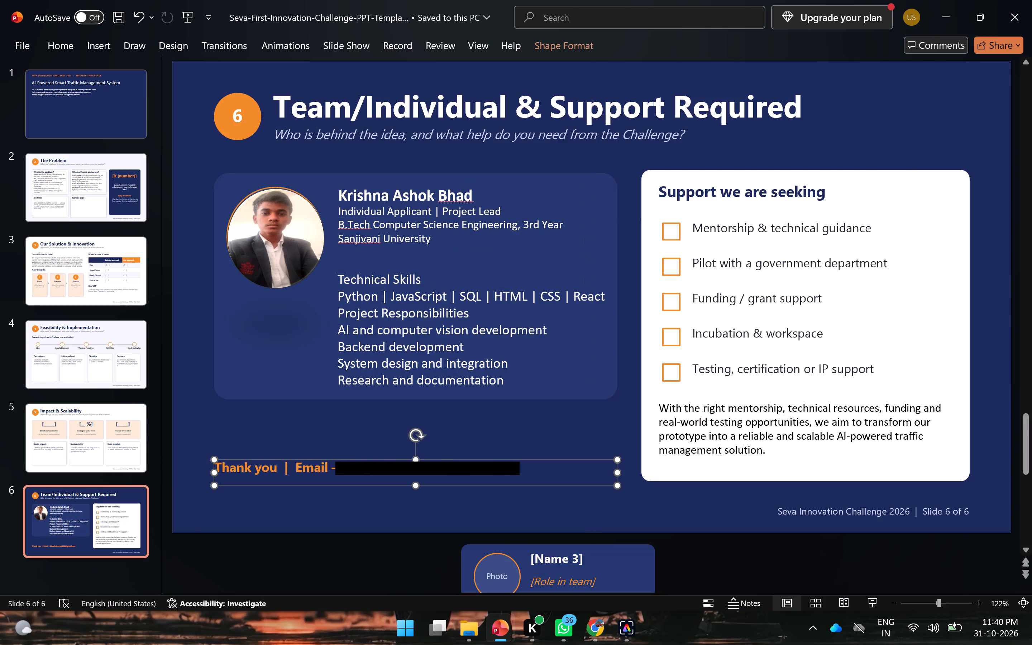
left_click(511, 460)
key("ctrl+c")
key("alt+Tab")
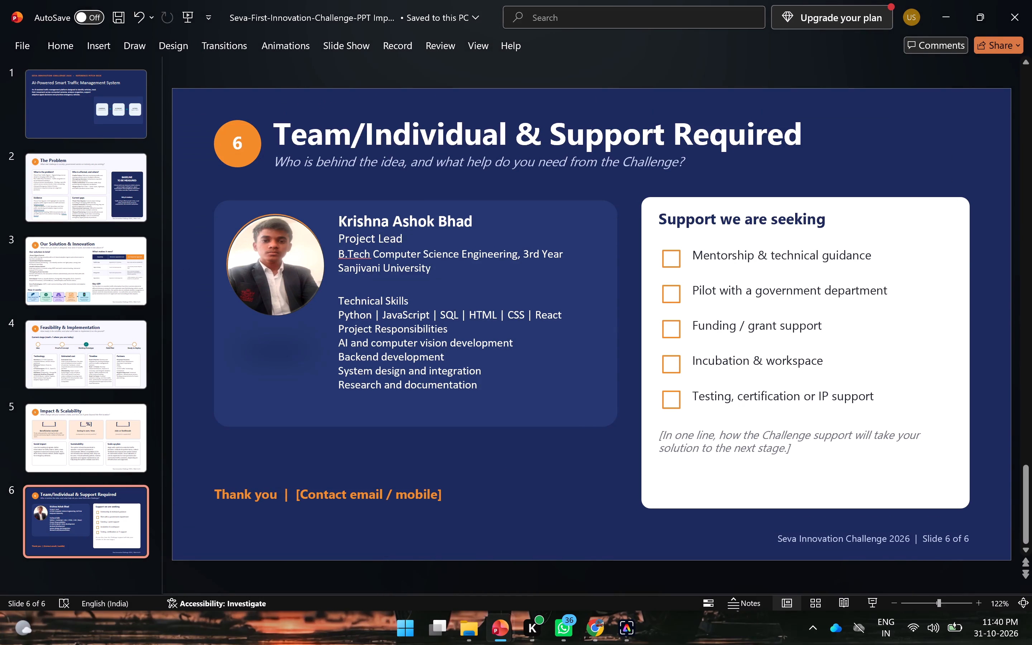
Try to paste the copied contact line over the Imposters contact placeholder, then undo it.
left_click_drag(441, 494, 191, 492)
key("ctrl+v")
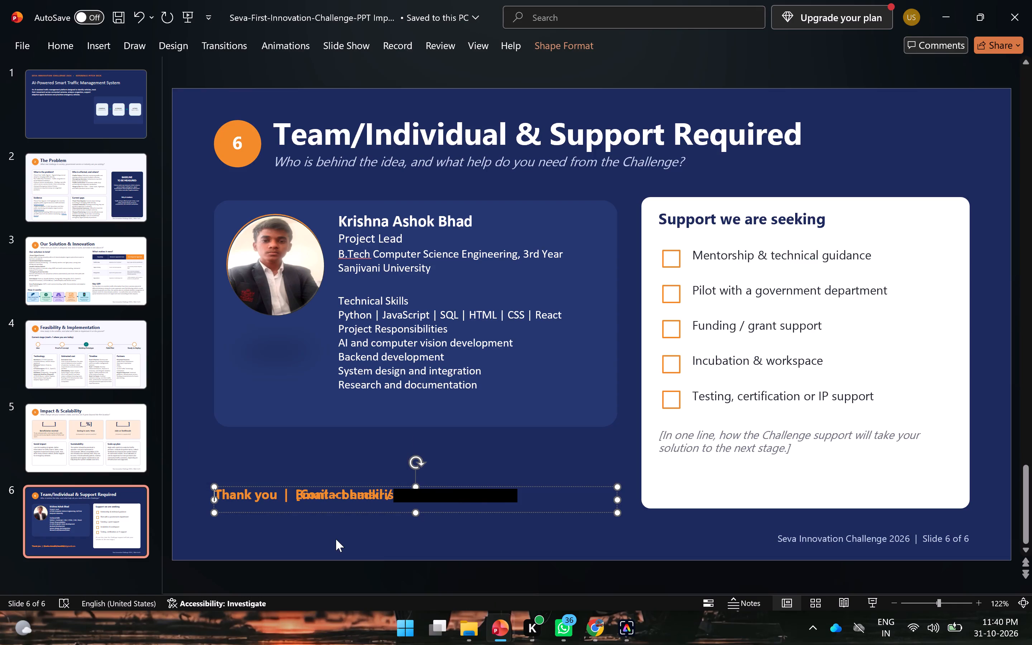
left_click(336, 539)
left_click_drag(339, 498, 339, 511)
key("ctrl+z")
Delete the placeholder contact text on Imposters slide 6 and paste the copied Thank you and email line in its place.
key("Delete")
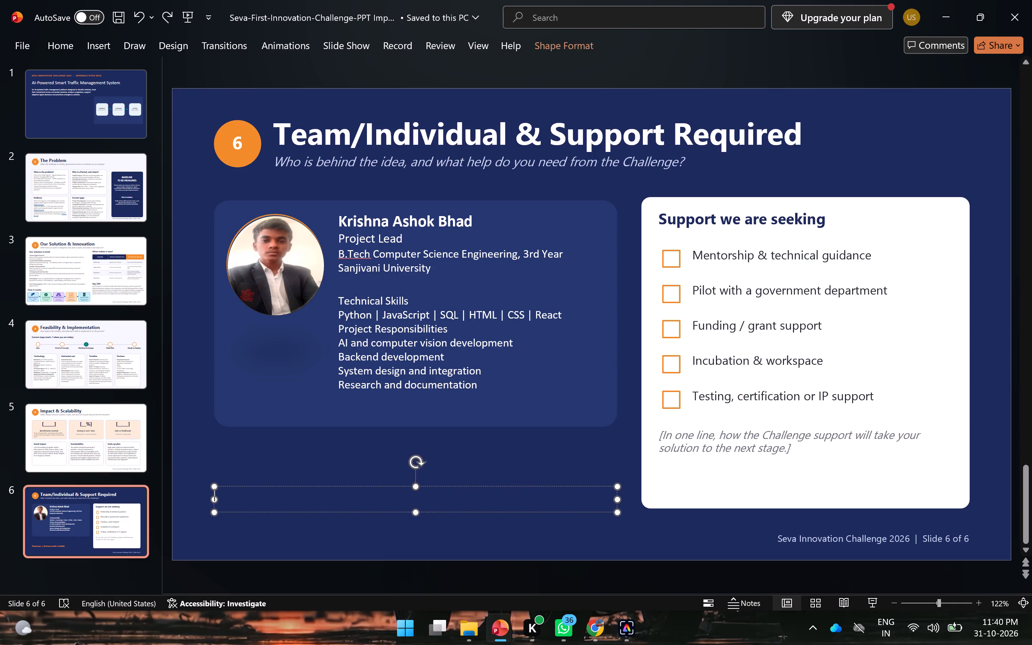
key("ctrl+v")
left_click(463, 540)
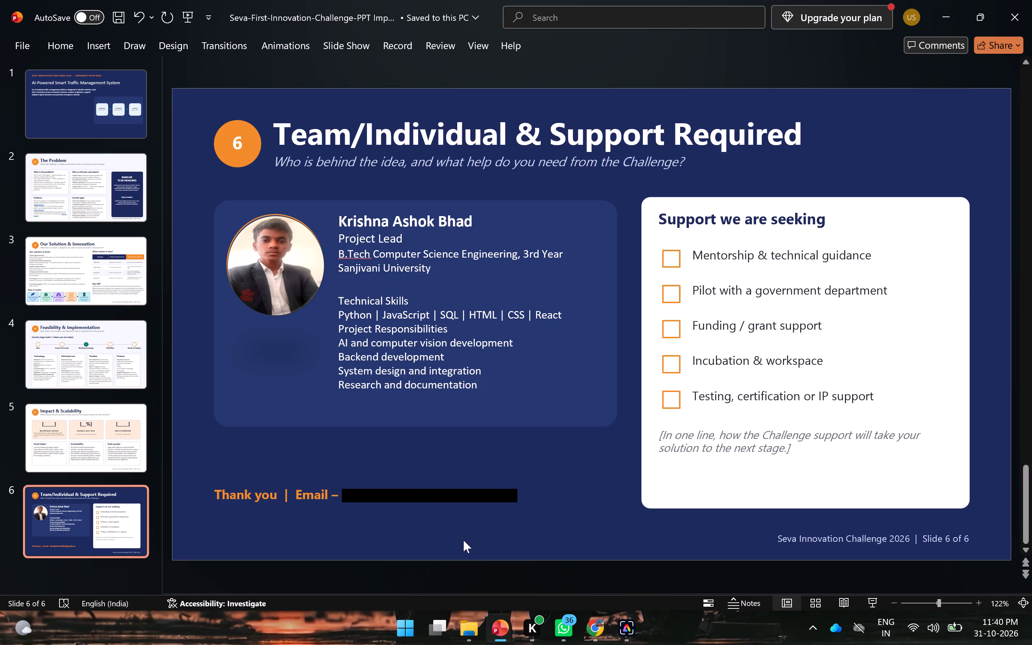
Insert a period in the email text of the contact line and compare the line with the Template (1) deck.
left_click(493, 501)
key("period")
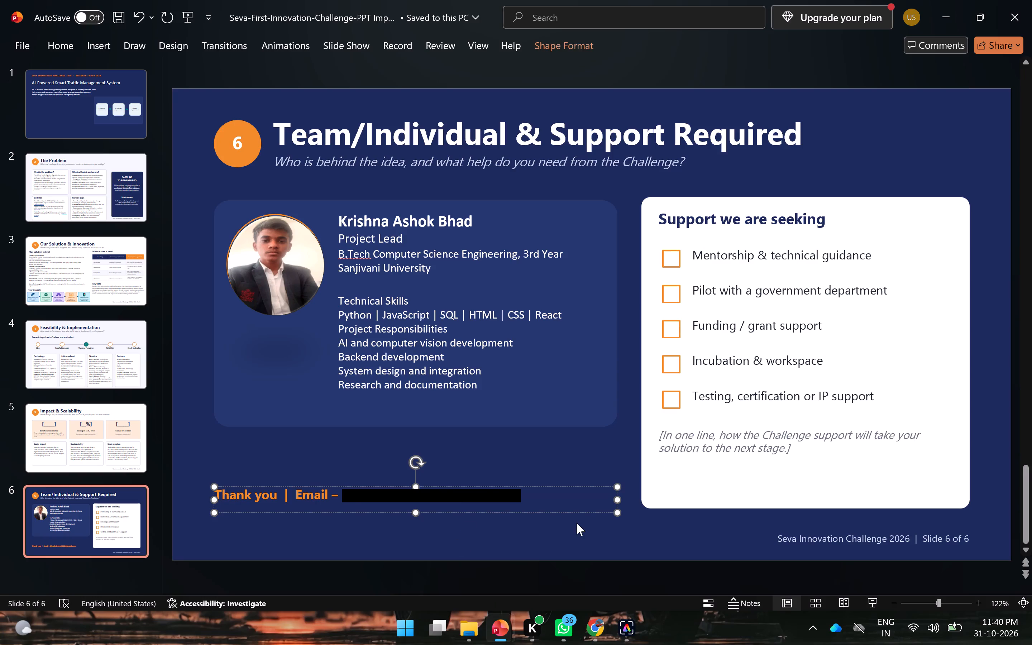
key("alt+Tab")
key("alt+Tab")
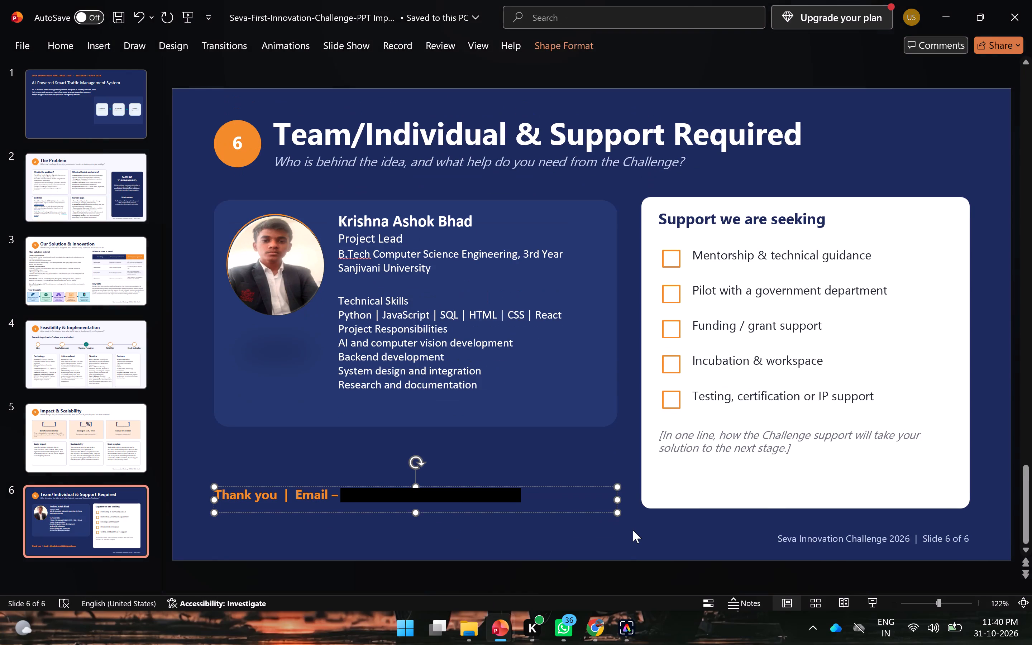
key("alt+Tab")
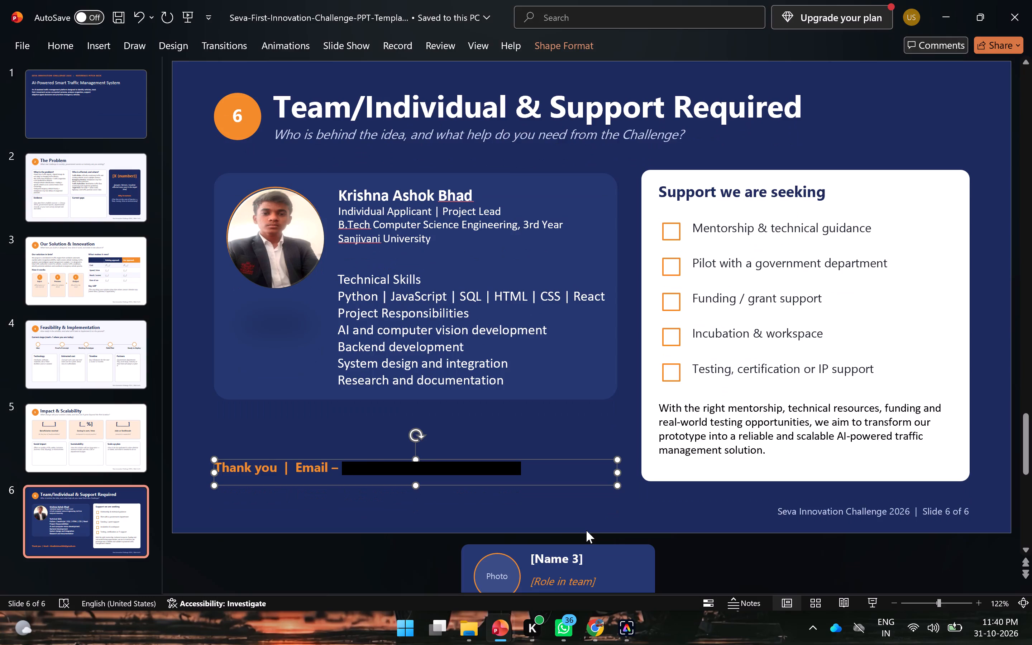
key("alt+Tab")
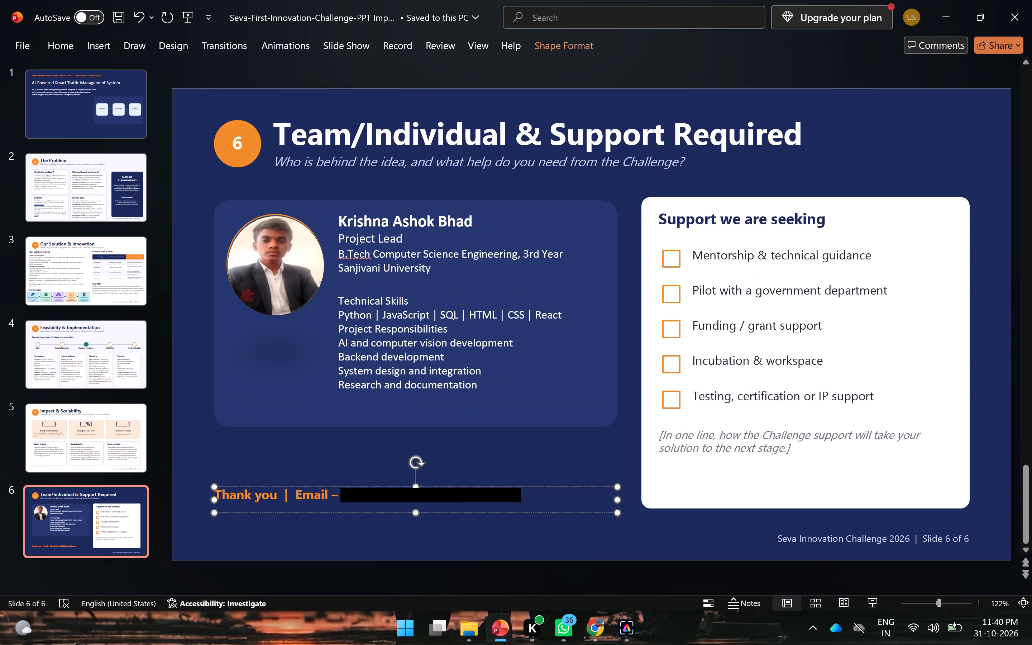
Copy the support statement from slide 6 of the Template (1) deck and paste it over the bracketed one-line placeholder under Support we are seeking in the Imposters deck.
left_click(671, 294)
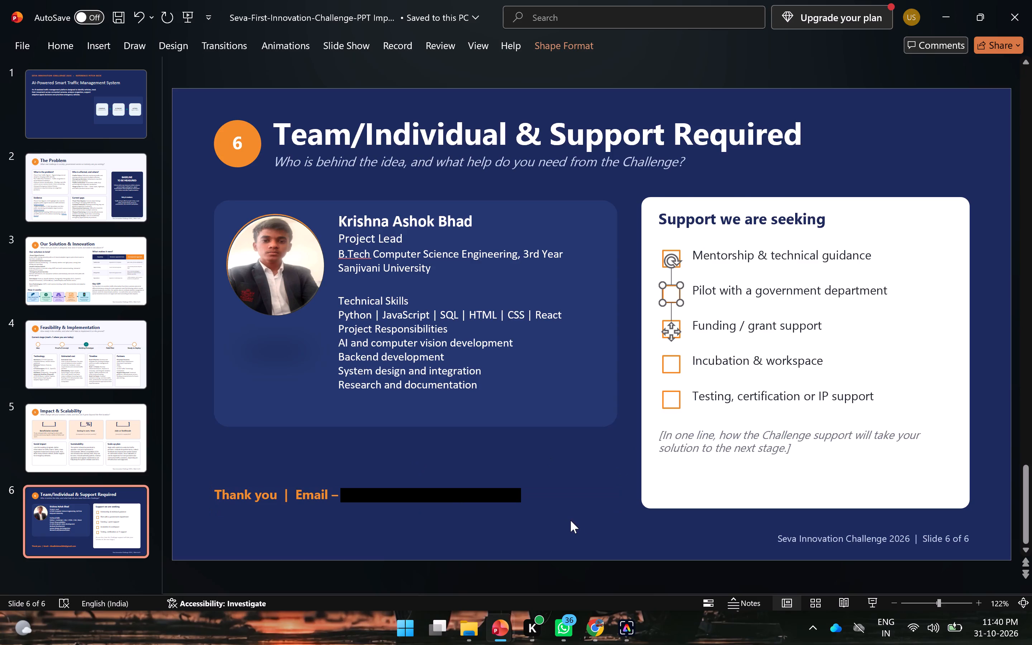
key("alt+Tab")
left_click_drag(766, 455, 729, 440)
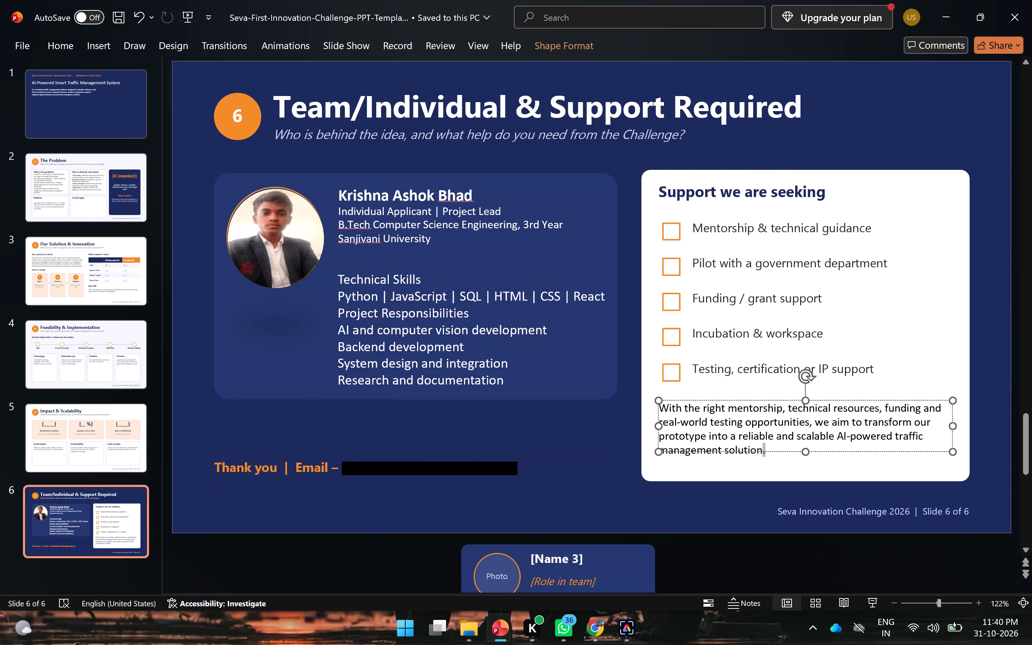
left_click_drag(729, 440, 649, 410)
key("ctrl+c")
key("alt+Tab")
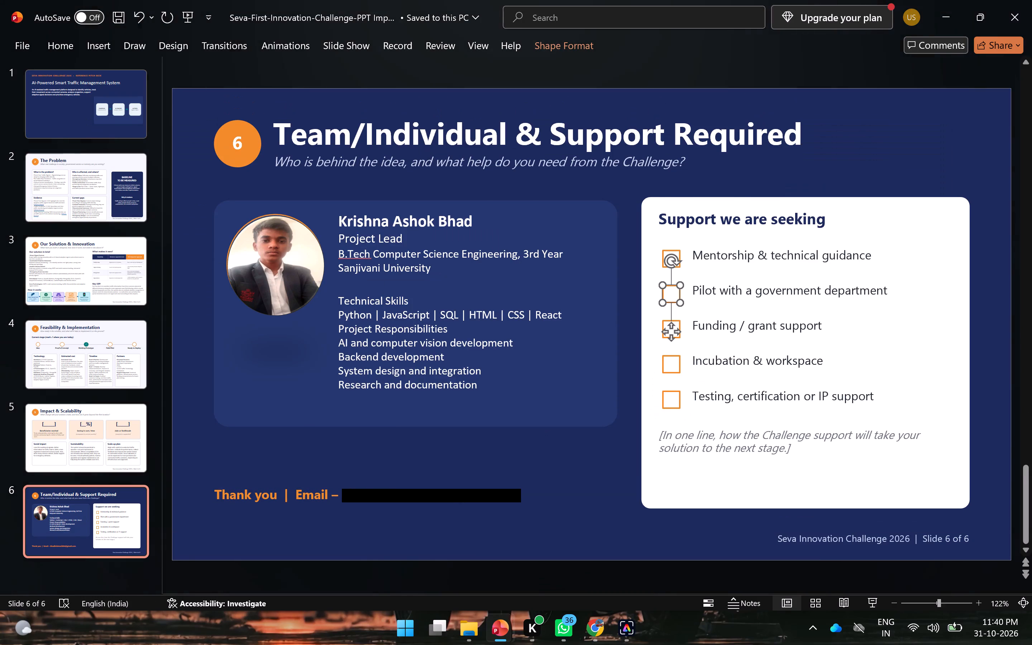
left_click_drag(799, 454, 639, 438)
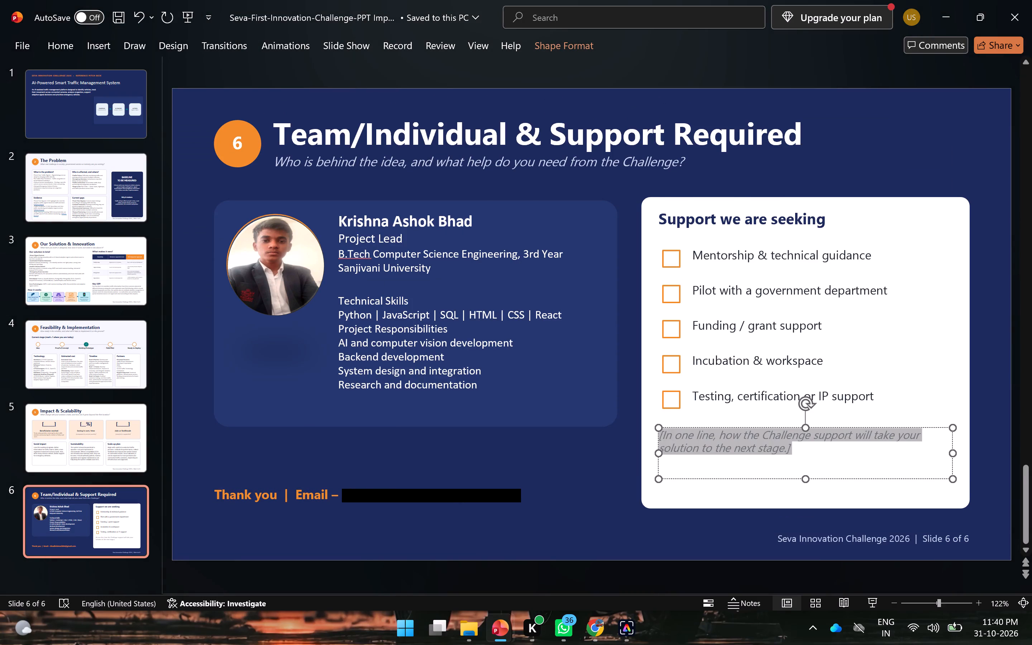
key("ctrl+v")
left_click(744, 482)
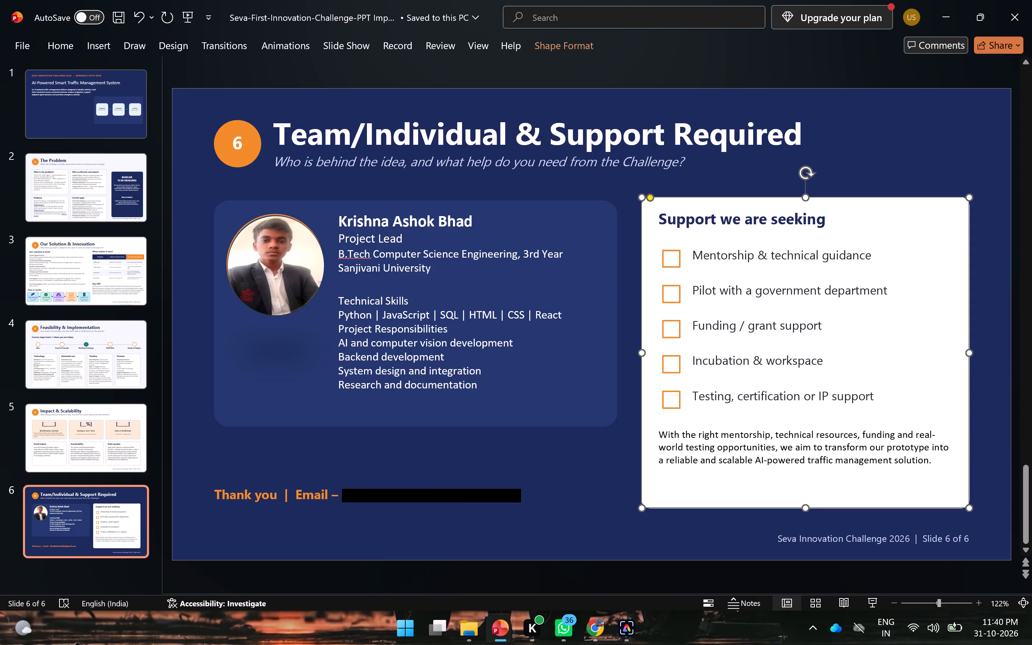
Change the font to Aptos for the profile card's skills and responsibilities text and its degree and university lines.
left_click_drag(477, 388, 331, 231)
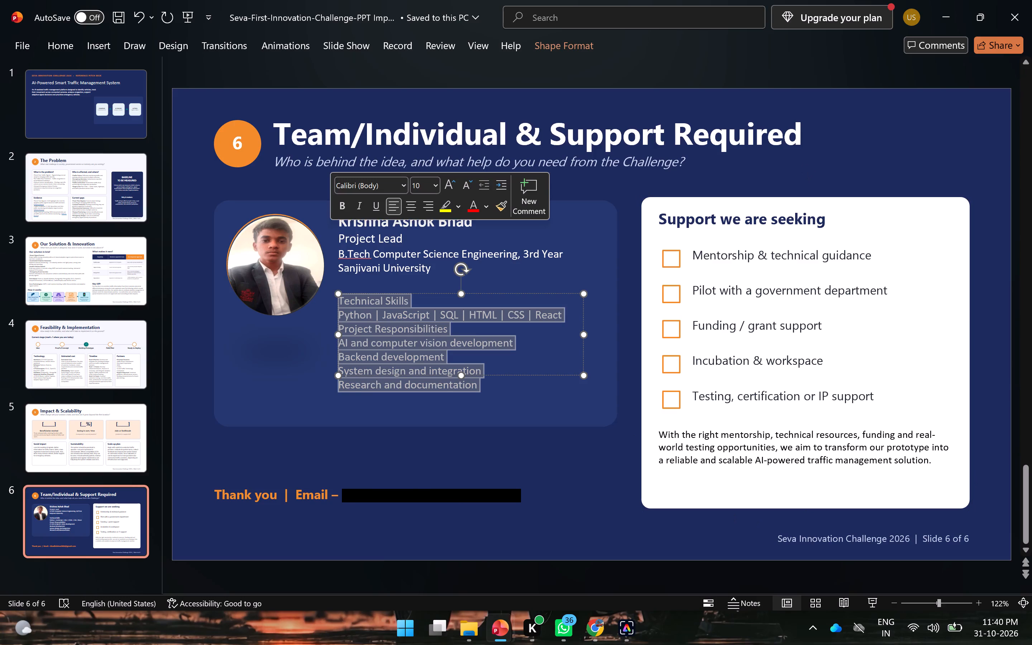
left_click(400, 187)
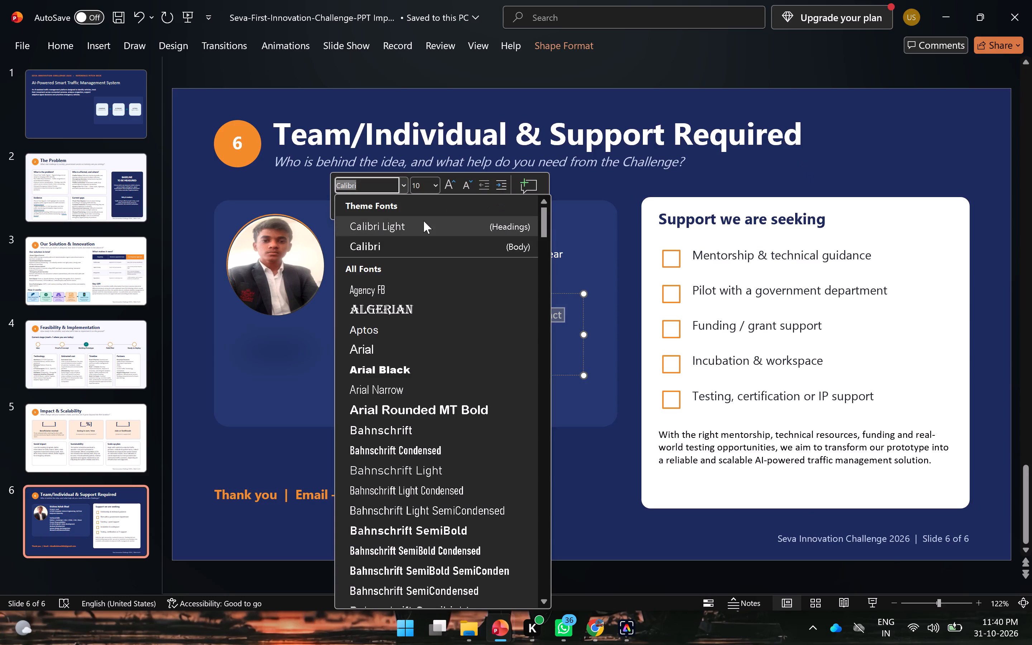
left_click(379, 333)
left_click(487, 406)
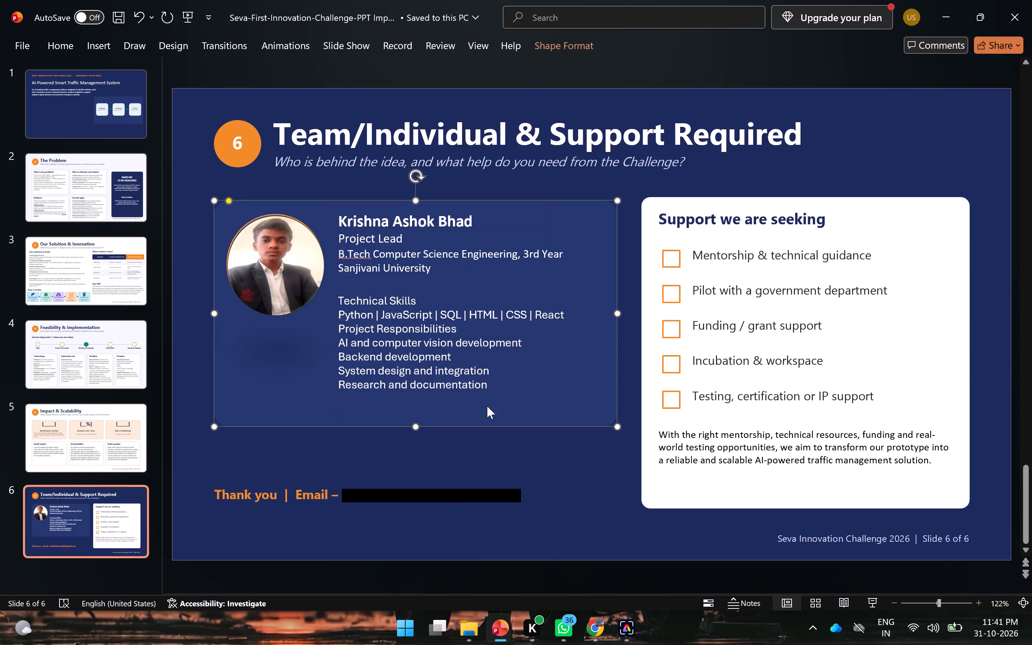
left_click_drag(438, 268, 325, 206)
left_click(400, 159)
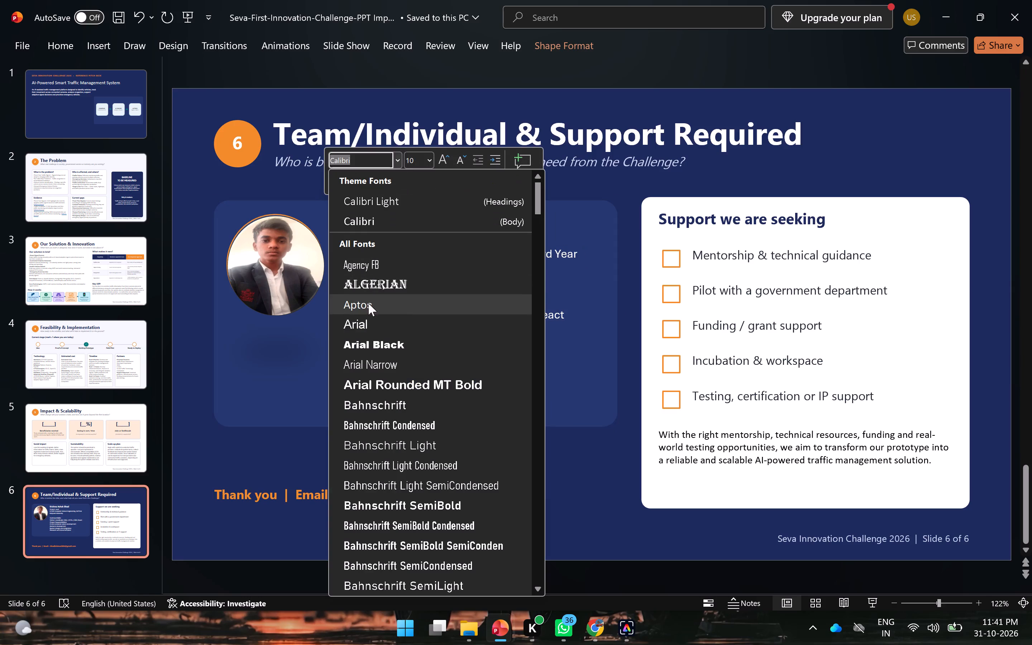
left_click(368, 303)
left_click(328, 404)
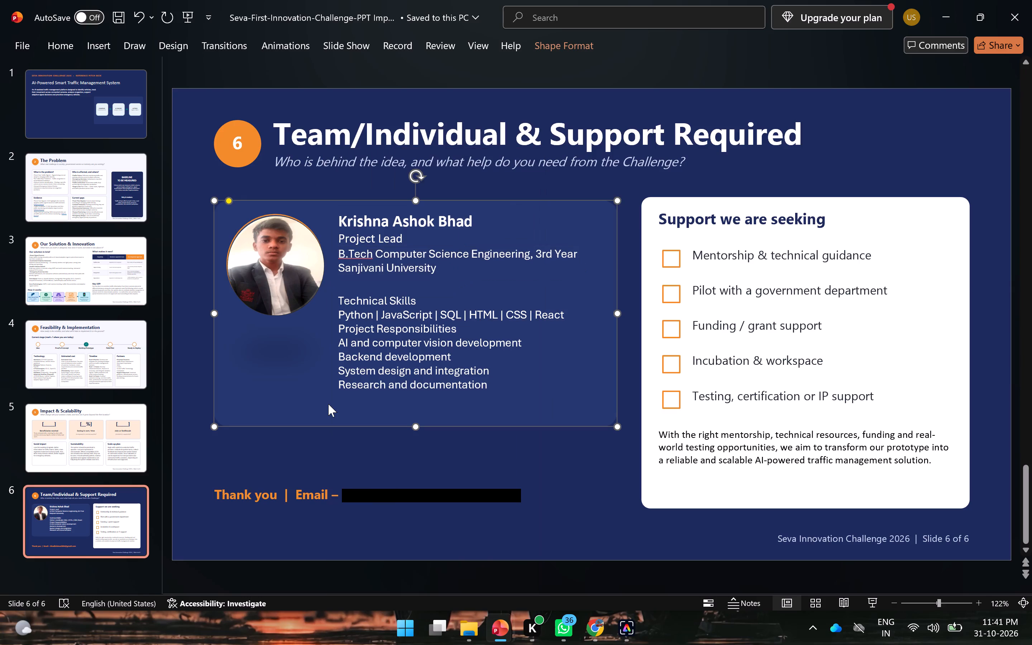
left_click(523, 448)
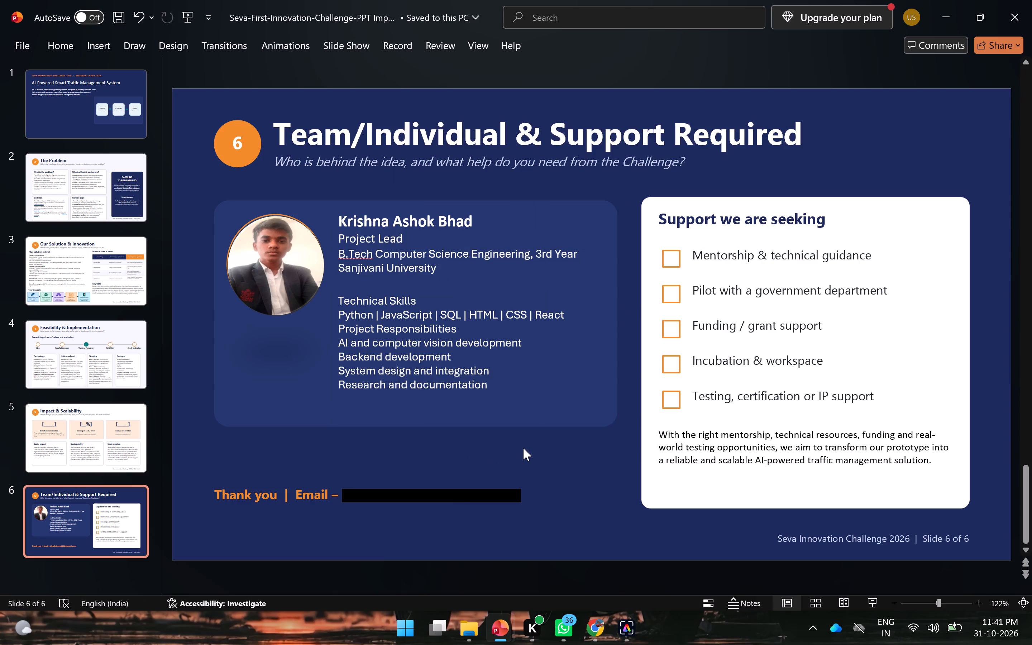
left_click(95, 444)
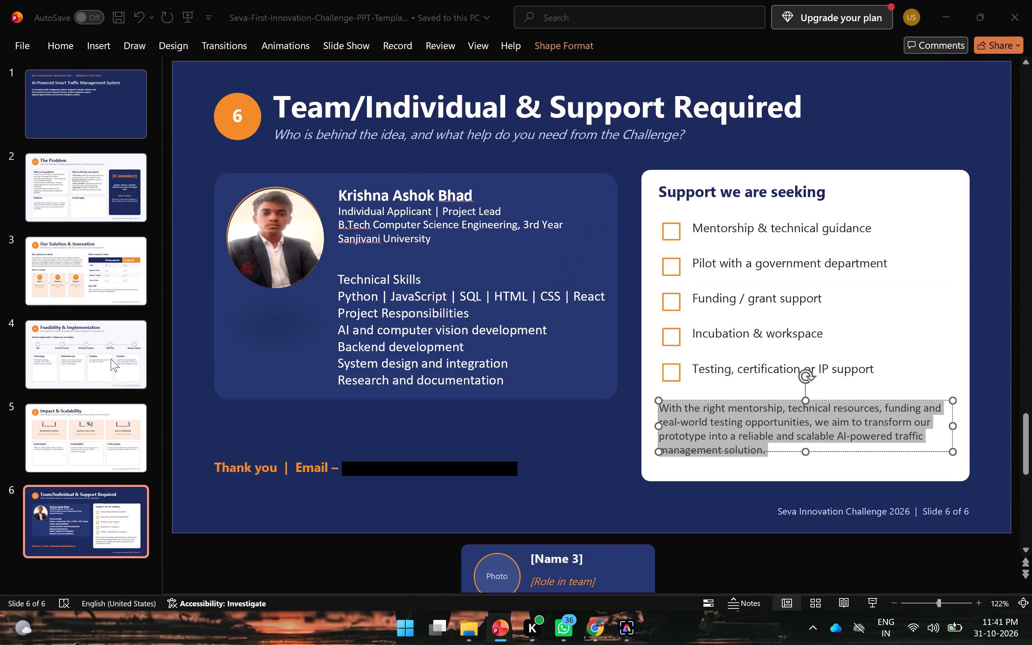
key("alt+Tab")
key("alt+Tab")
key("alt+Tab")
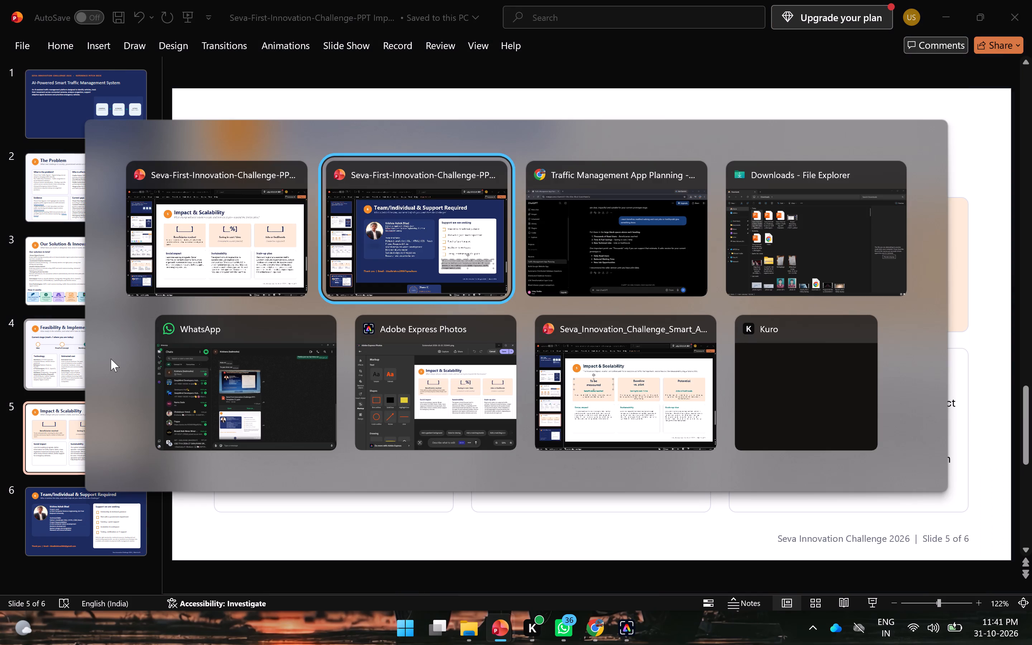
key("alt+Tab")
key("alt+Tab")
key("alt+Tab")
key("alt+Tab")
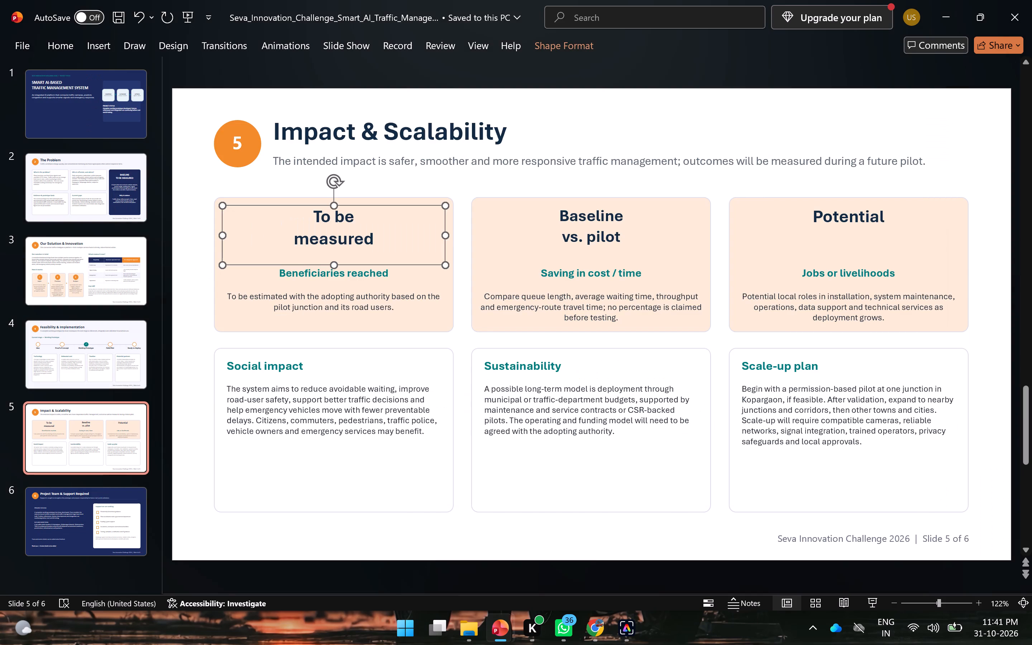
Replace the Beneficiaries reached card on Imposters slide 5 with the matching "To be measured" card copied from the Smart AI Traffic deck.
left_click(403, 315)
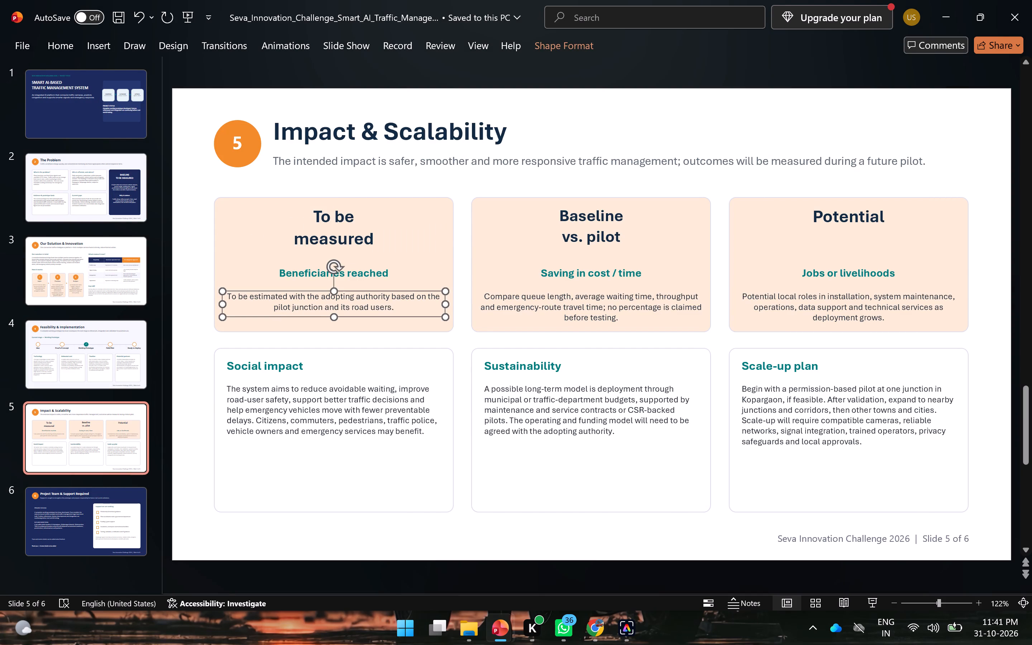
left_click_drag(209, 177, 458, 337)
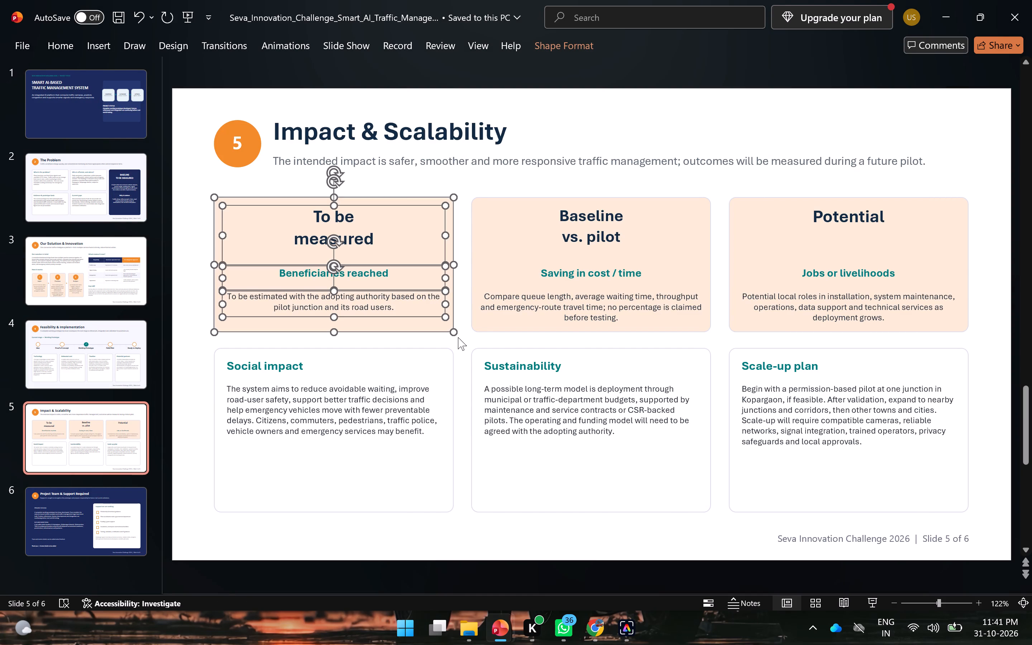
key("ctrl+c")
key("alt+Tab")
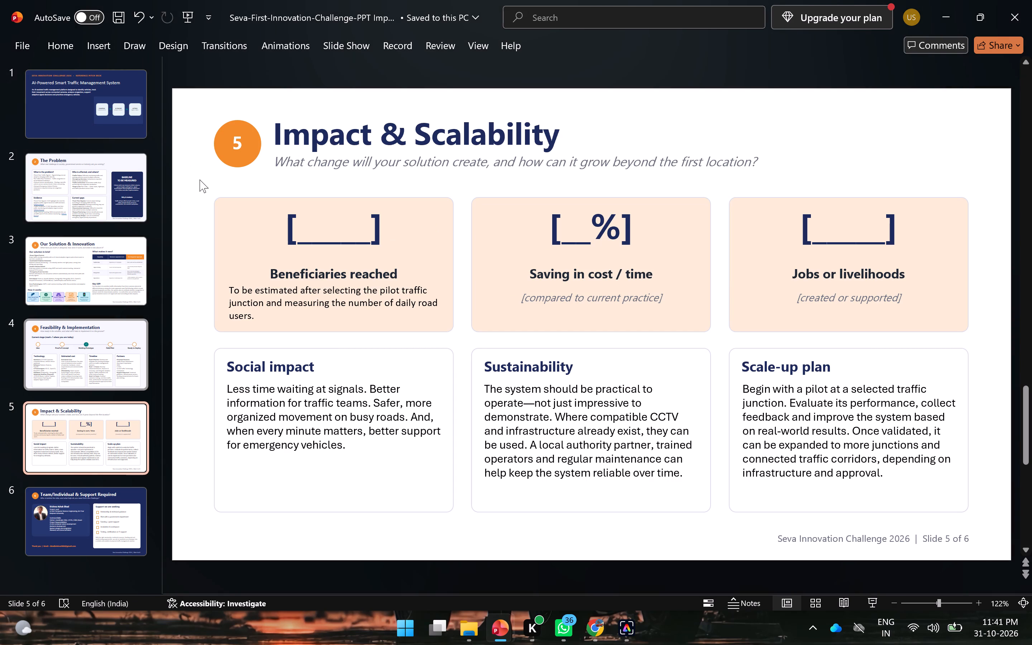
left_click_drag(200, 180, 466, 344)
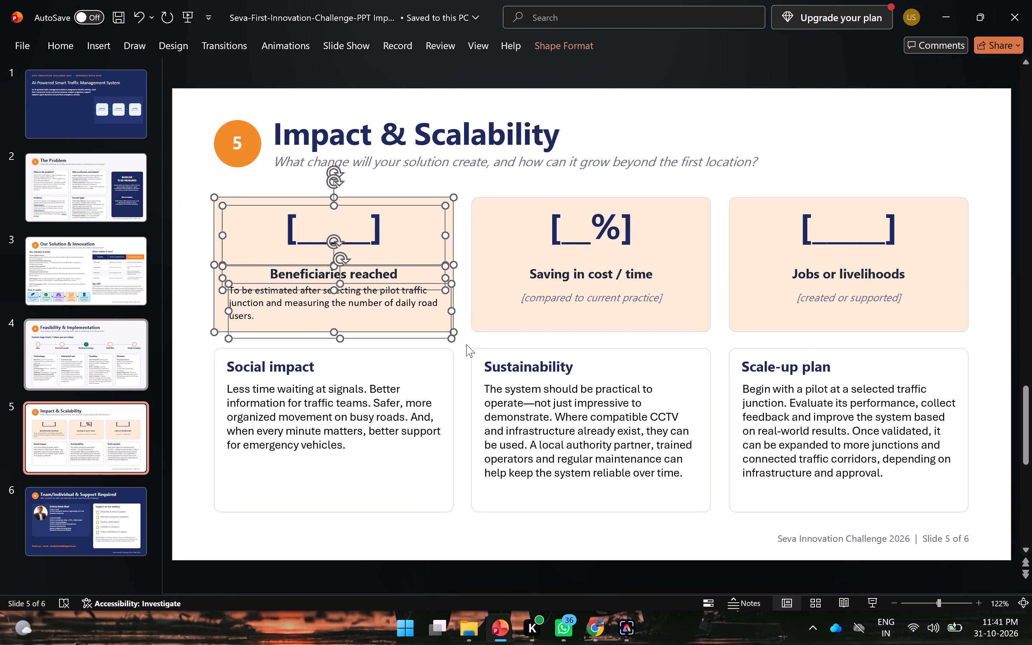
key("Delete")
key("ctrl+v")
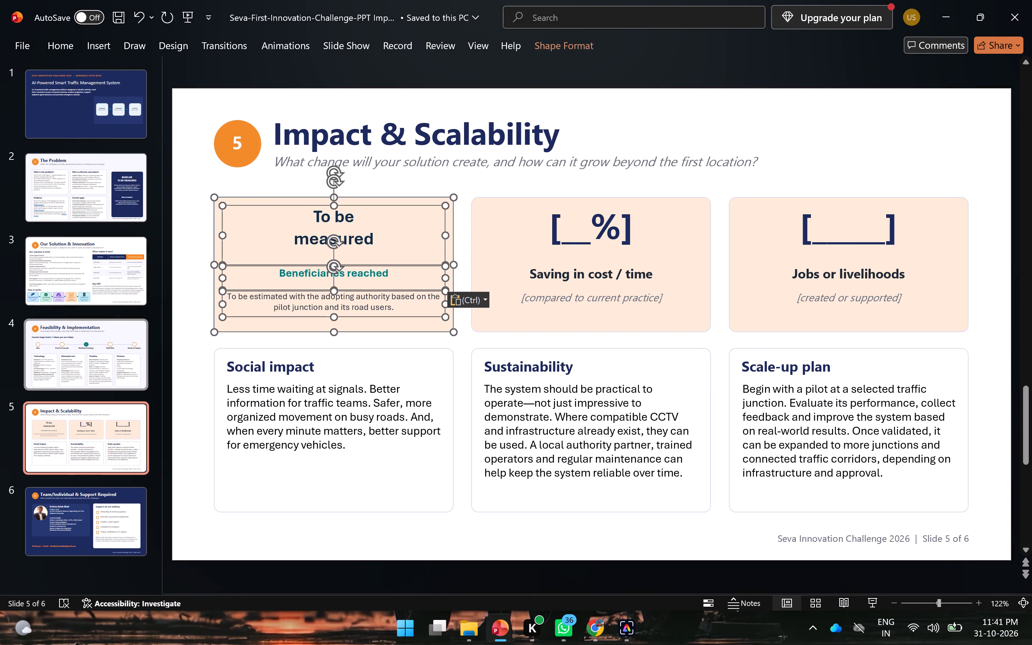
left_click(463, 339)
Replace the Saving in cost / time card on Imposters slide 5 with the "Baseline vs. pilot" card copied from the Smart AI Traffic deck.
key("alt+Tab")
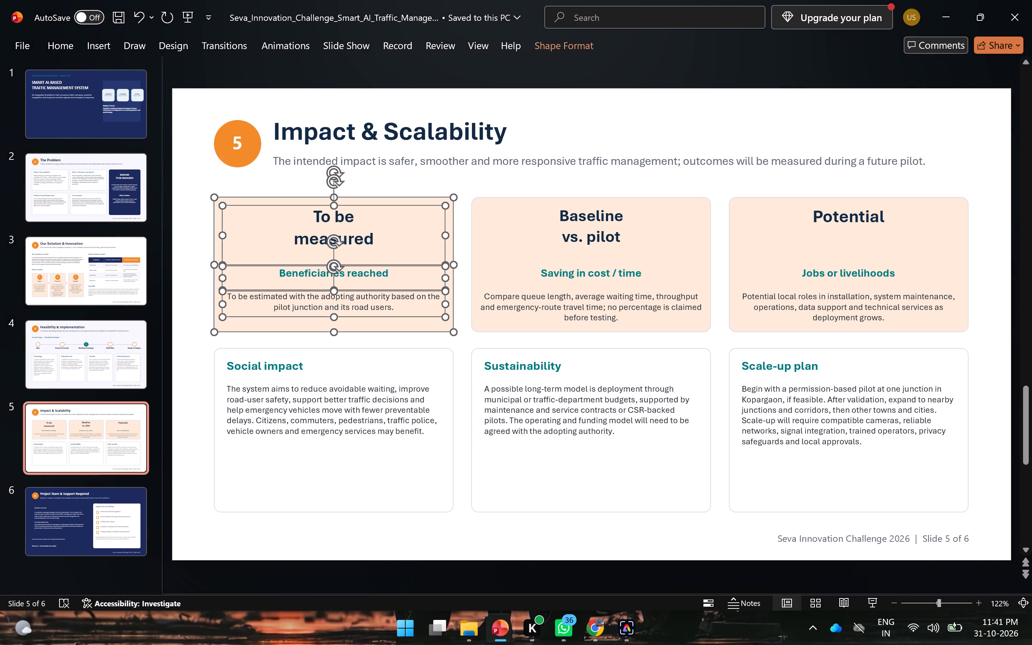
left_click_drag(469, 188, 754, 342)
key("ctrl+c")
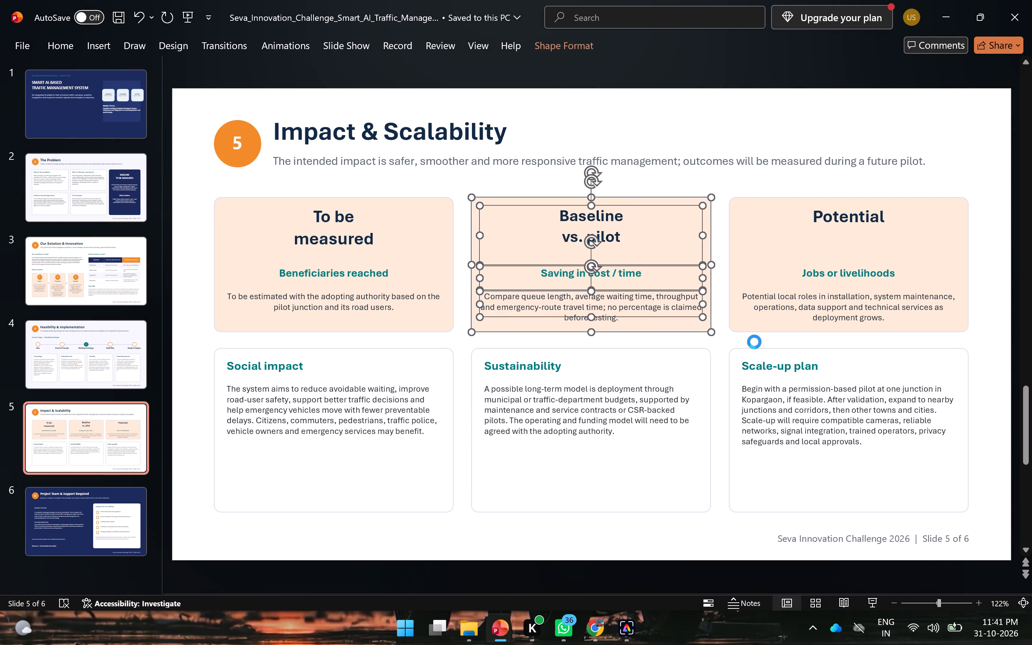
key("alt+Tab")
left_click(470, 184)
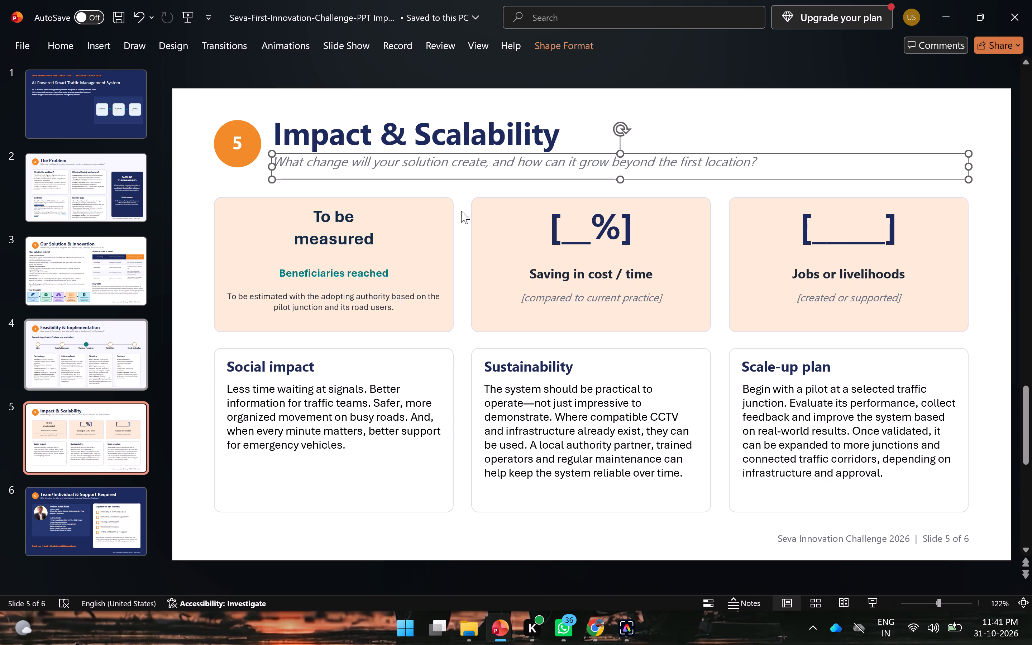
left_click_drag(461, 199, 735, 330)
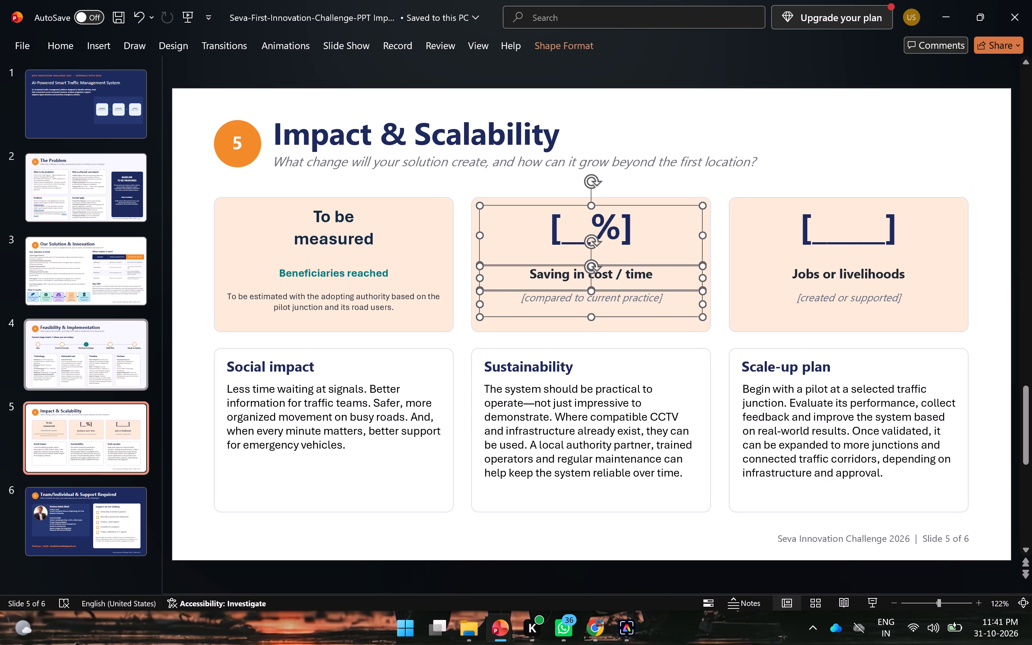
key("Delete")
left_click(689, 313)
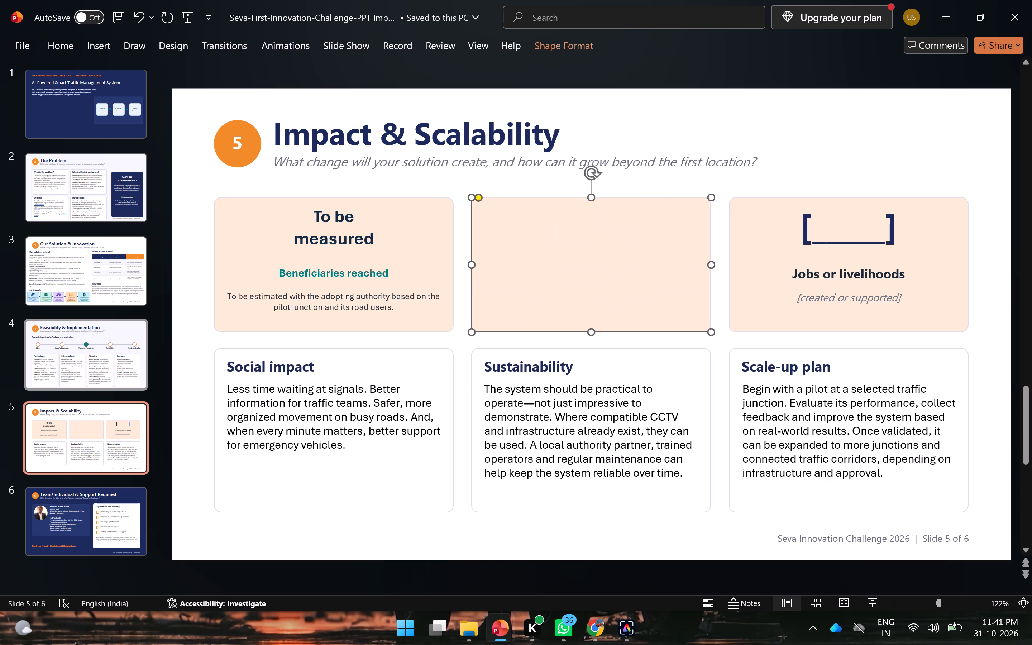
key("Delete")
key("ctrl+v")
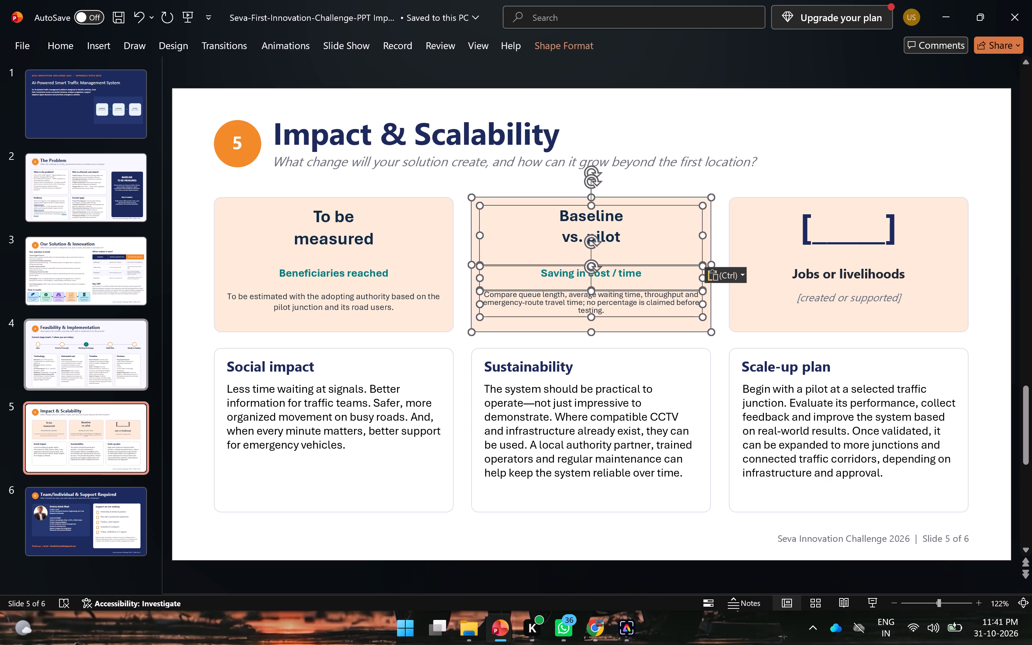
left_click(783, 165)
Replace the Jobs or livelihoods card on Imposters slide 5 with the "Potential" card copied from the Smart AI Traffic deck.
key("alt+Tab")
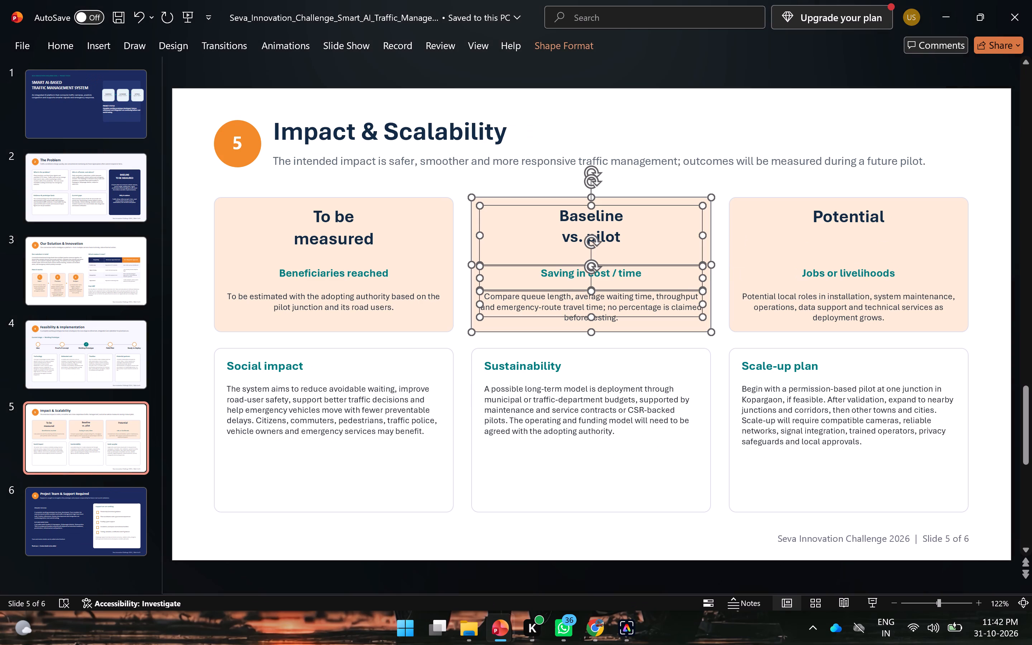
left_click_drag(729, 190, 896, 301)
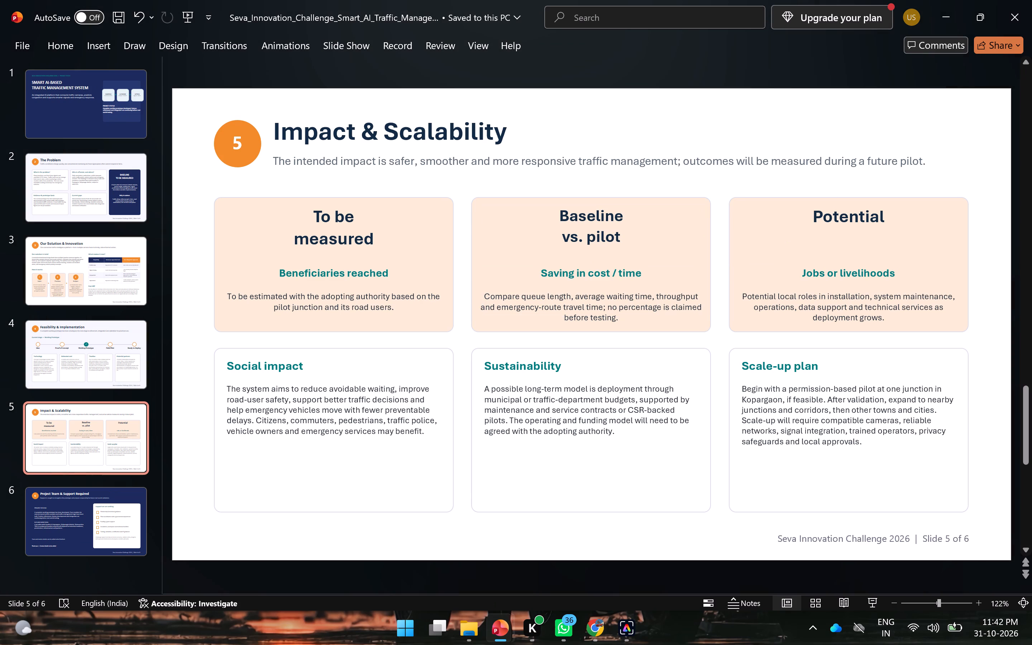
left_click_drag(722, 193, 983, 341)
key("ctrl+c")
key("alt+Tab")
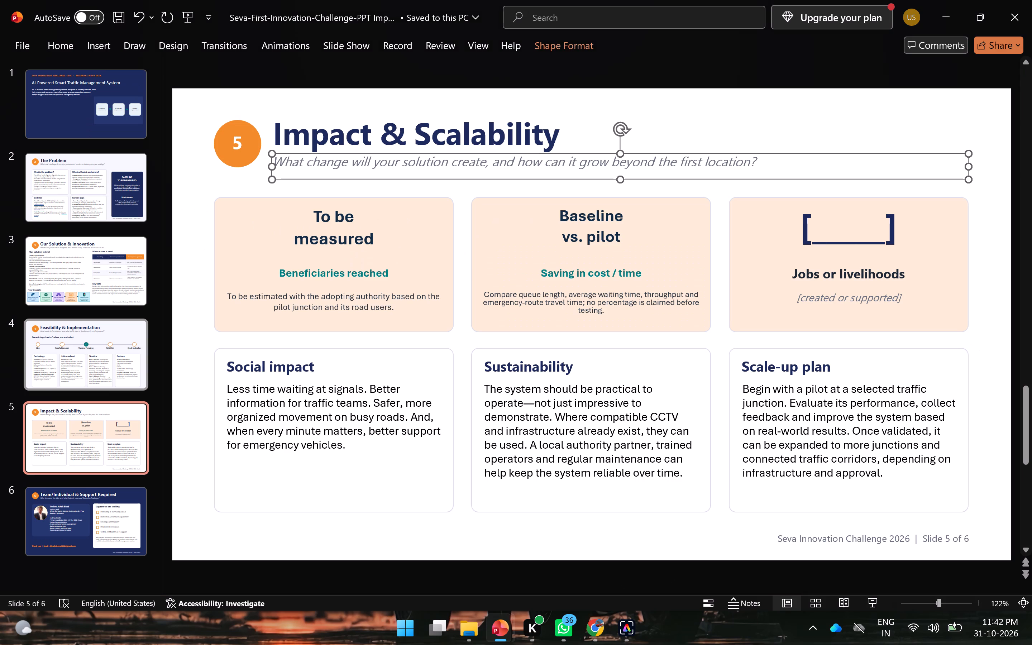
left_click_drag(729, 192, 994, 328)
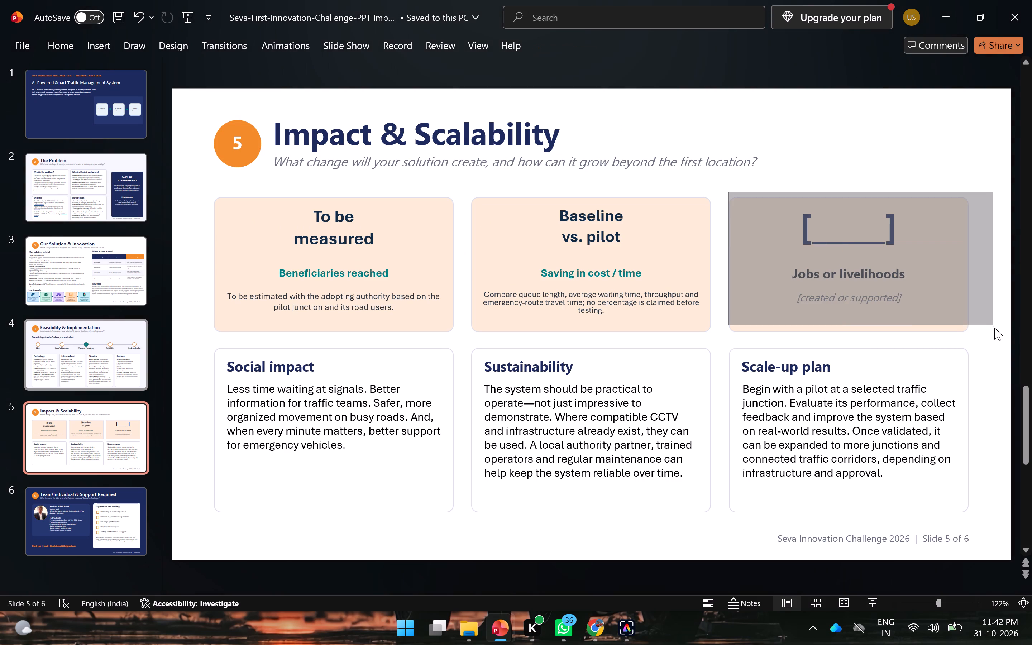
left_click_drag(994, 328, 995, 334)
key("Delete")
key("ctrl+v")
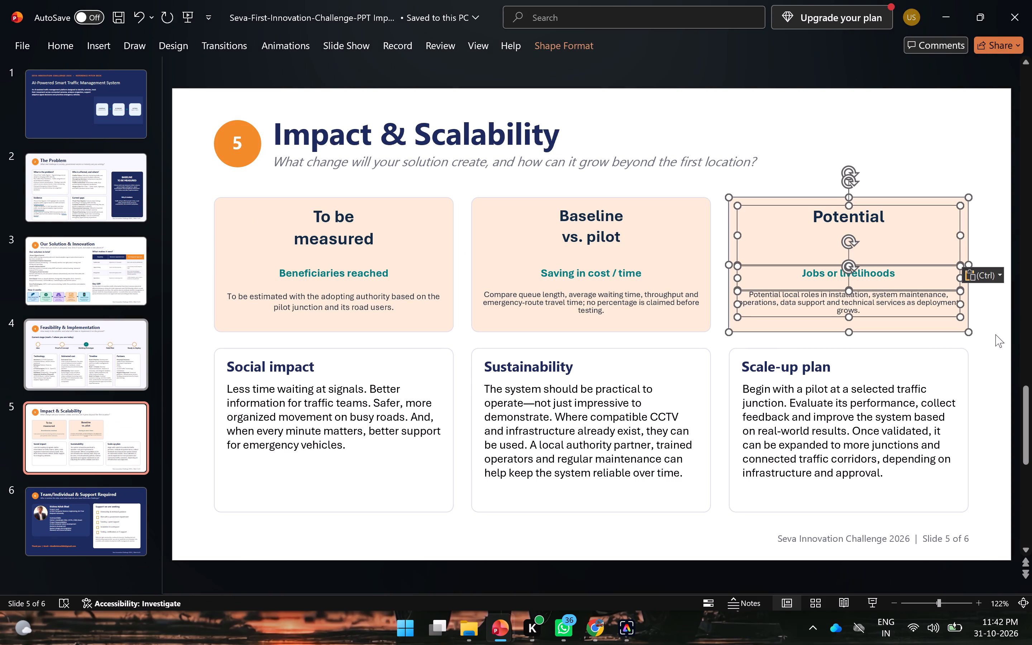
left_click(929, 166)
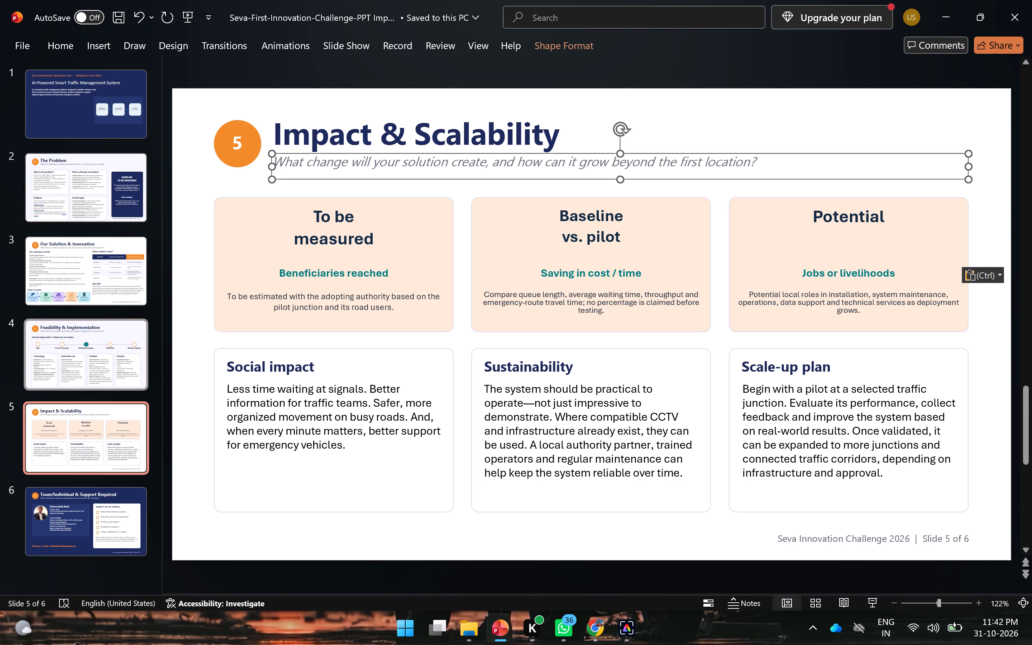
Review the Imposters deck from slide 1 through slide 6, checking each slide's content.
left_click(78, 113)
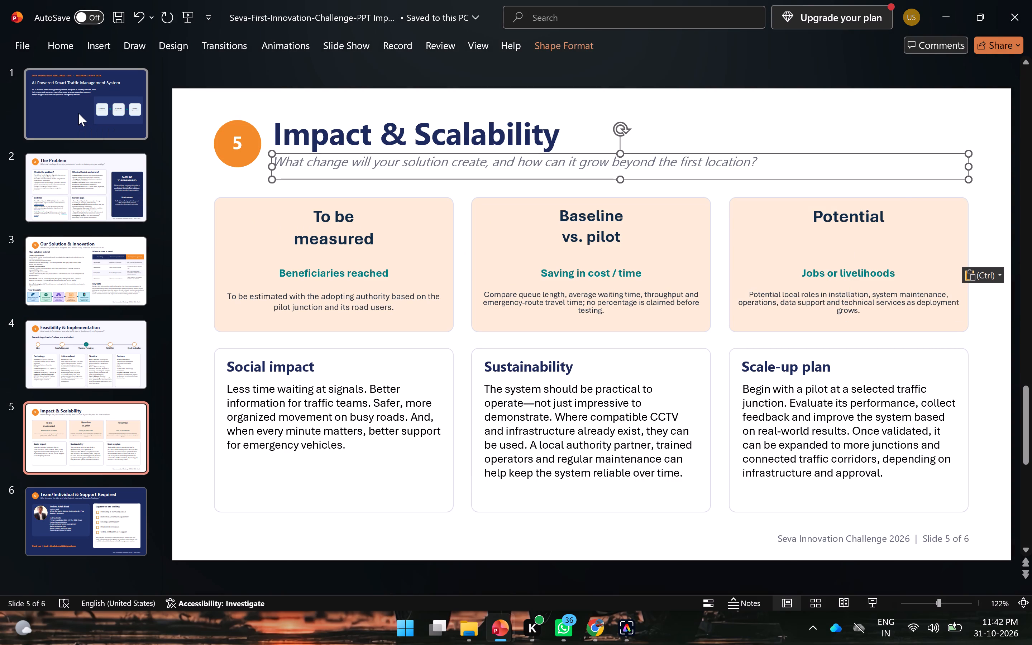
key("Right")
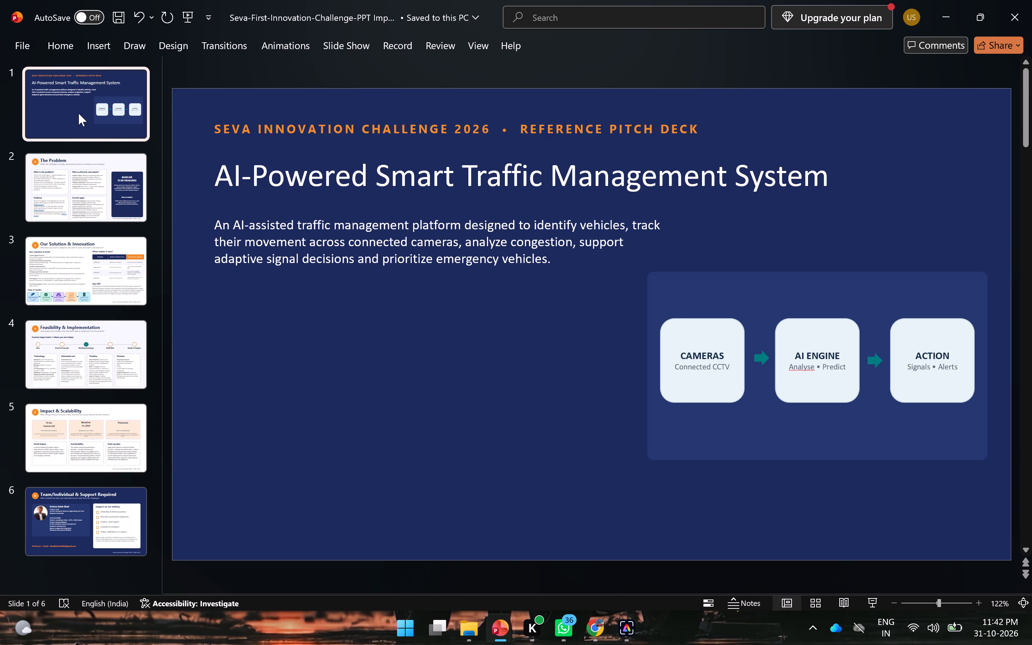
key("Down")
key("Up")
key("Down")
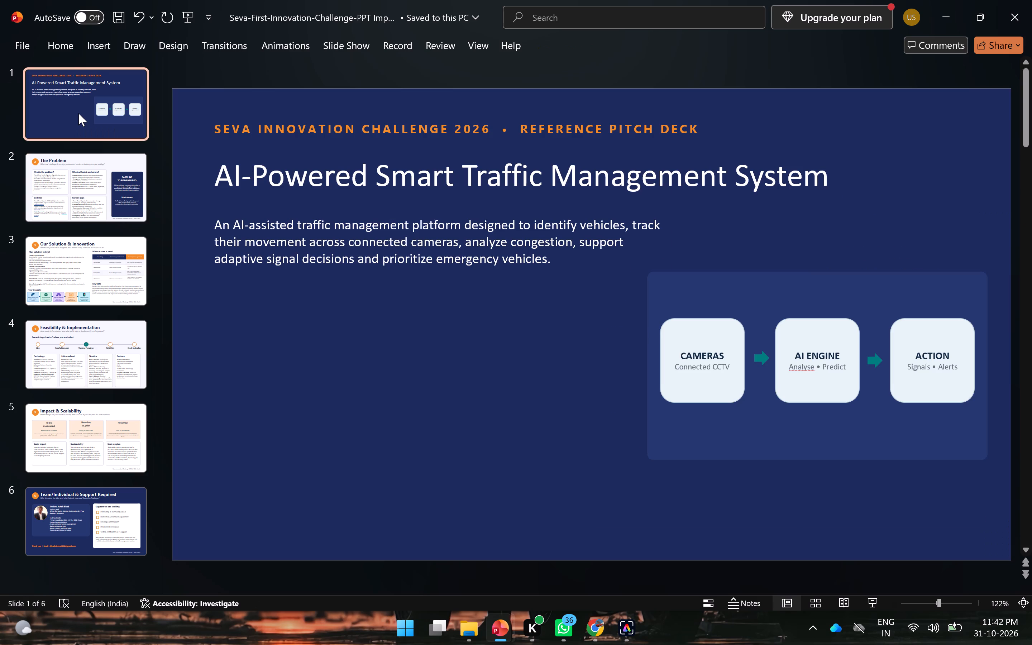
key("Up")
key("Down")
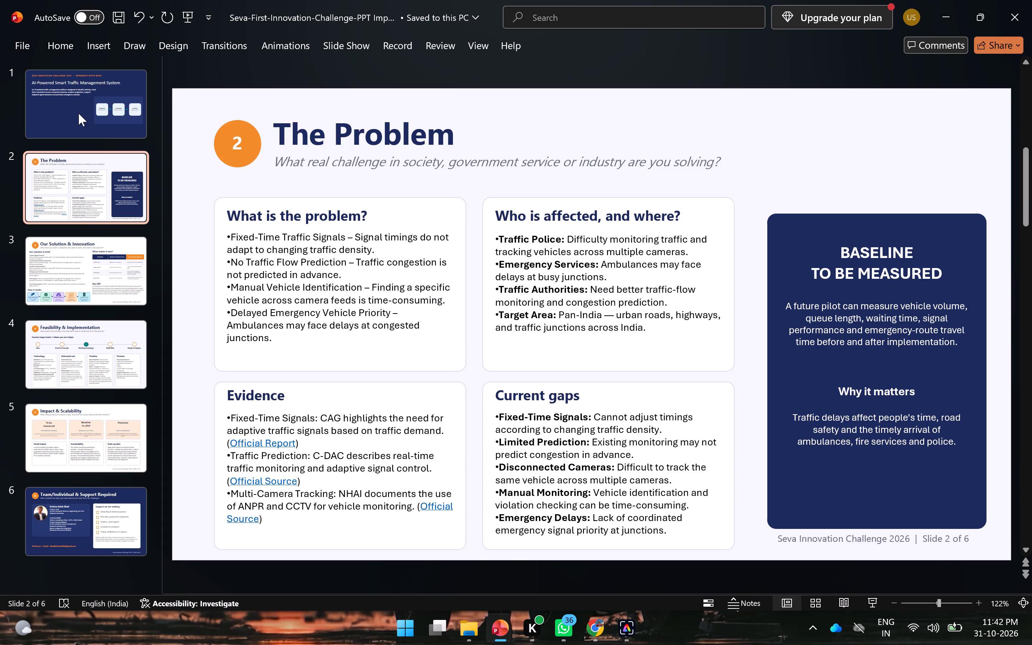
key("Down")
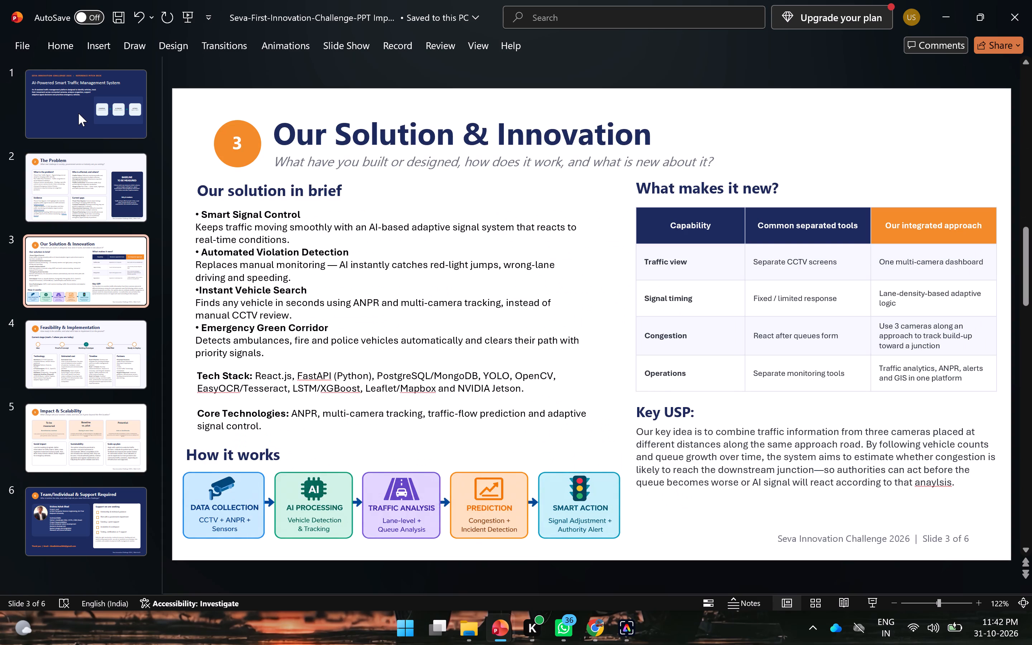
key("Down")
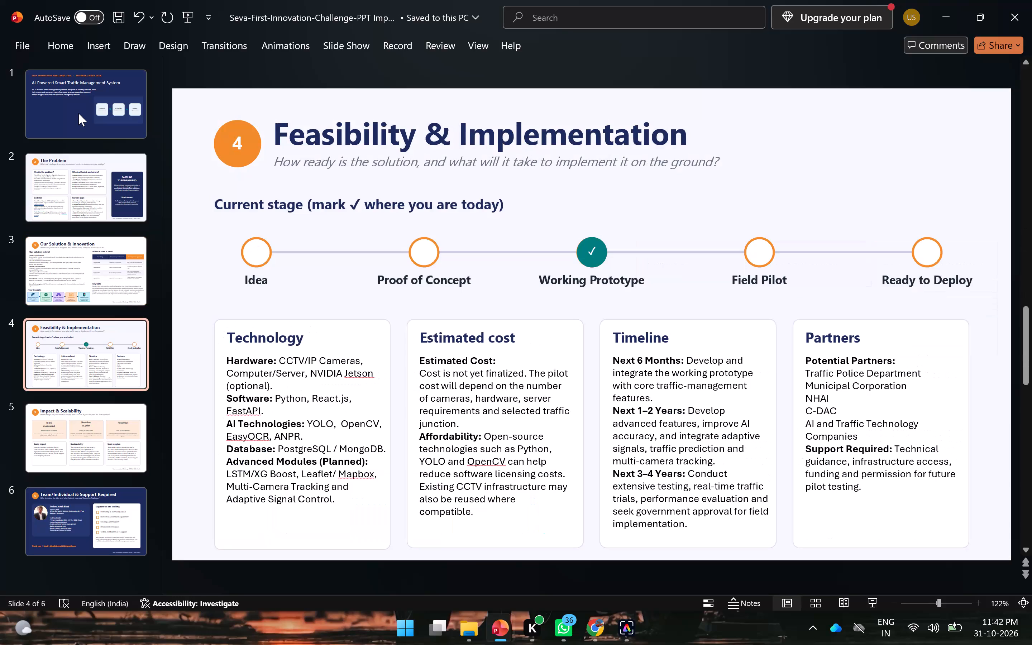
key("Down")
key("Up")
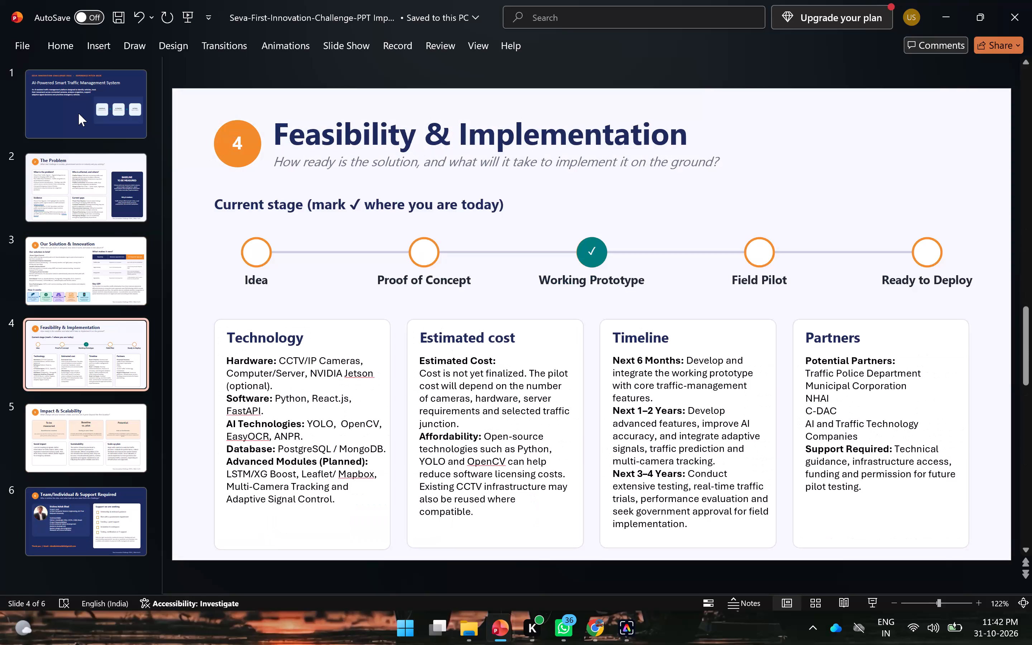
key("Down")
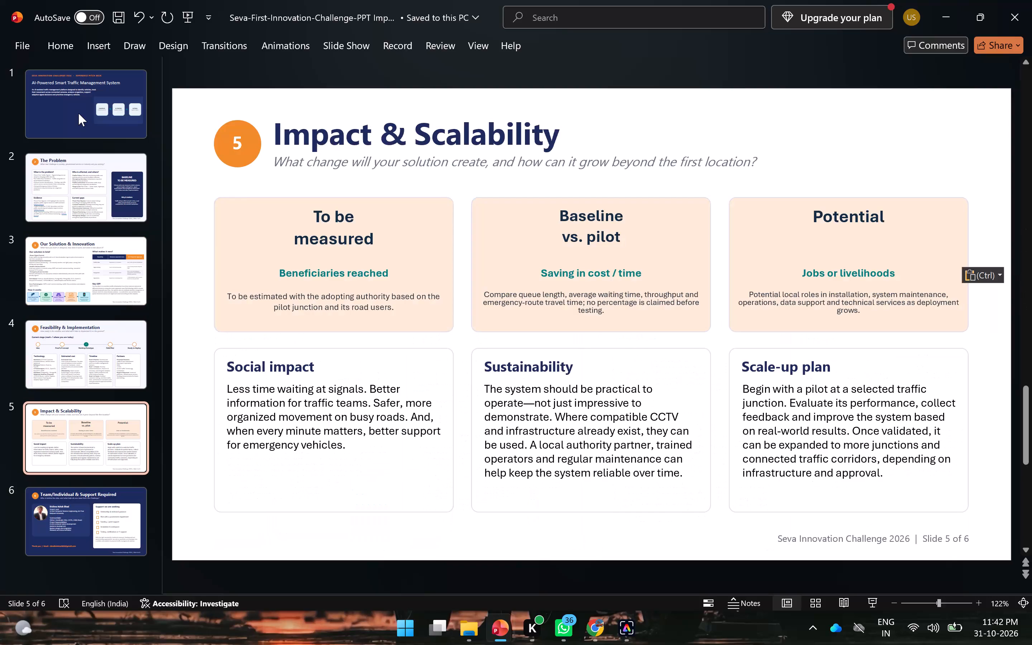
key("Down")
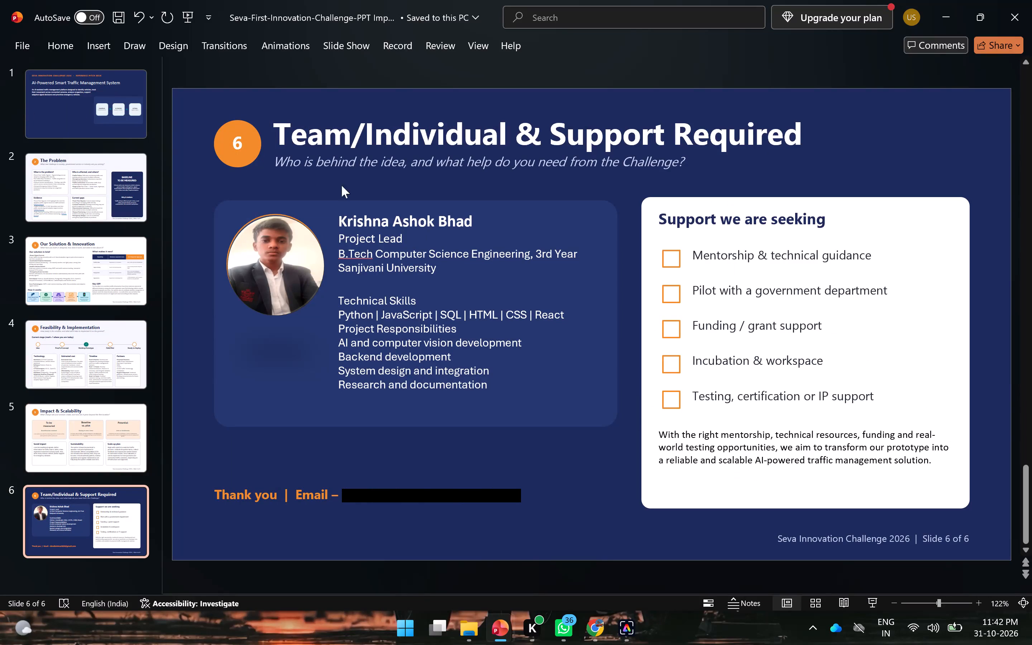
Look through the insert options and the shapes gallery for a tick mark for slide 6's support checkboxes.
left_click(100, 45)
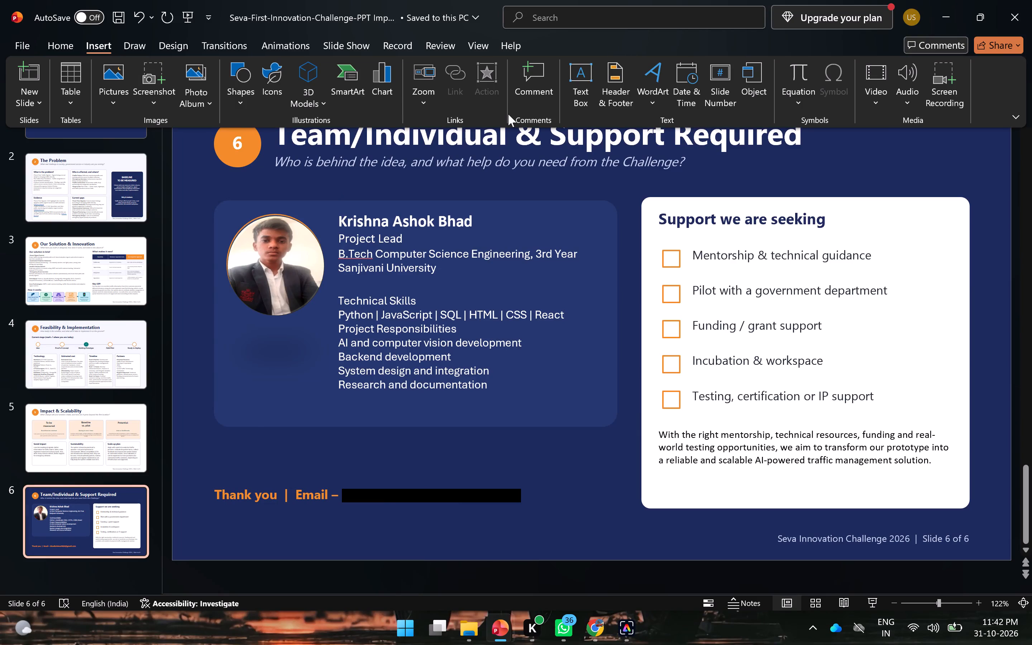
left_click(134, 49)
left_click(72, 46)
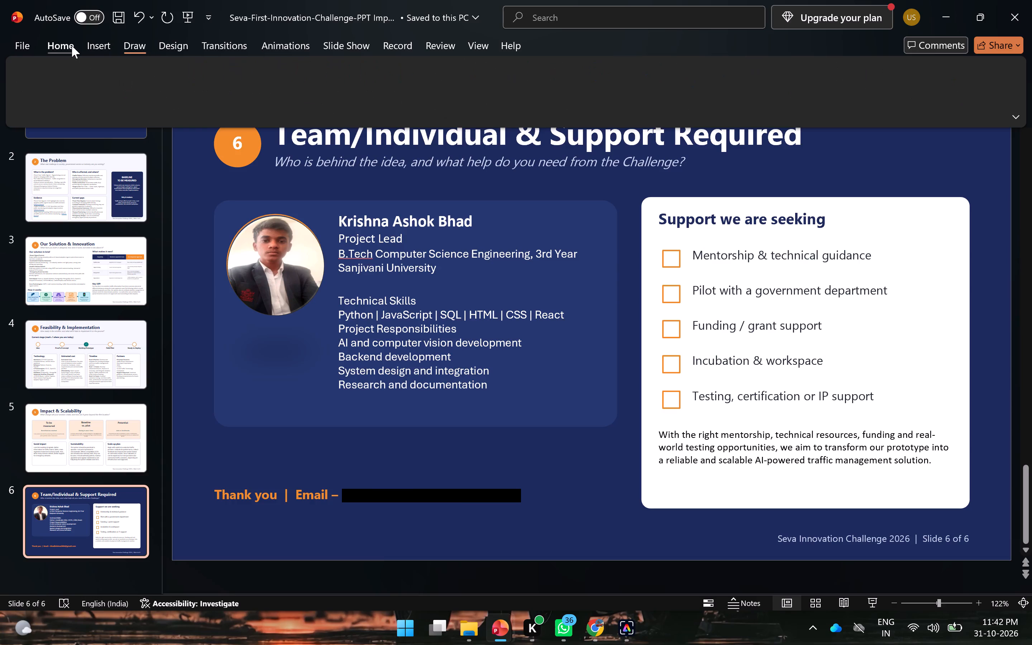
left_click(169, 47)
left_click(129, 44)
left_click(101, 46)
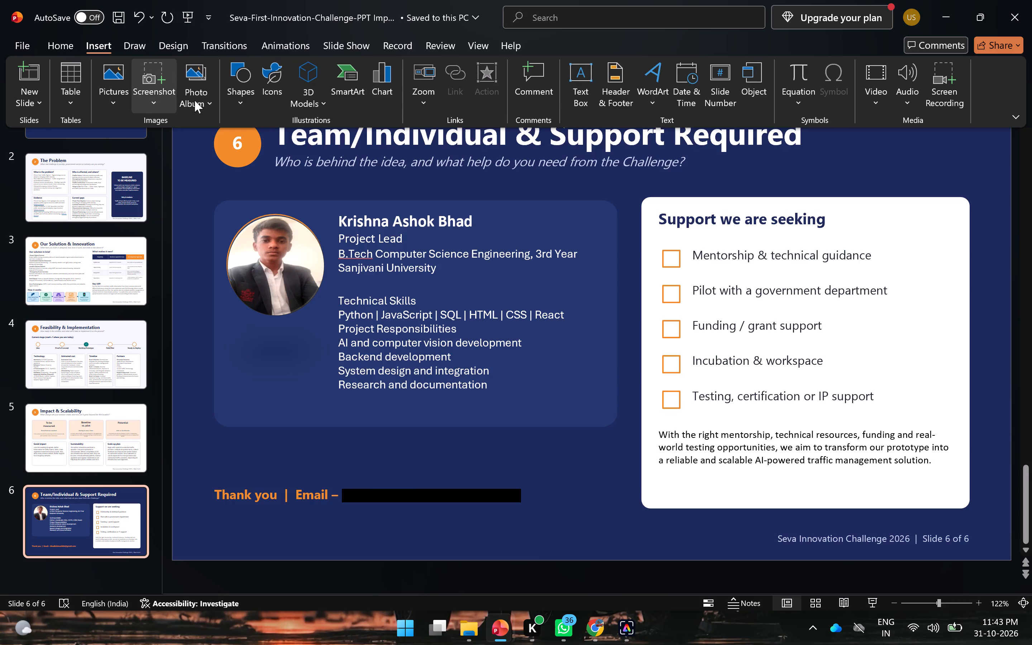
left_click(244, 108)
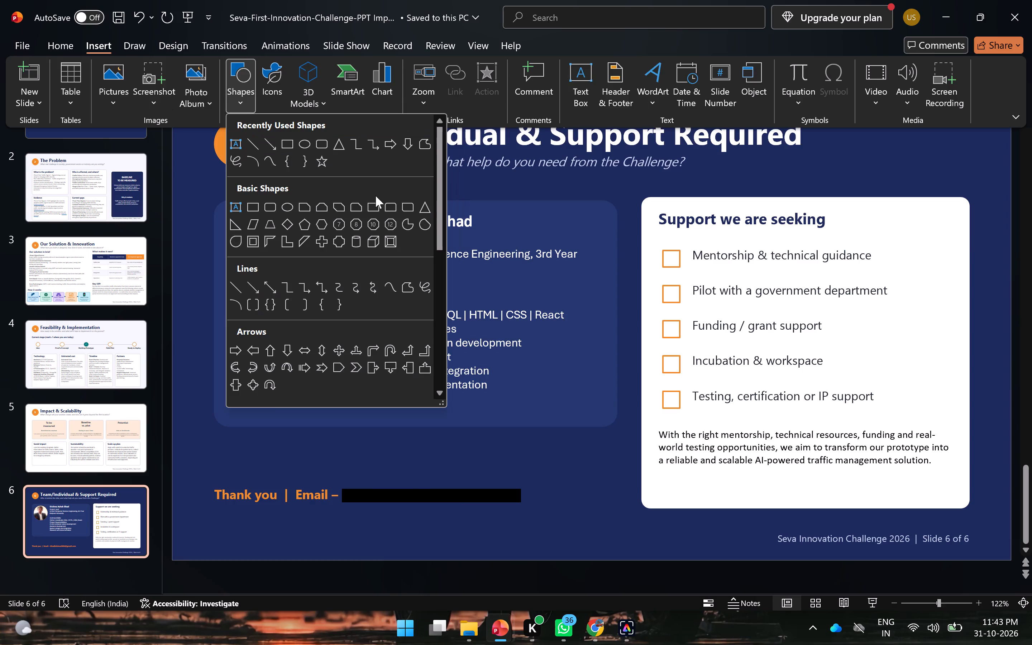
scroll(376, 196, "down", 5)
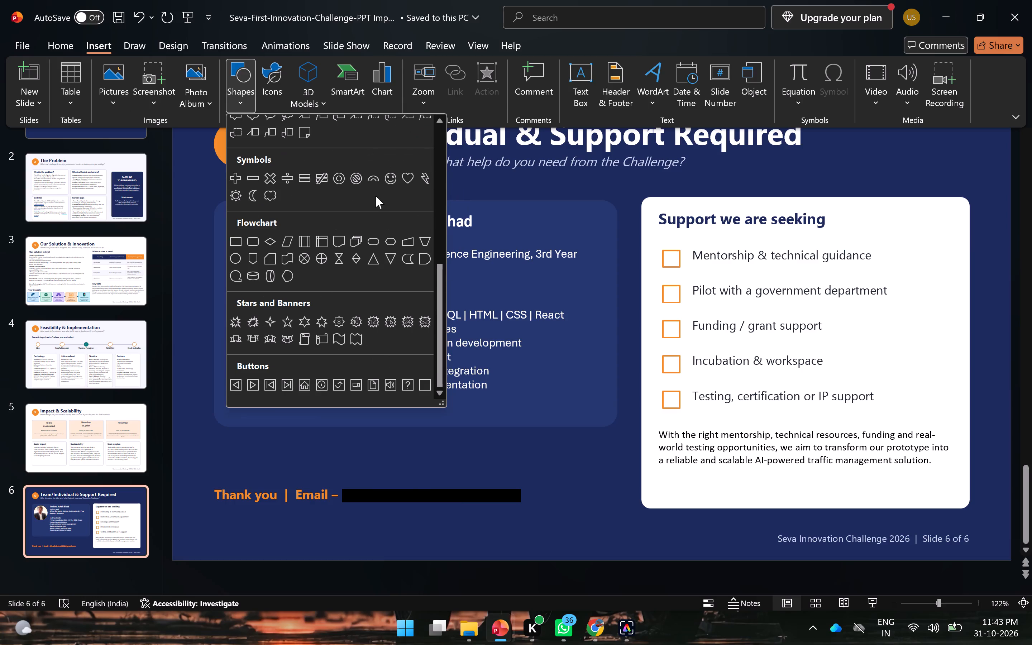
scroll(376, 196, "up", 3)
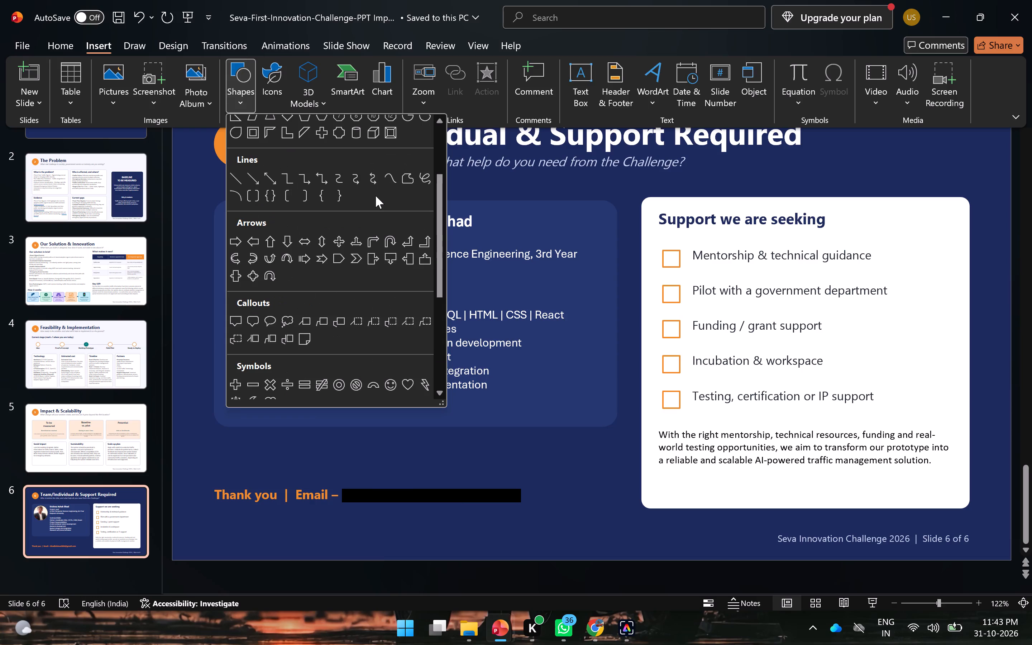
scroll(376, 196, "up", 2)
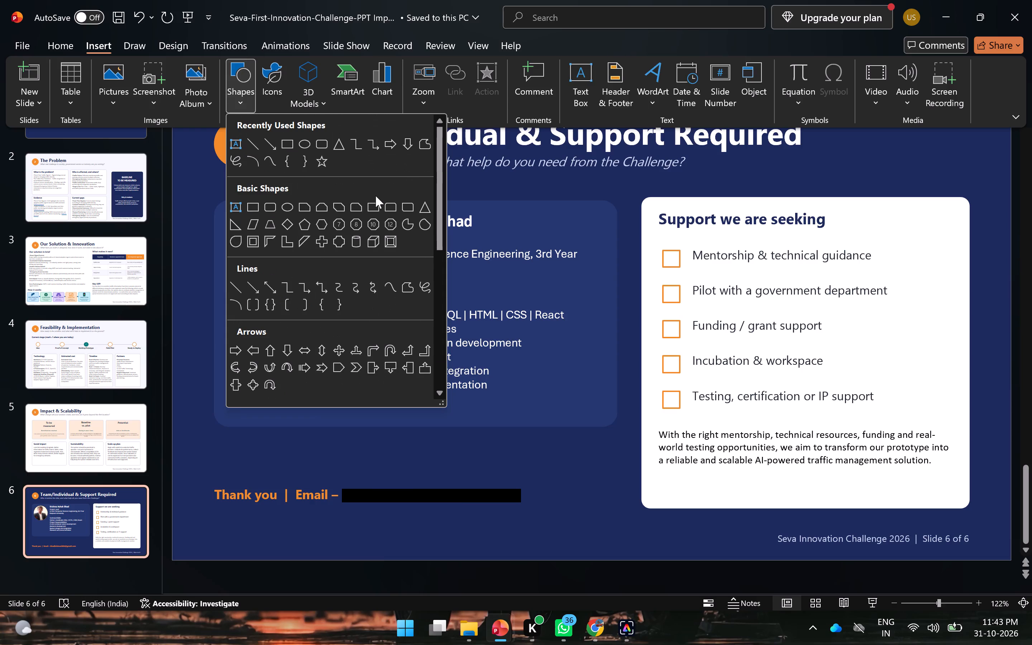
scroll(376, 196, "up", 3)
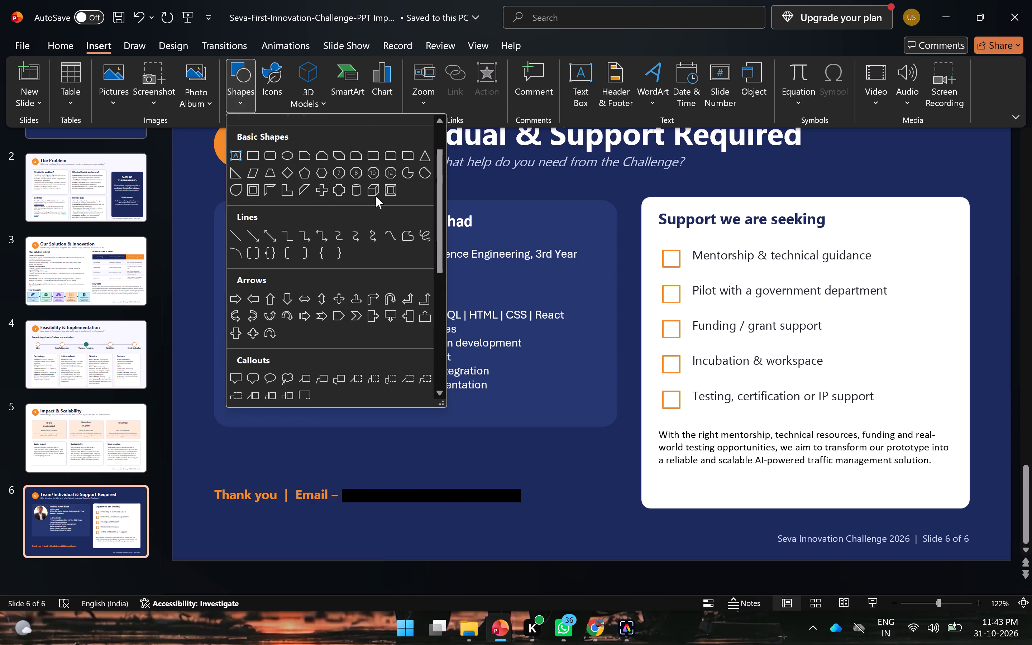
scroll(376, 196, "up", 2)
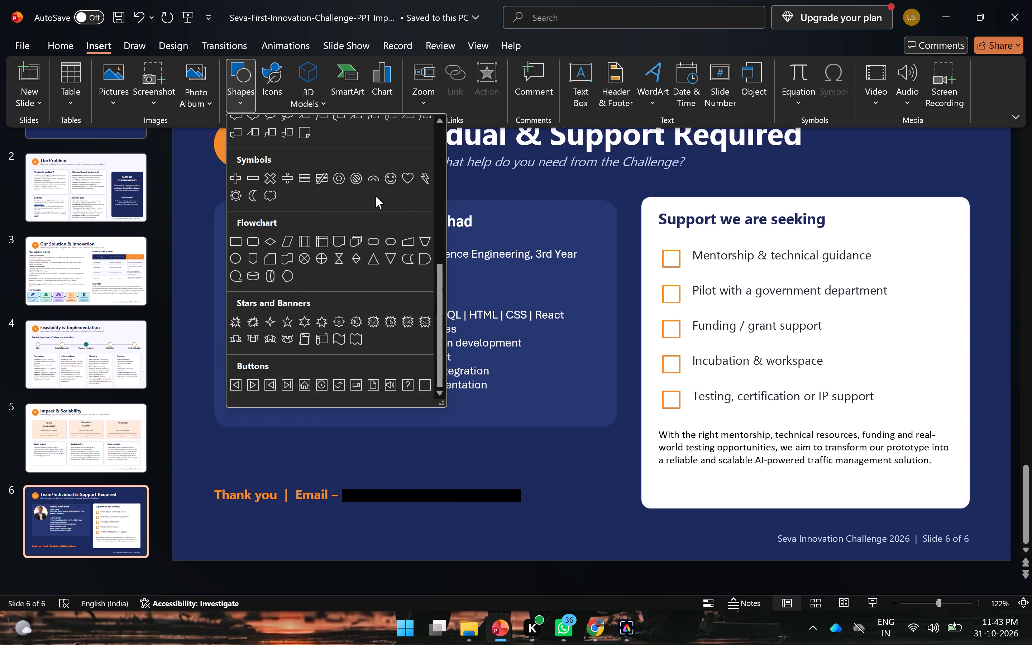
scroll(376, 196, "up", 2)
scroll(376, 196, "down", 10)
left_click(563, 446)
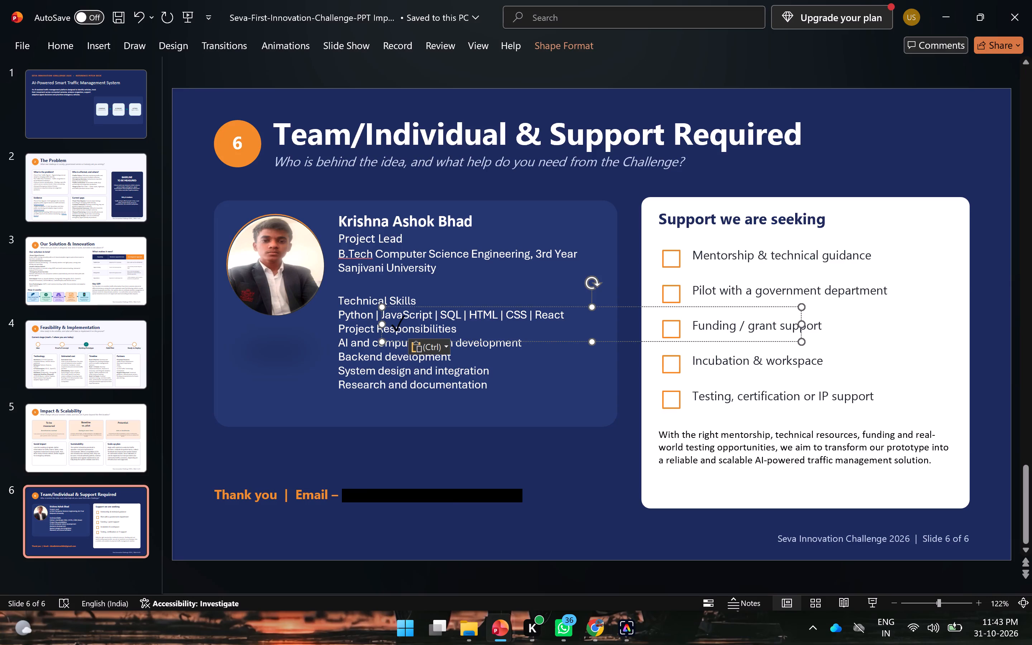
left_click_drag(601, 306, 874, 243)
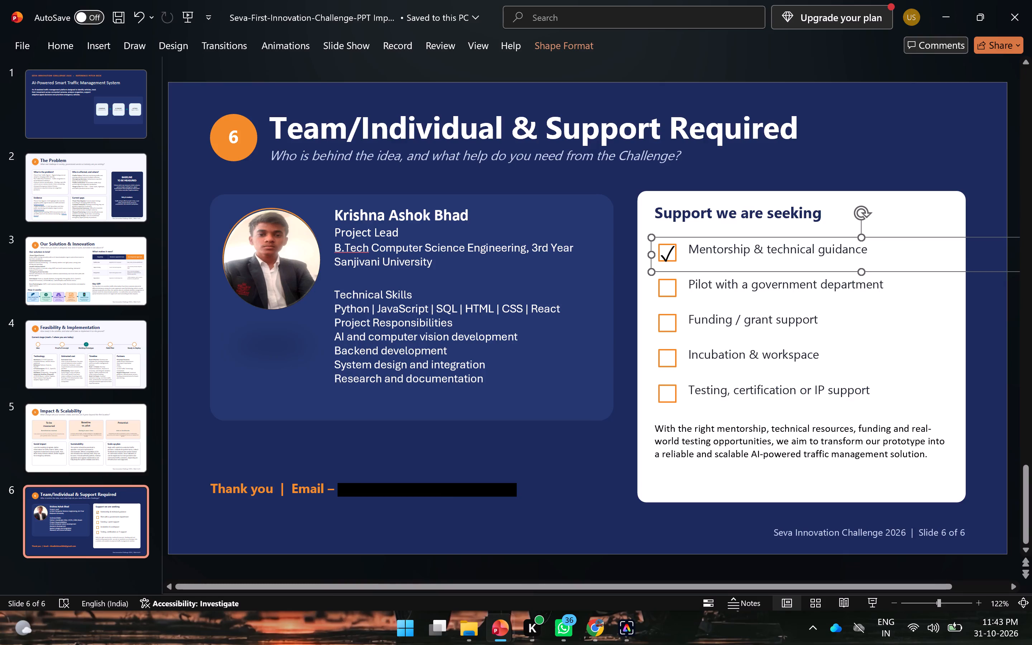
left_click_drag(987, 257, 869, 258)
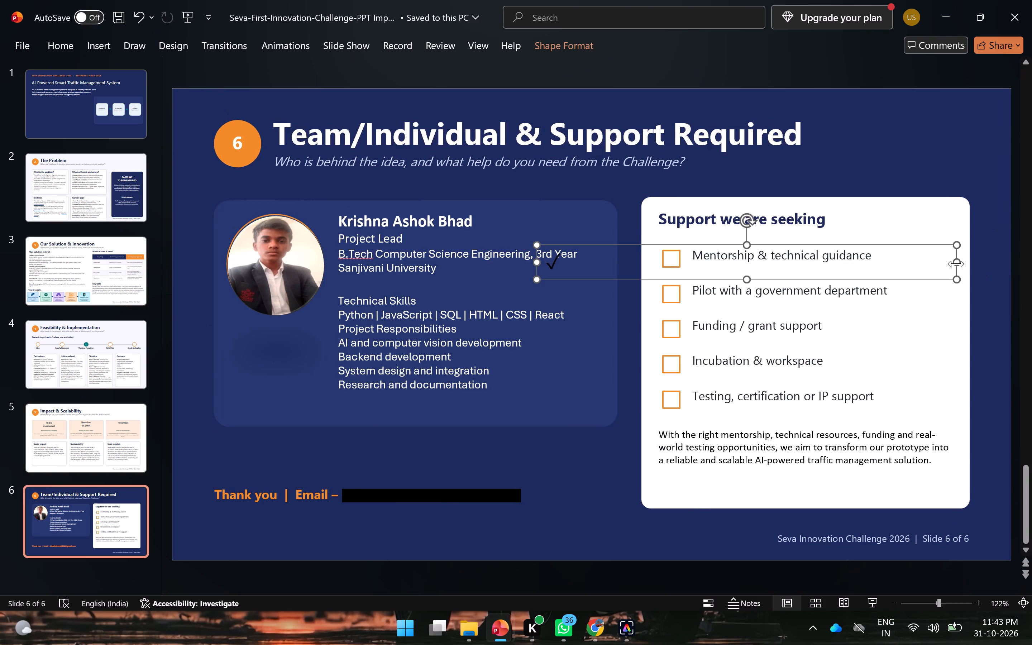
left_click_drag(956, 264, 567, 267)
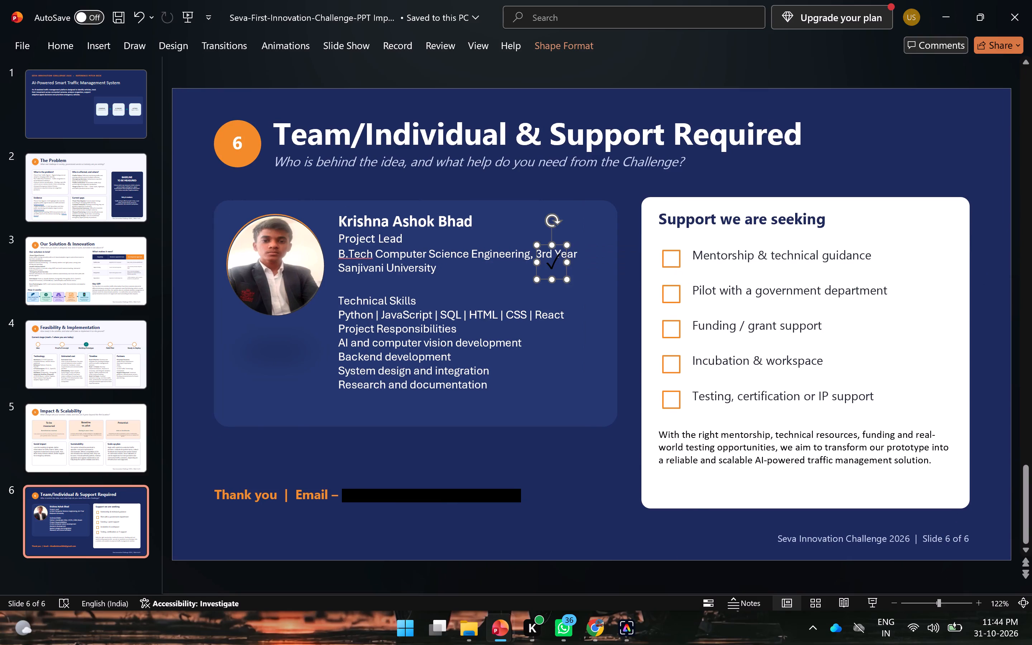
left_click_drag(567, 247, 565, 249)
left_click_drag(565, 249, 564, 255)
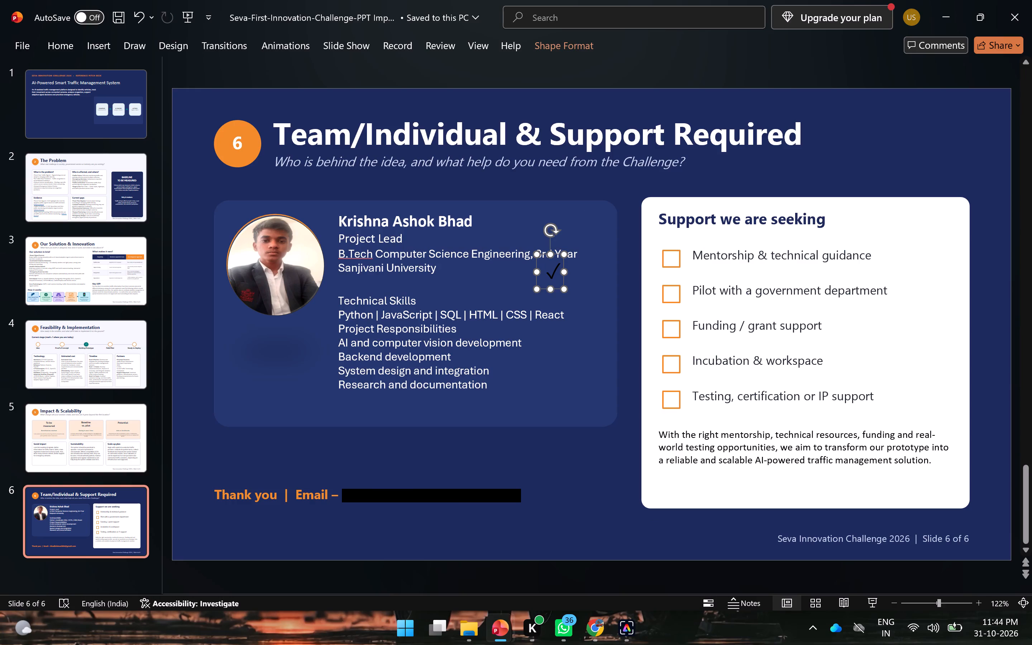
left_click_drag(536, 272, 539, 272)
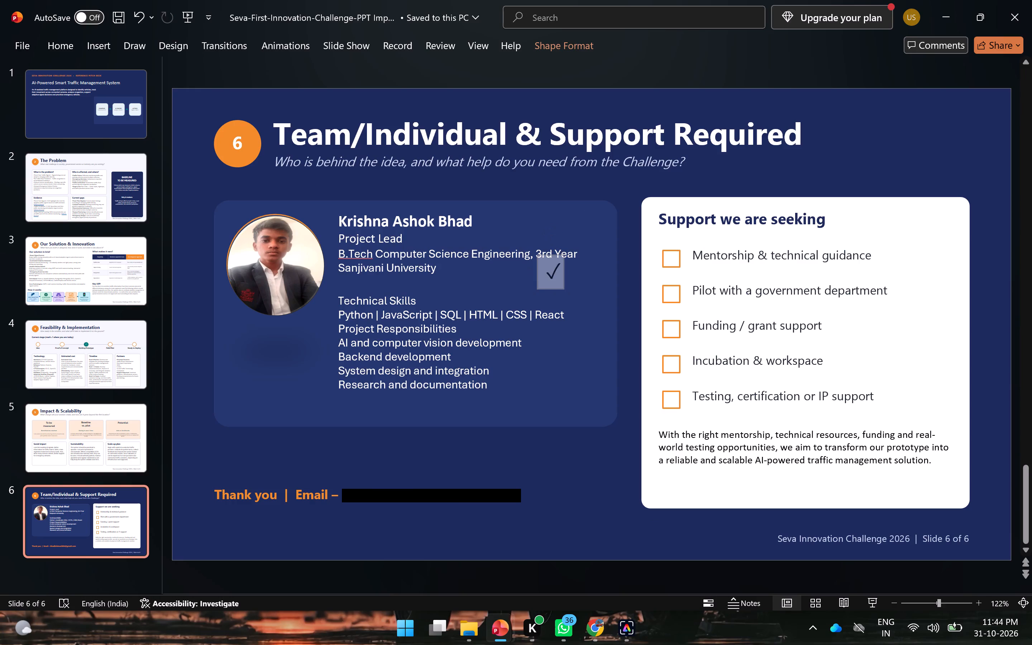
Move the ✓ text box onto the "Mentorship & technical guidance" checkbox and narrow the text box around the mark.
left_click_drag(539, 272, 542, 272)
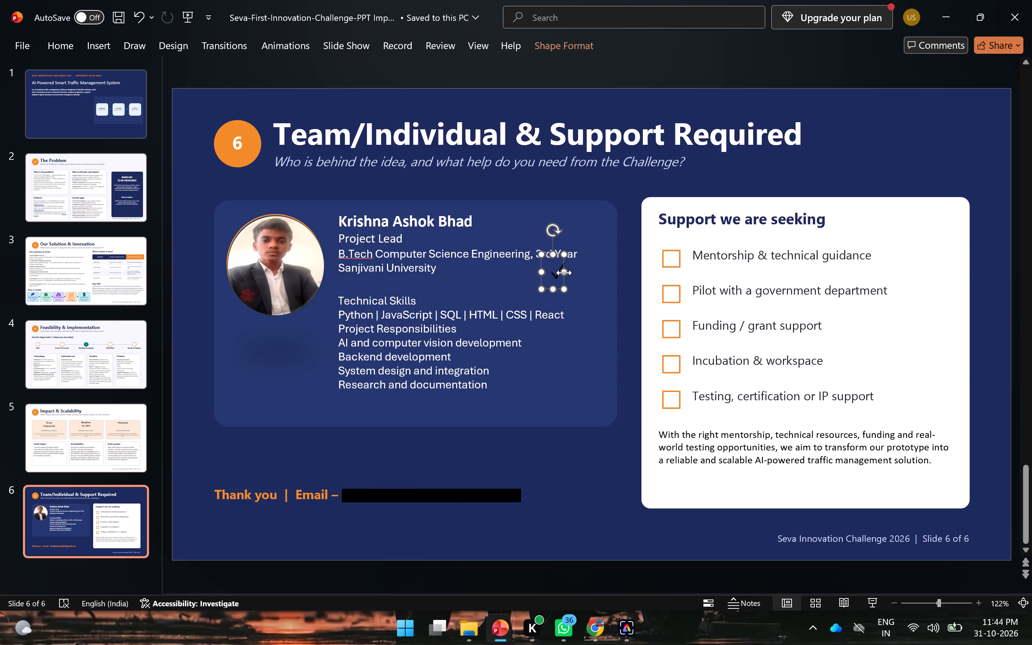
left_click_drag(564, 273, 569, 273)
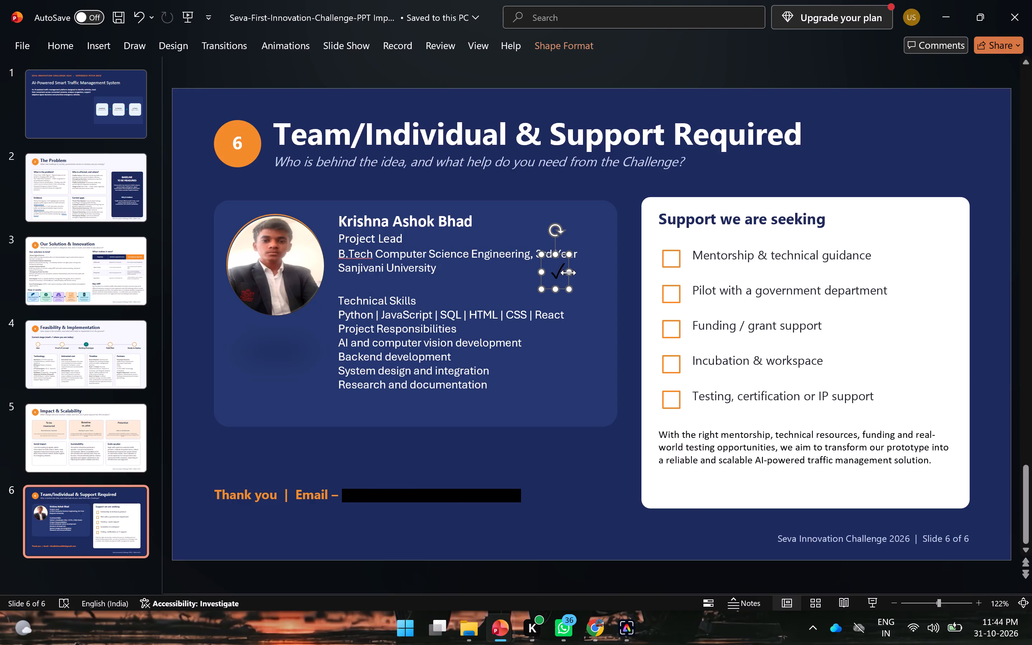
left_click_drag(569, 281, 681, 269)
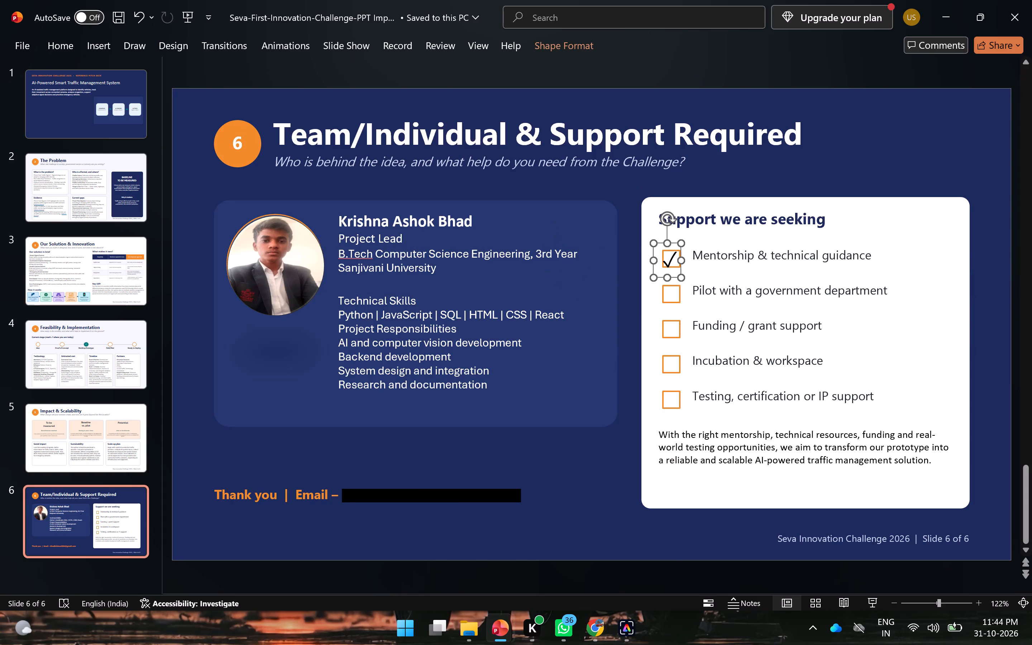
left_click_drag(653, 277, 660, 274)
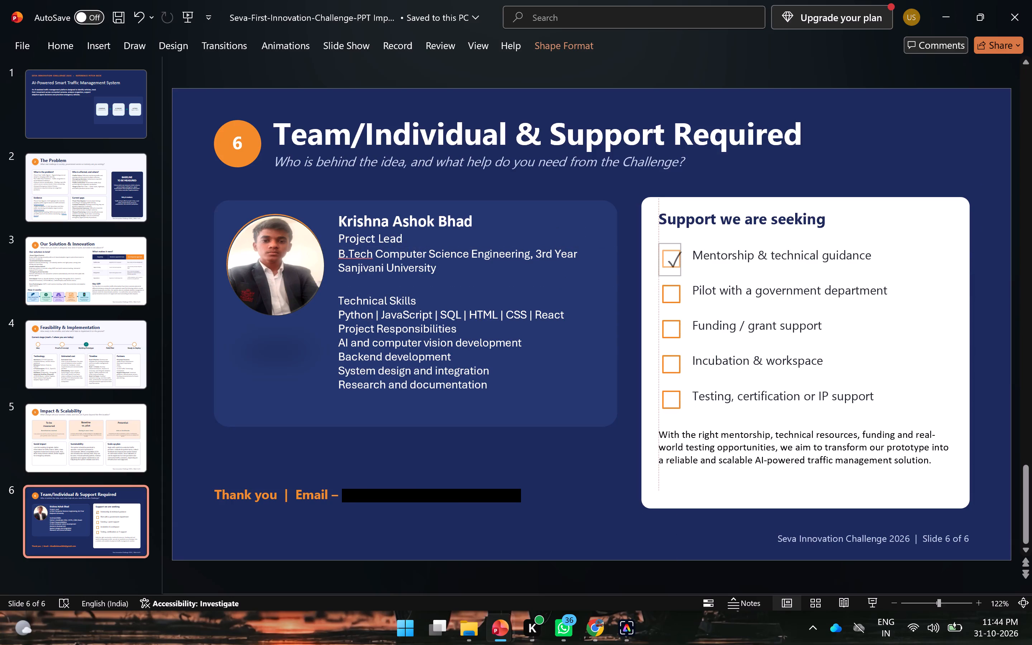
left_click_drag(660, 274, 665, 273)
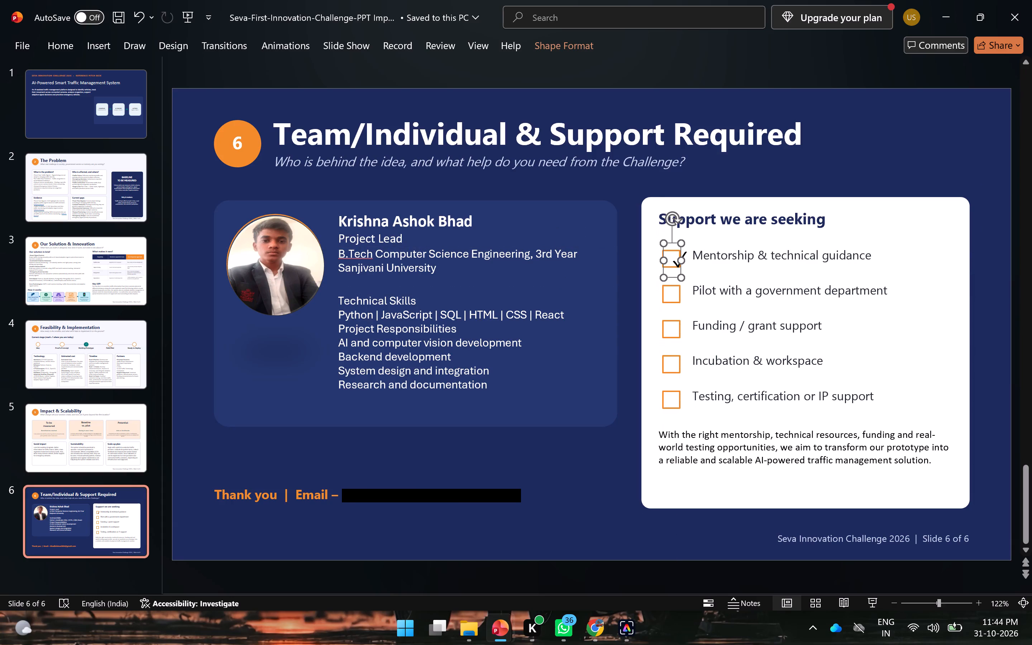
left_click_drag(681, 266, 673, 266)
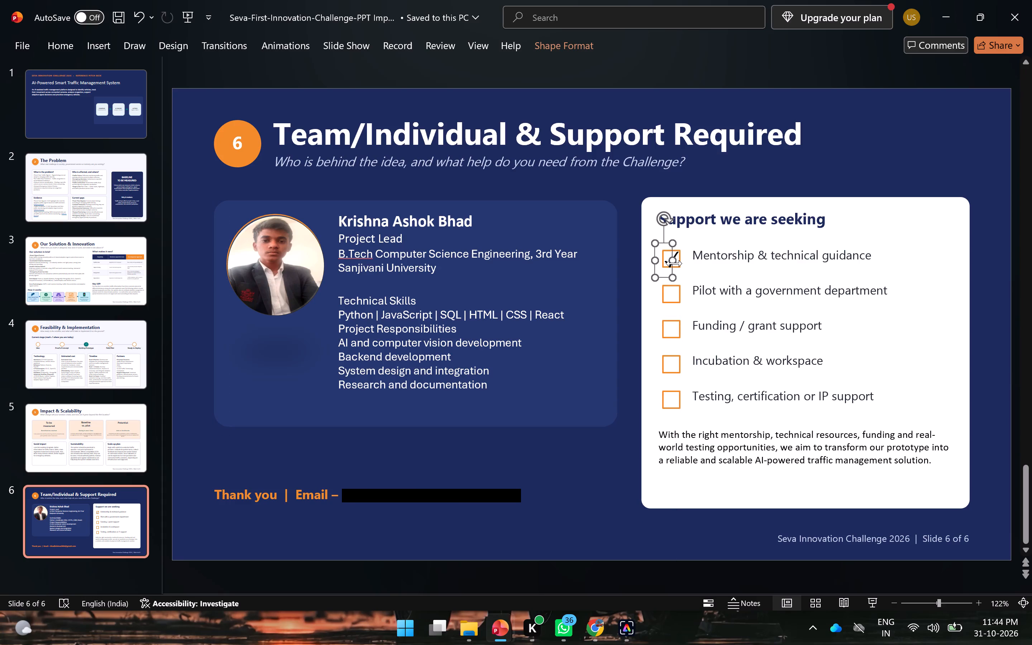
left_click_drag(674, 276, 674, 273)
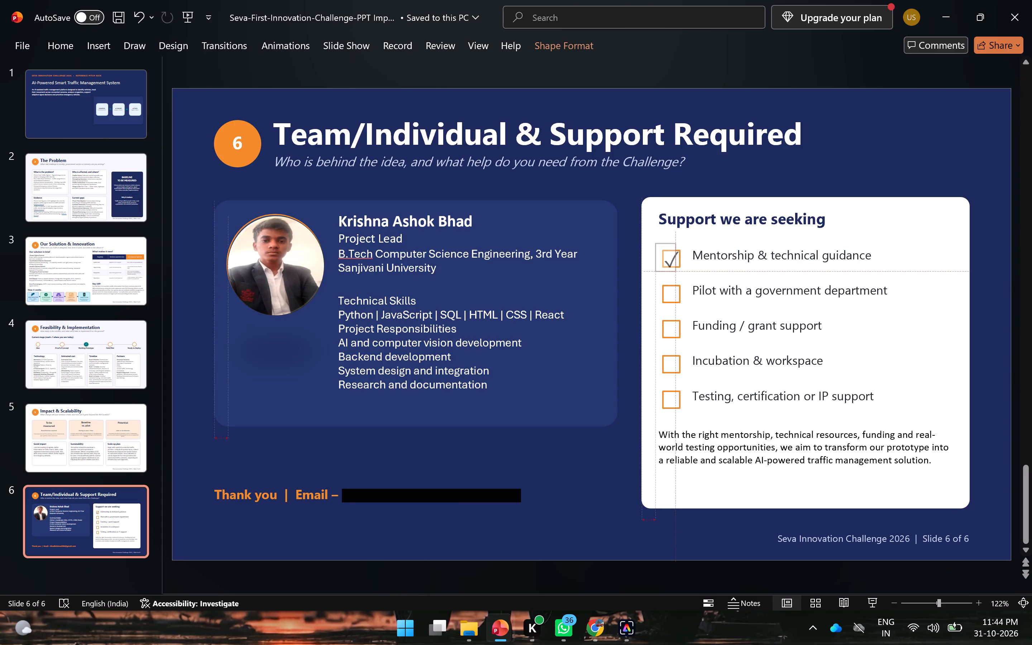
left_click_drag(674, 273, 674, 262)
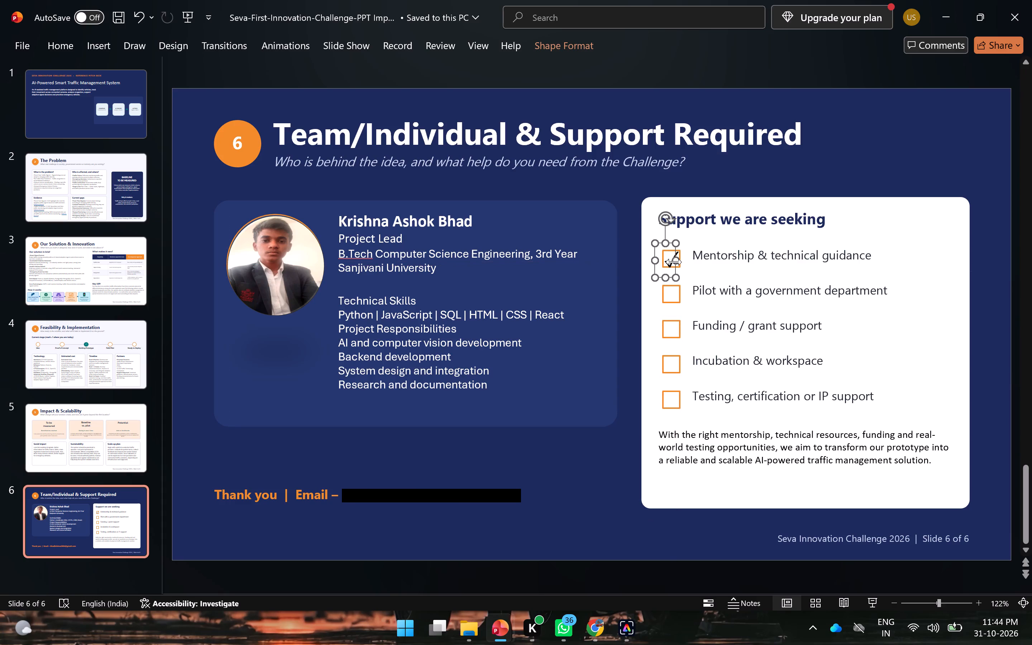
left_click(696, 271)
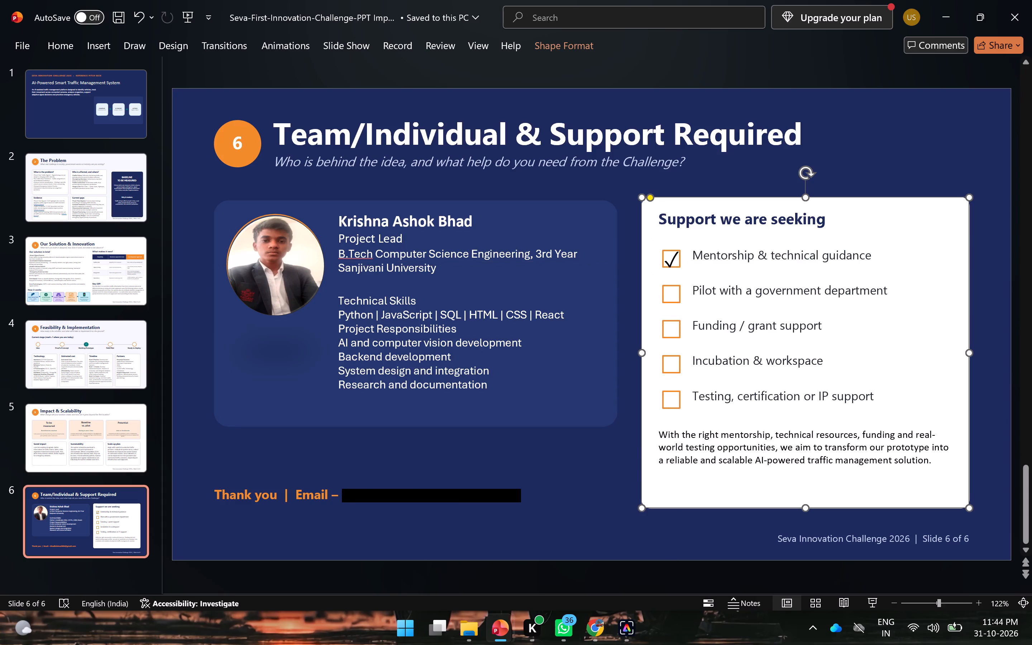
Fine-tune the ✓ text box's position so the mark sits neatly inside the "Mentorship & technical guidance" checkbox.
left_click(673, 261)
left_click_drag(676, 244, 666, 261)
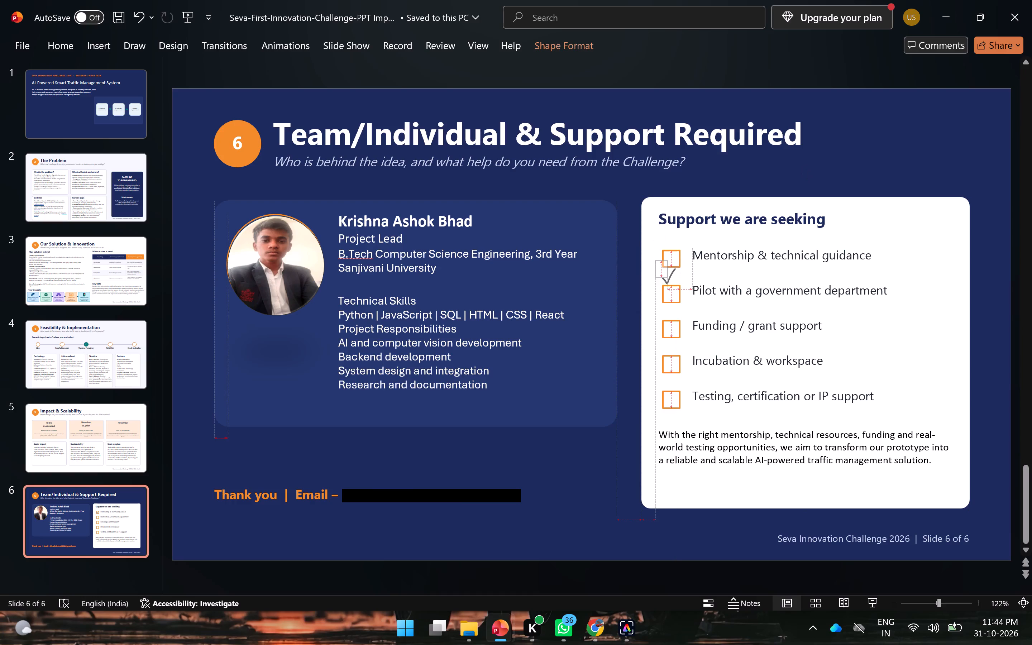
left_click_drag(666, 261, 666, 265)
left_click_drag(656, 301, 656, 307)
left_click_drag(656, 307, 693, 187)
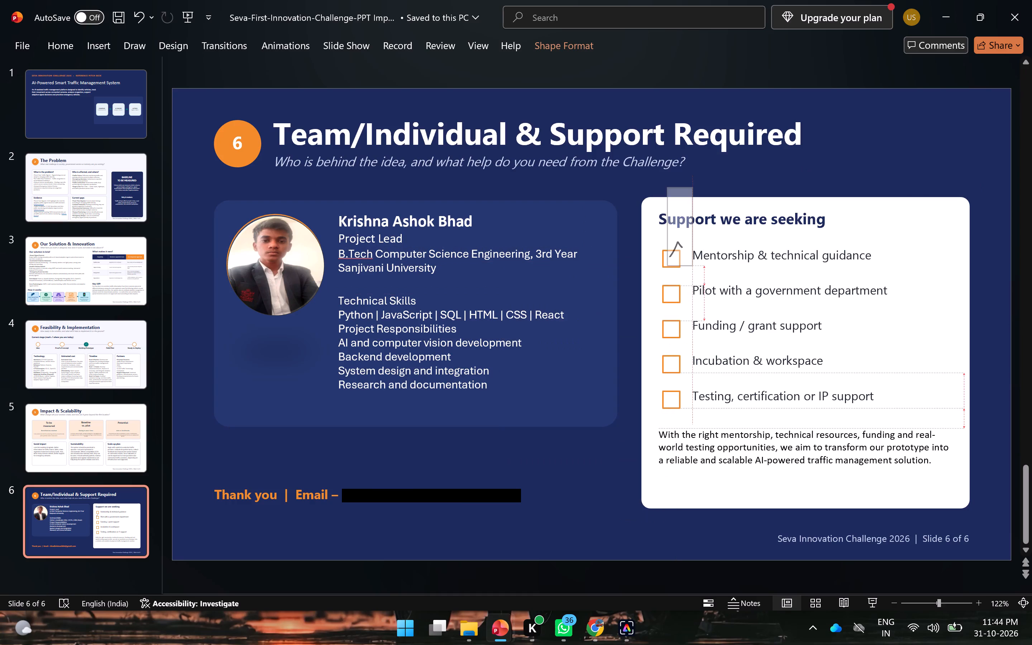
left_click_drag(693, 187, 655, 283)
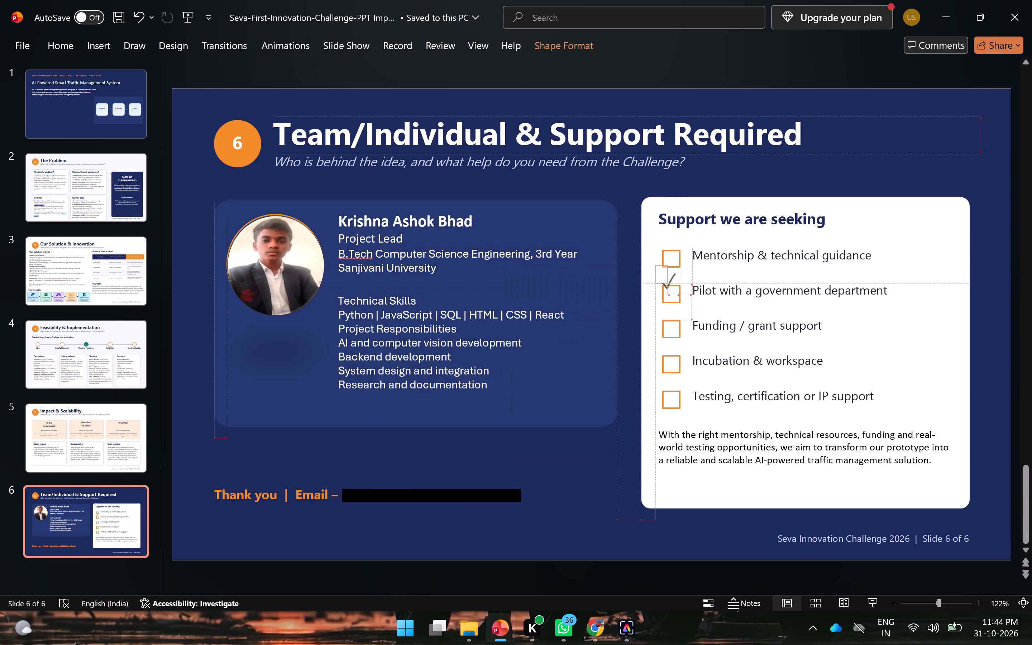
left_click_drag(655, 283, 656, 283)
left_click(711, 273)
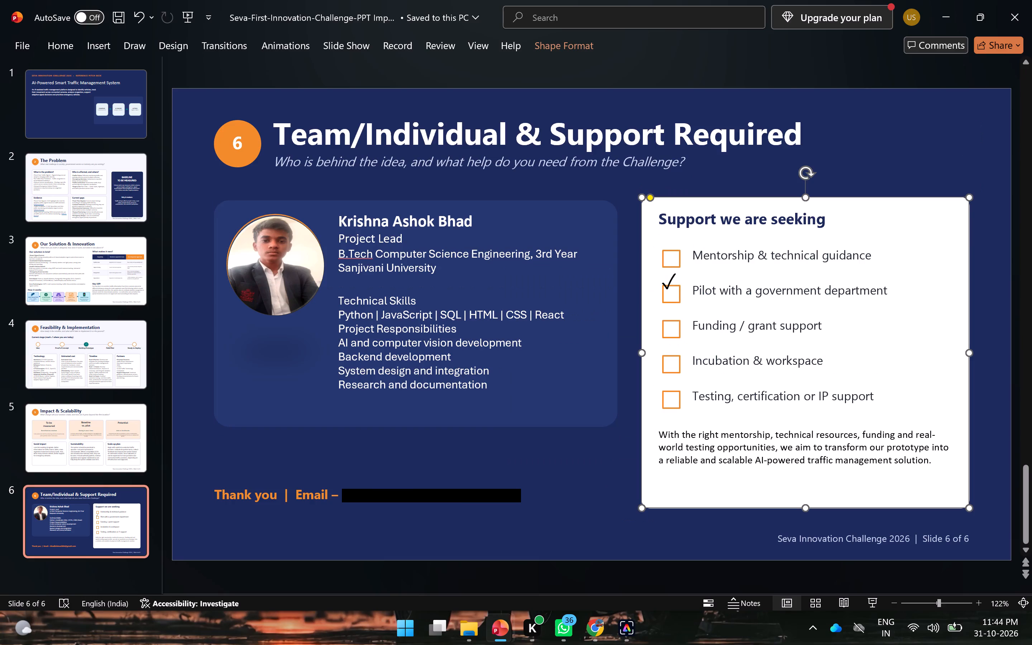
left_click(671, 285)
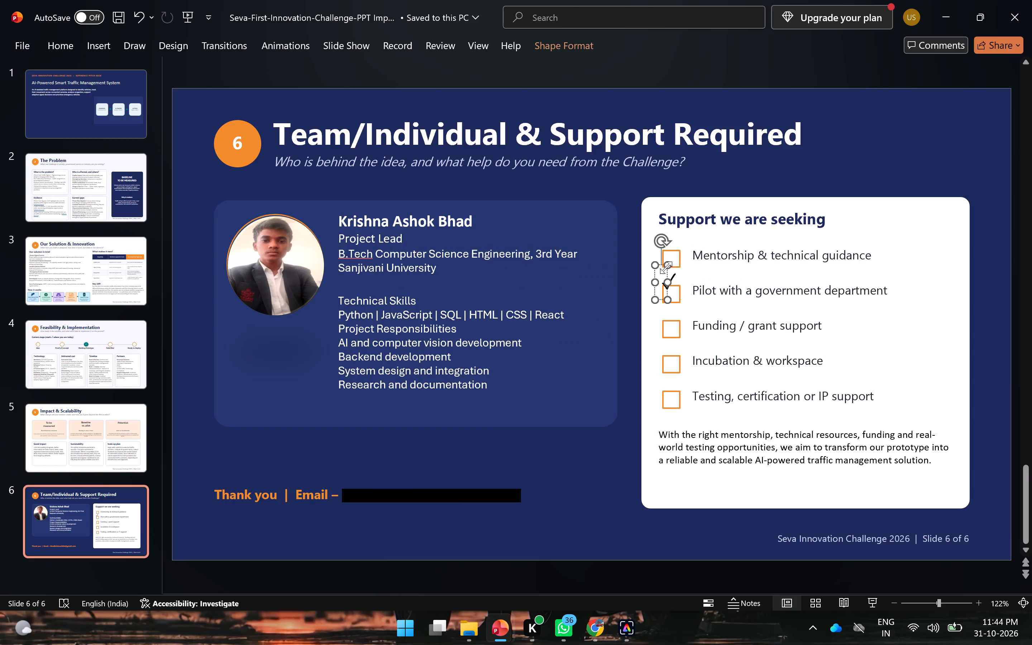
left_click_drag(669, 266, 673, 244)
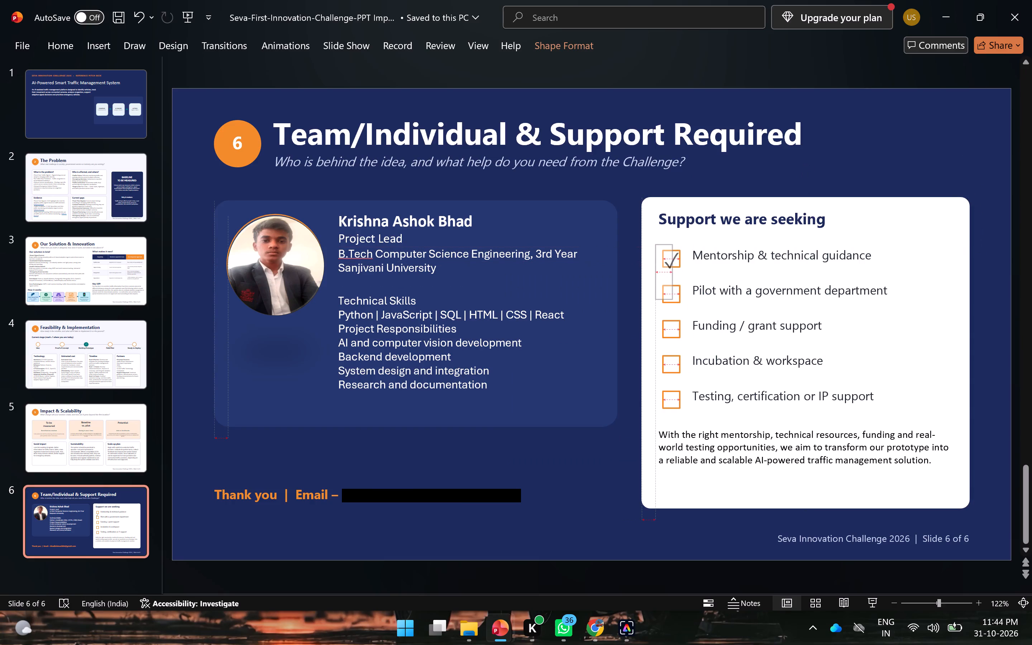
left_click_drag(673, 244, 672, 245)
left_click_drag(672, 245, 672, 241)
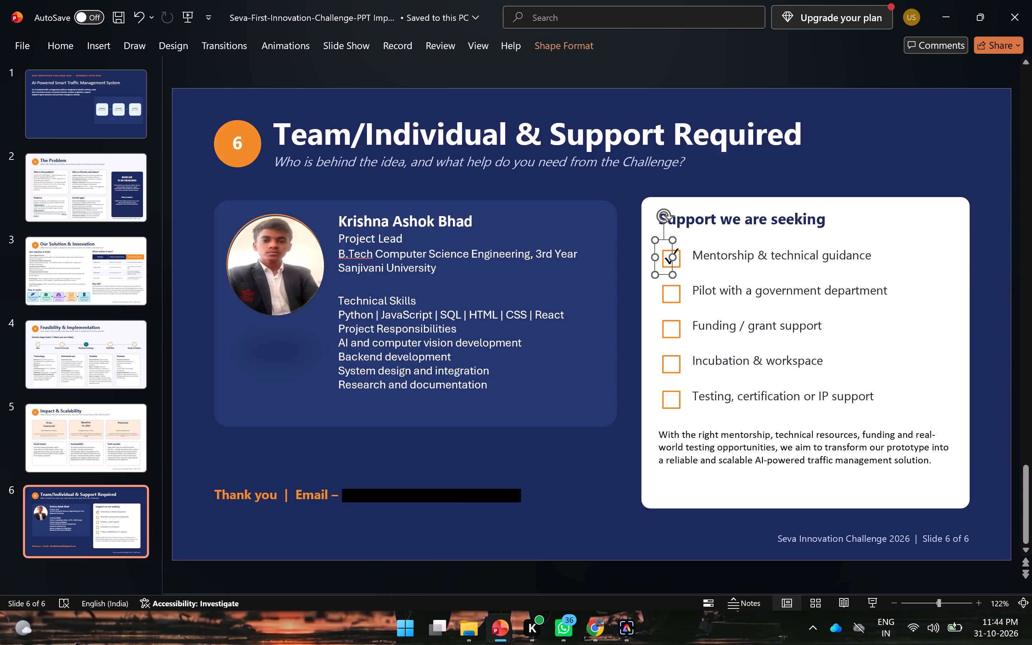
left_click(748, 305)
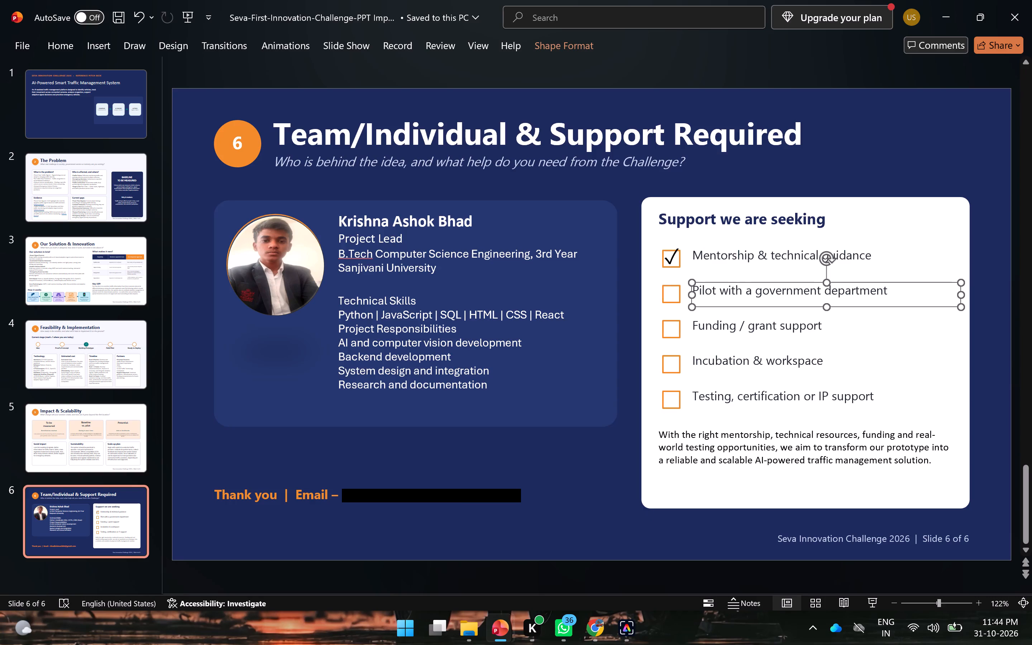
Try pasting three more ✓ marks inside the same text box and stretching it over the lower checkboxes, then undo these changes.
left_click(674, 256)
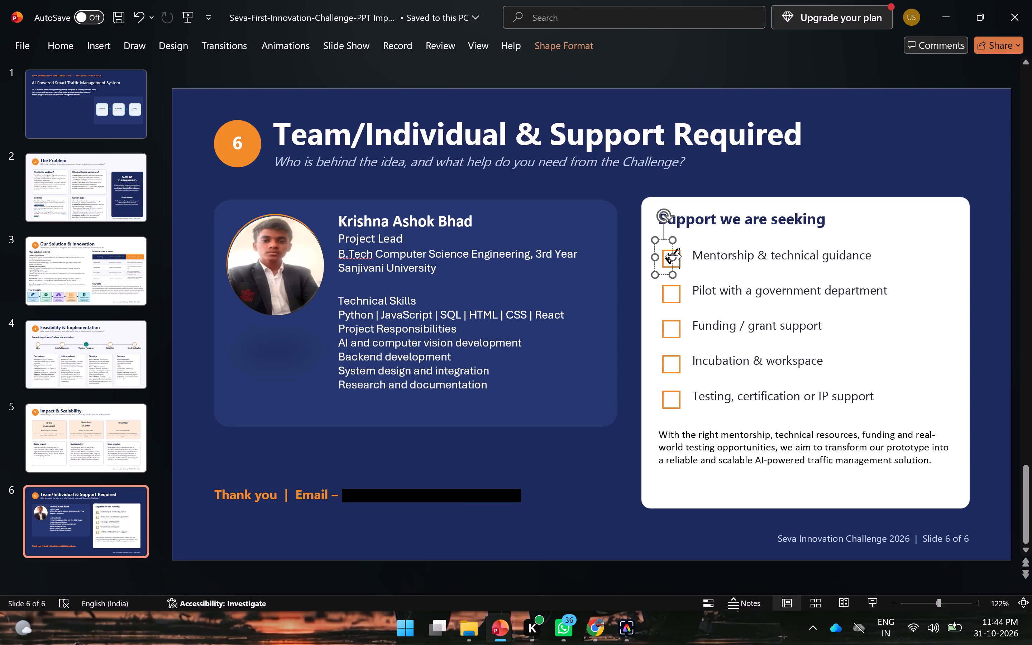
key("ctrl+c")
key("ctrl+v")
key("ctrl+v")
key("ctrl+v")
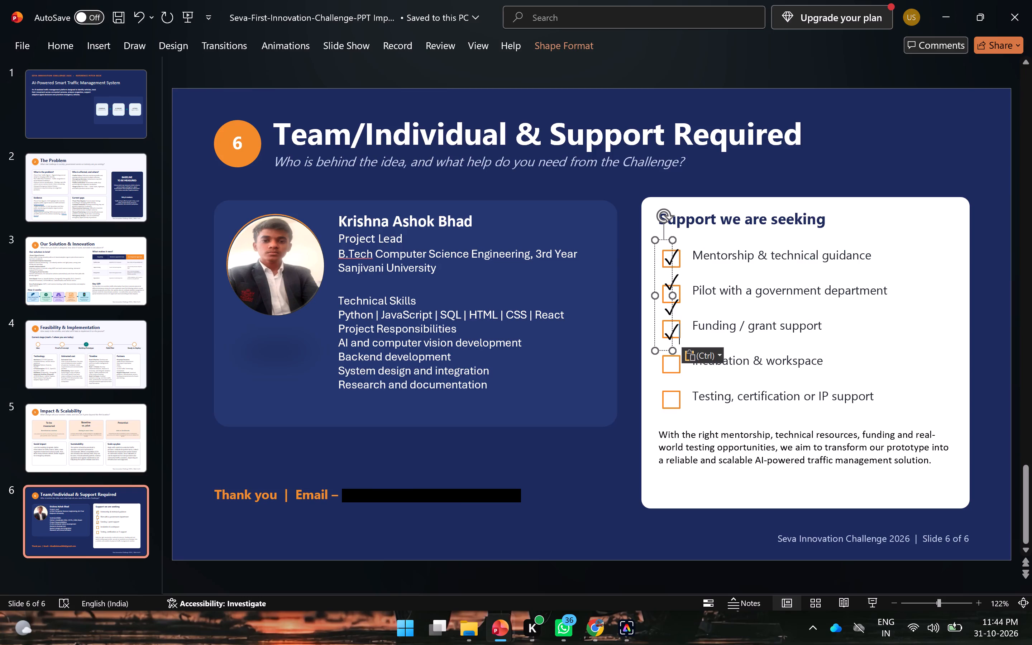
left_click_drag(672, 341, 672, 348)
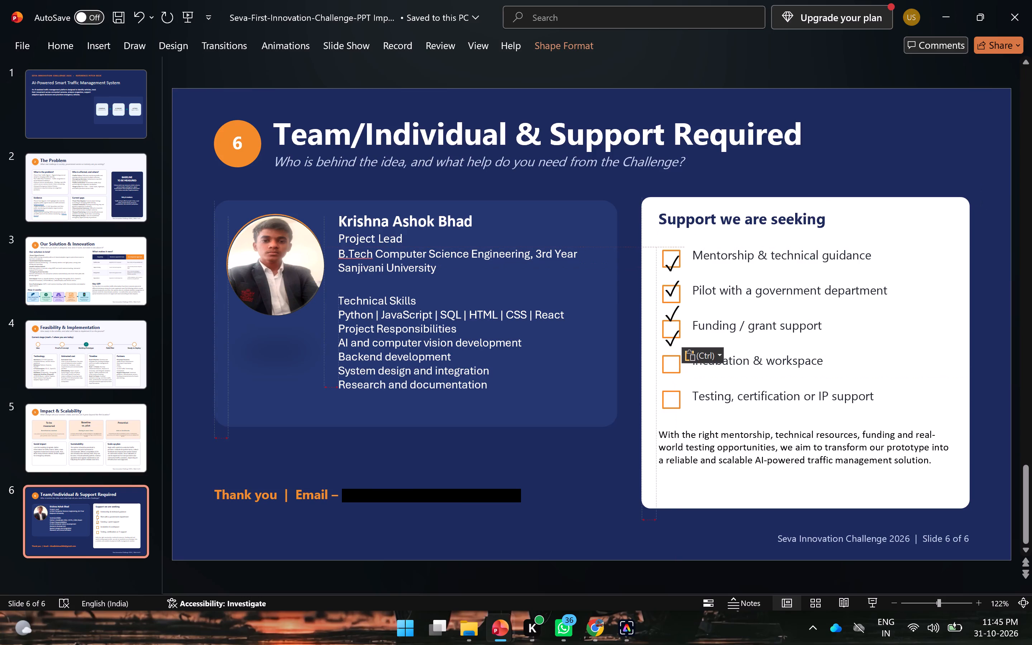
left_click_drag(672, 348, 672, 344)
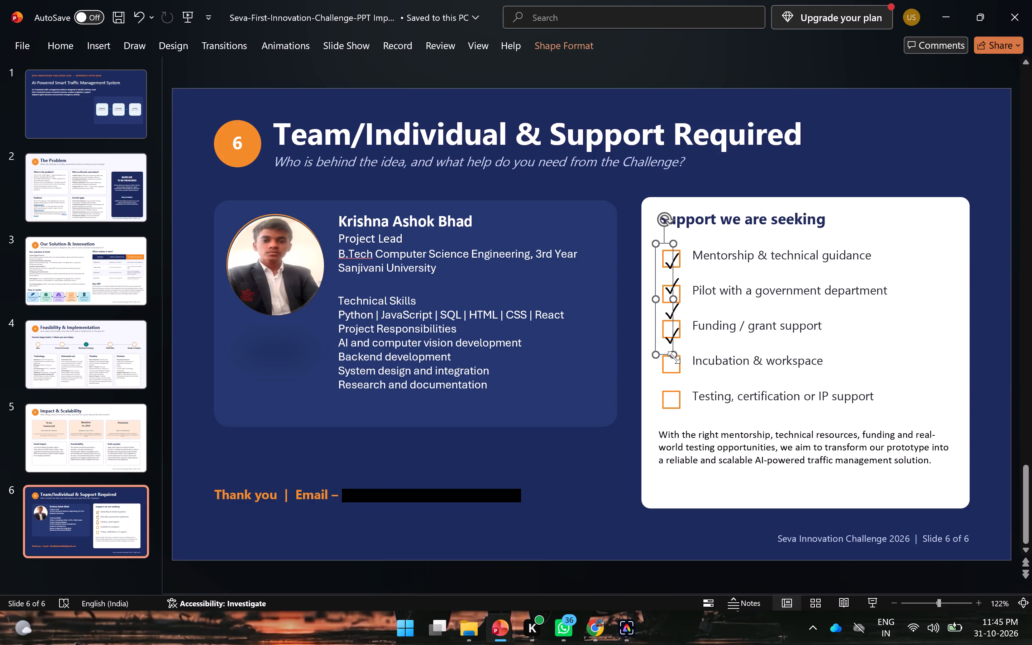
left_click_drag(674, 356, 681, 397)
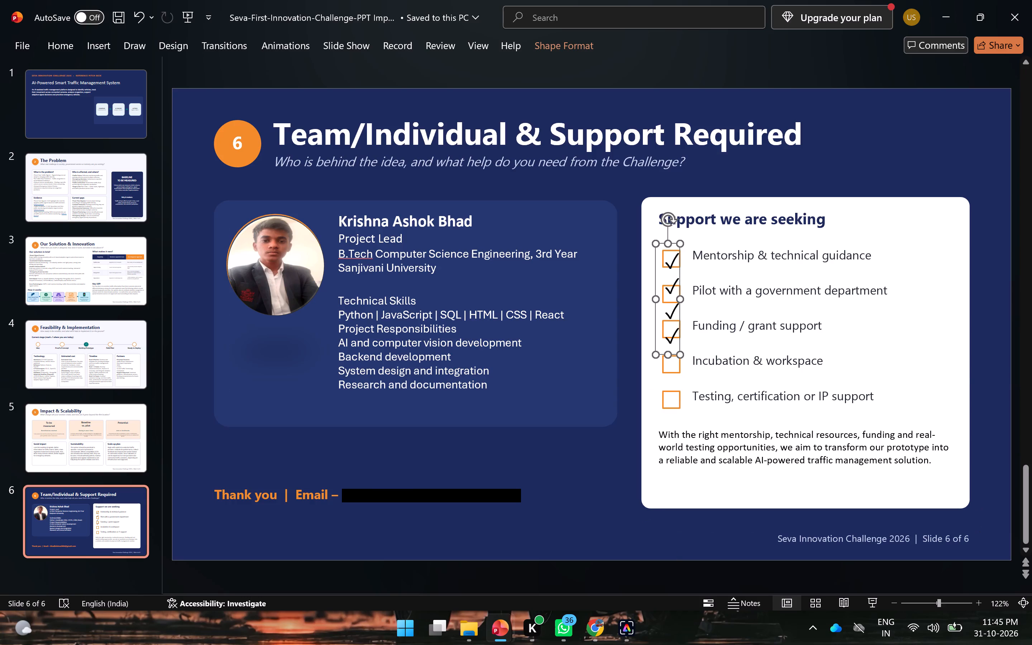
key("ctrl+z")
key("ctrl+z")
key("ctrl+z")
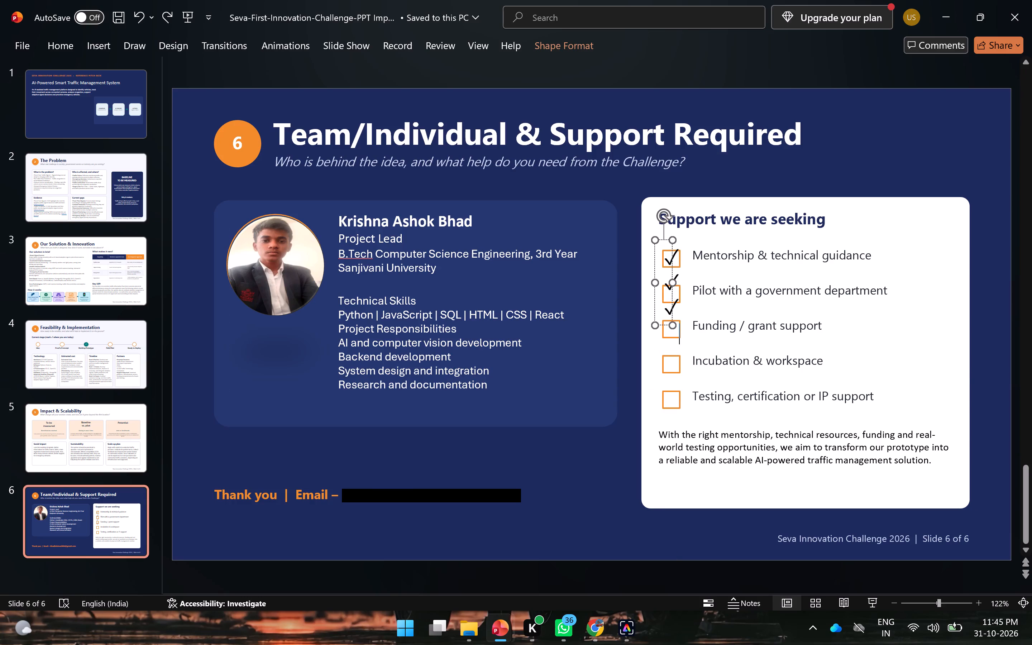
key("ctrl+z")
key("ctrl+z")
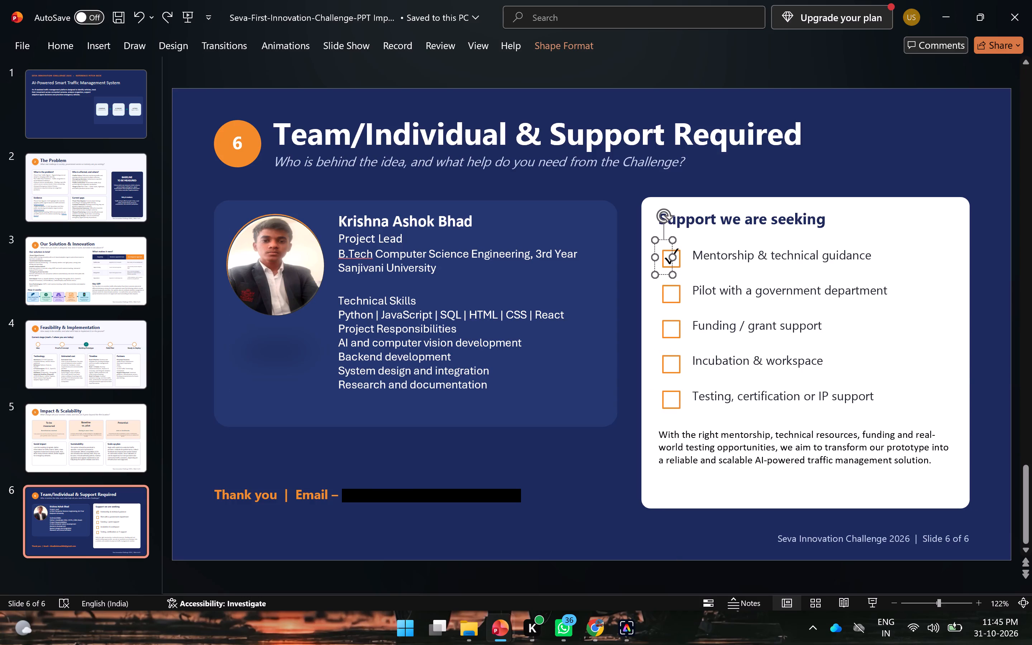
Duplicate the whole ✓ text box and place the copy on the "Pilot with a government department" checkbox.
left_click(665, 253)
left_click(664, 242)
key("ctrl+c")
left_click(885, 366)
key("ctrl+v")
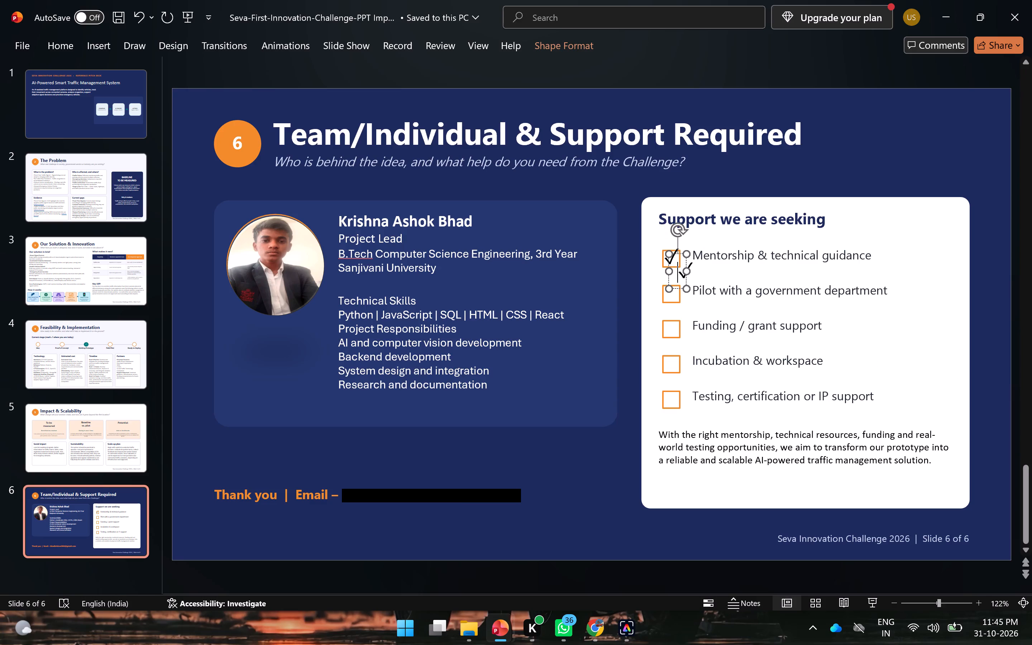
left_click(685, 271)
left_click_drag(685, 263, 672, 286)
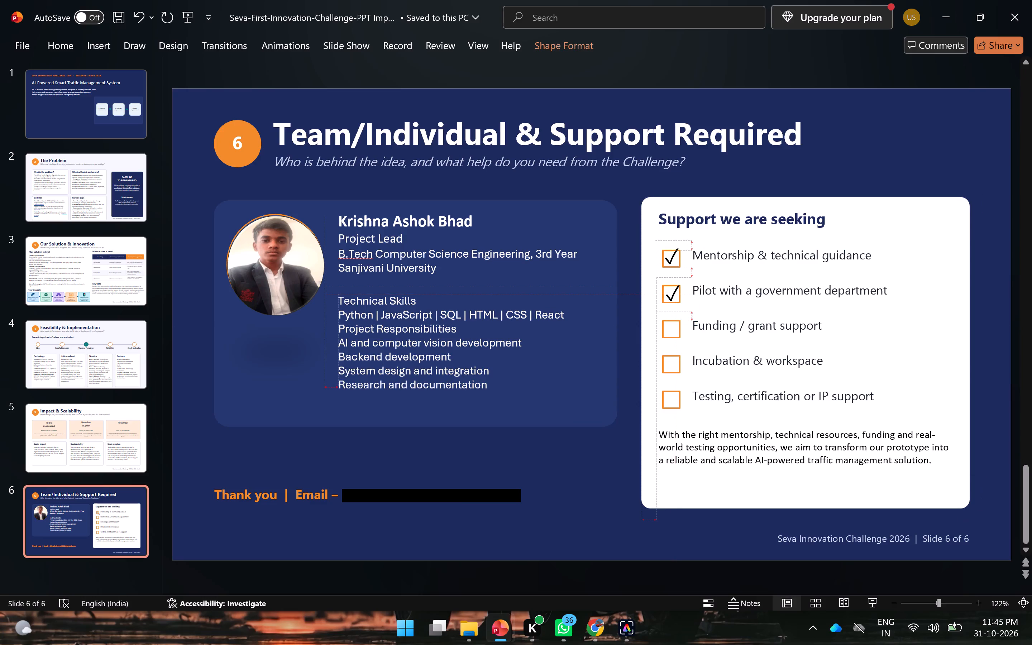
left_click_drag(672, 286, 673, 287)
Paste another copy of the ✓ text box and place it on the "Funding / grant support" checkbox.
key("ctrl+v")
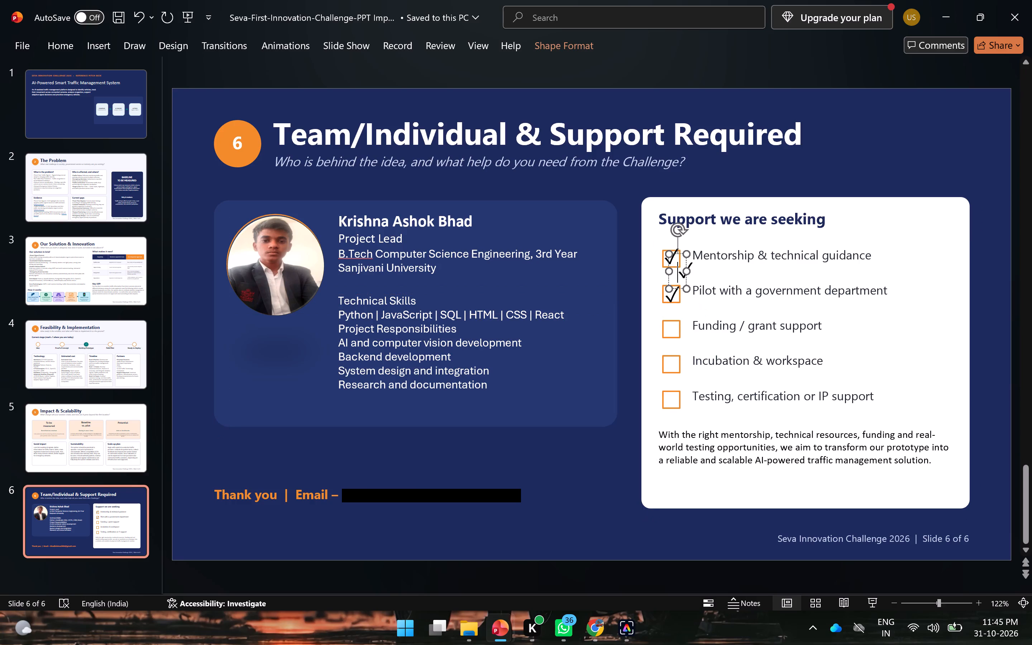
left_click_drag(686, 261, 677, 328)
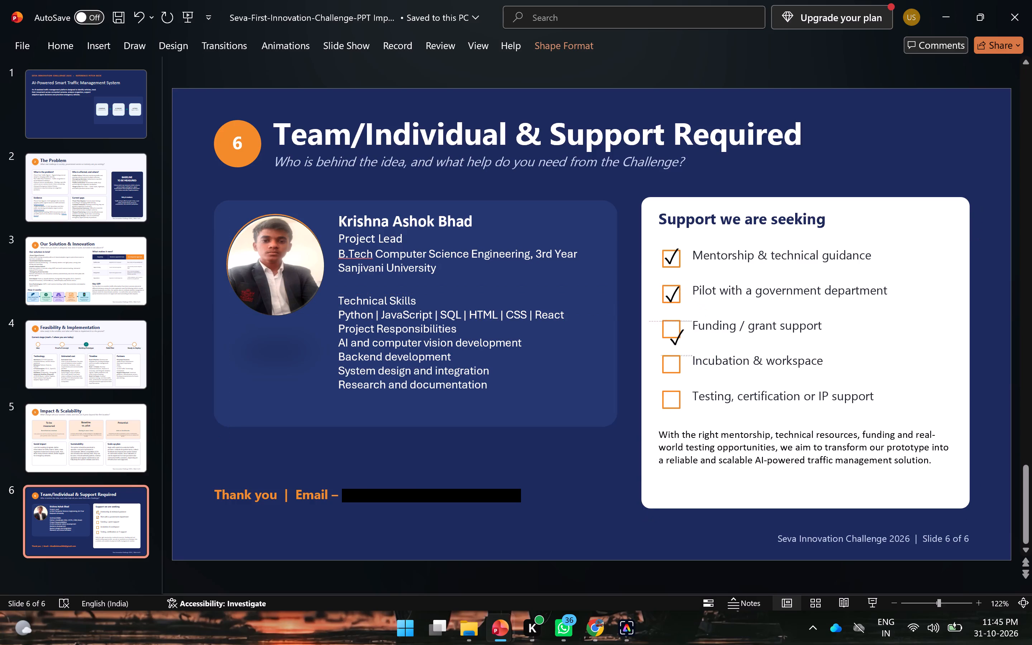
left_click_drag(677, 328, 671, 320)
Paste another copy of the ✓ text box and place it on the "Incubation & workspace" checkbox.
key("ctrl+v")
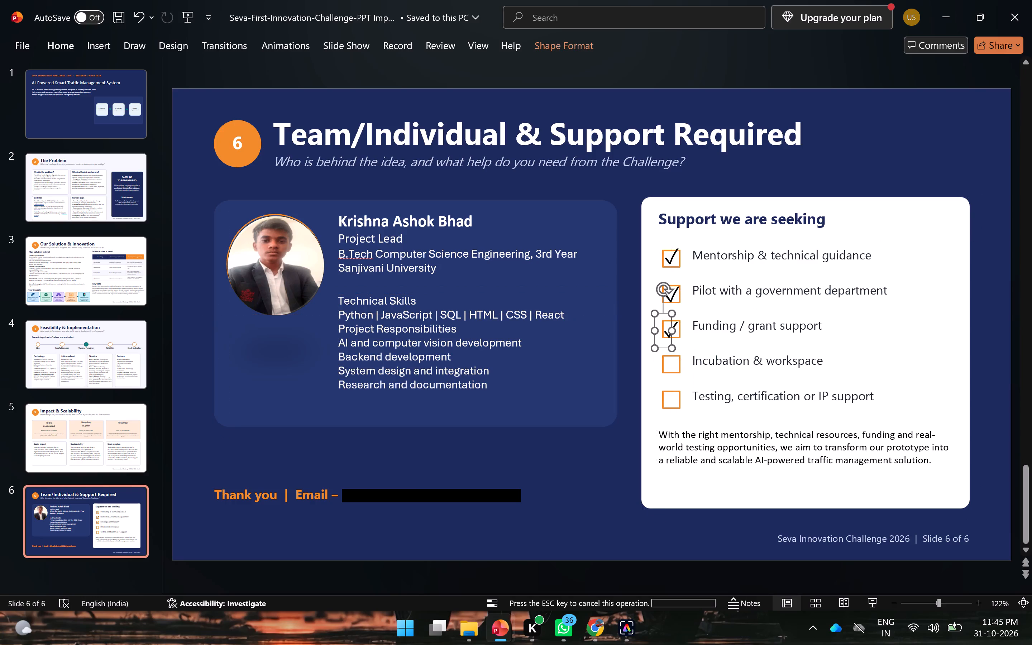
left_click_drag(685, 265, 688, 300)
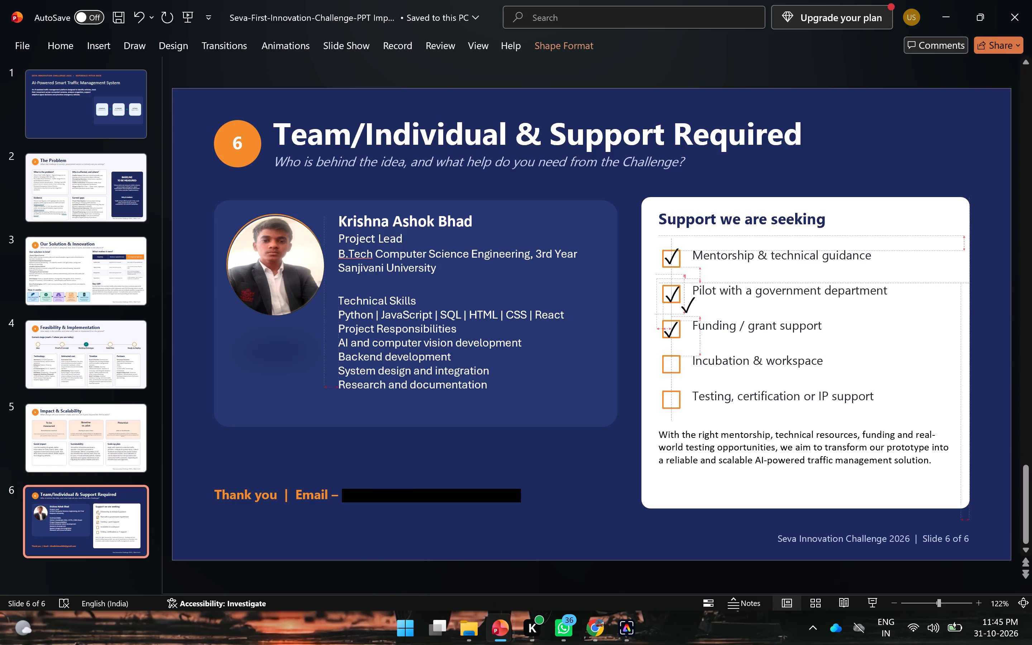
left_click_drag(688, 300, 670, 361)
Paste one more copy of the ✓ text box and position it neatly on the "Testing, certification or IP support" checkbox.
key("ctrl+v")
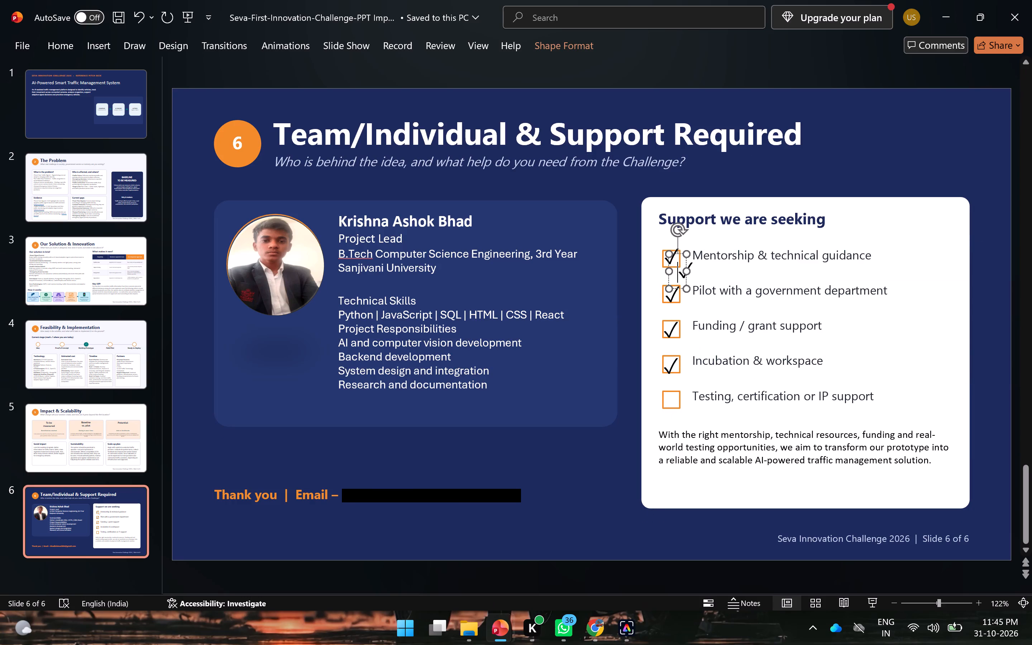
left_click_drag(678, 254, 687, 355)
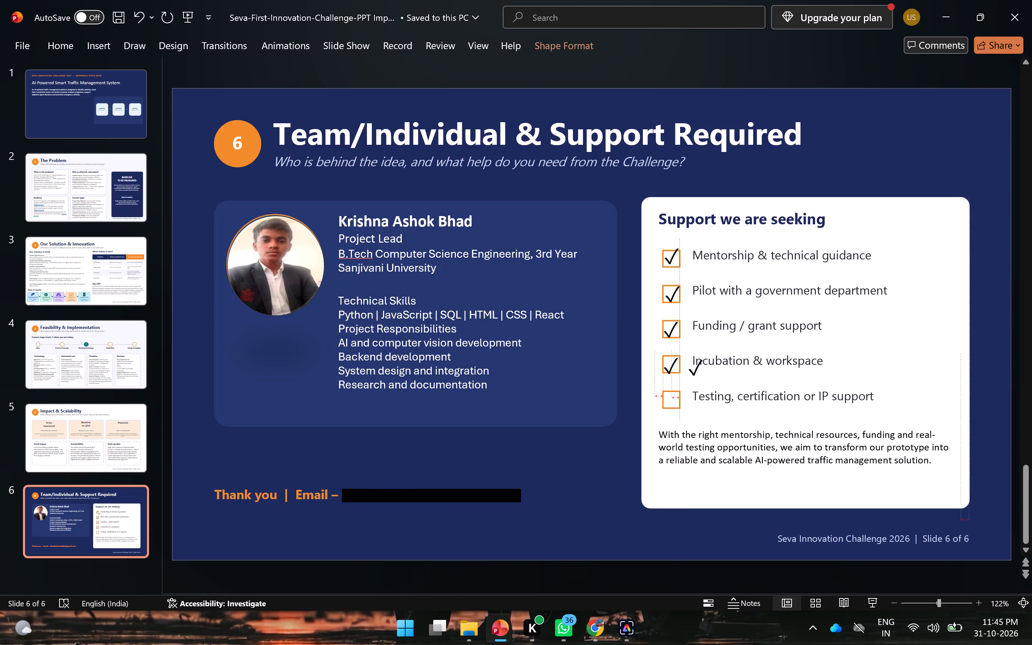
left_click_drag(687, 355, 664, 384)
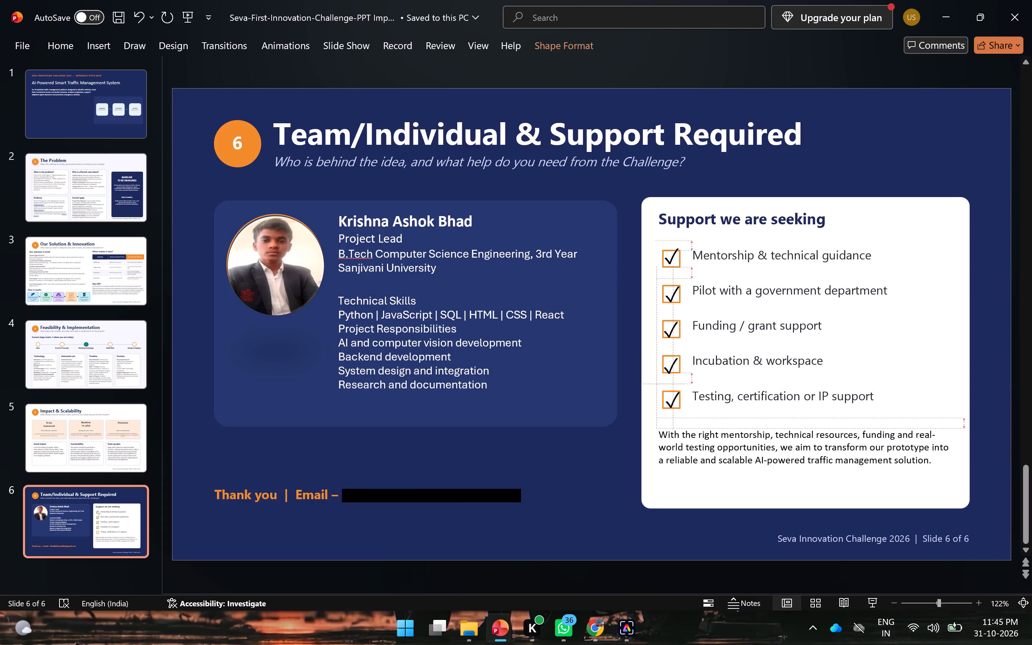
left_click_drag(664, 384, 664, 384)
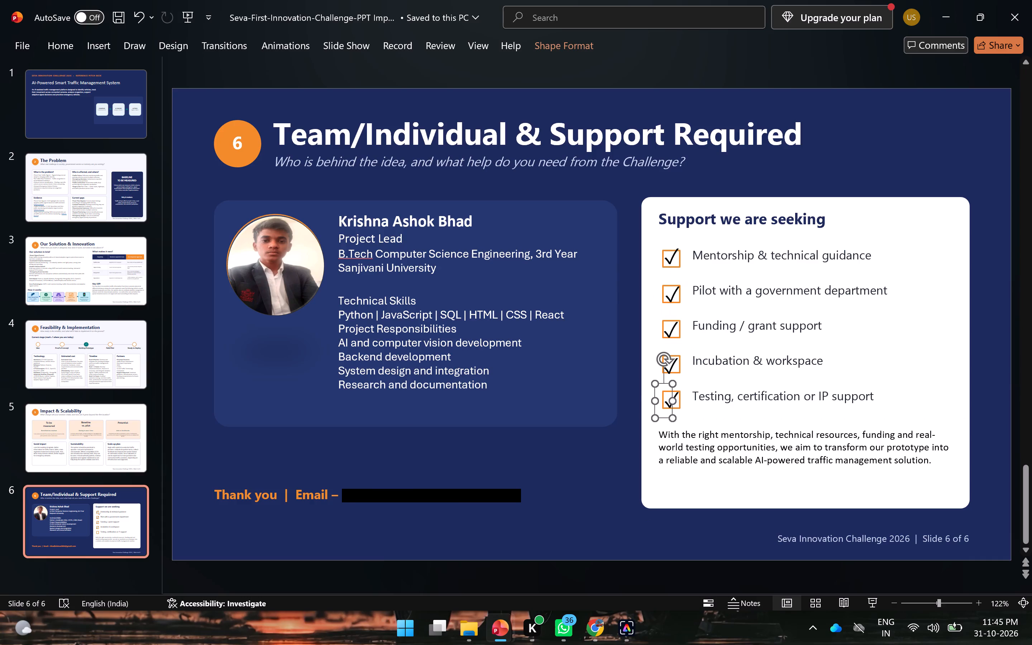
left_click(610, 436)
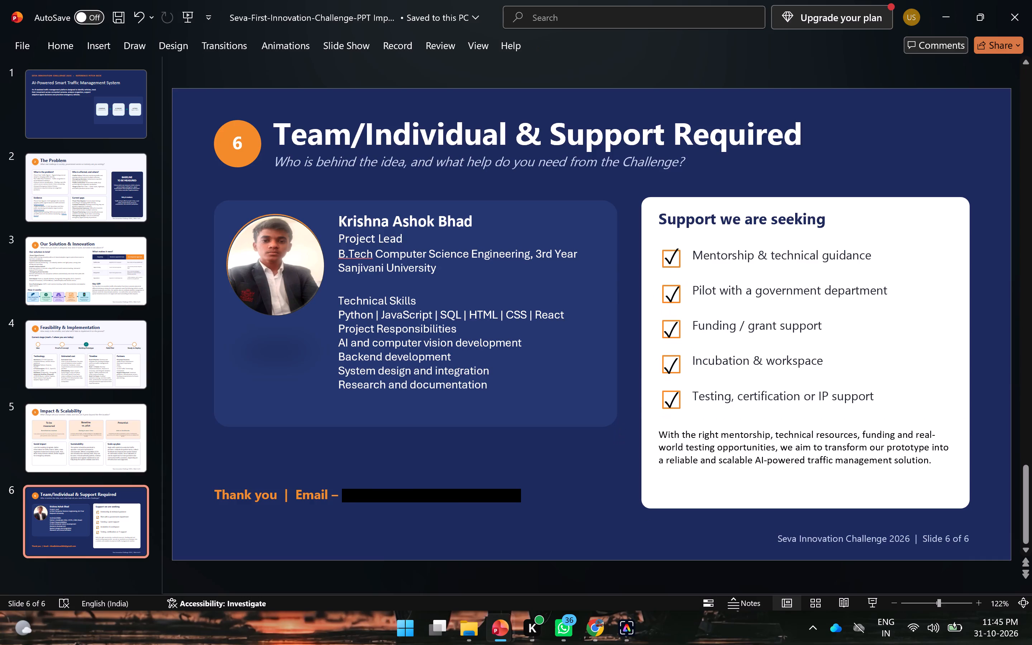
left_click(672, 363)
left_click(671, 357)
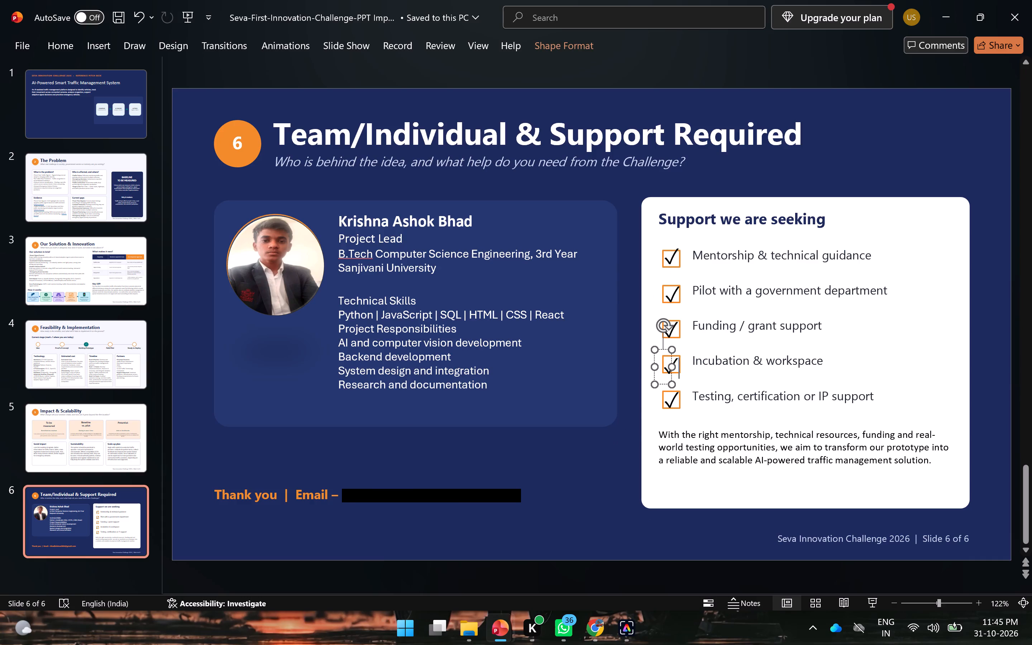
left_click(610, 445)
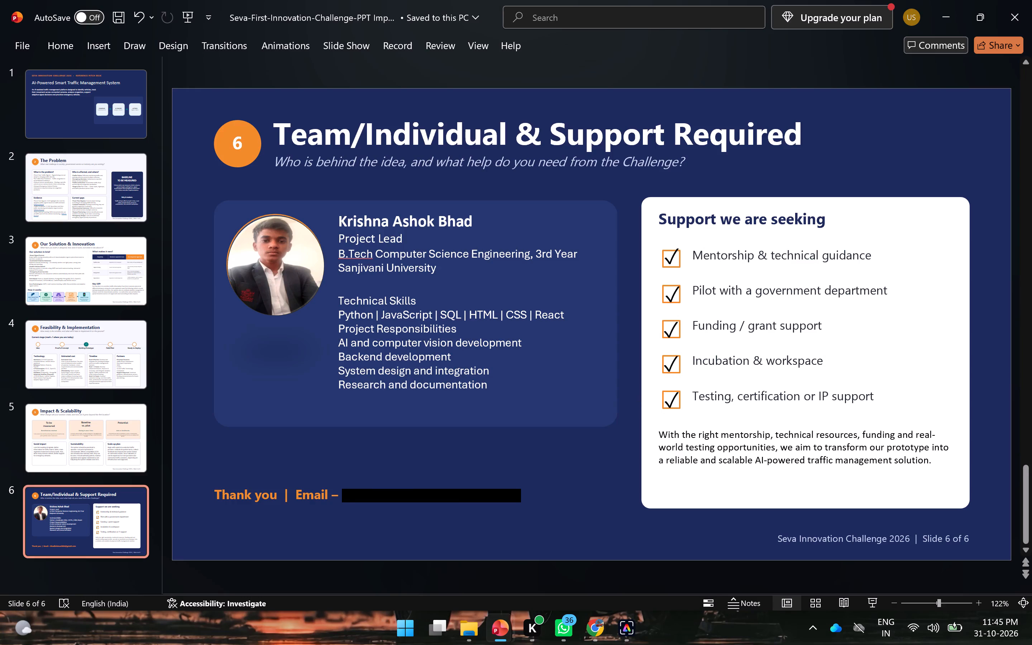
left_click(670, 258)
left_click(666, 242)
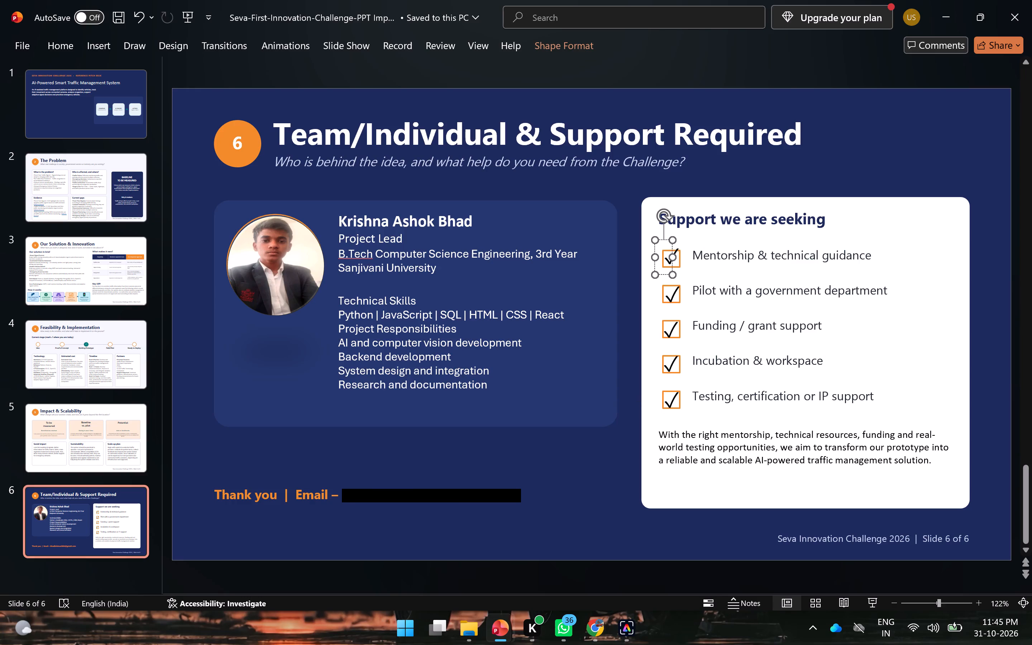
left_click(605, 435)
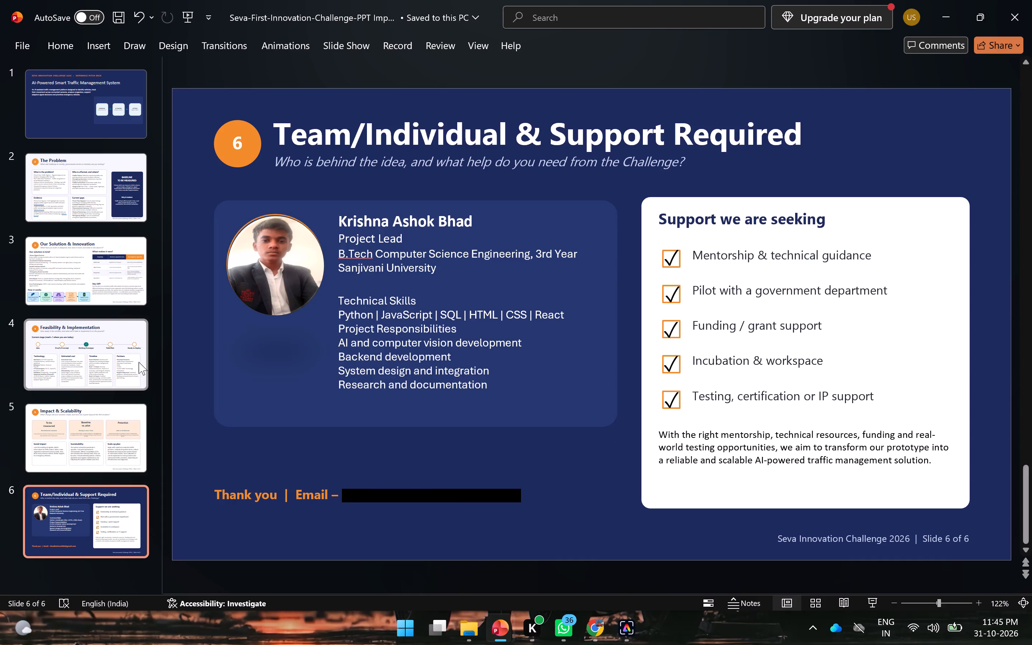
Save the presentation under its existing name and check its file name and storage location.
left_click(118, 14)
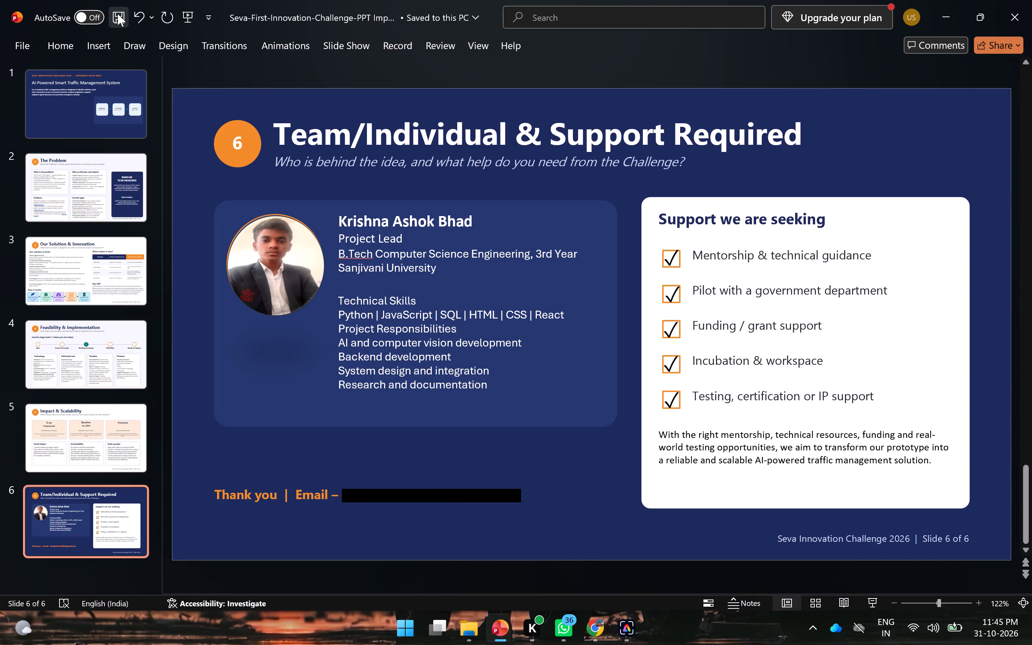
left_click(387, 23)
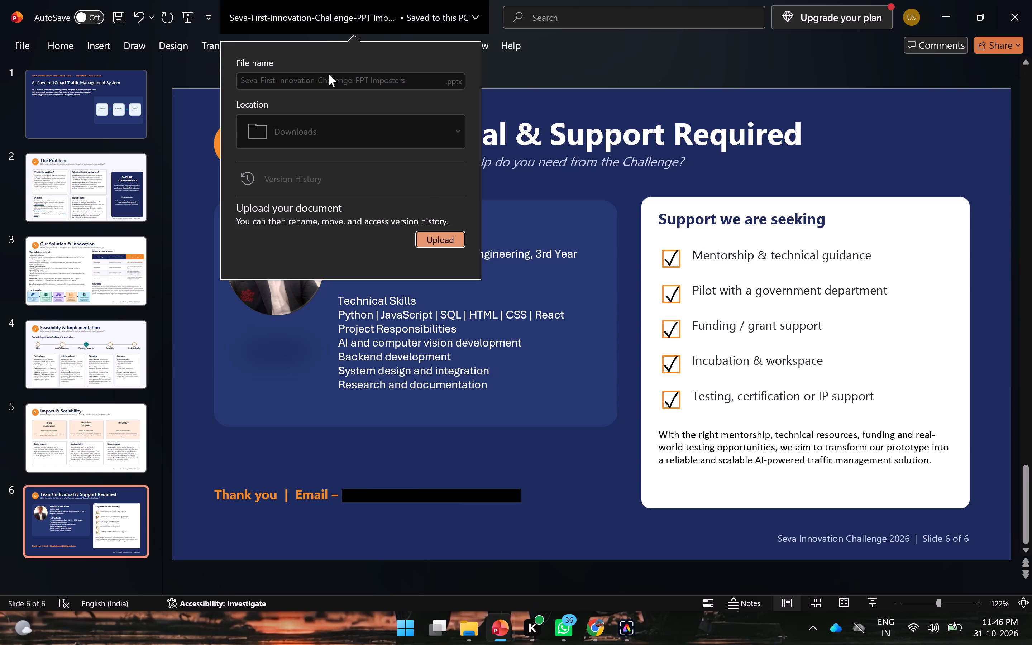
left_click(546, 58)
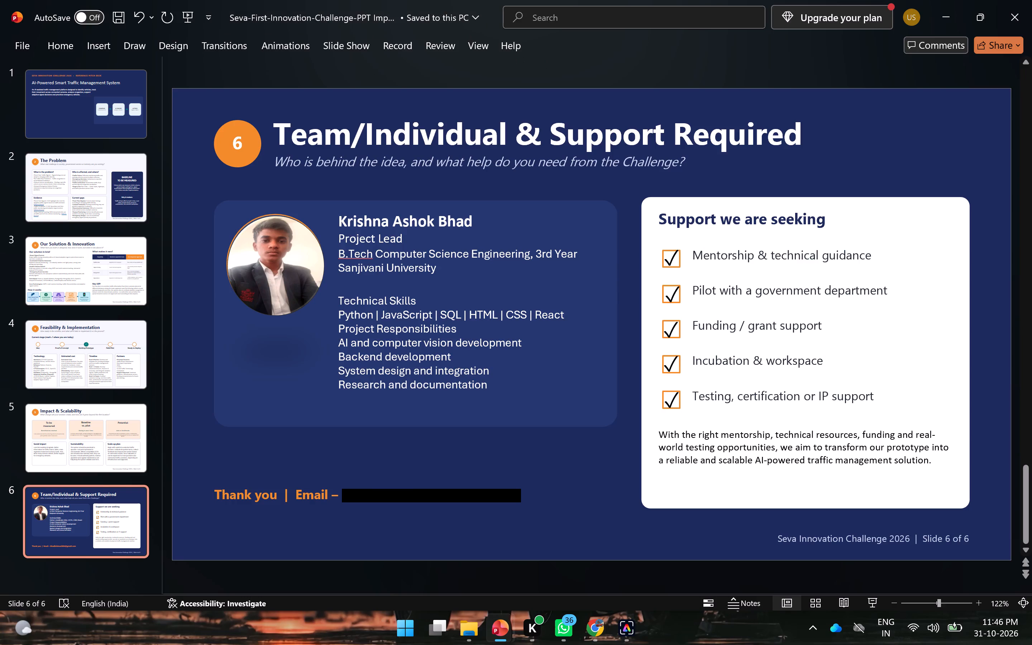
key("ctrl+s")
left_click(466, 632)
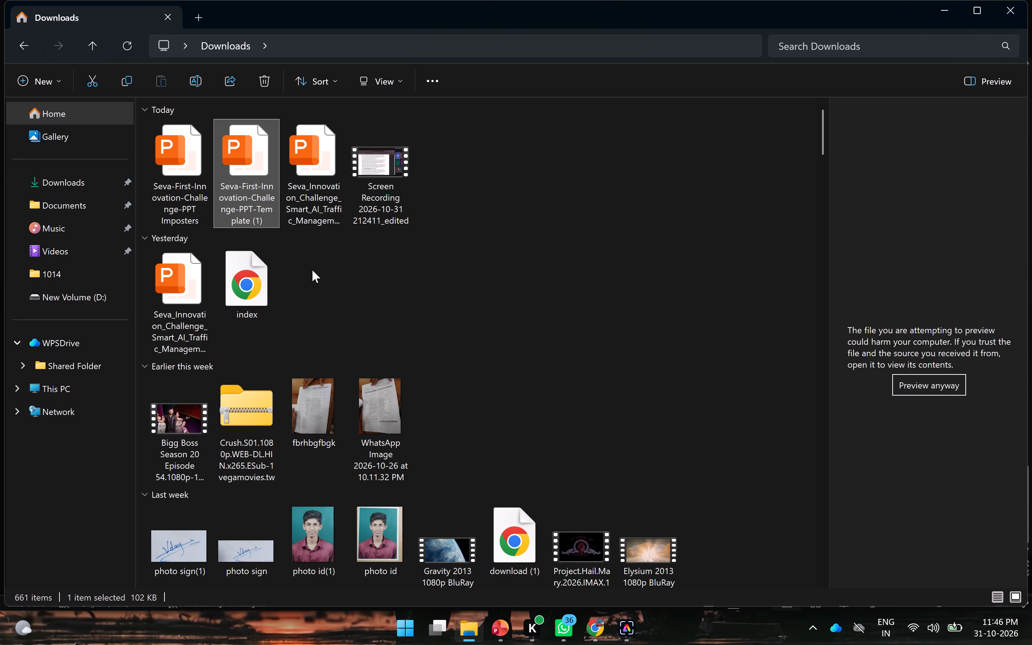